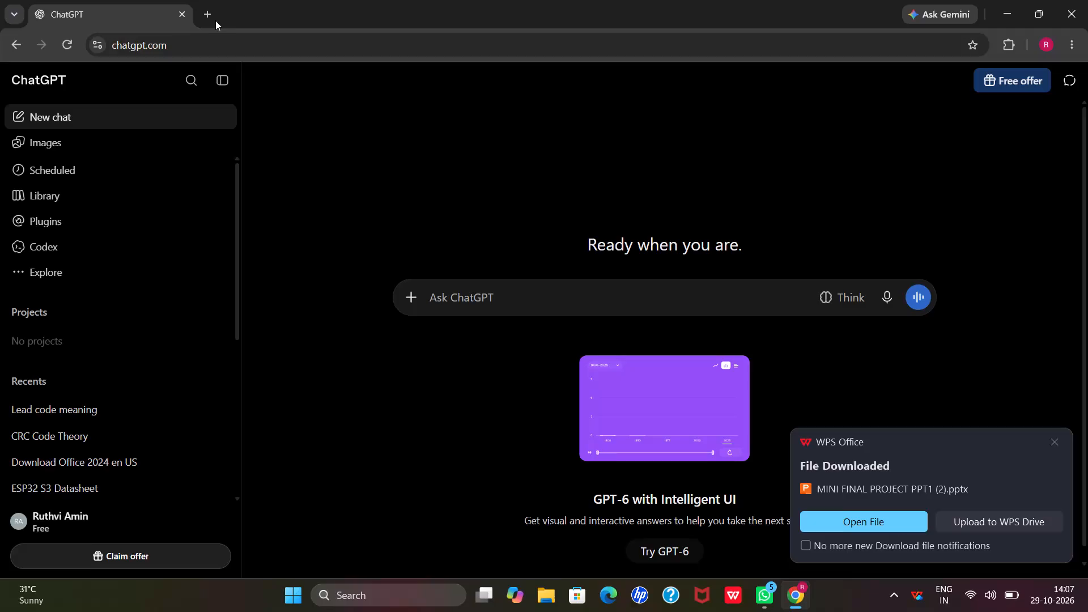
# Open the Google Slides home page in a new browser tab and dismiss the WPS Office download notification.
pyautogui.click(206, 18)
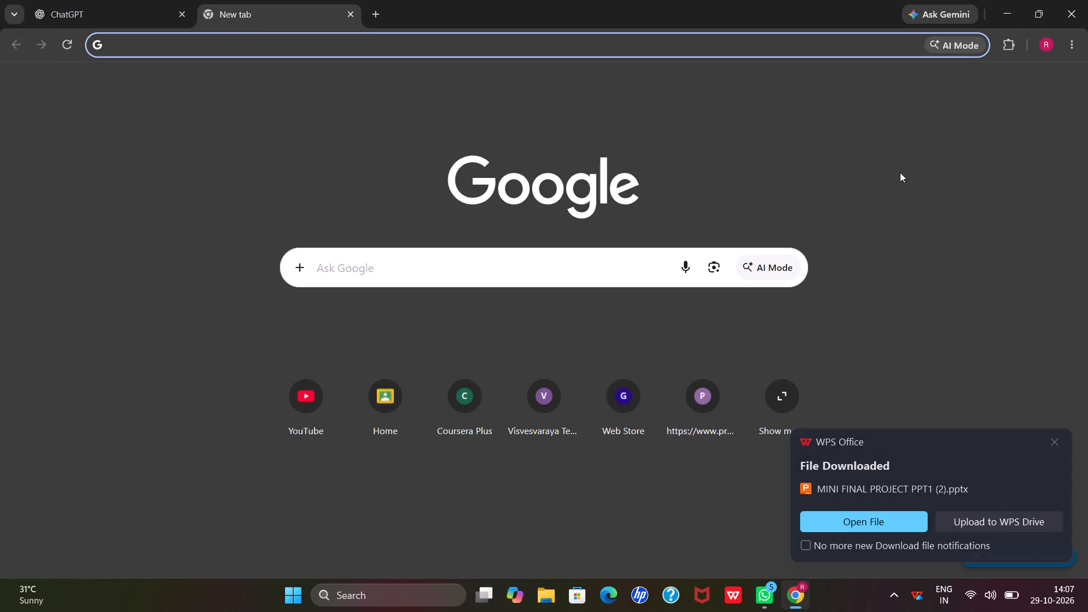
pyautogui.click(1034, 85)
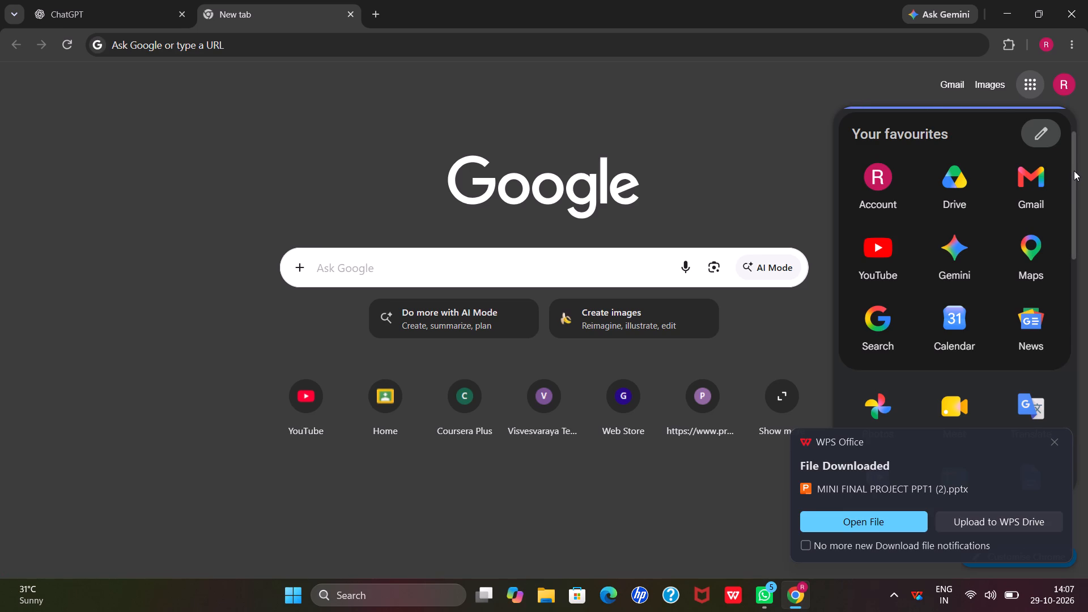
pyautogui.moveTo(1074, 171); pyautogui.dragTo(1078, 215)
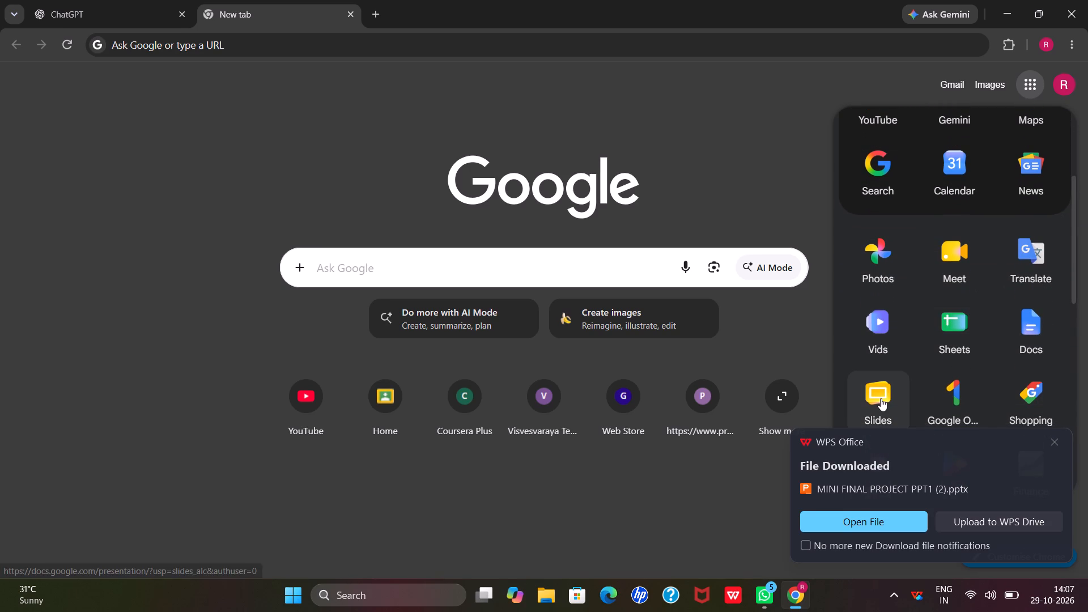
pyautogui.click(881, 398)
pyautogui.click(1051, 445)
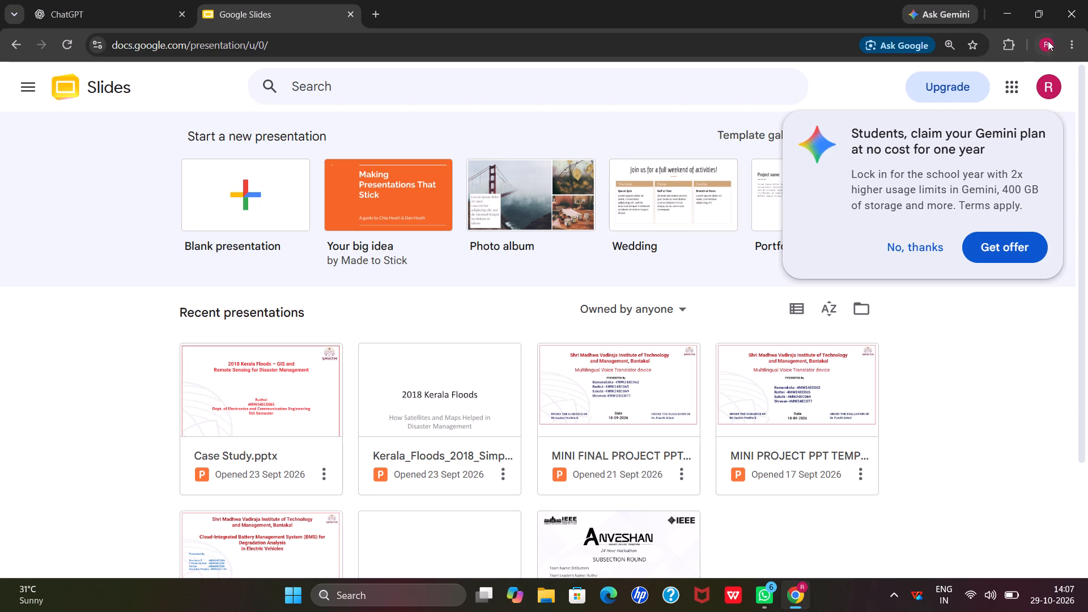
# Minimize the browser window showing the Google Slides home page.
pyautogui.click(1010, 10)
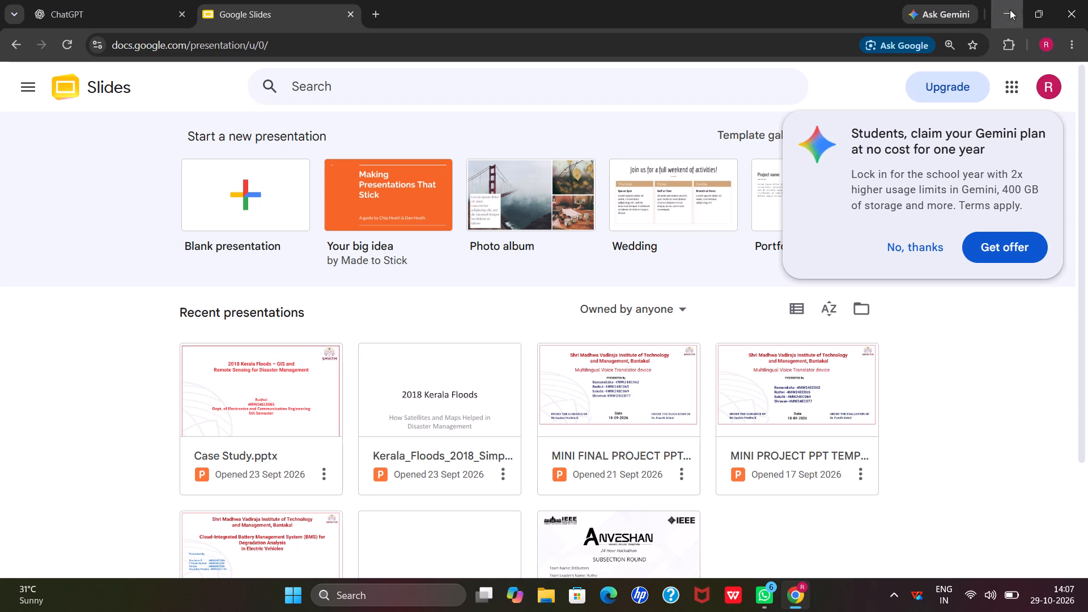
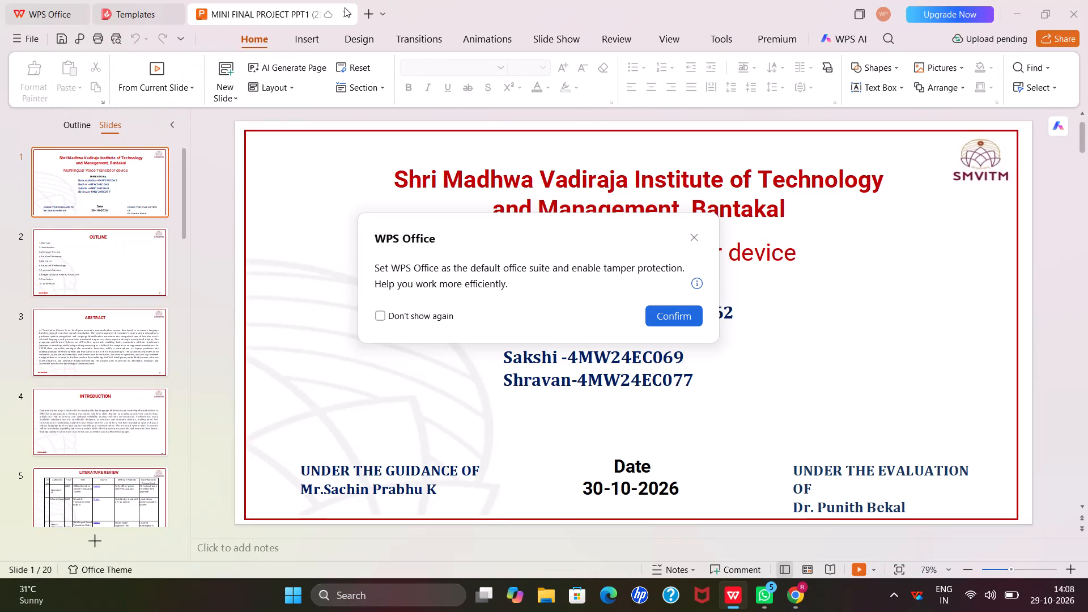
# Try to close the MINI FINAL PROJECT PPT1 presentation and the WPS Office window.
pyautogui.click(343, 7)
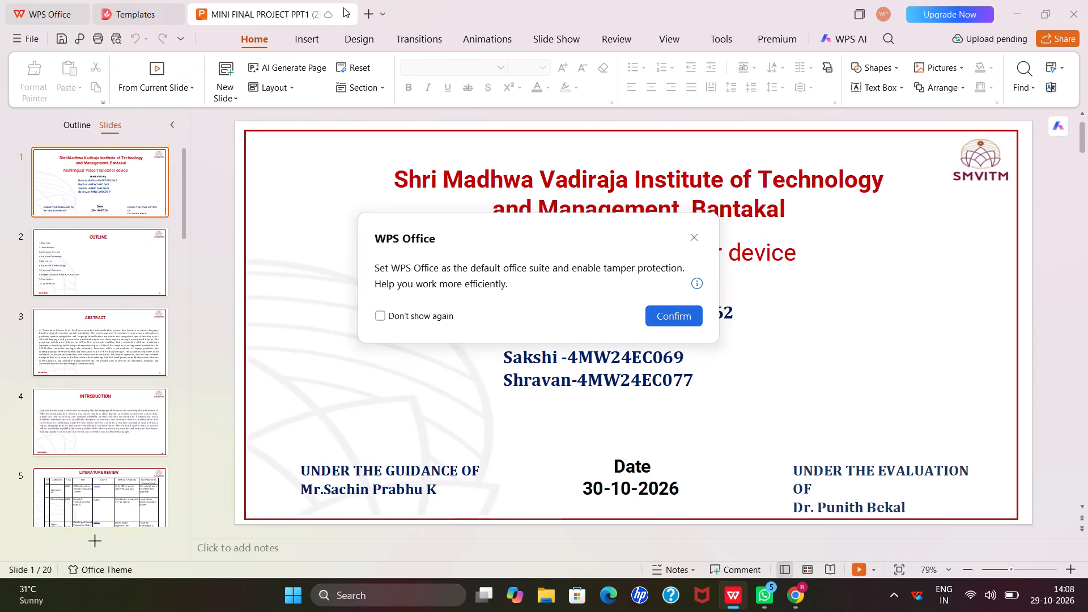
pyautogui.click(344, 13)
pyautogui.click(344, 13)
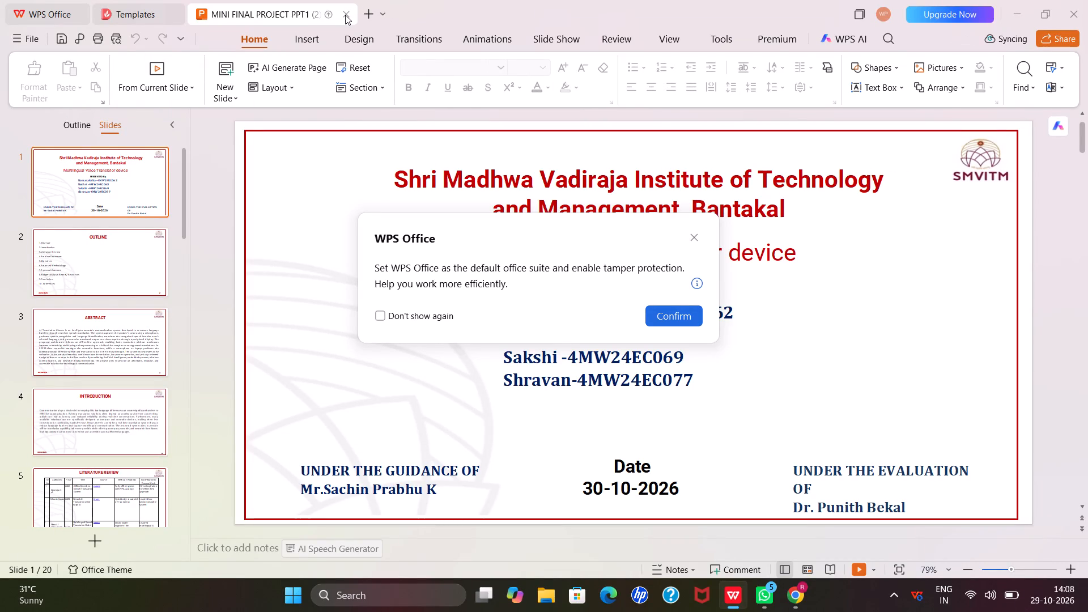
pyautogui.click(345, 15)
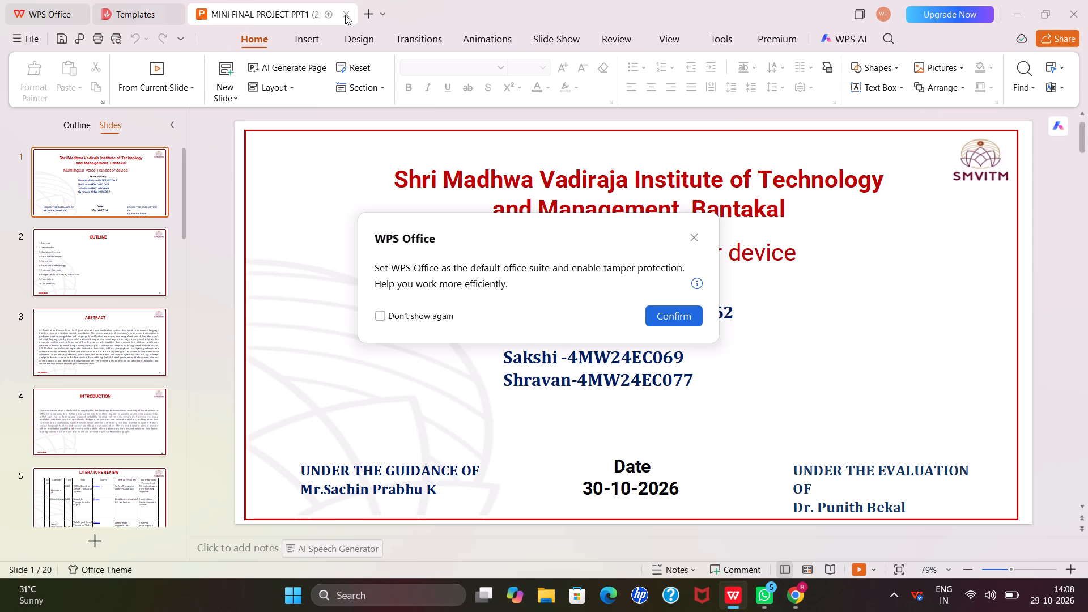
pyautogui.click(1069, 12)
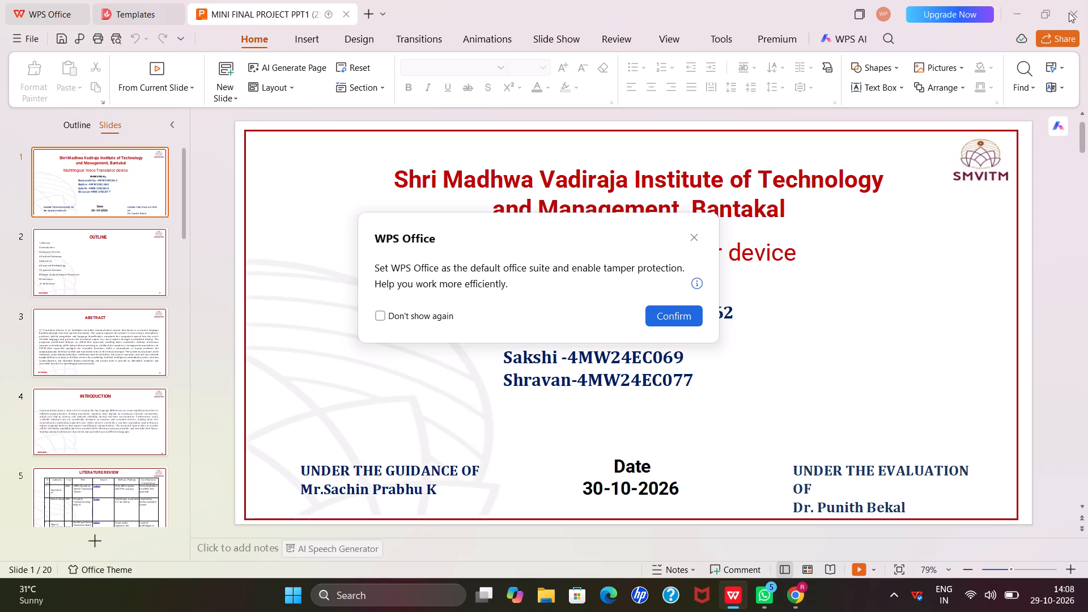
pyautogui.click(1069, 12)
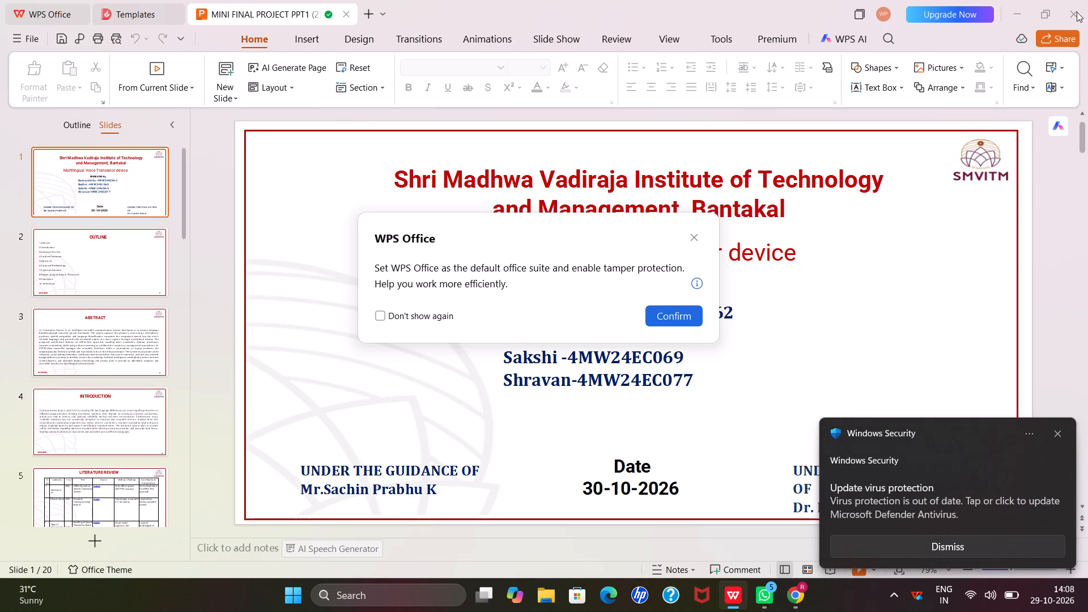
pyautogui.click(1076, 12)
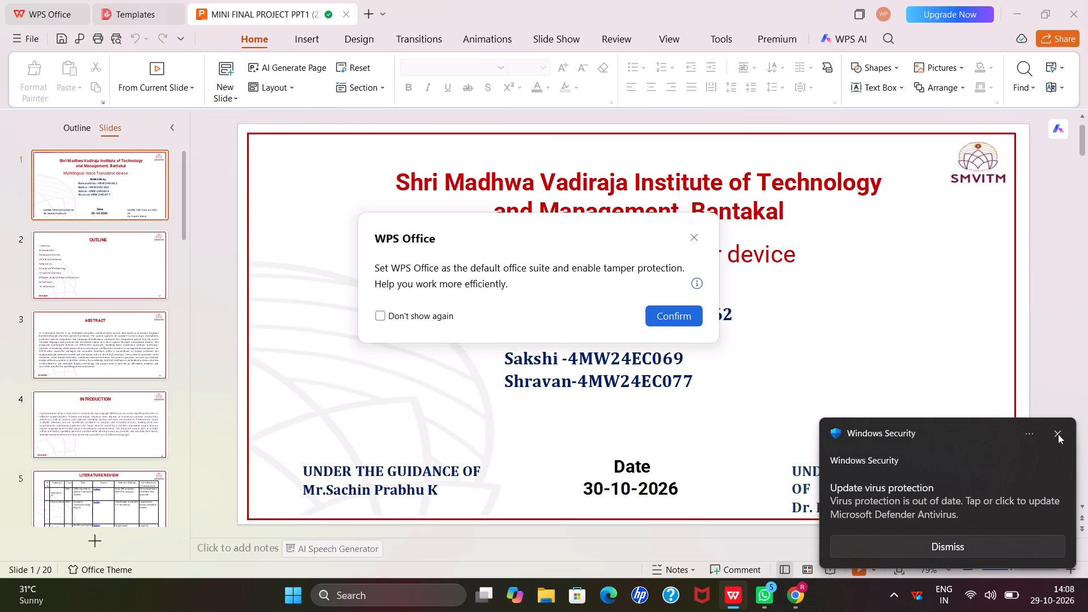
# Dismiss the Windows Security virus protection notification and close the WPS Office default office suite prompt without accepting it.
pyautogui.click(1058, 434)
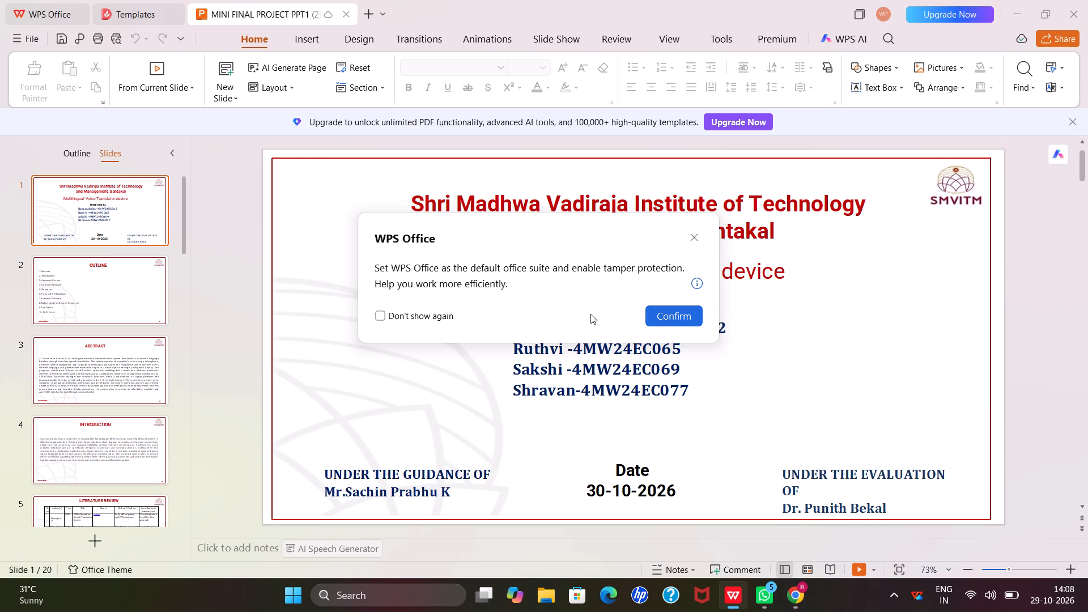
pyautogui.click(690, 241)
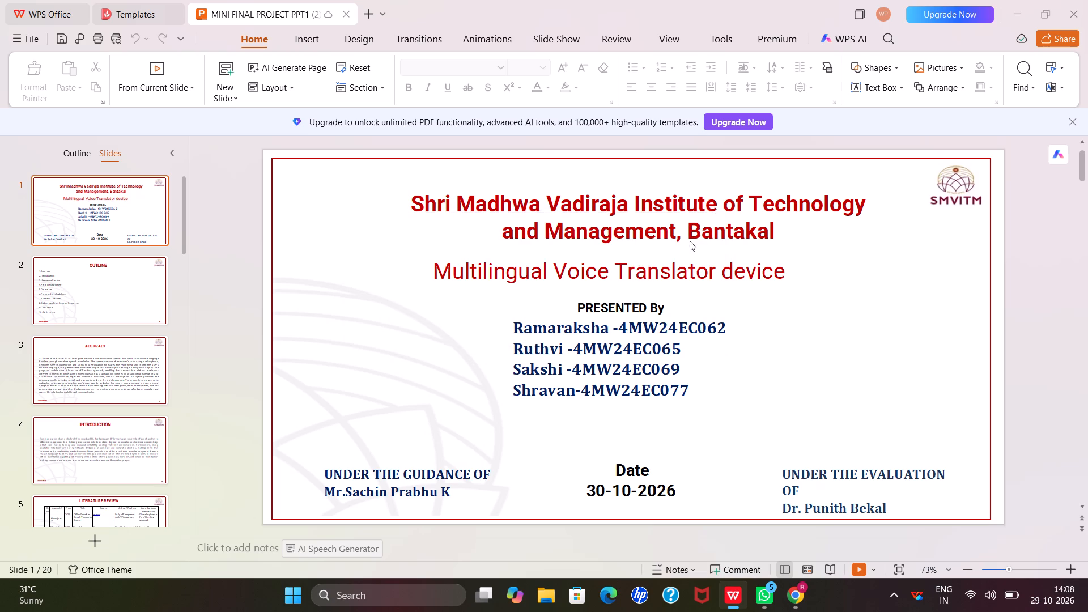
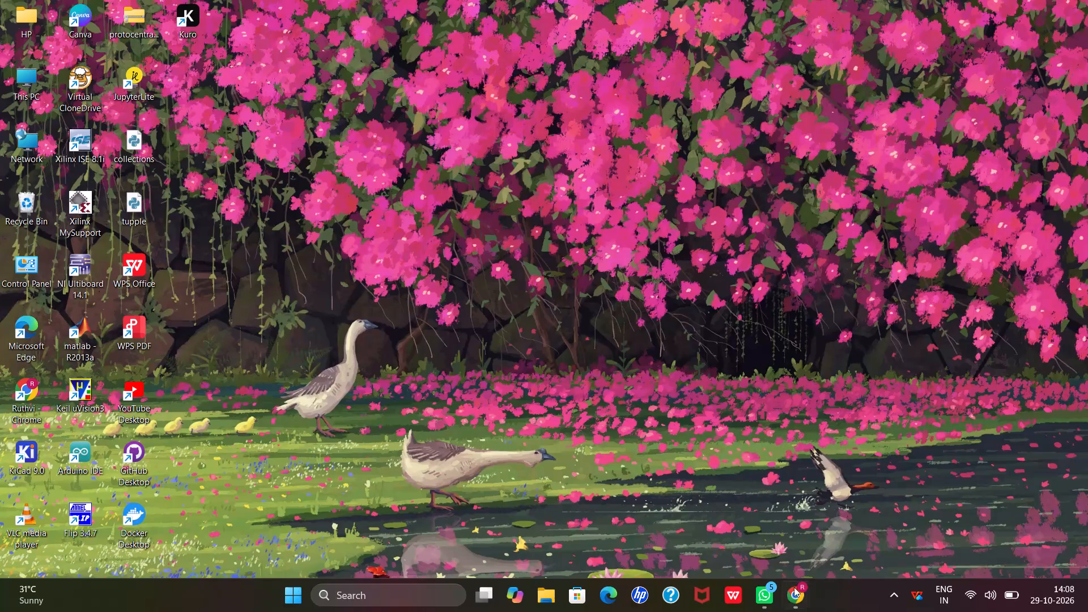
# Switch to the Google Slides home page in Chrome and decline the Gemini student plan offer.
pyautogui.click(788, 596)
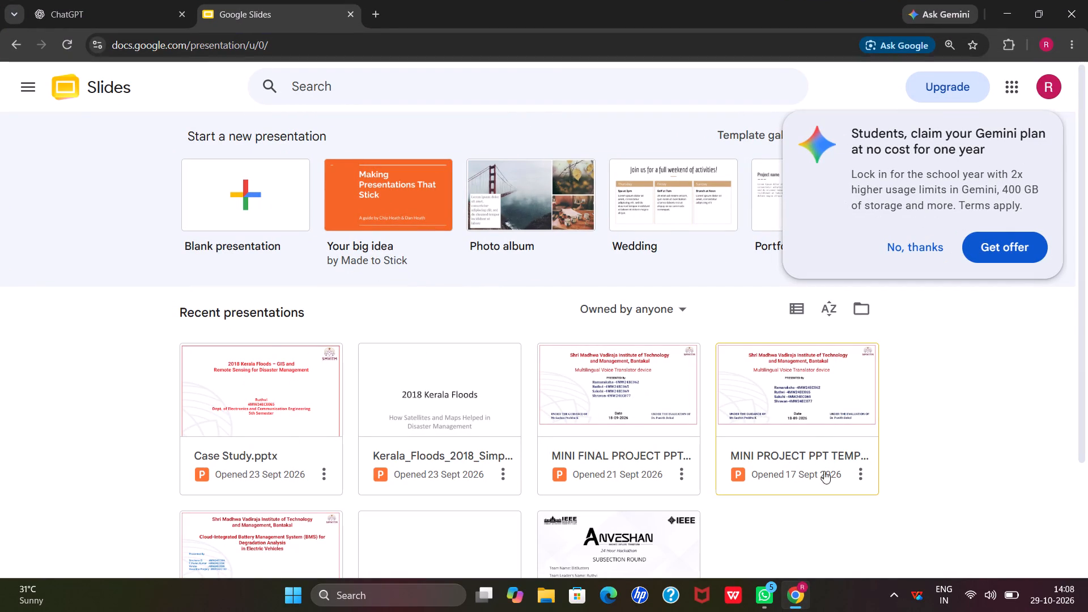
pyautogui.moveTo(1082, 152); pyautogui.dragTo(1082, 154)
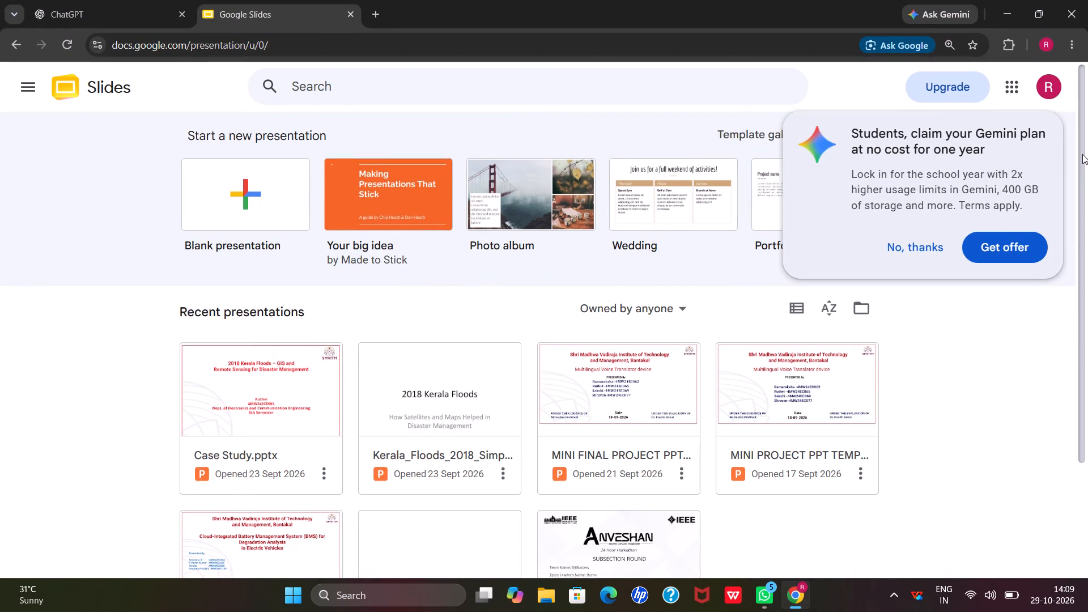
pyautogui.moveTo(1082, 154); pyautogui.dragTo(1087, 318)
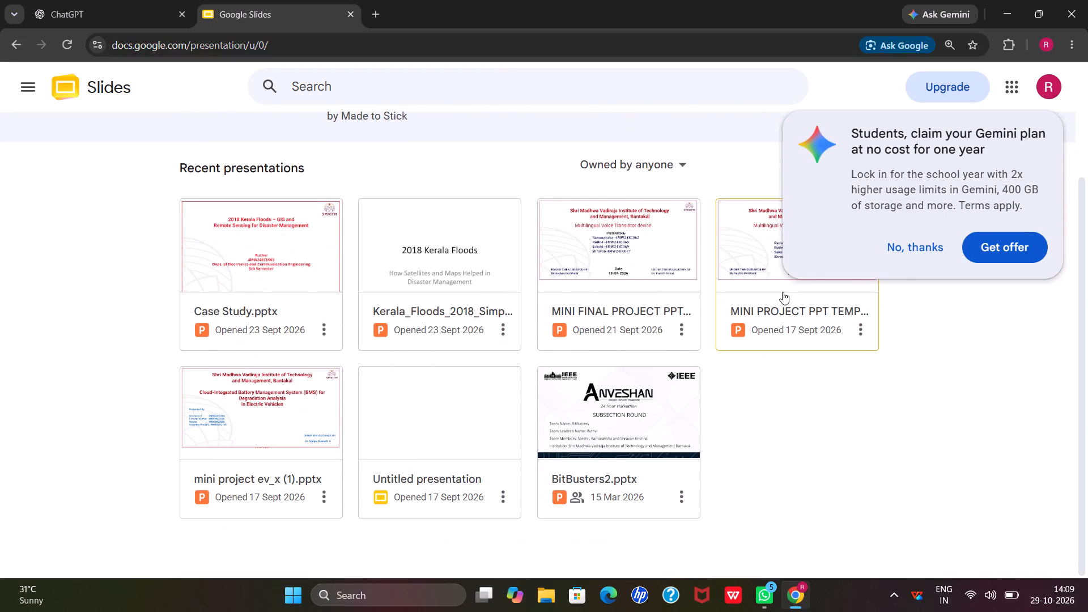
pyautogui.moveTo(1080, 369); pyautogui.dragTo(1087, 282)
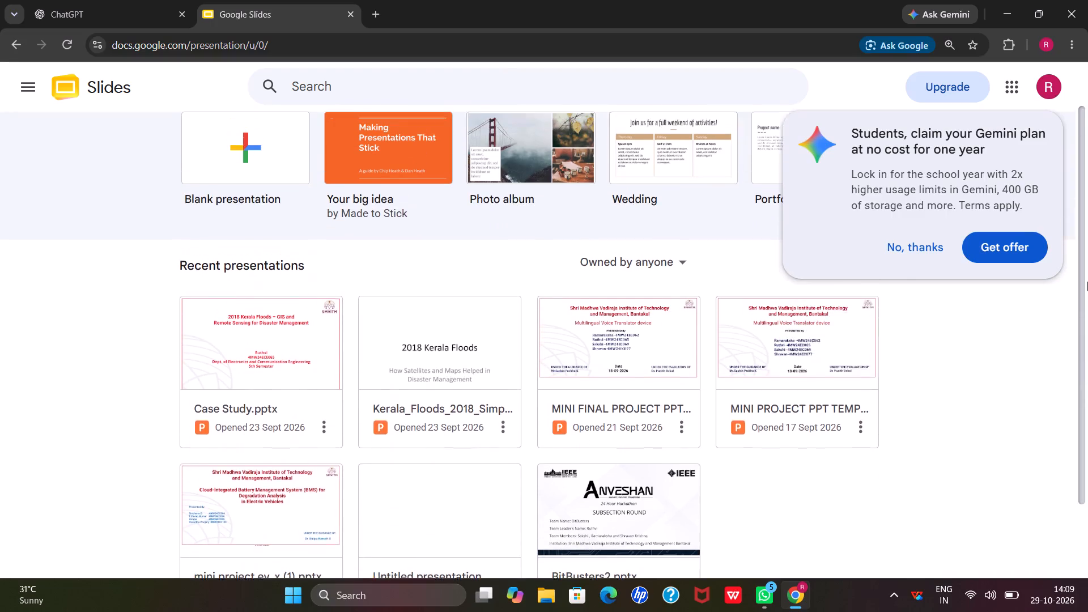
pyautogui.moveTo(1087, 282); pyautogui.dragTo(1083, 235)
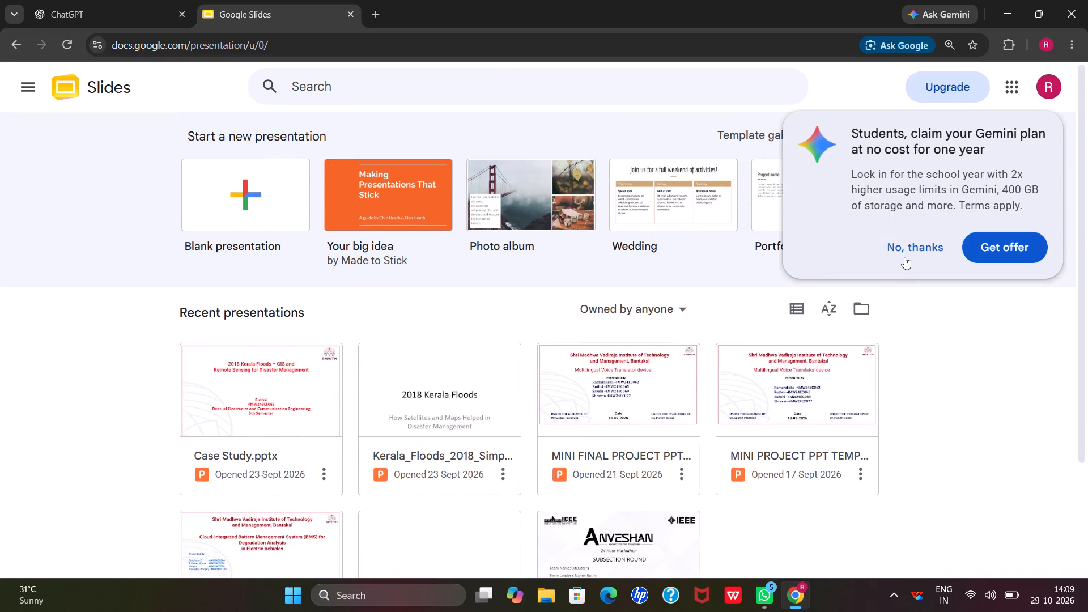
pyautogui.click(907, 254)
pyautogui.scroll(5, 907, 254)
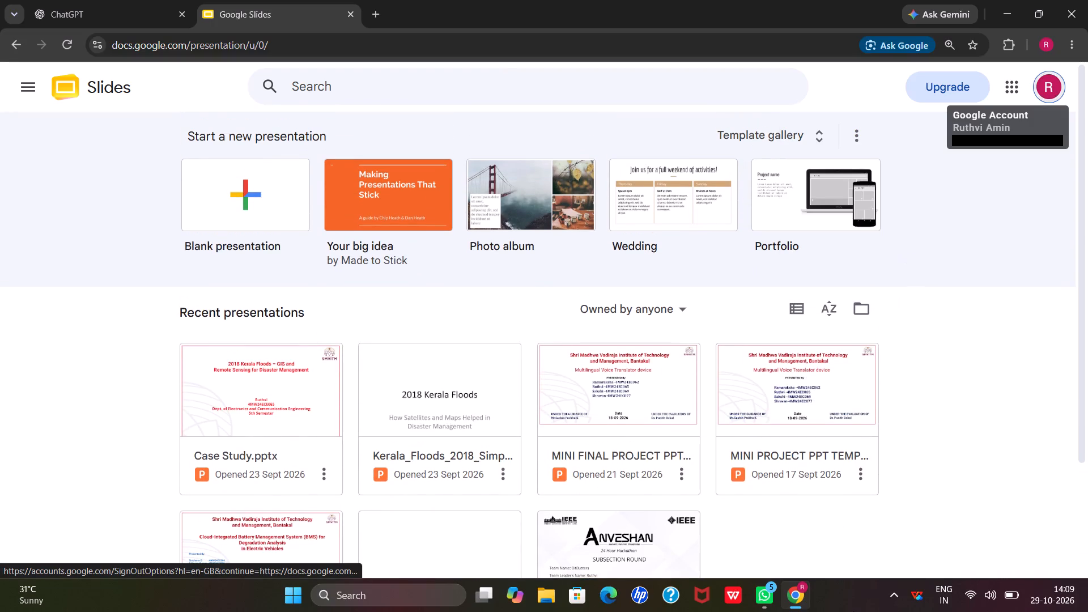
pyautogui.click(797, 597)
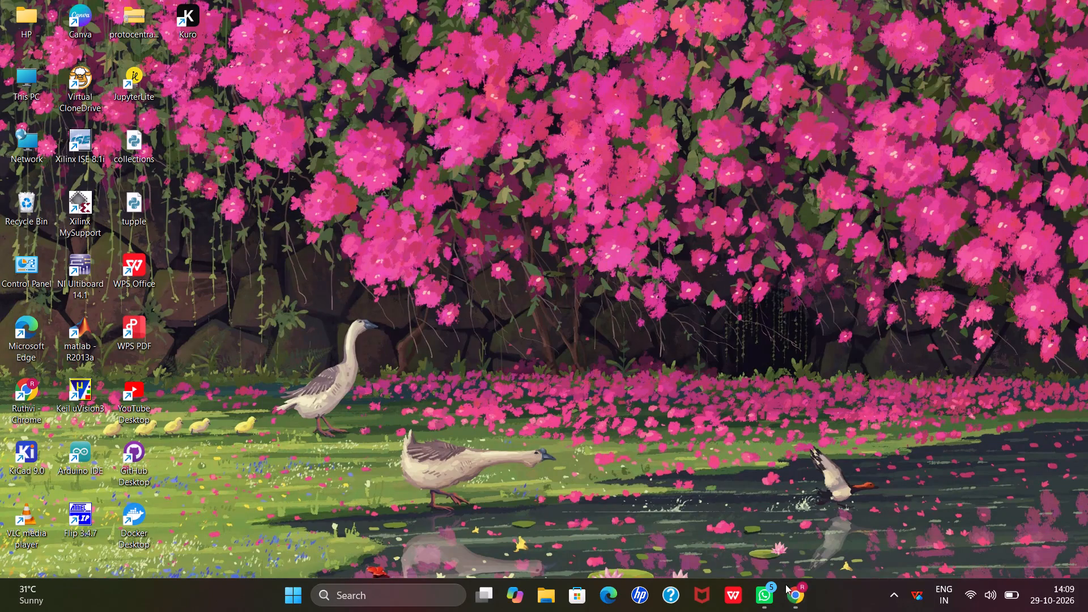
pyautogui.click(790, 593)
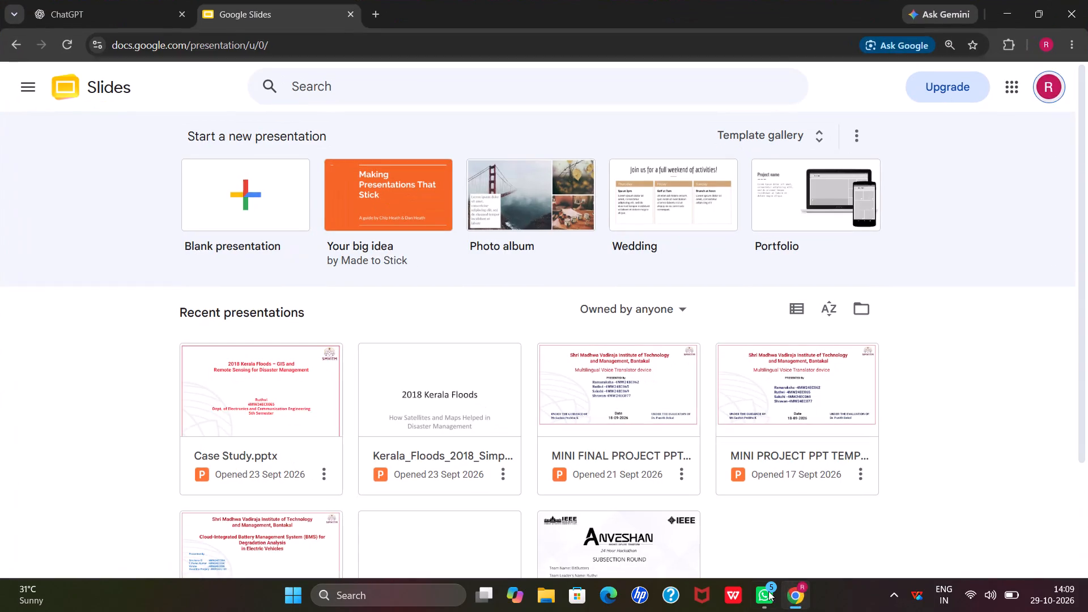
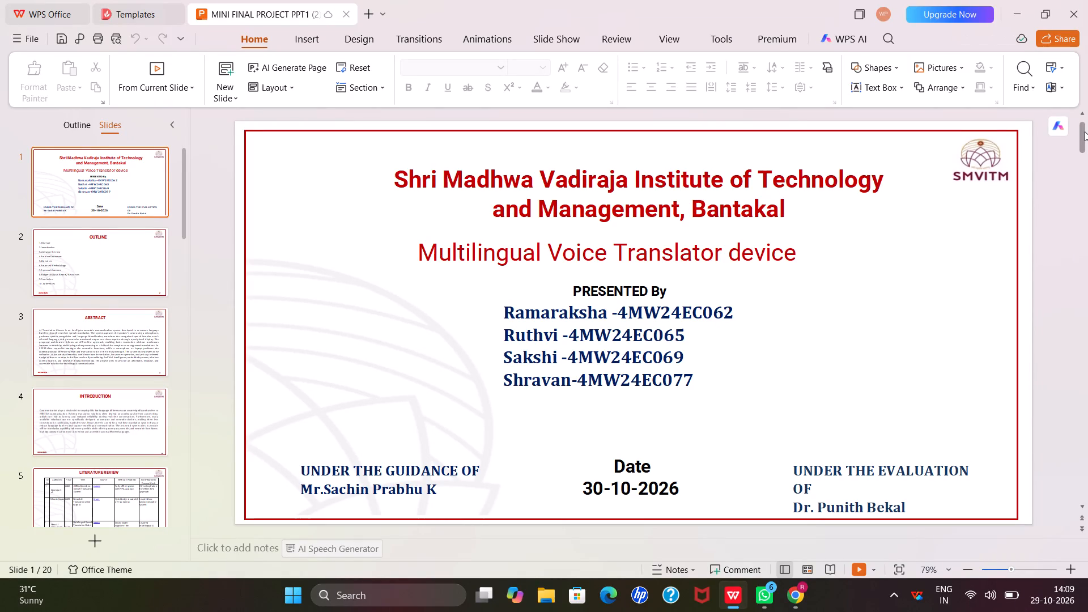
# Look through the mini project presentation in WPS Office, viewing the Abstract, title, Block Diagram, Software Details and Hardware Details slides.
pyautogui.moveTo(1085, 131); pyautogui.dragTo(1087, 173)
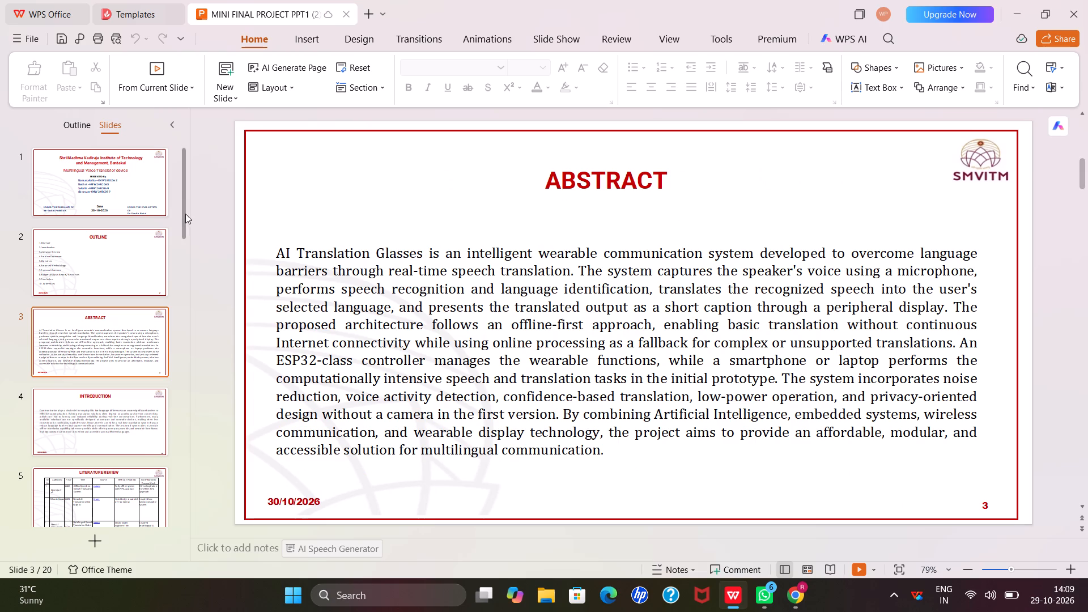
pyautogui.click(152, 199)
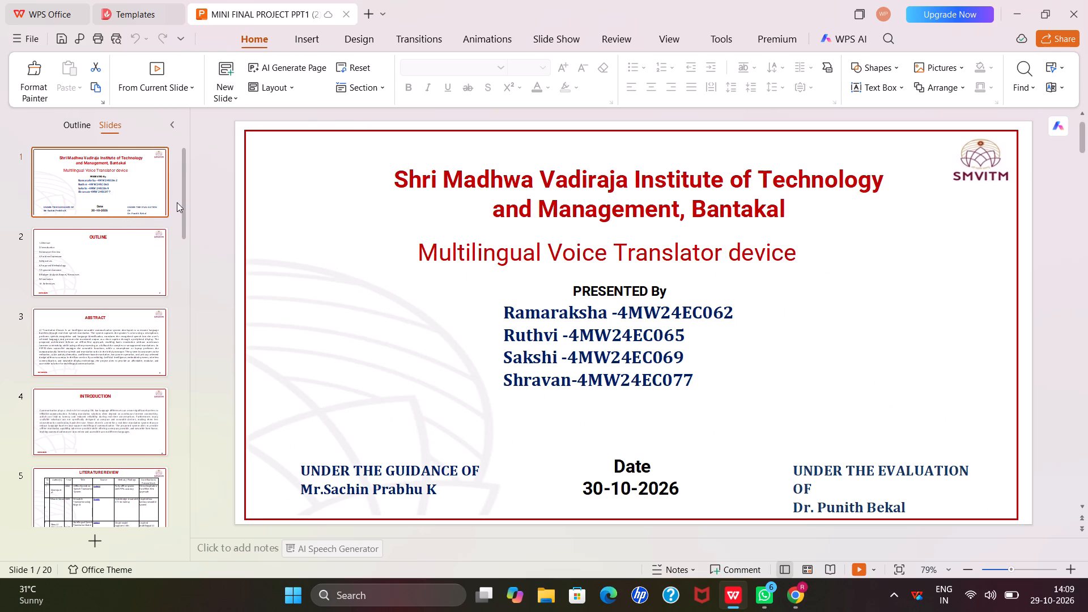
pyautogui.moveTo(185, 200); pyautogui.dragTo(187, 270)
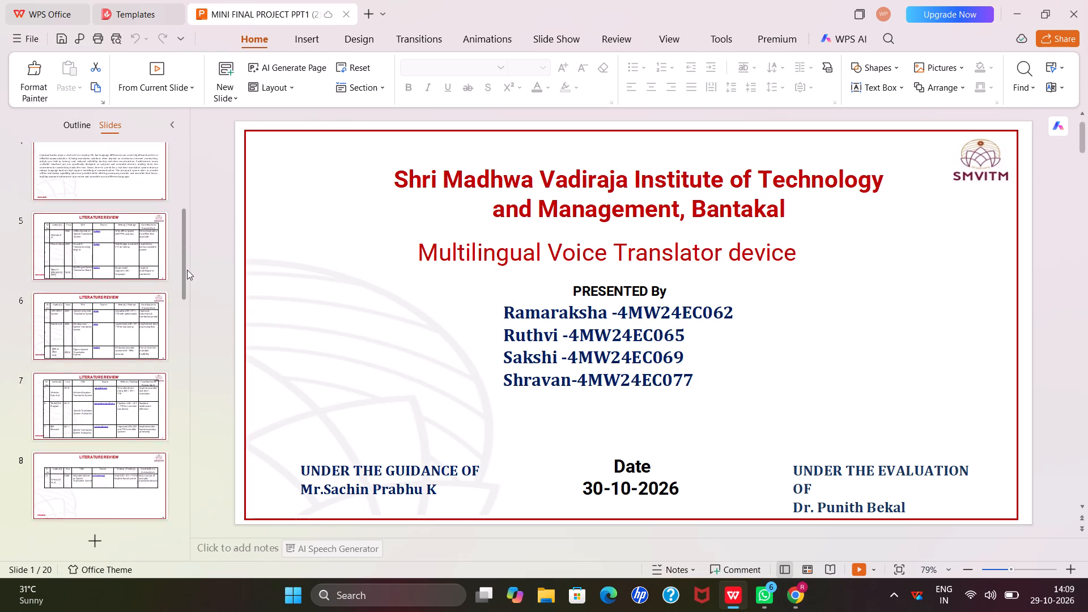
pyautogui.moveTo(187, 270); pyautogui.dragTo(192, 371)
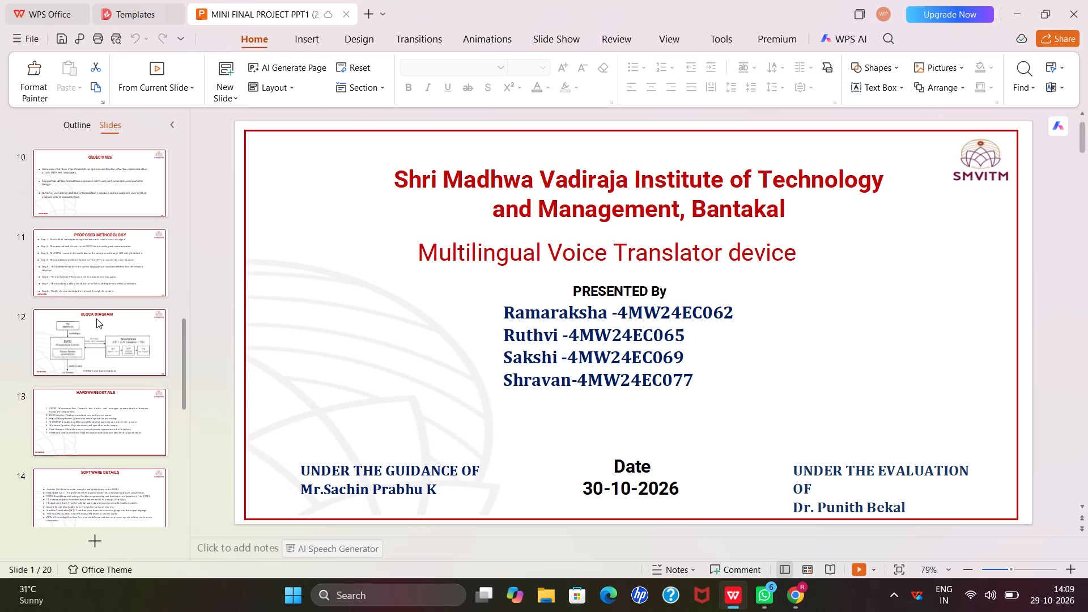
pyautogui.click(96, 318)
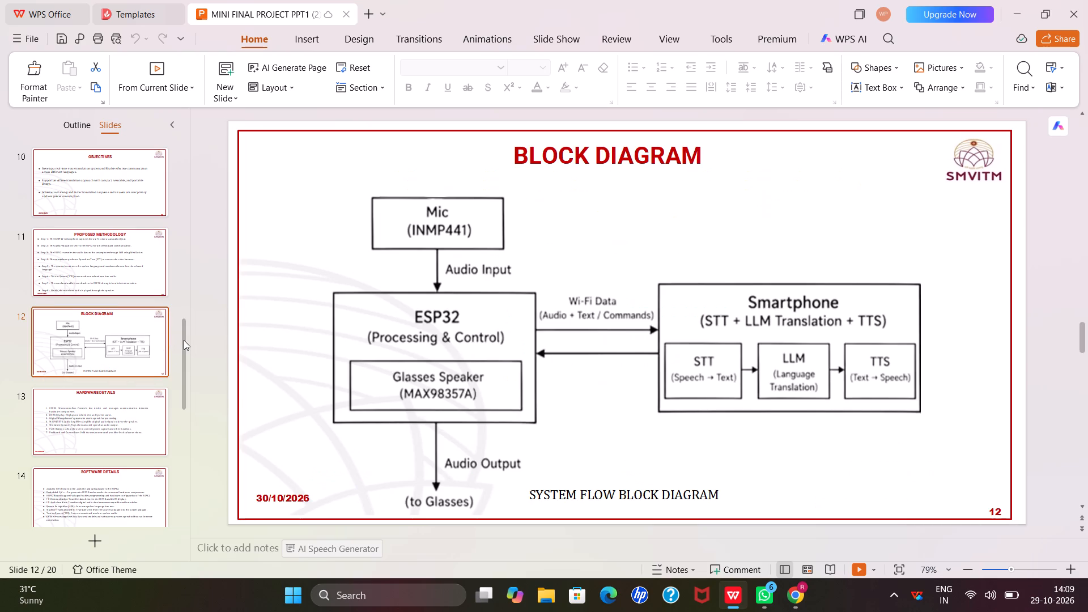
pyautogui.moveTo(184, 340); pyautogui.dragTo(186, 390)
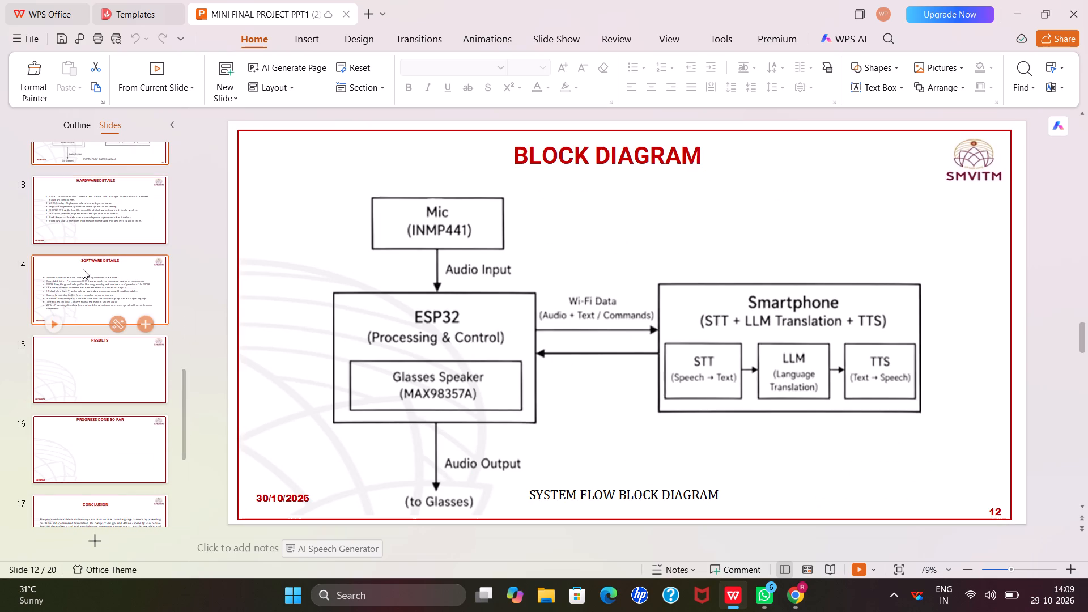
pyautogui.click(83, 269)
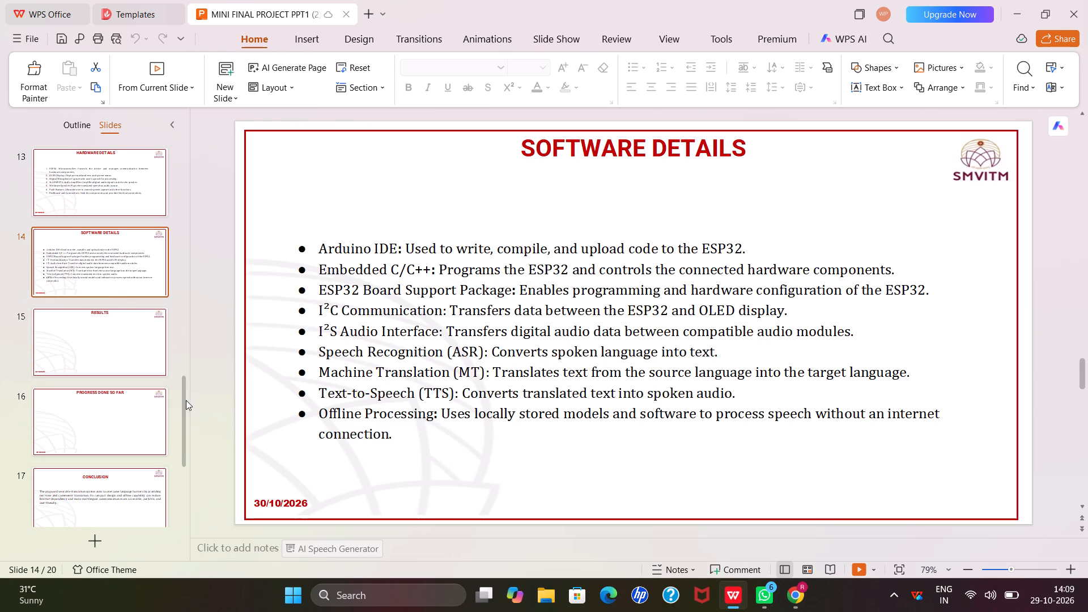
pyautogui.moveTo(184, 400); pyautogui.dragTo(181, 377)
pyautogui.click(88, 293)
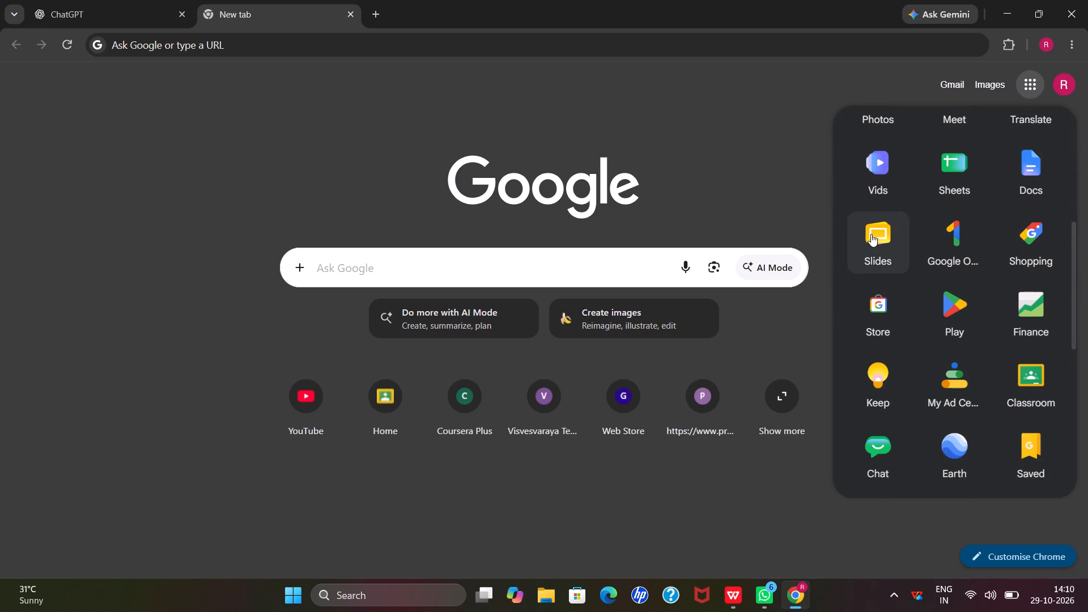
pyautogui.click(871, 235)
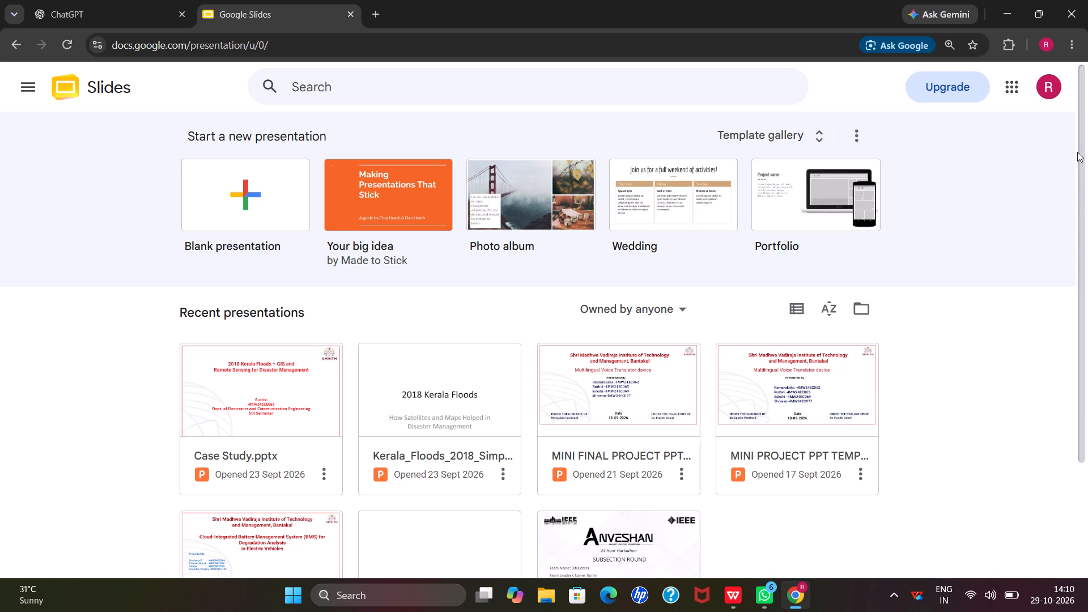
# Look through the recent presentations on the Google Slides home page, reloading the page once along the way.
pyautogui.moveTo(1080, 151); pyautogui.dragTo(1085, 290)
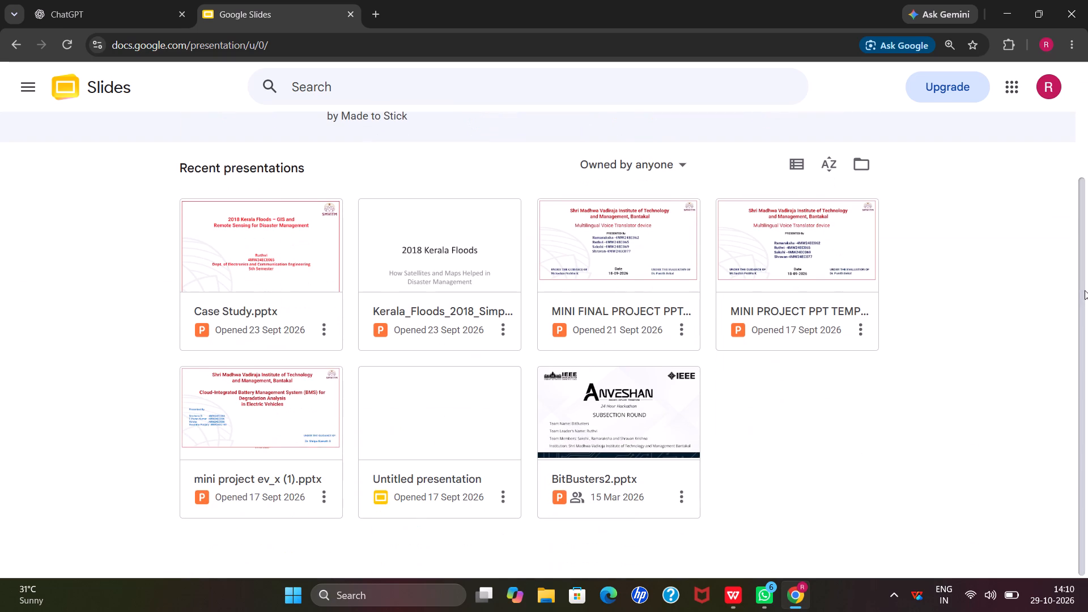
pyautogui.click(29, 87)
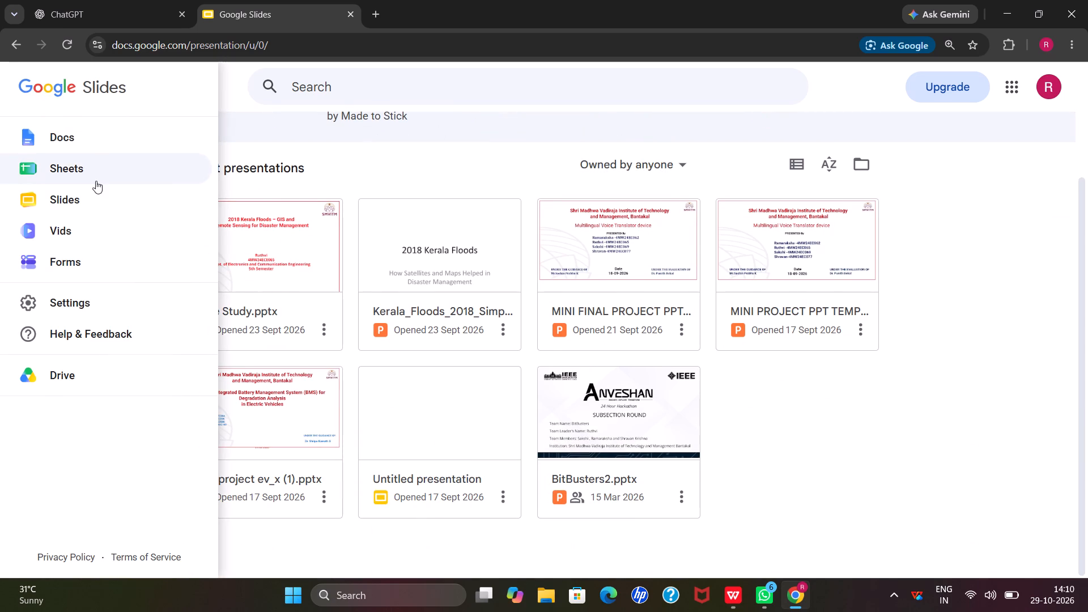
pyautogui.scroll(1, 100, 191)
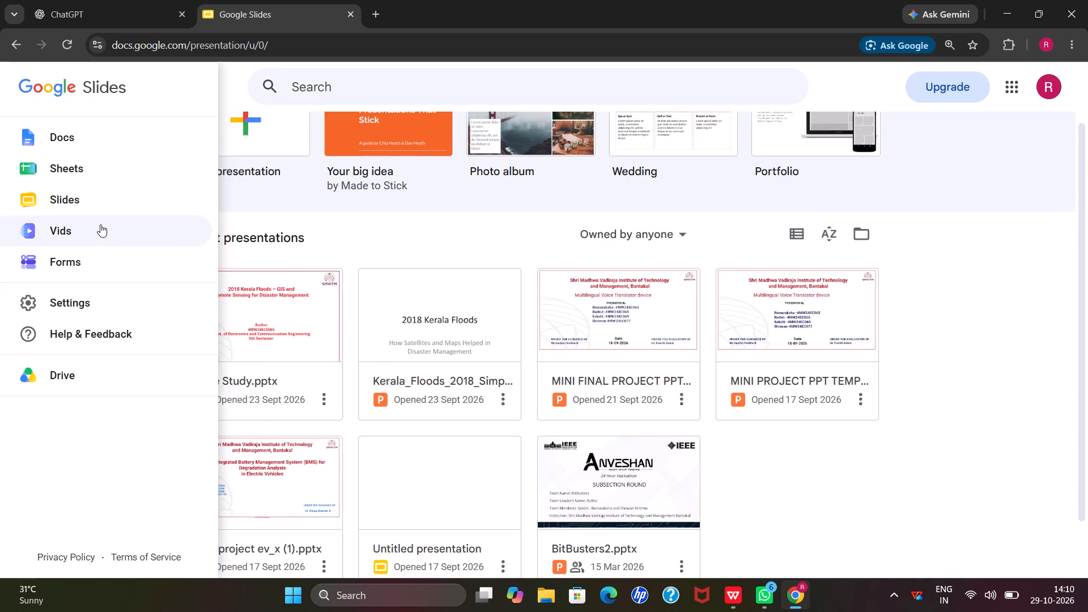
pyautogui.click(92, 205)
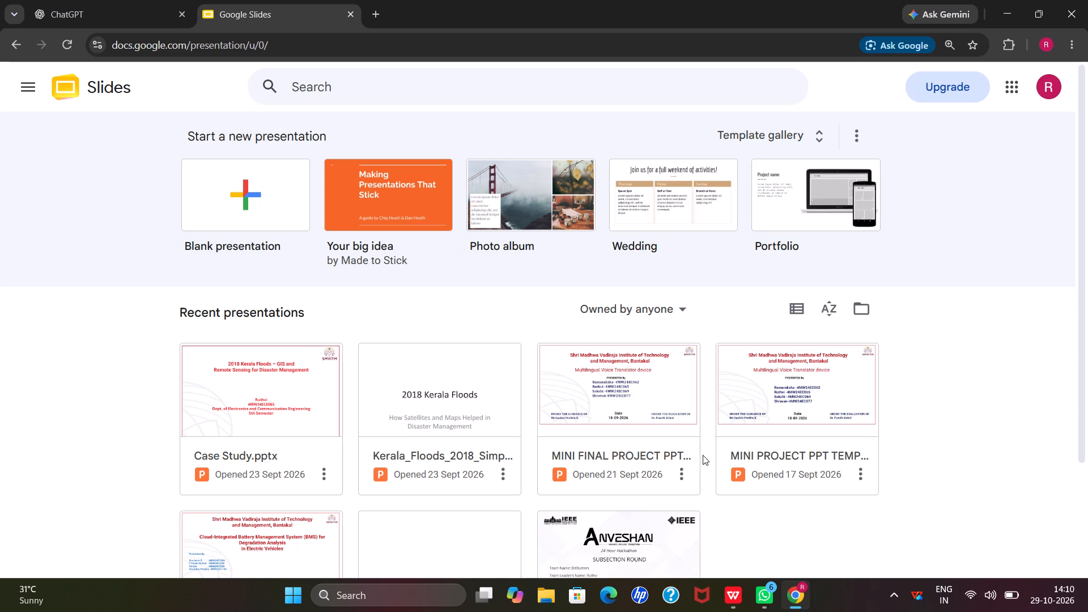
pyautogui.moveTo(1082, 293); pyautogui.dragTo(1087, 482)
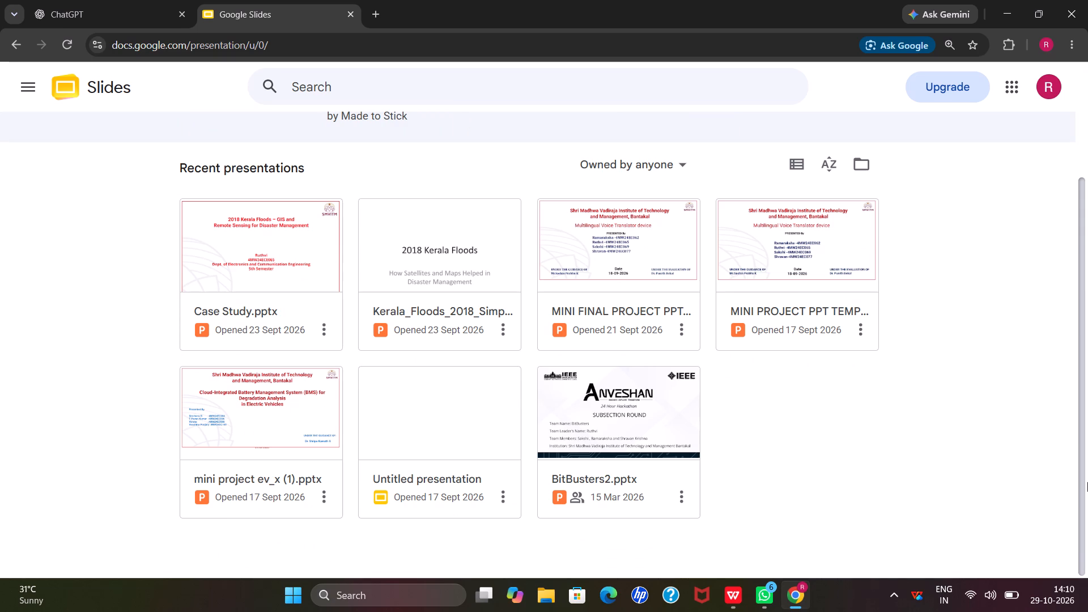
pyautogui.moveTo(1087, 482); pyautogui.dragTo(1087, 475)
pyautogui.moveTo(1087, 475); pyautogui.dragTo(1087, 220)
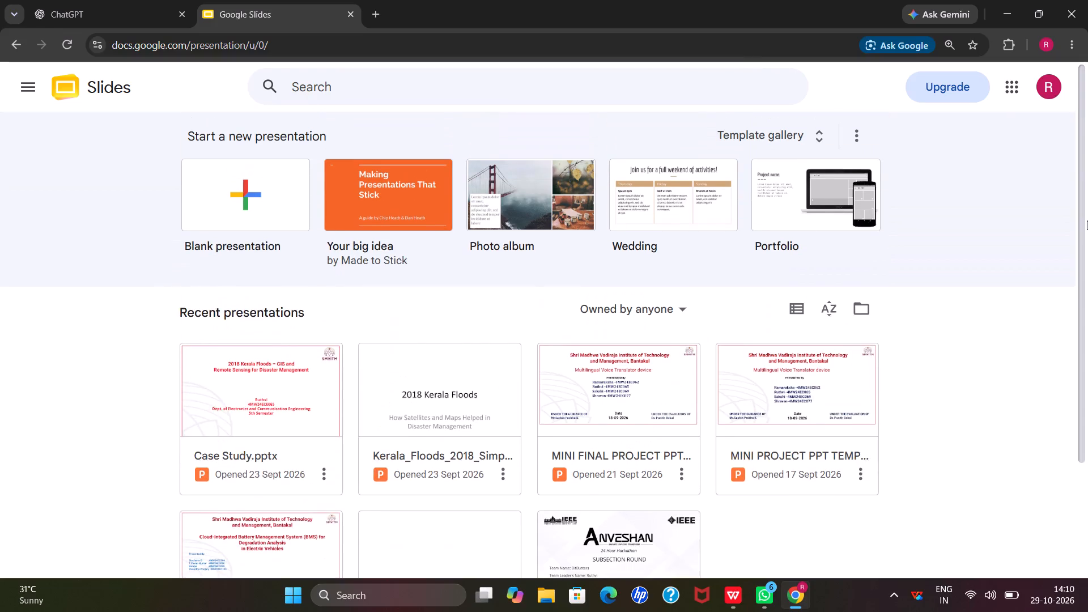
# Switch Google Slides to the college account and open the MINI PROJECT PPT TEMPLATE file titled AI-BASED REAL TIME.
pyautogui.click(1040, 82)
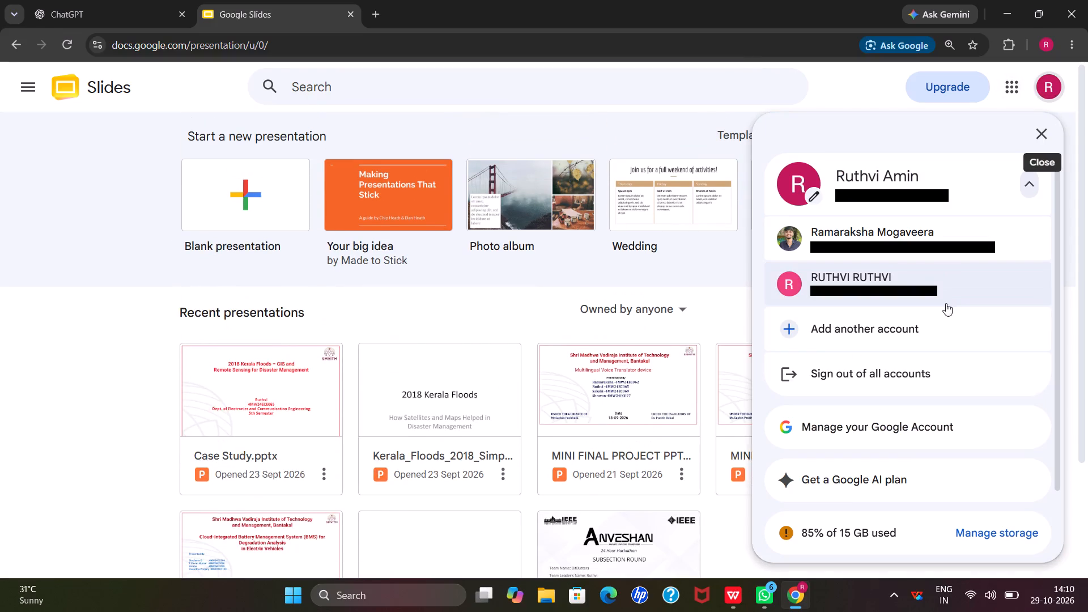
pyautogui.click(938, 296)
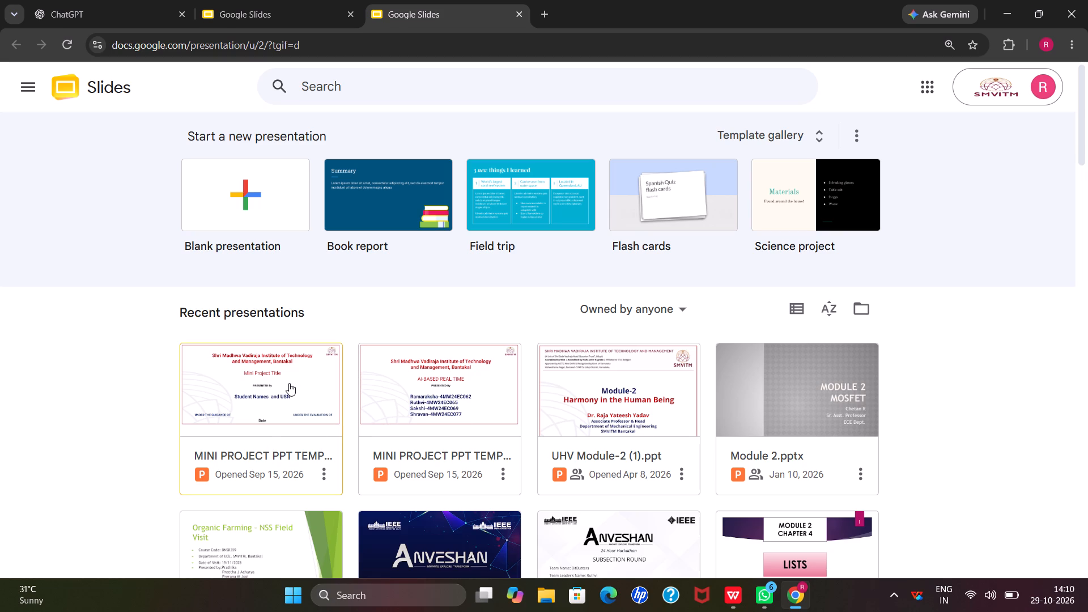
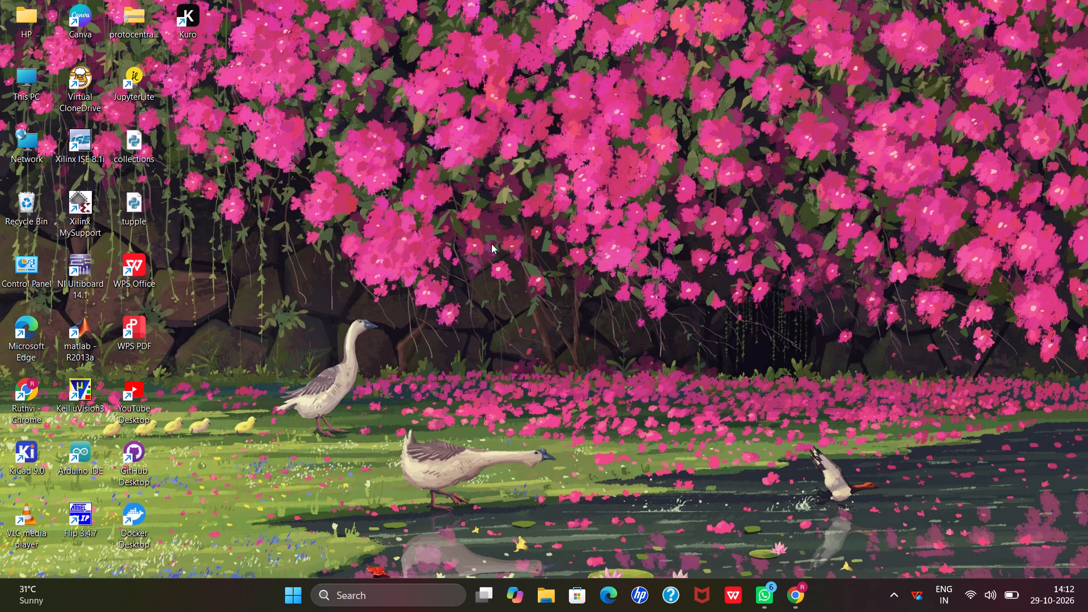
# Permanently delete the WPS PDF shortcut from the desktop.
pyautogui.rightClick(135, 330)
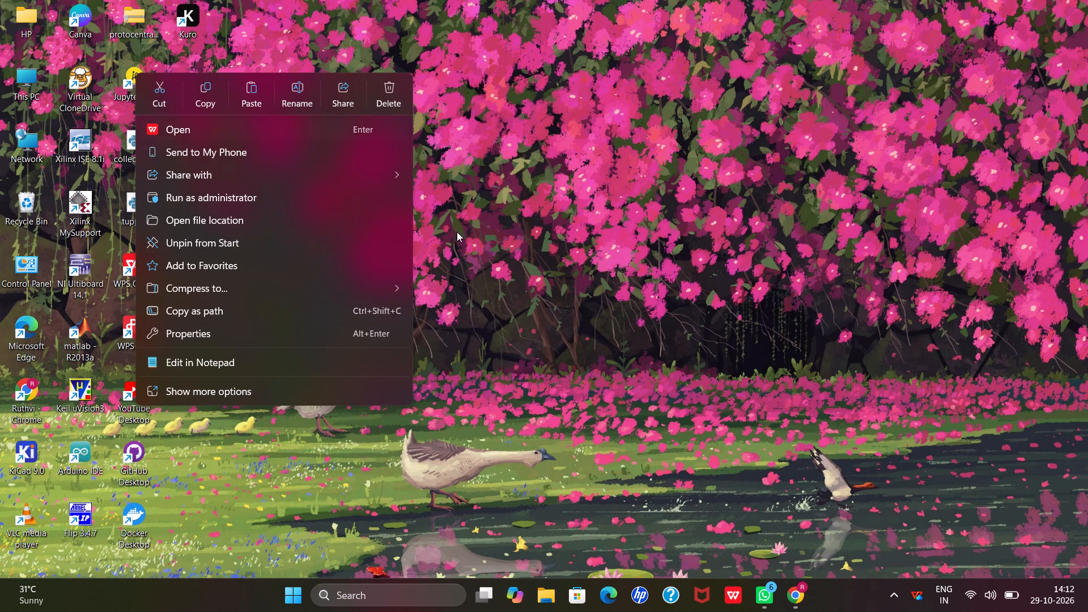
pyautogui.click(526, 307)
pyautogui.click(150, 330)
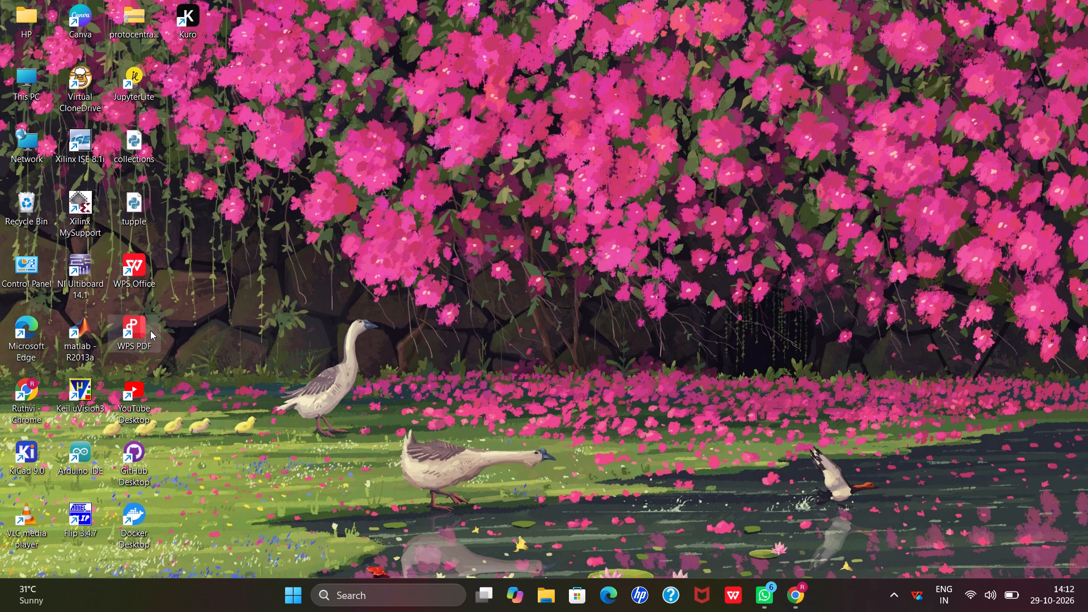
pyautogui.keyDown('shift'); pyautogui.rightClick(150, 330); pyautogui.keyUp('shift')
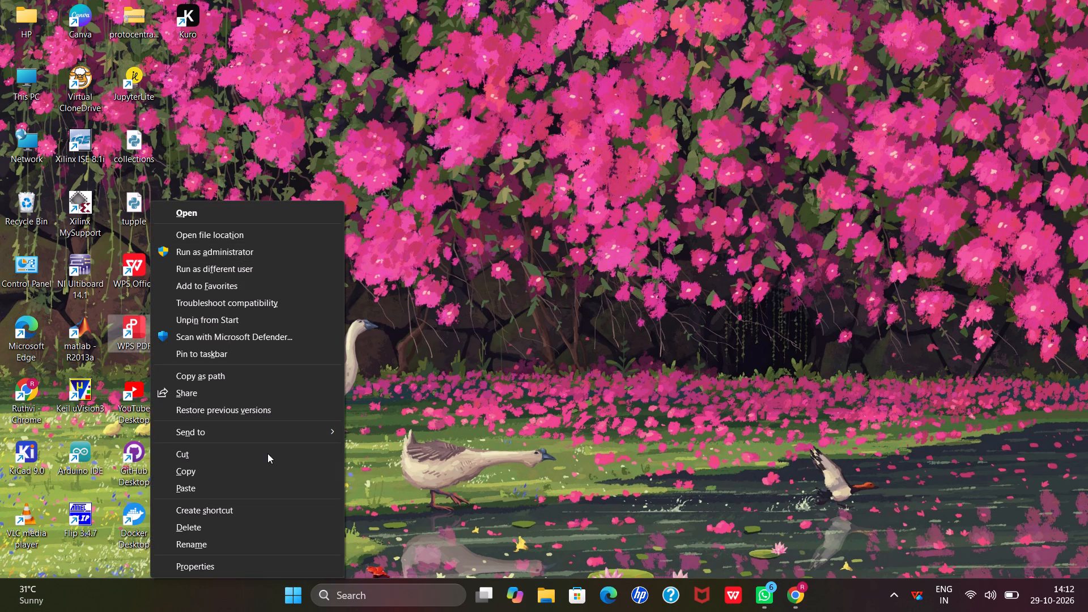
pyautogui.keyDown('shift'); pyautogui.click(253, 531); pyautogui.keyUp('shift')
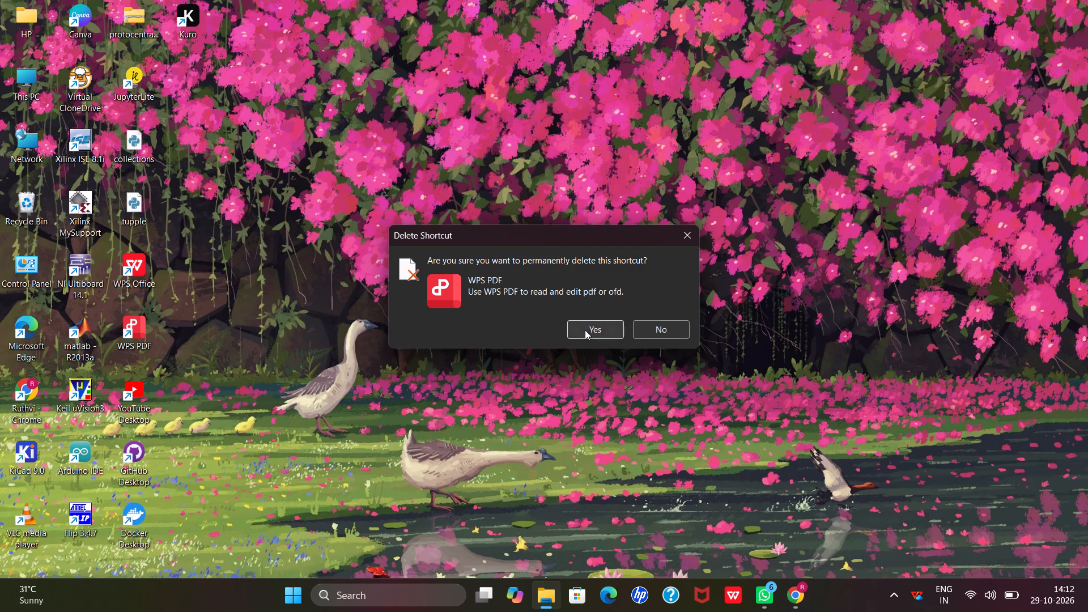
pyautogui.click(585, 329)
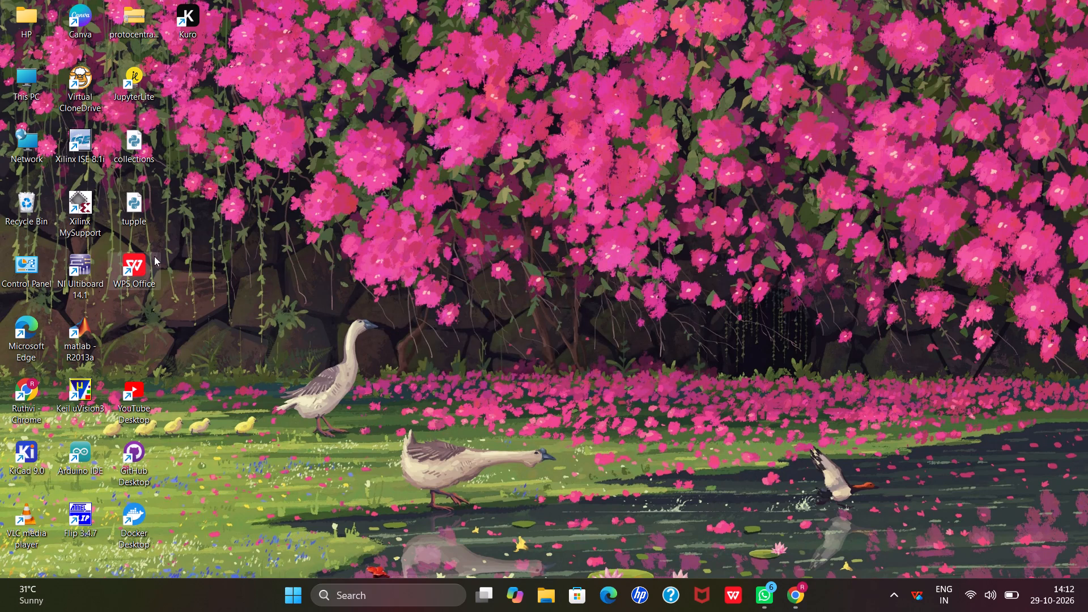
# Permanently delete the WPS Office shortcut from the desktop.
pyautogui.rightClick(140, 269)
pyautogui.click(518, 282)
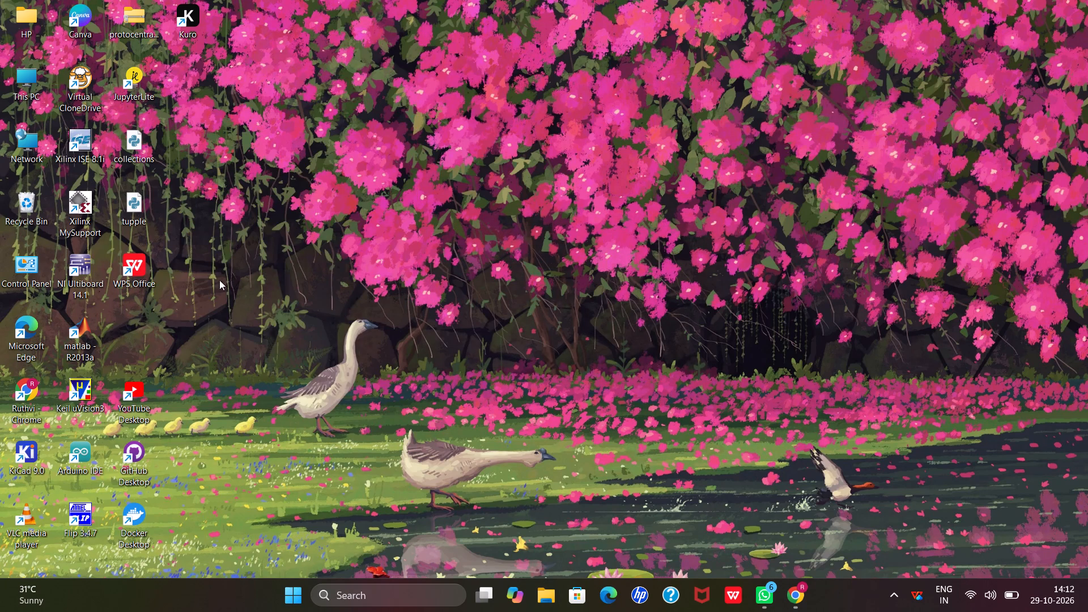
pyautogui.click(134, 260)
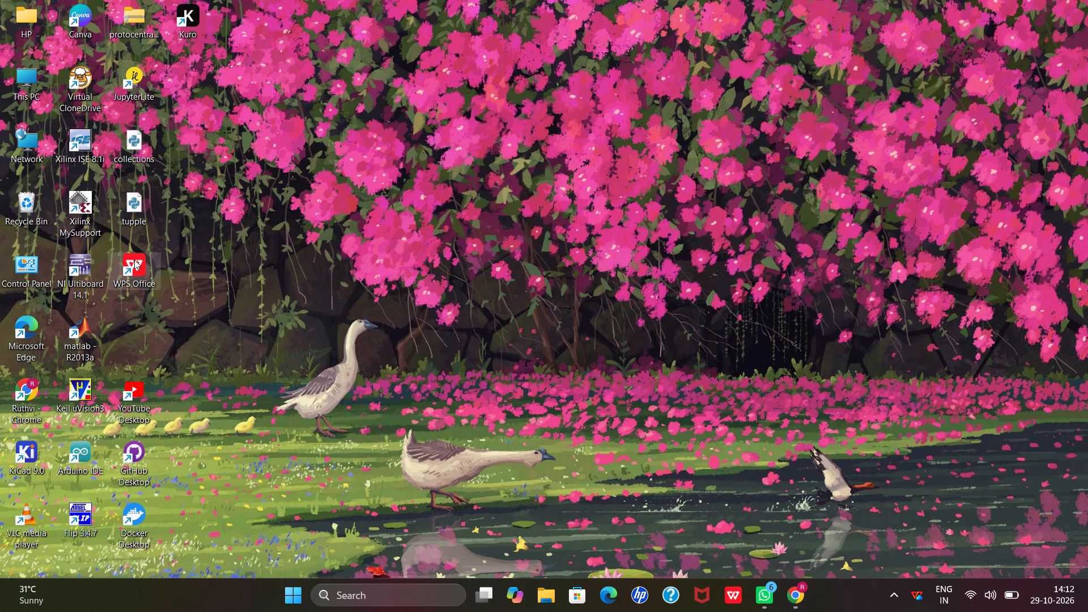
pyautogui.keyDown('shift'); pyautogui.rightClick(134, 260); pyautogui.keyUp('shift')
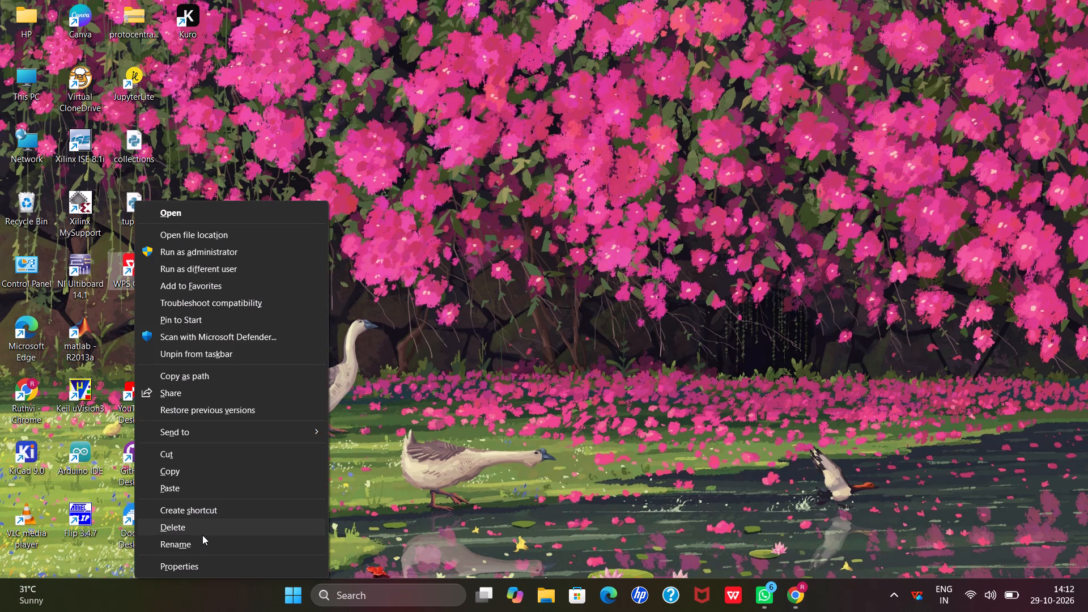
pyautogui.keyDown('shift'); pyautogui.click(202, 535); pyautogui.keyUp('shift')
pyautogui.keyDown('shift'); pyautogui.click(609, 328); pyautogui.keyUp('shift')
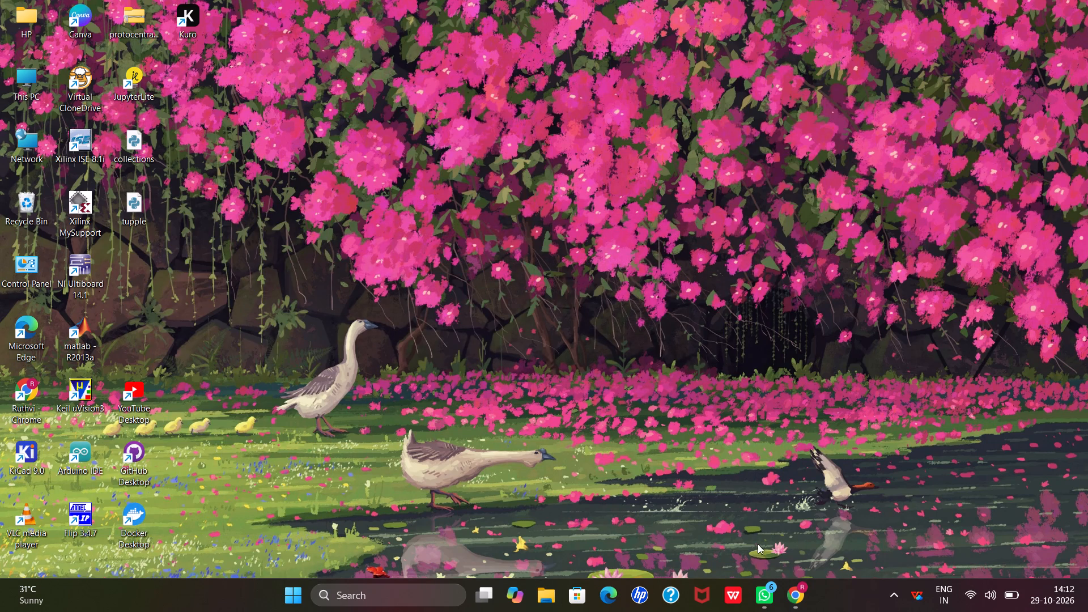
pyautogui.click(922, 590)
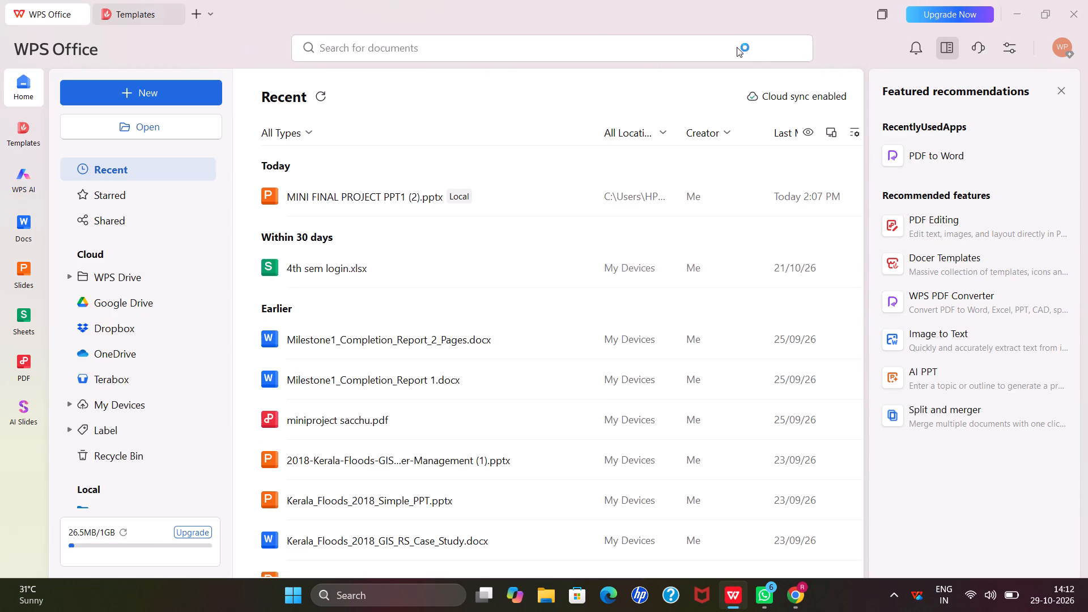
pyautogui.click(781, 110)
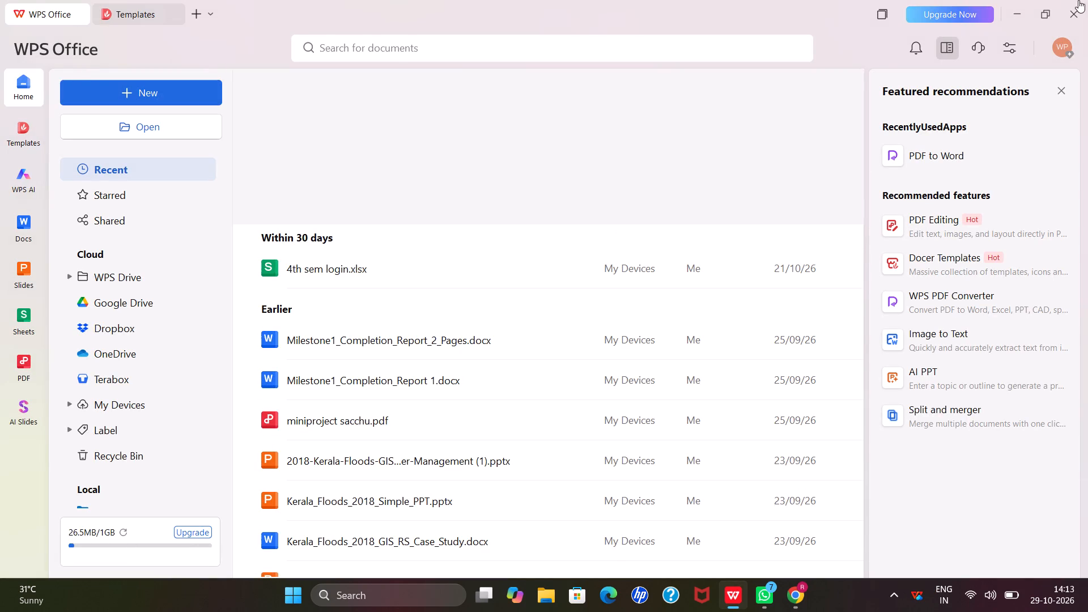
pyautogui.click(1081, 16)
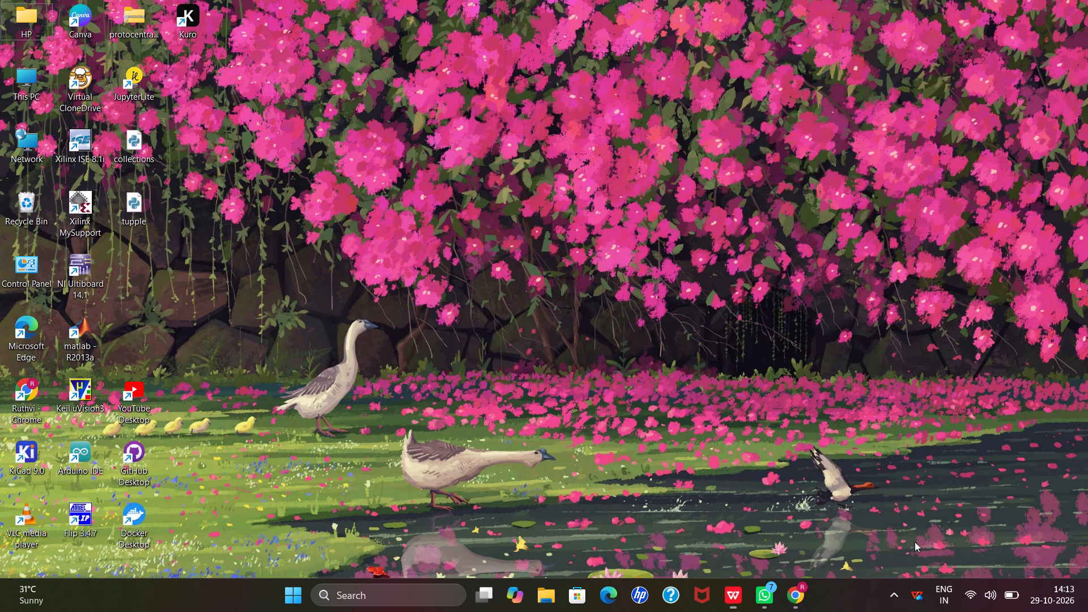
# Check the settings options in the WPS account and cloud drive popup from the system tray, and dismiss it.
pyautogui.rightClick(916, 596)
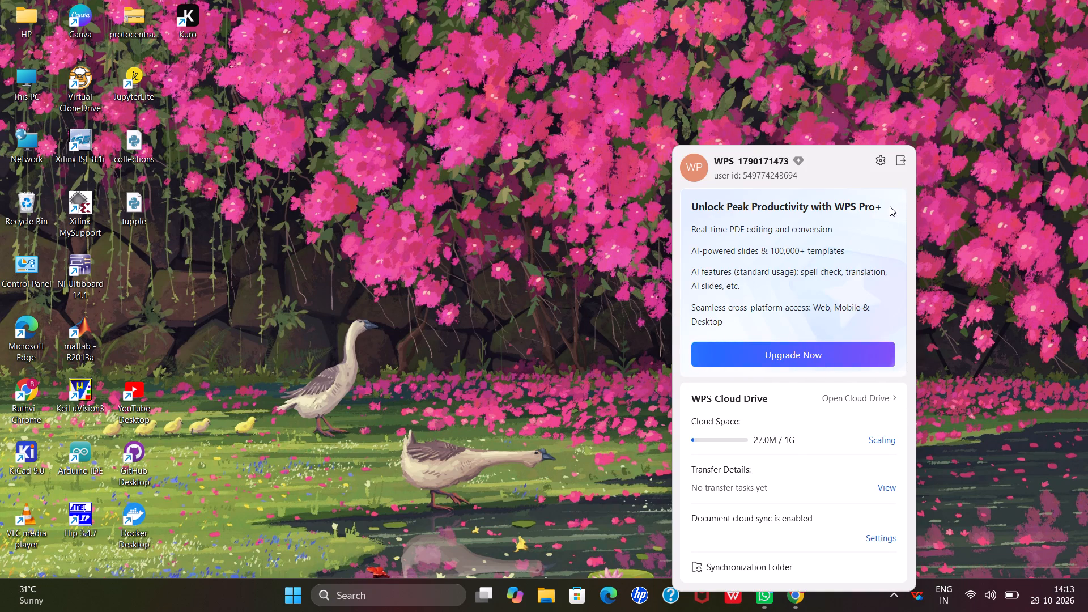
pyautogui.click(886, 159)
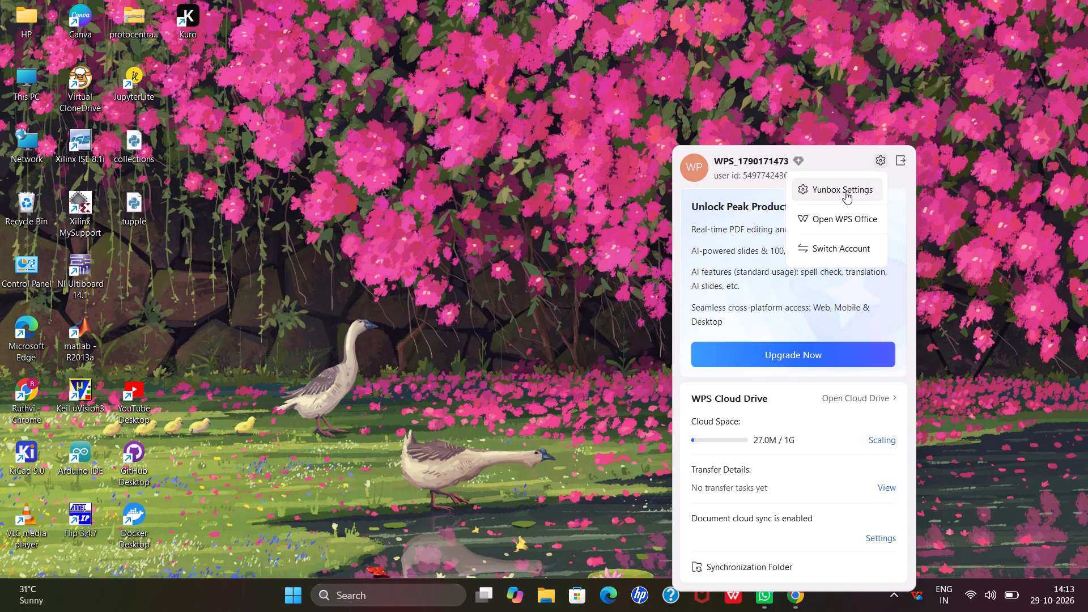
pyautogui.click(948, 227)
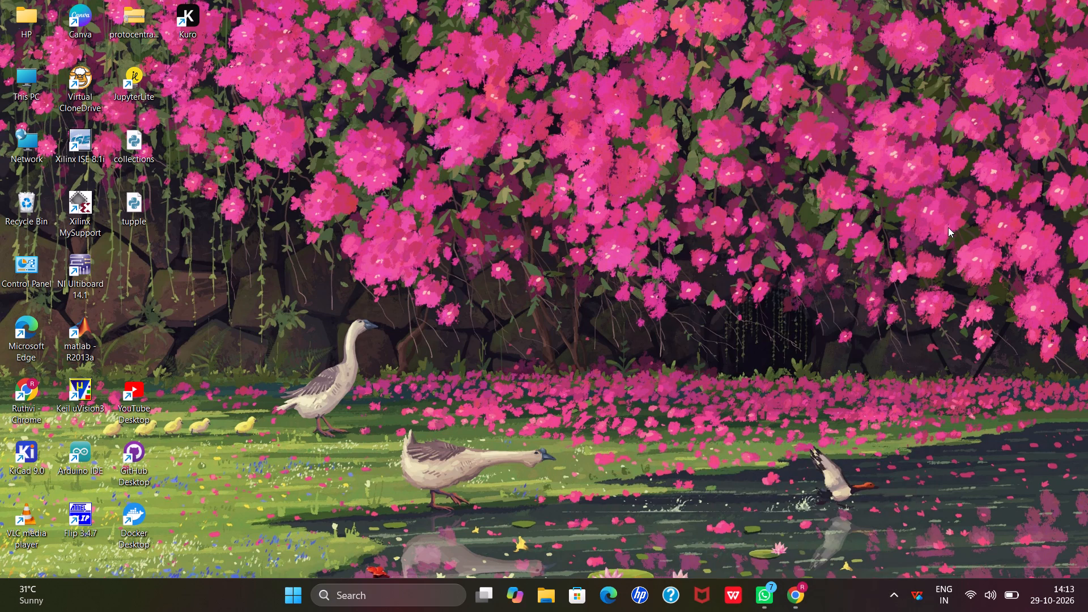
# Reopen the WPS Office home window from the system tray.
pyautogui.rightClick(915, 597)
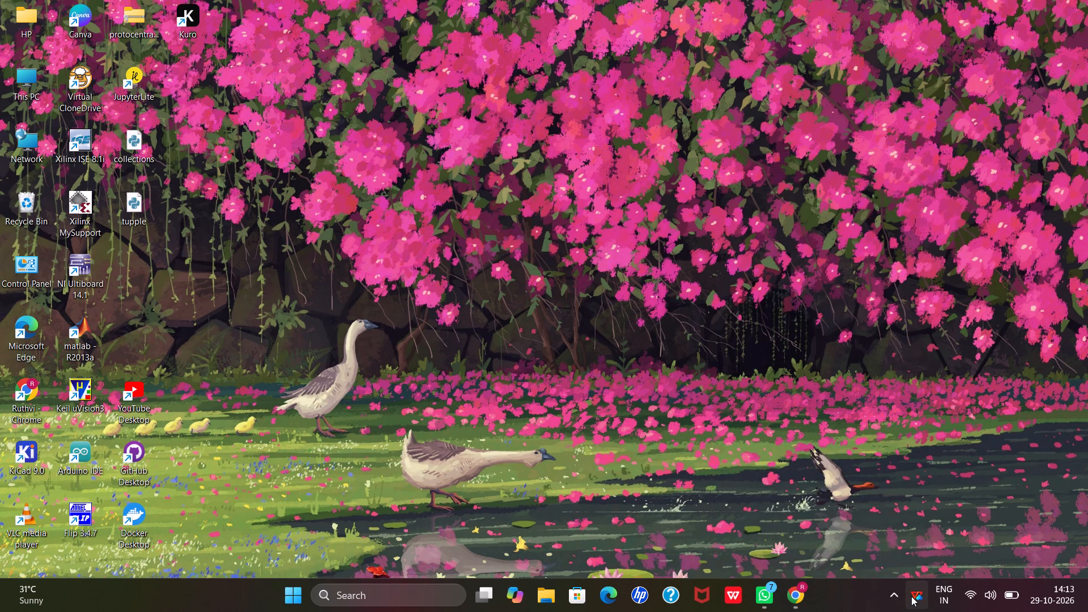
pyautogui.click(911, 596)
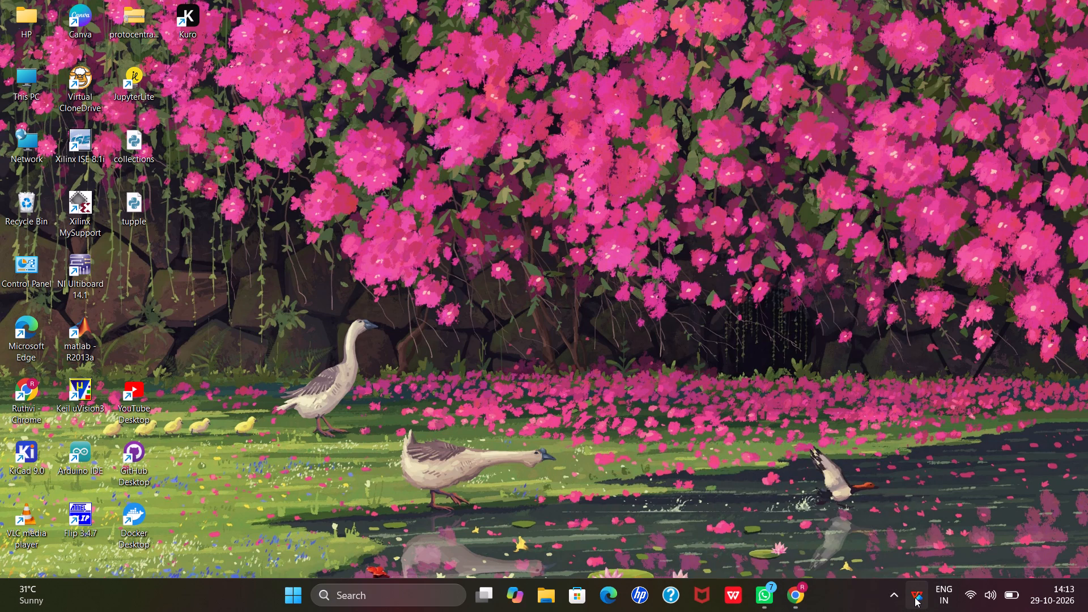
pyautogui.click(915, 594)
pyautogui.rightClick(915, 594)
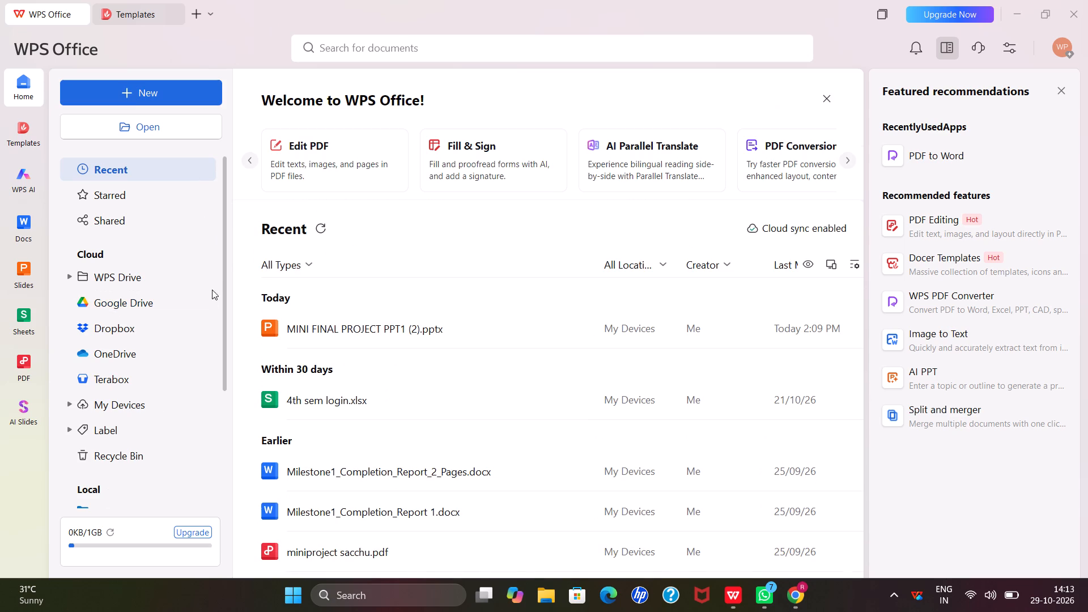
# Look through the cloud and local locations listed on the WPS Office home page, and close the window.
pyautogui.moveTo(225, 253); pyautogui.dragTo(234, 417)
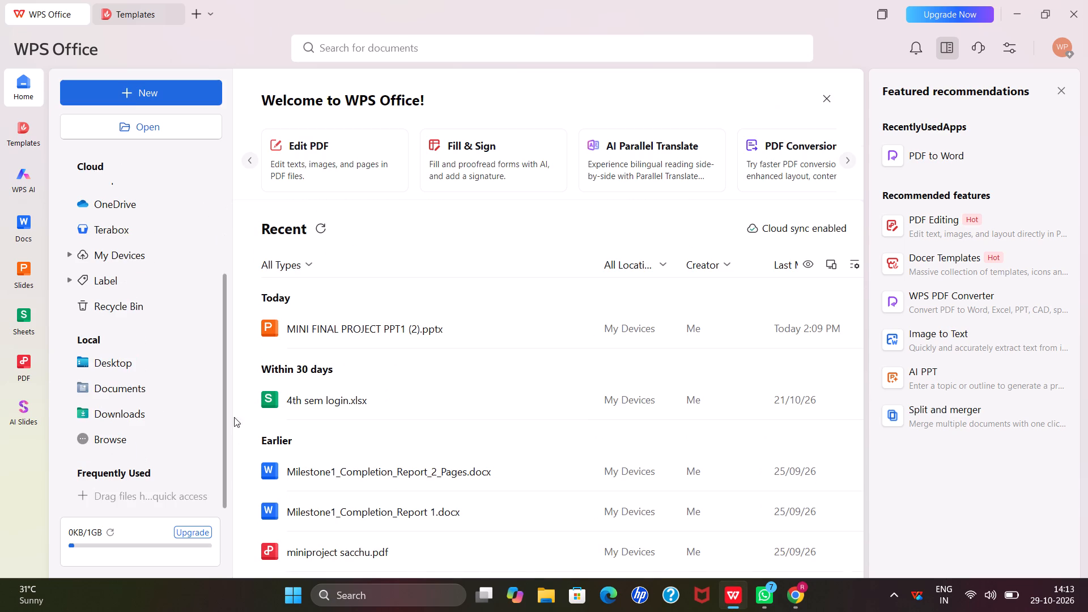
pyautogui.moveTo(234, 417); pyautogui.dragTo(235, 158)
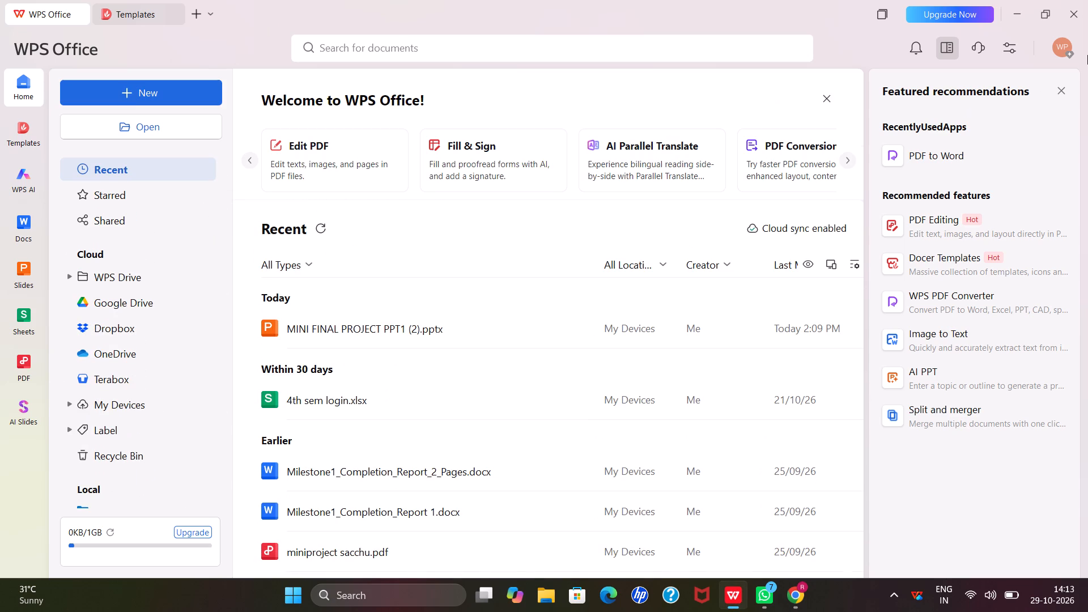
pyautogui.click(1081, 0)
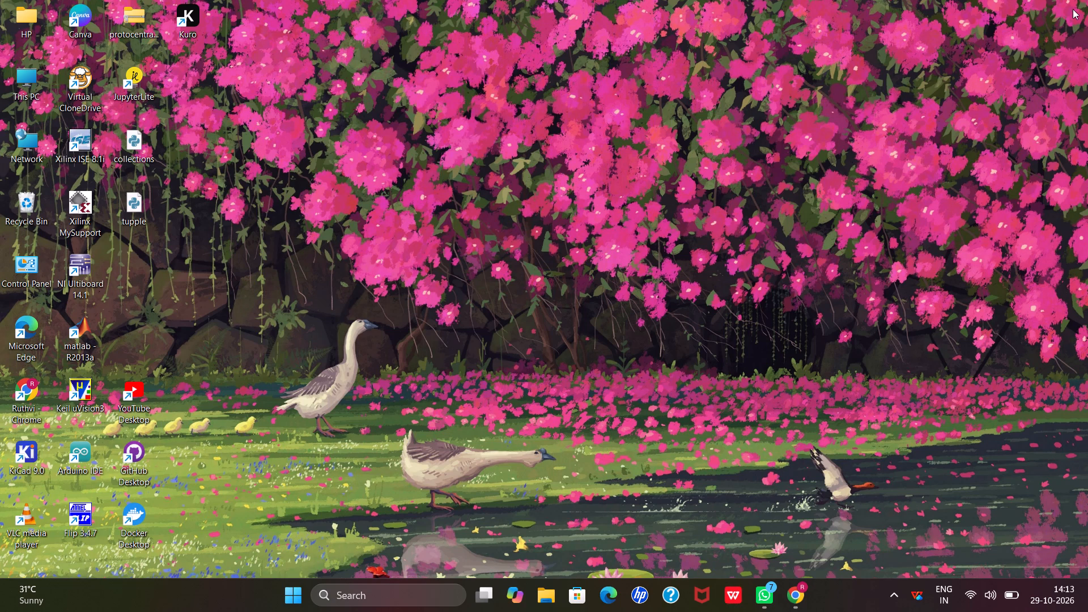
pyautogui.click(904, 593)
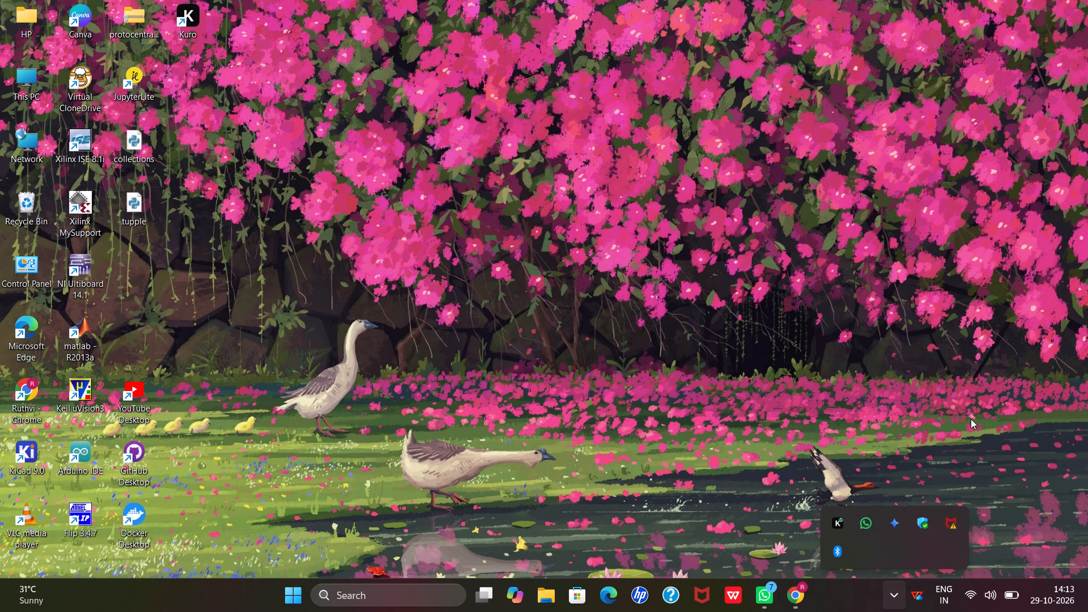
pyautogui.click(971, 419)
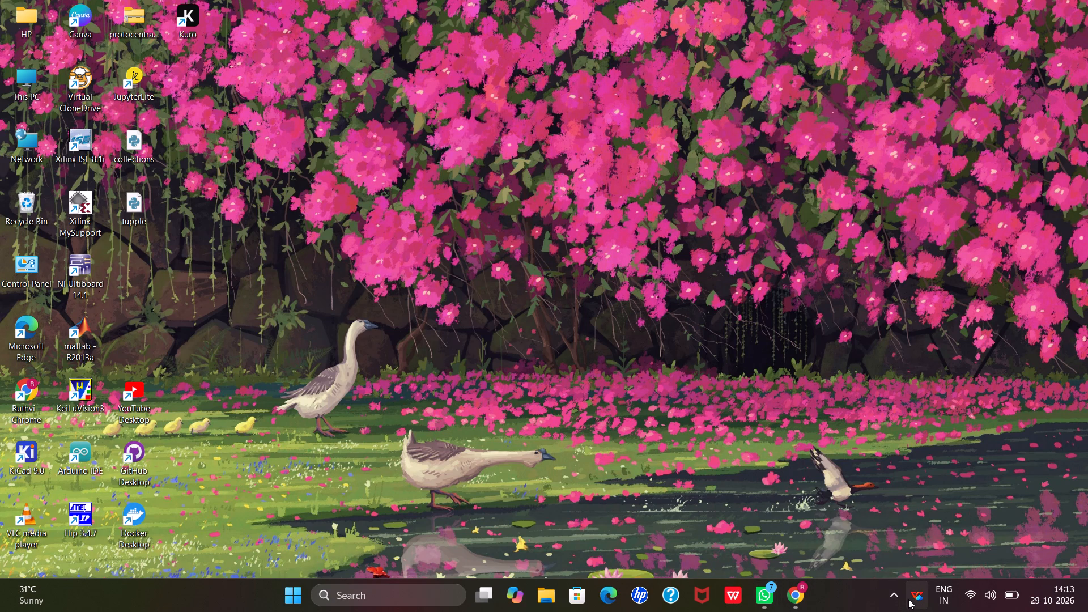
# Reopen WPS Office from the system tray to disable document cloud sync, and close its window.
pyautogui.click(908, 599)
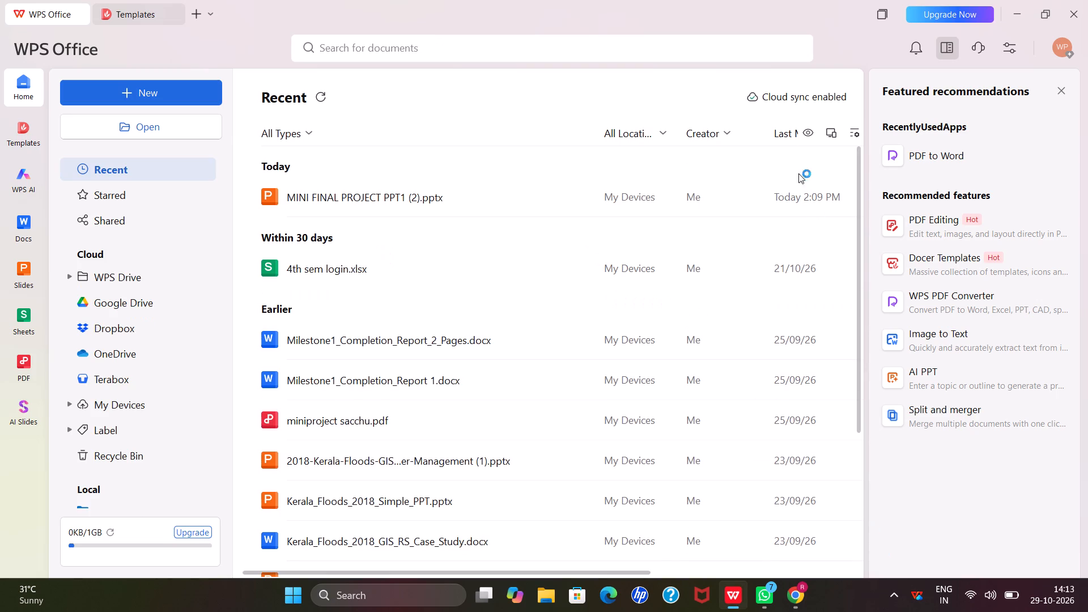
pyautogui.click(751, 101)
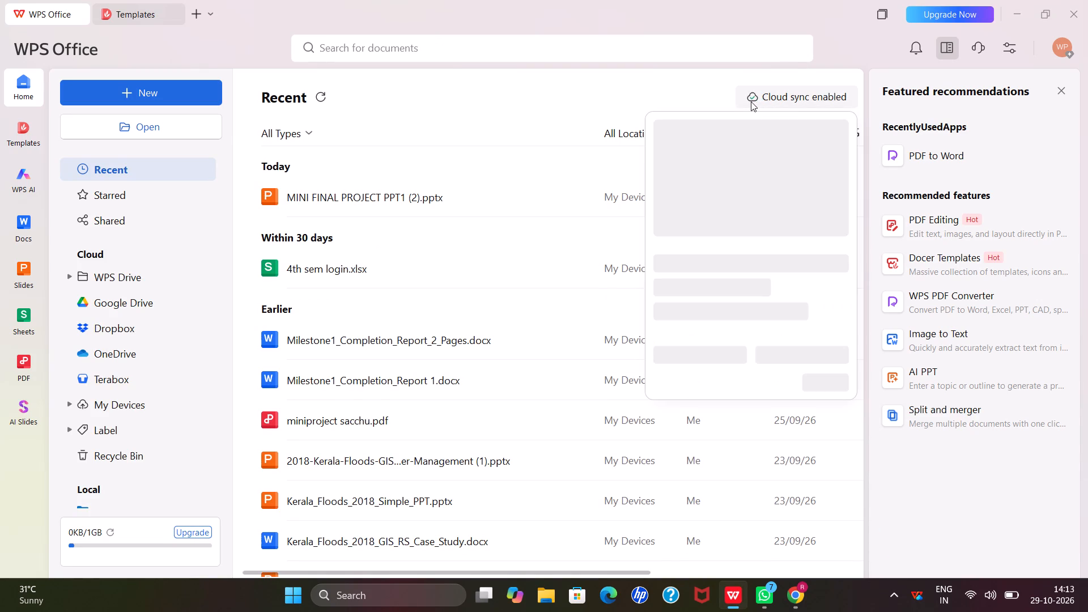
pyautogui.click(745, 394)
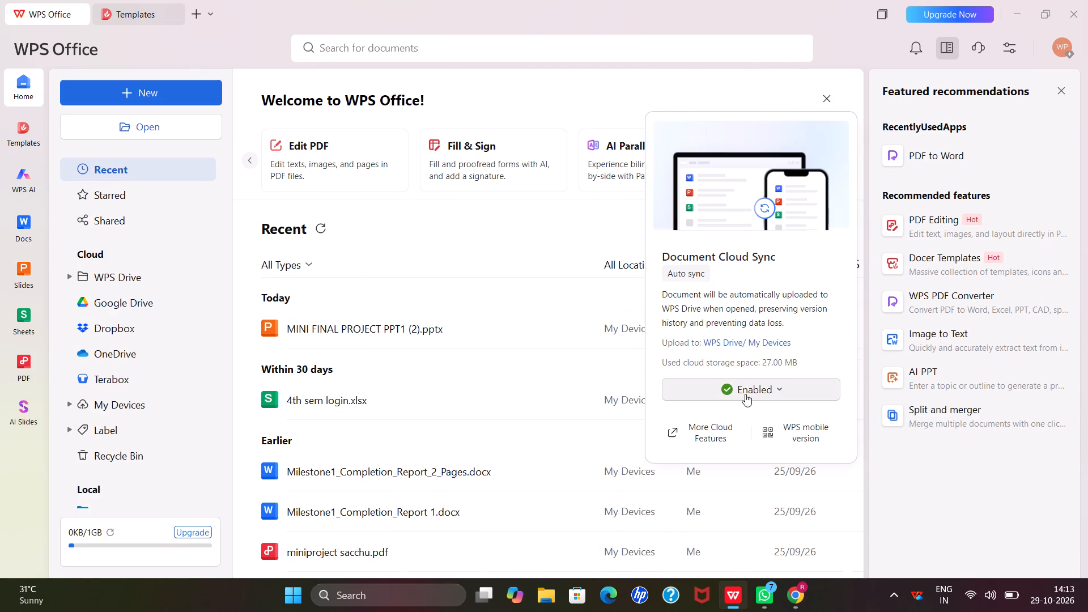
pyautogui.click(733, 423)
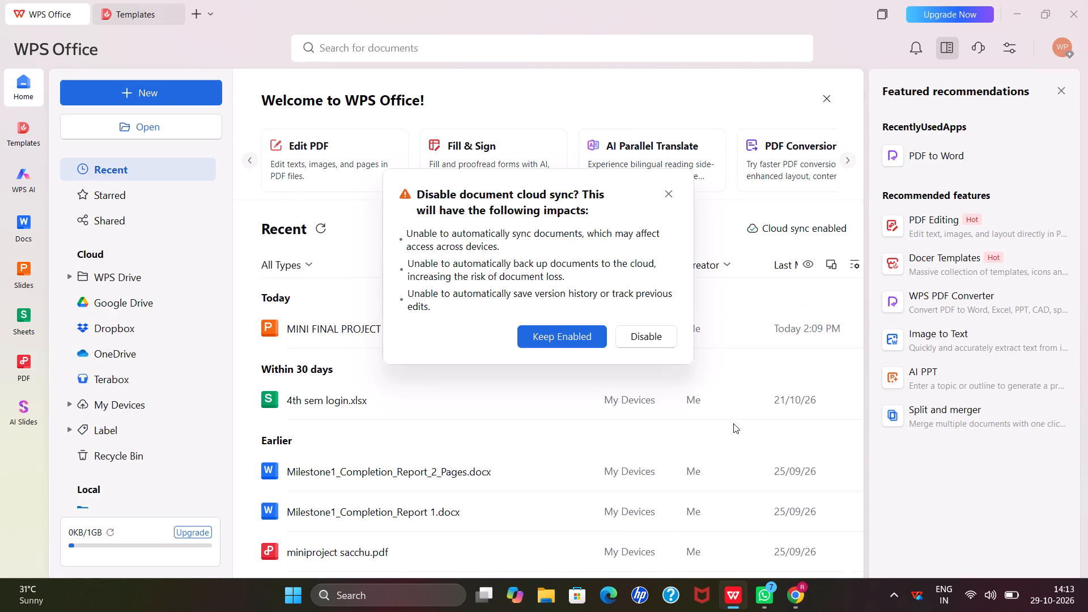
pyautogui.click(642, 334)
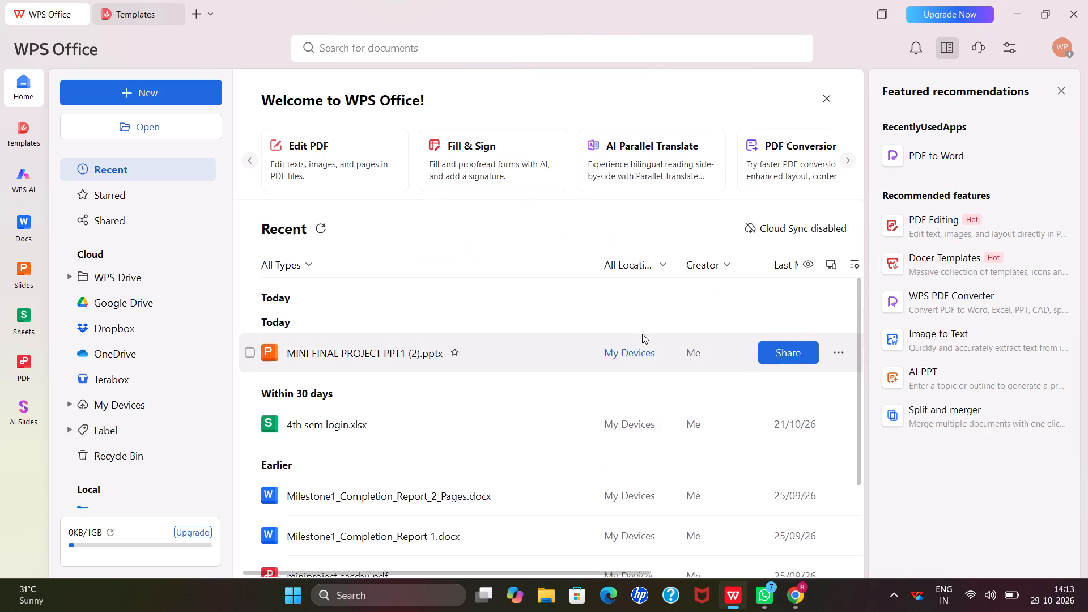
pyautogui.click(1087, 0)
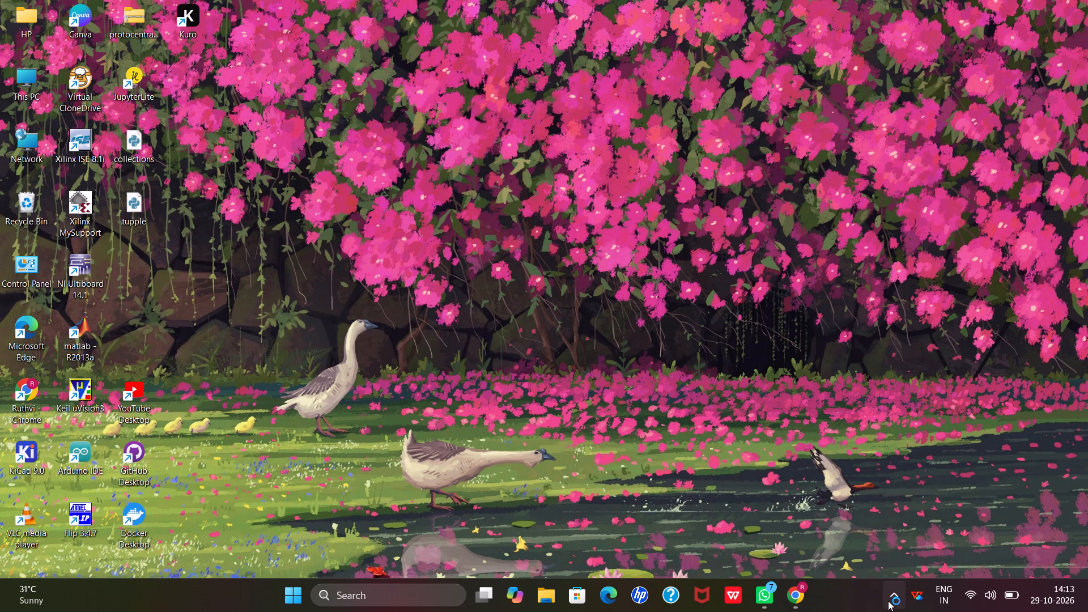
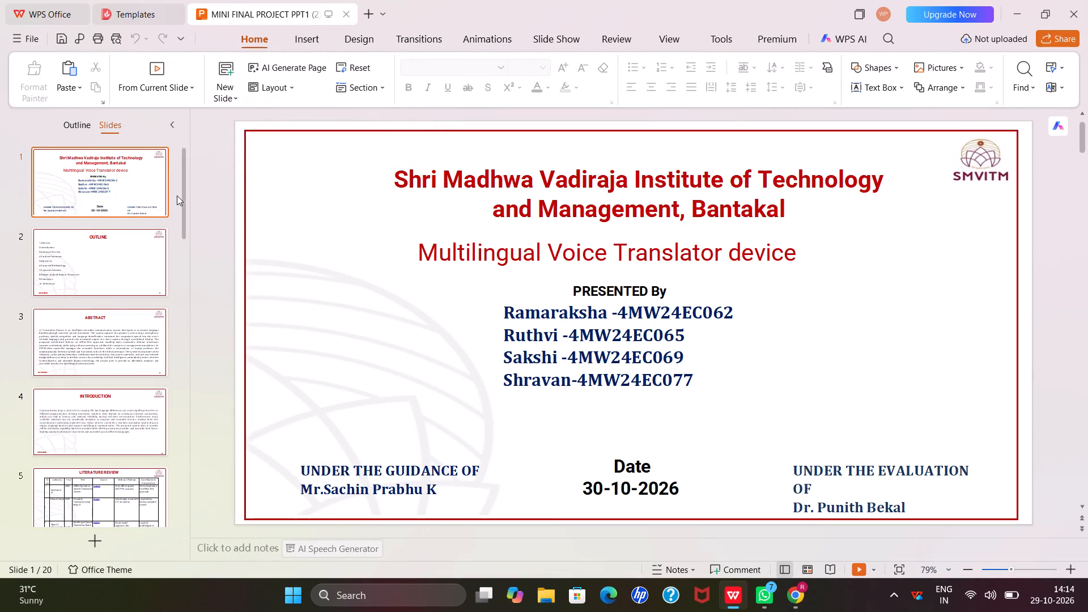
# In the WPS presentation, replace the numbered list on slide 13, HARDWARE DETAILS, with the copied ChatGPT hardware text.
pyautogui.moveTo(186, 200); pyautogui.dragTo(202, 356)
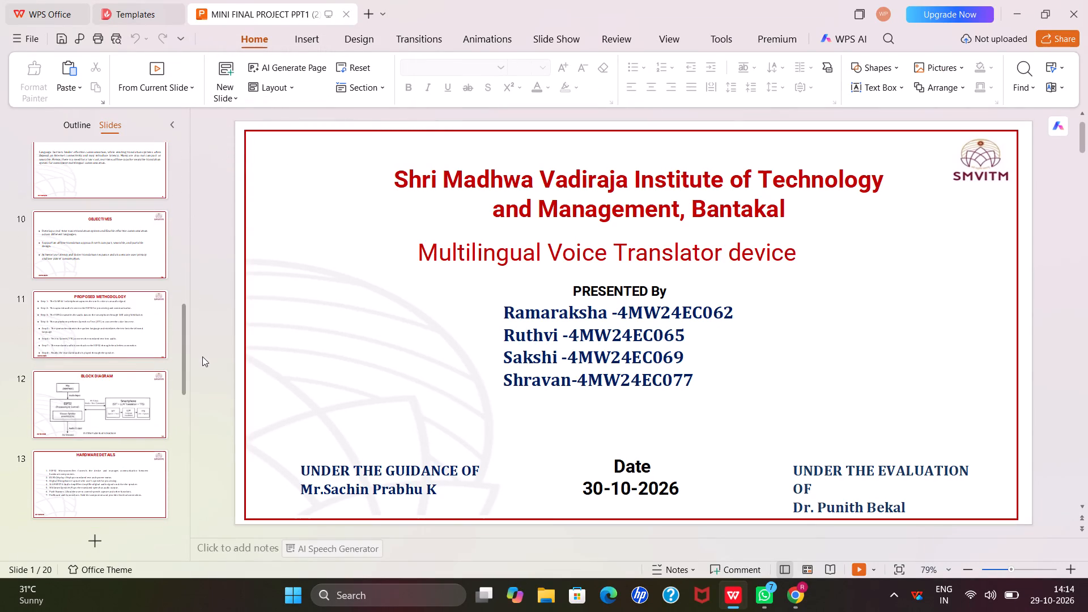
pyautogui.moveTo(202, 356); pyautogui.dragTo(199, 455)
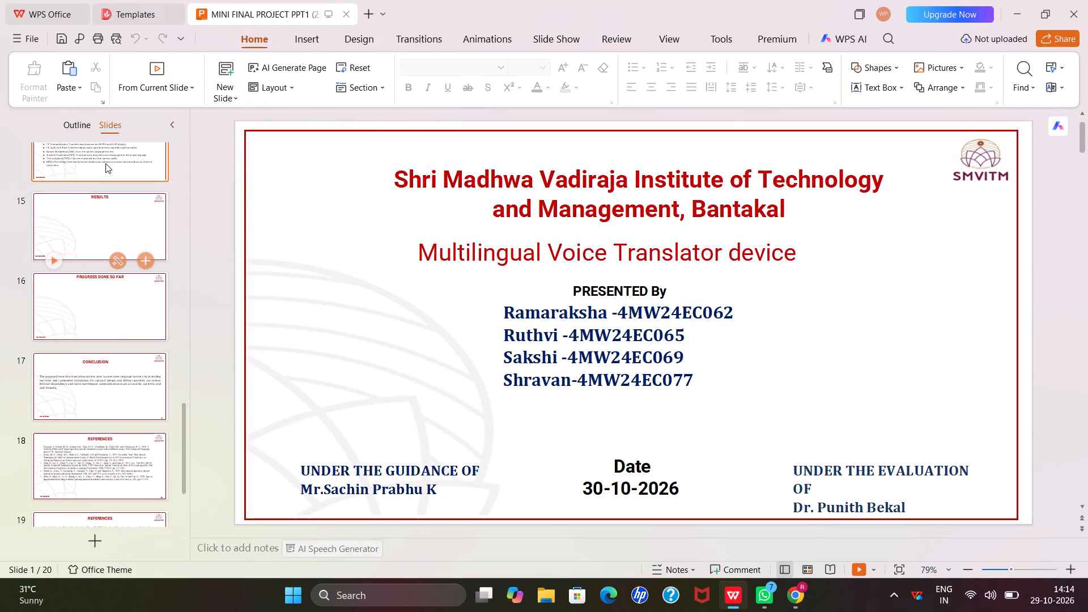
pyautogui.click(105, 162)
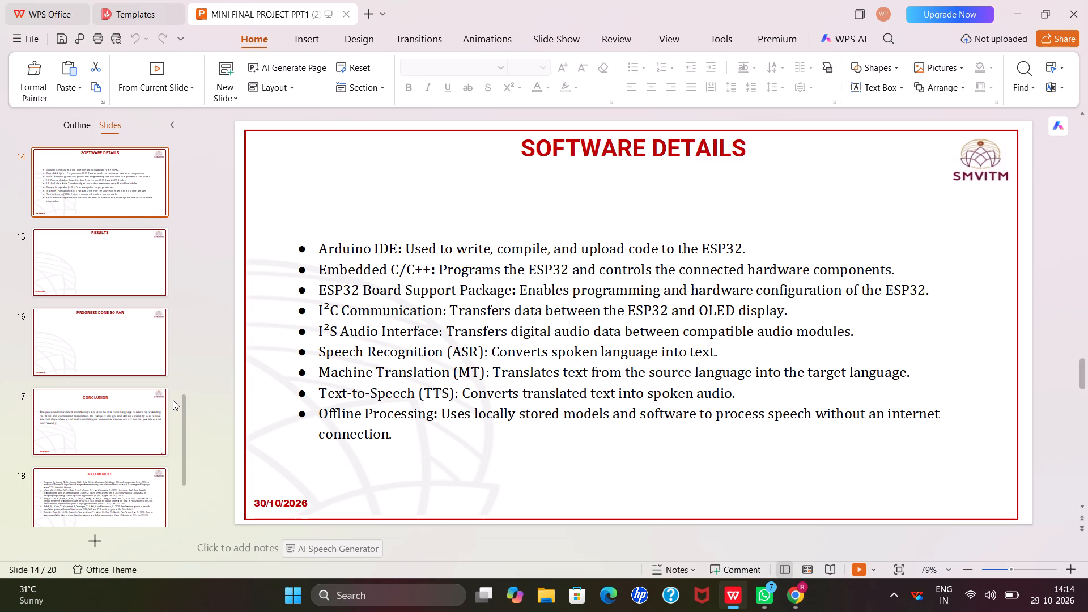
pyautogui.moveTo(185, 402); pyautogui.dragTo(186, 385)
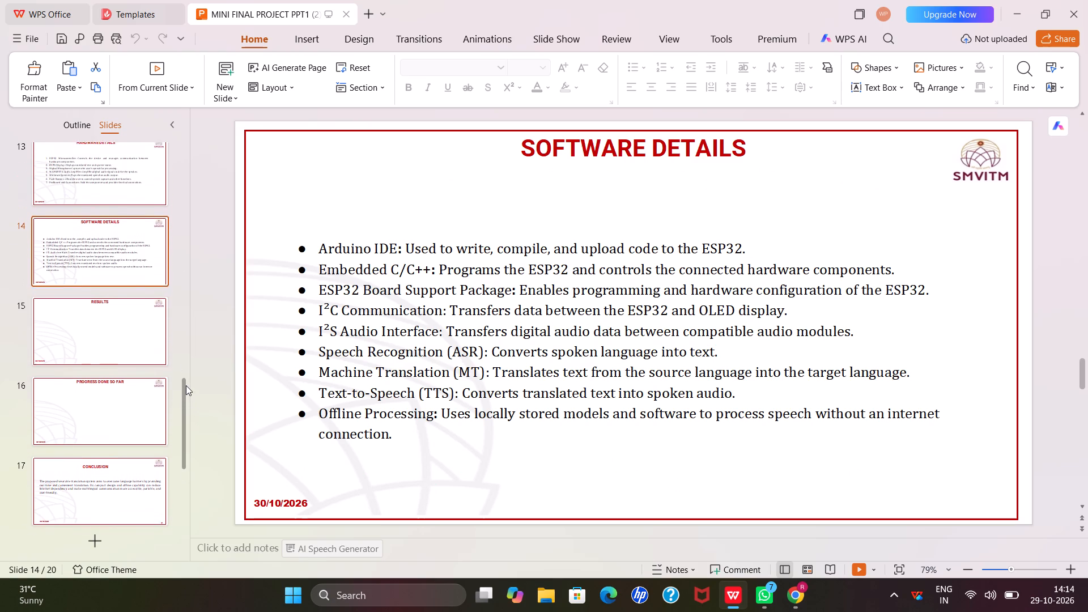
pyautogui.moveTo(186, 385); pyautogui.dragTo(187, 384)
pyautogui.click(86, 199)
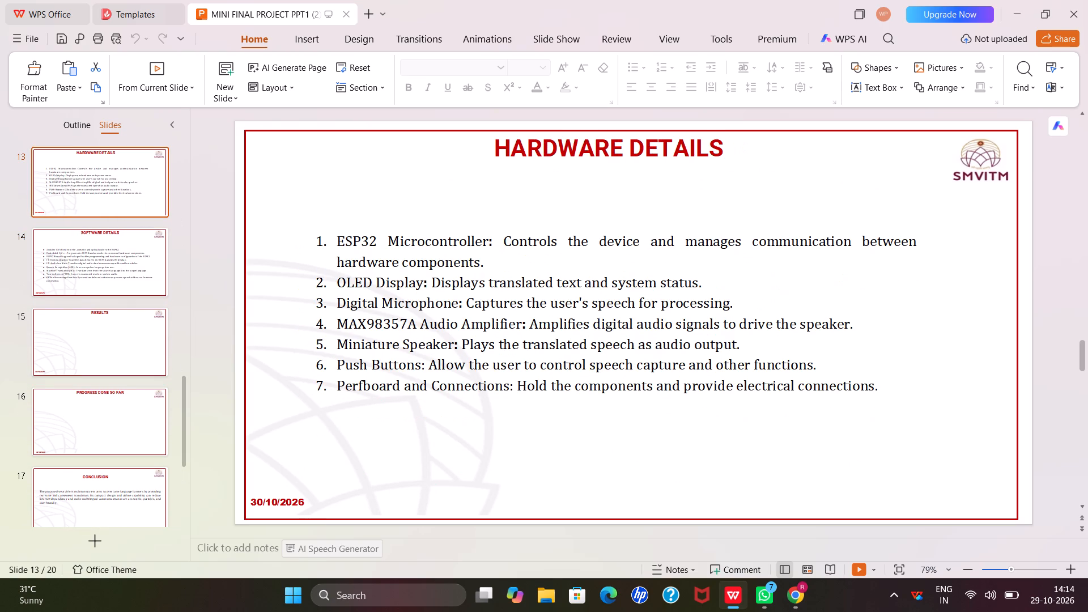
pyautogui.moveTo(334, 239); pyautogui.dragTo(599, 398)
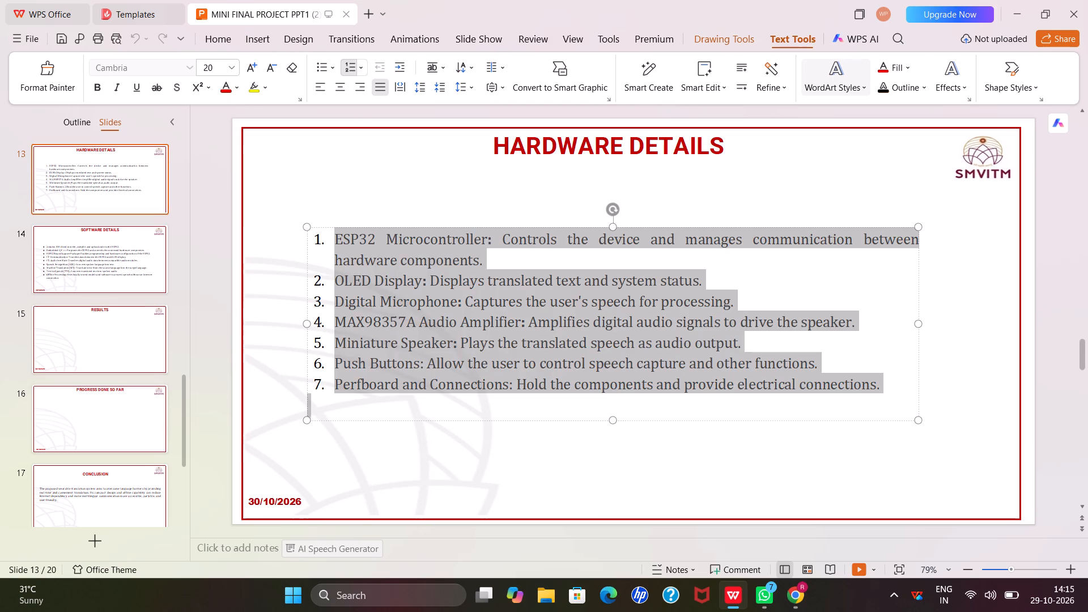
pyautogui.moveTo(599, 398); pyautogui.dragTo(785, 399)
pyautogui.moveTo(785, 399); pyautogui.dragTo(900, 398)
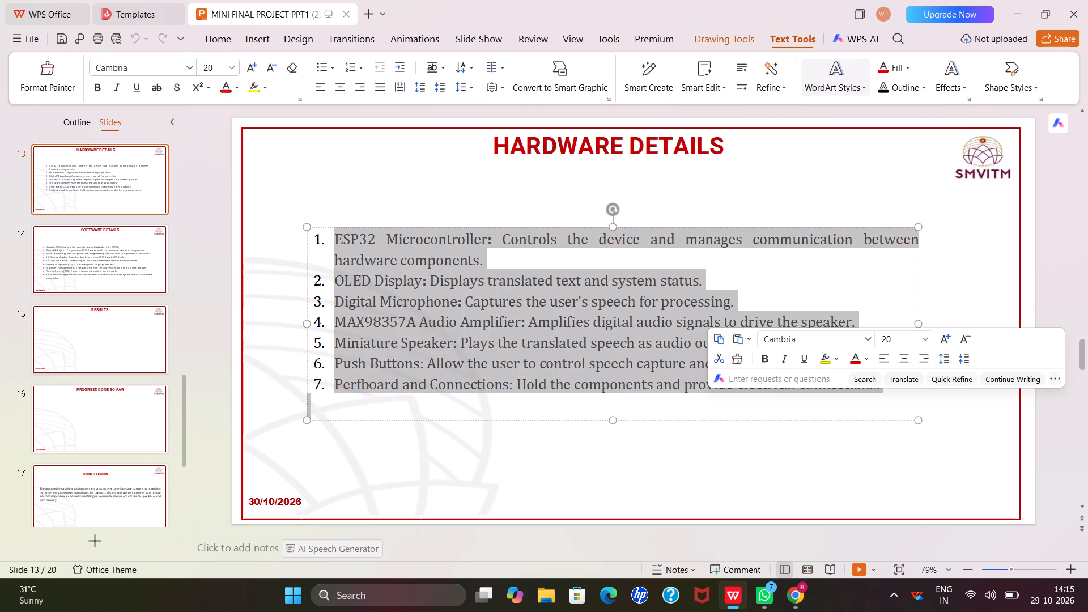
pyautogui.hotkey('ctrl', 'v')
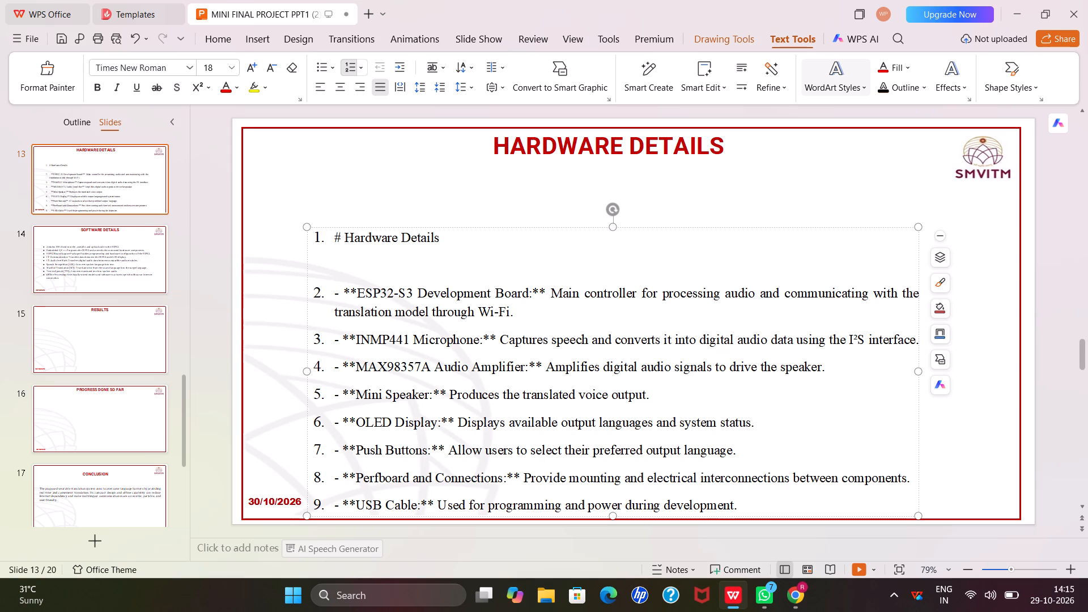
# Delete the pasted "# Hardware Details" line along with its list number from the slide's text box.
pyautogui.moveTo(450, 237); pyautogui.dragTo(316, 260)
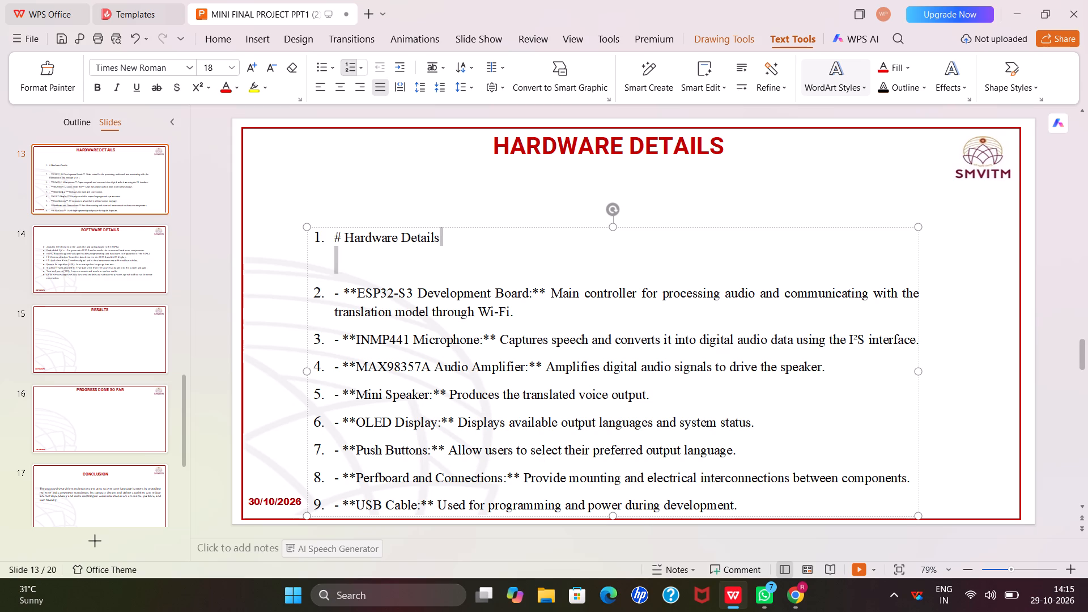
pyautogui.moveTo(316, 260); pyautogui.dragTo(314, 237)
pyautogui.press('BackSpace')
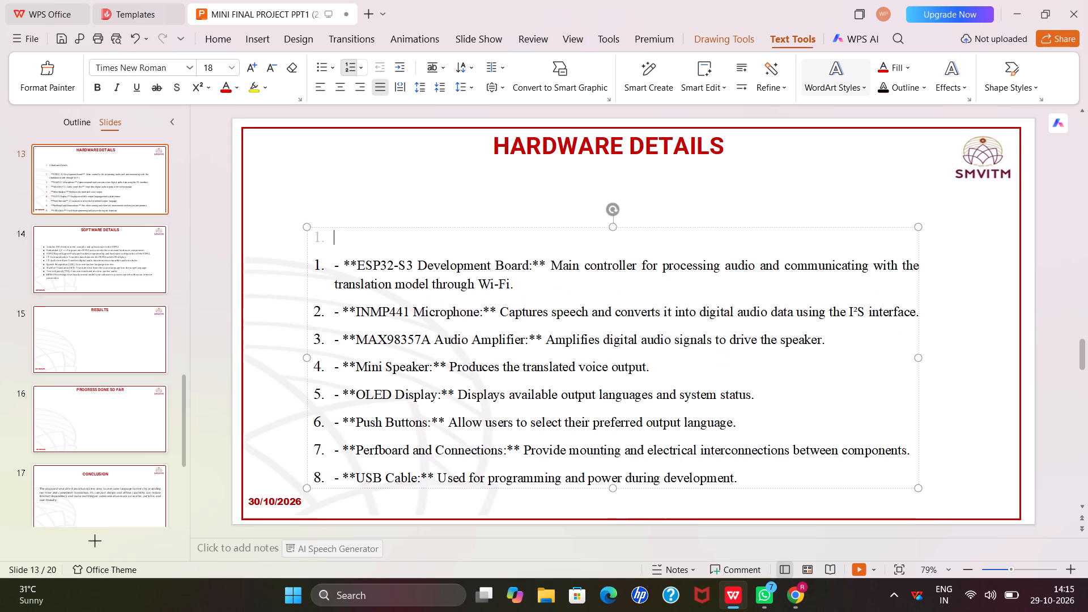
pyautogui.press('BackSpace')
pyautogui.press('BackSpace')
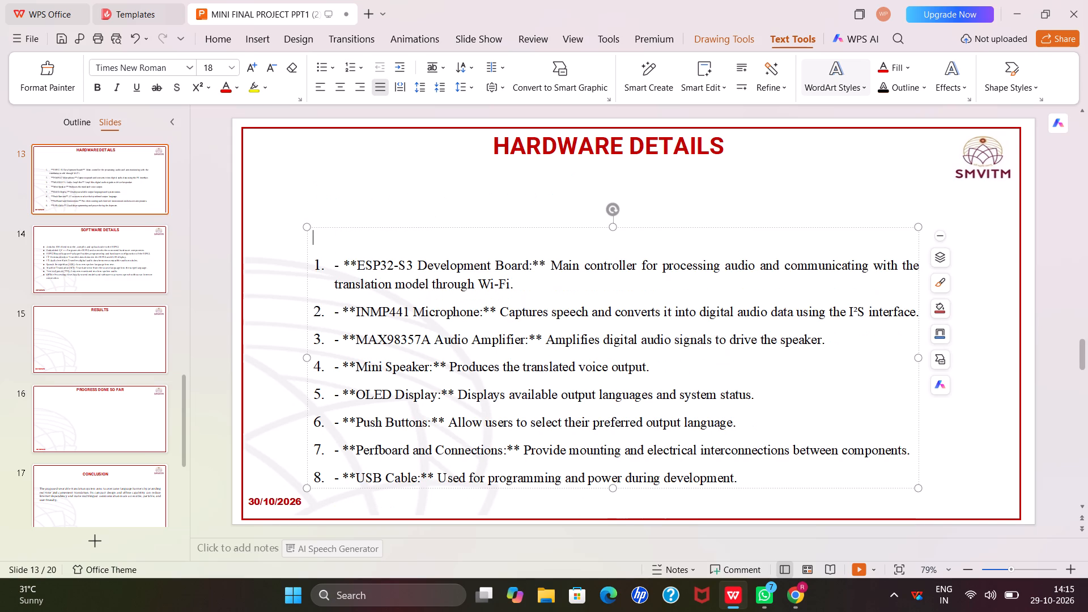
# Remove the empty line, the list number and the leading "- **" before "ESP32-S3 Development Board".
pyautogui.click(315, 262)
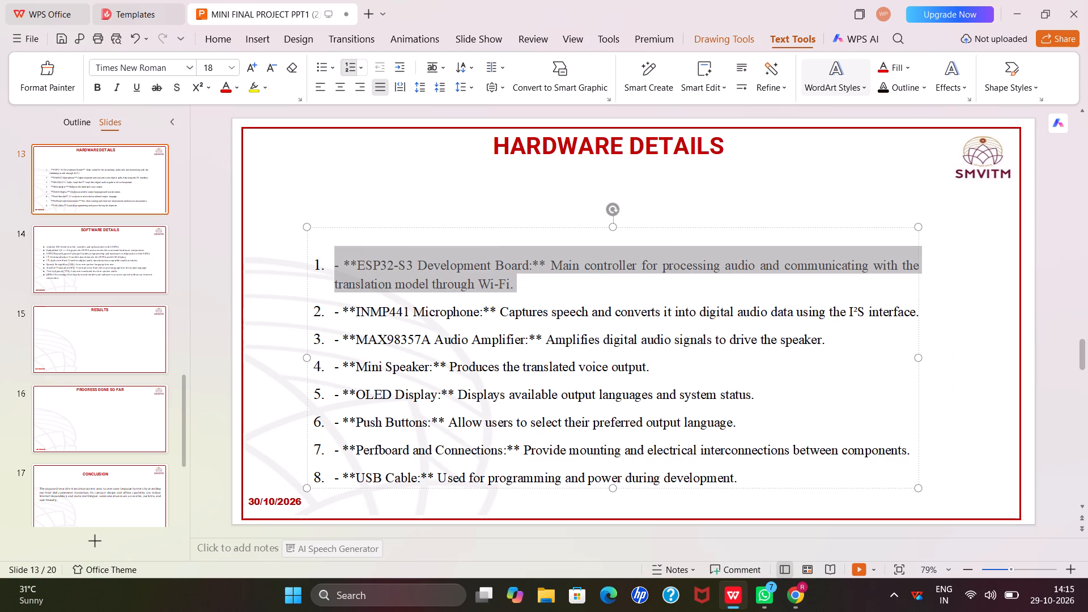
pyautogui.click(323, 293)
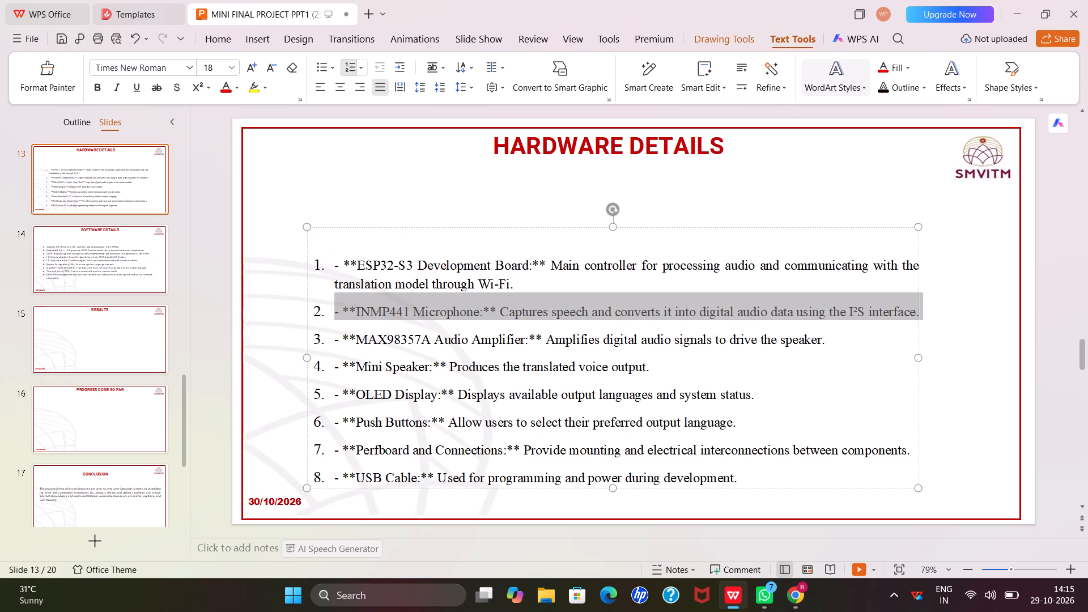
pyautogui.click(315, 257)
pyautogui.click(318, 249)
pyautogui.click(318, 249)
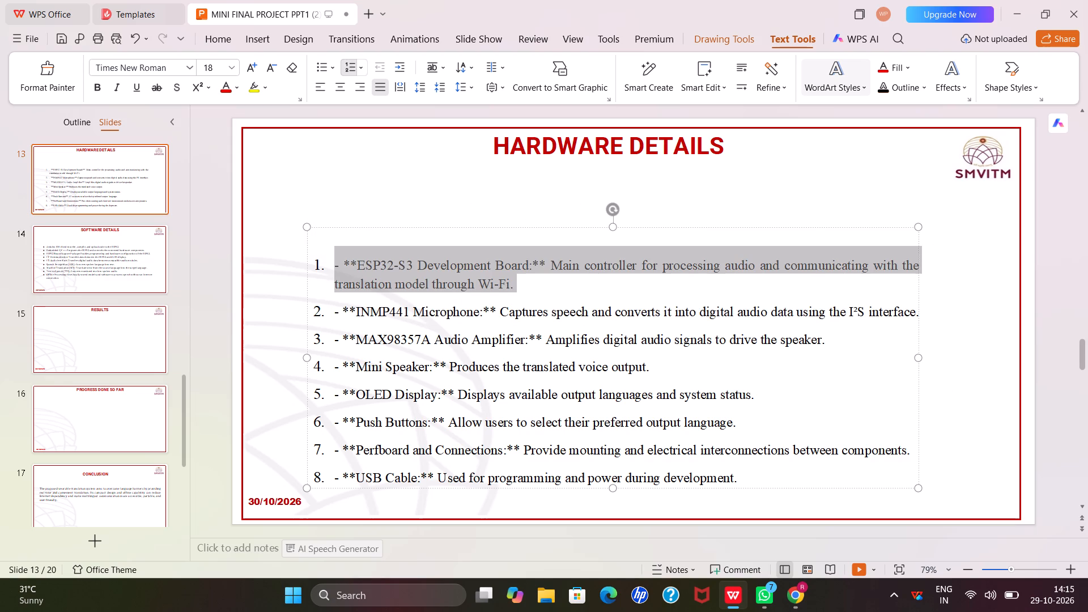
pyautogui.click(267, 224)
pyautogui.click(333, 261)
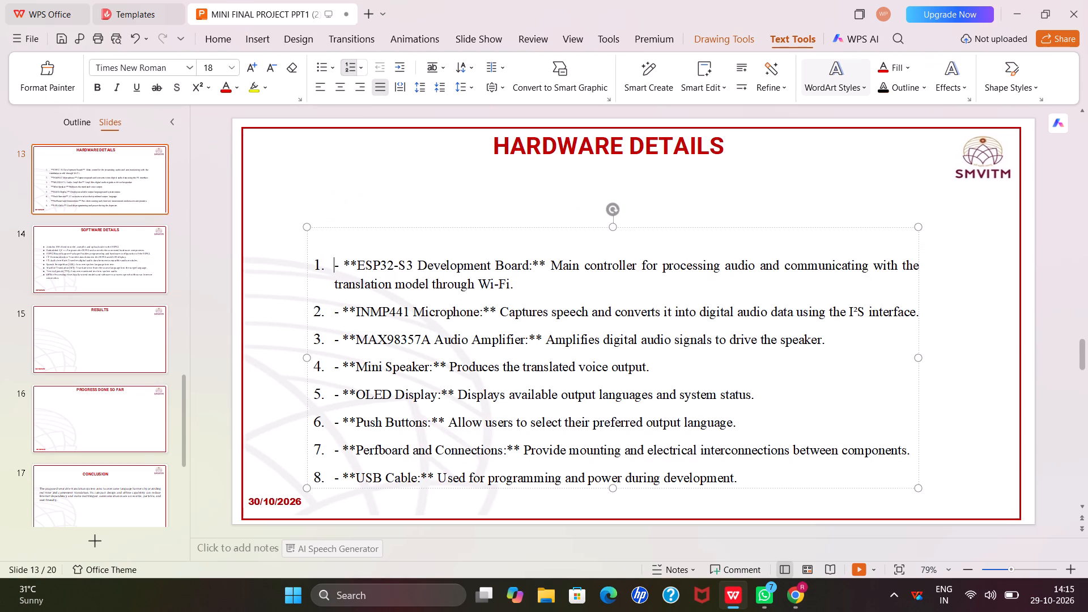
pyautogui.click(329, 254)
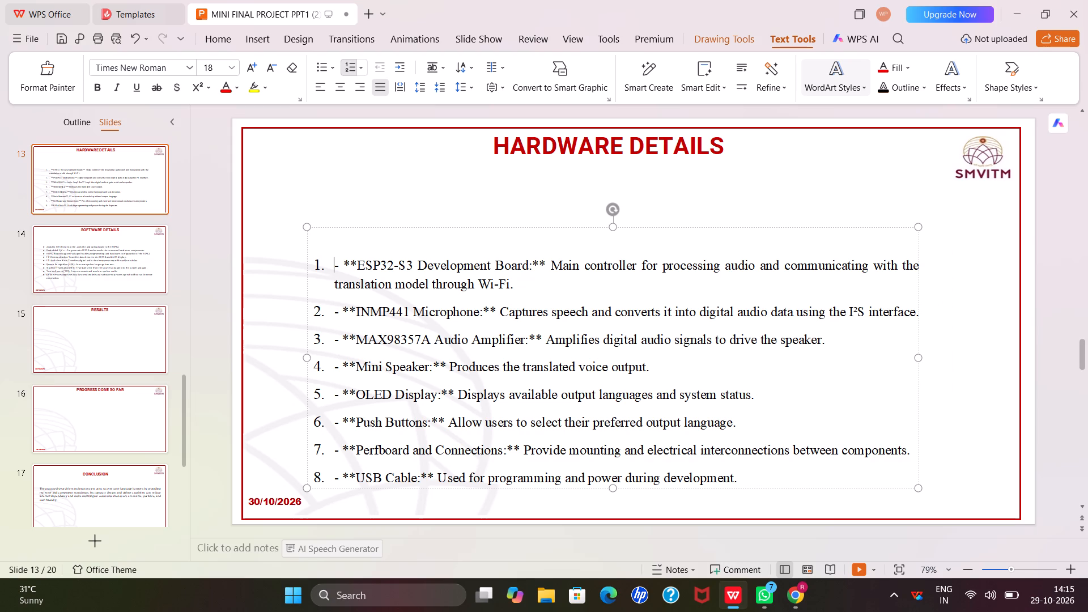
pyautogui.press('BackSpace')
pyautogui.press('BackSpace')
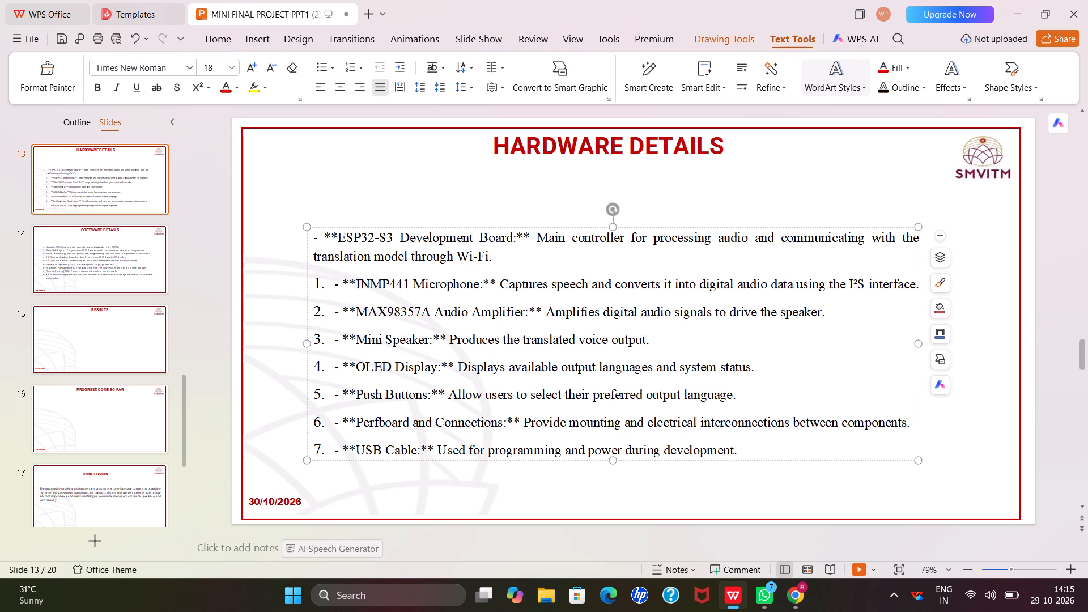
pyautogui.click(338, 238)
pyautogui.press('BackSpace')
pyautogui.press('BackSpace')
pyautogui.press('BackSpace')
pyautogui.press('BackSpace')
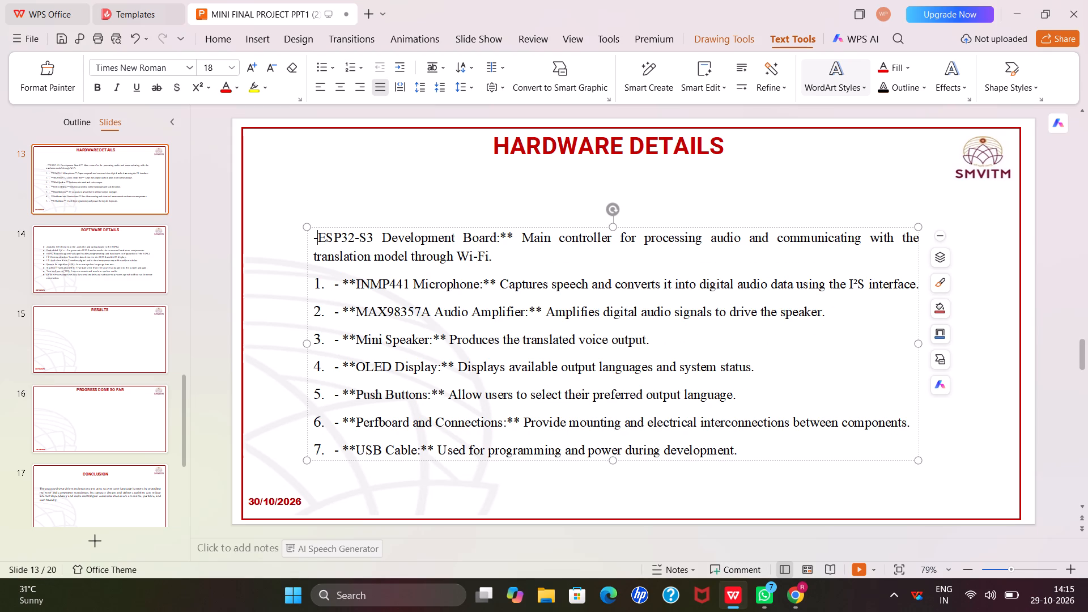
# Remove the list numbers and leading "- **" from the INMP441 Microphone and MAX98357A Audio Amplifier lines.
pyautogui.moveTo(354, 282); pyautogui.dragTo(354, 282)
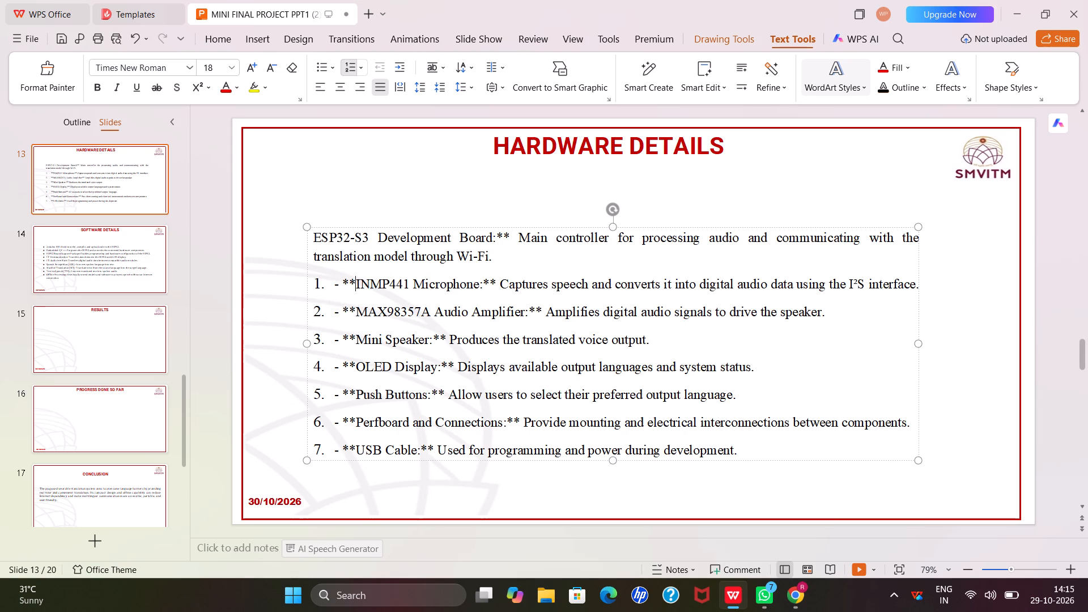
pyautogui.moveTo(354, 282); pyautogui.dragTo(312, 283)
pyautogui.press('BackSpace')
pyautogui.press('BackSpace')
pyautogui.press('BackSpace')
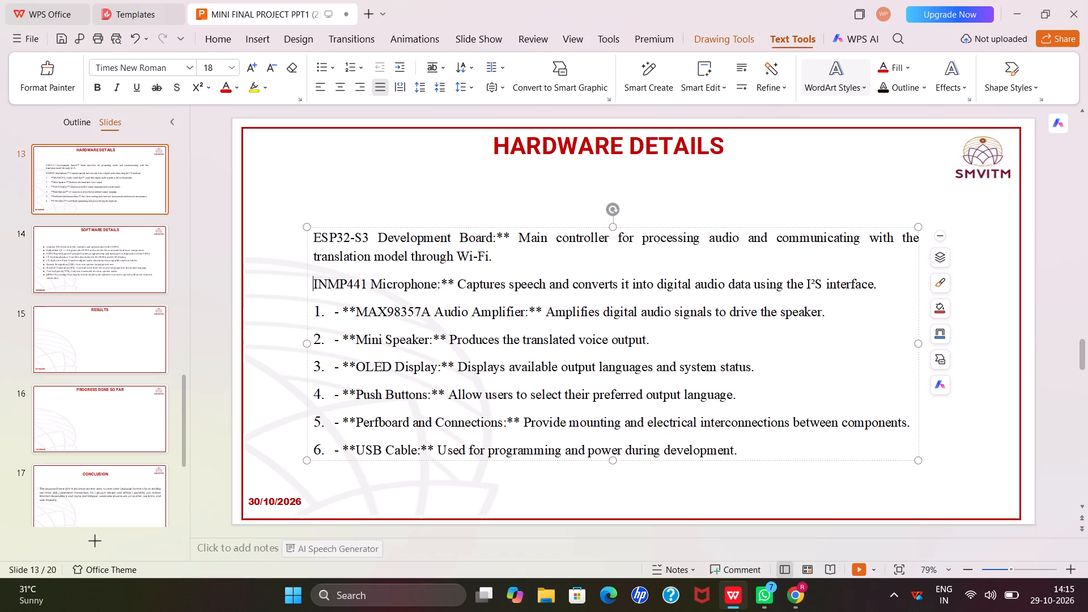
pyautogui.press('Return')
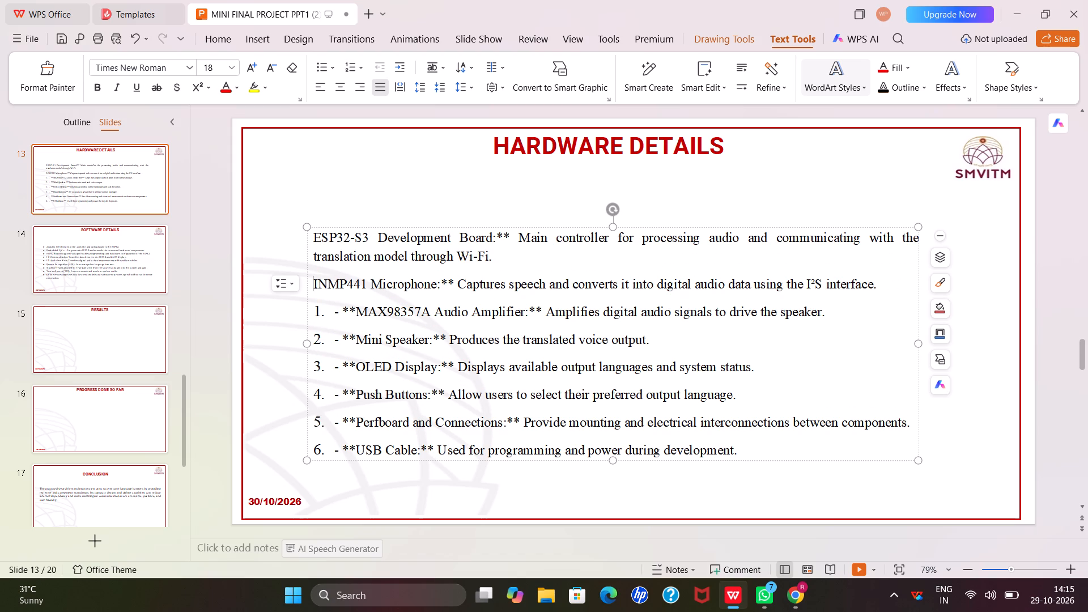
pyautogui.moveTo(353, 313); pyautogui.dragTo(329, 316)
pyautogui.press('BackSpace')
pyautogui.press('BackSpace')
pyautogui.press('BackSpace')
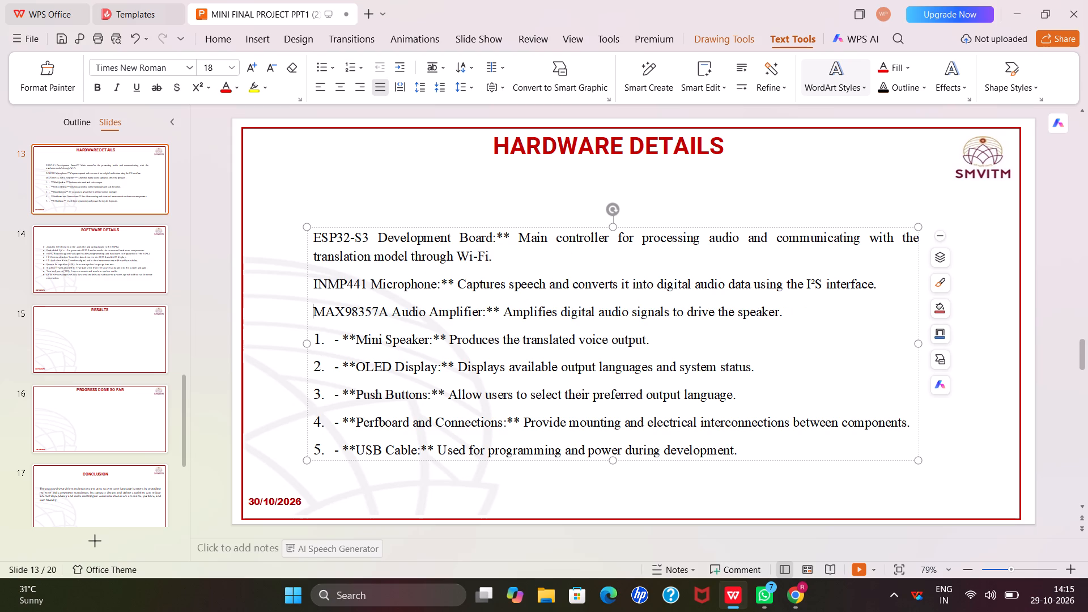
pyautogui.press('Return')
# Remove the list numbers and leading "- **" from the Mini Speaker and OLED Display lines.
pyautogui.moveTo(352, 339); pyautogui.dragTo(334, 339)
pyautogui.press('BackSpace')
pyautogui.press('BackSpace')
pyautogui.press('BackSpace')
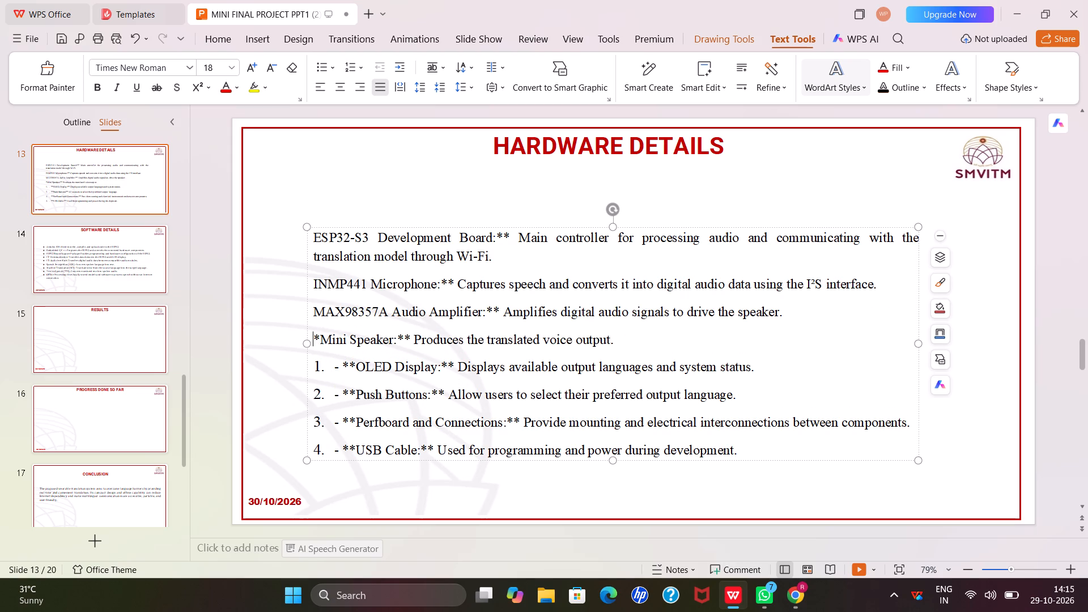
pyautogui.press('Return')
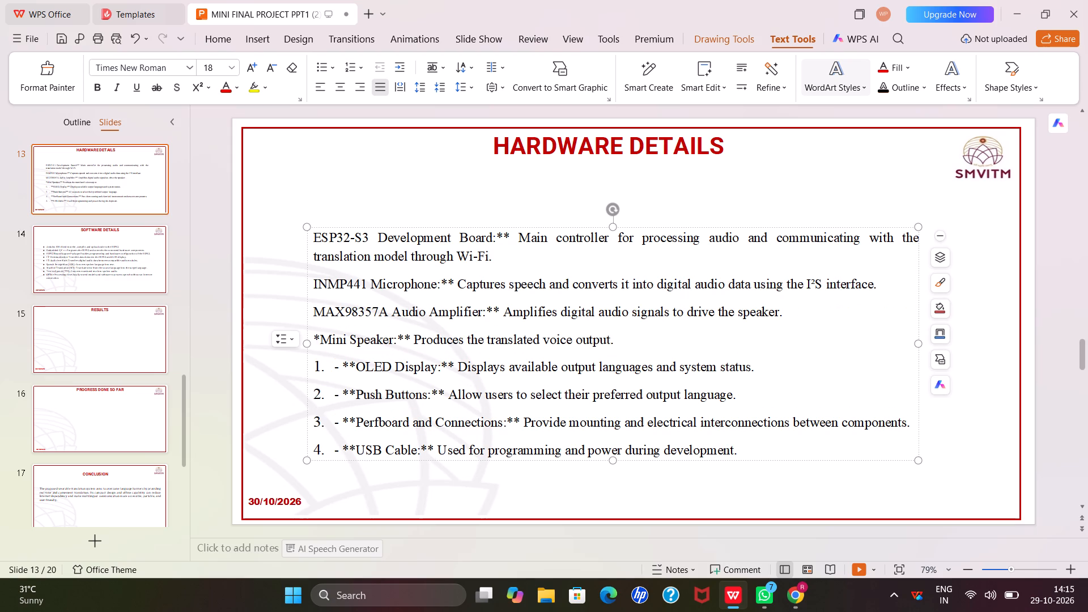
pyautogui.click(321, 337)
pyautogui.press('BackSpace')
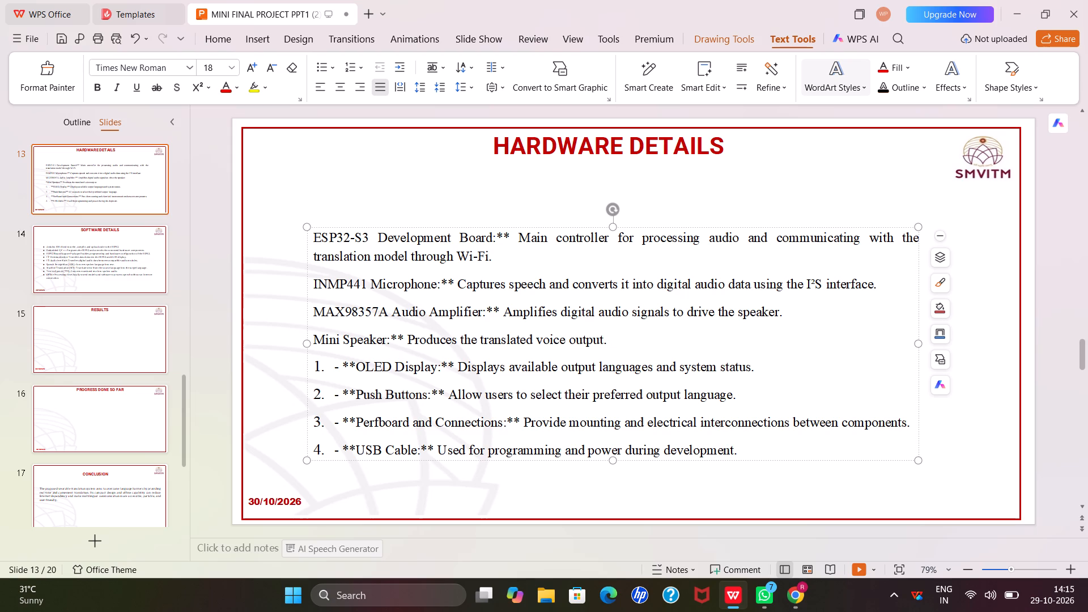
pyautogui.moveTo(355, 365); pyautogui.dragTo(350, 365)
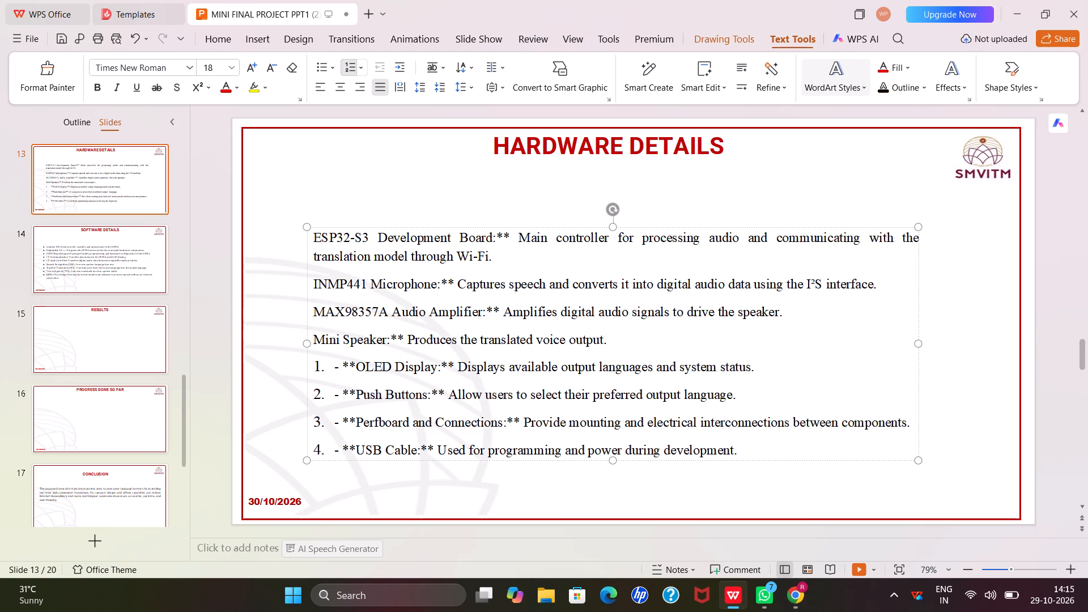
pyautogui.moveTo(350, 365); pyautogui.dragTo(331, 368)
pyautogui.press('BackSpace')
pyautogui.press('BackSpace')
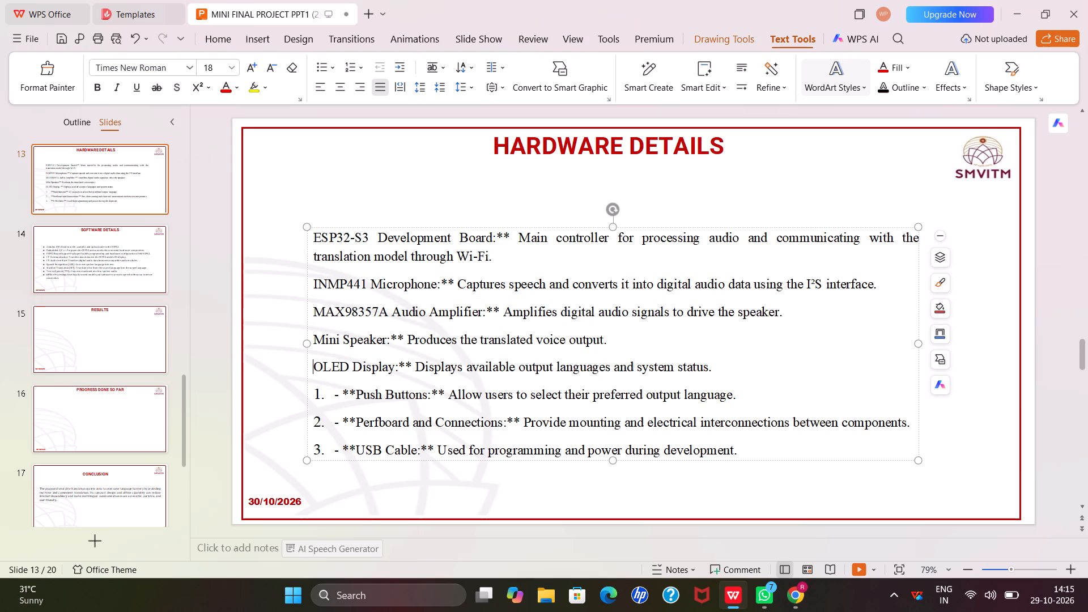
# Remove the list numbers and leading "- **" from the Push Buttons and Perfboard and Connections lines.
pyautogui.moveTo(356, 394); pyautogui.dragTo(329, 396)
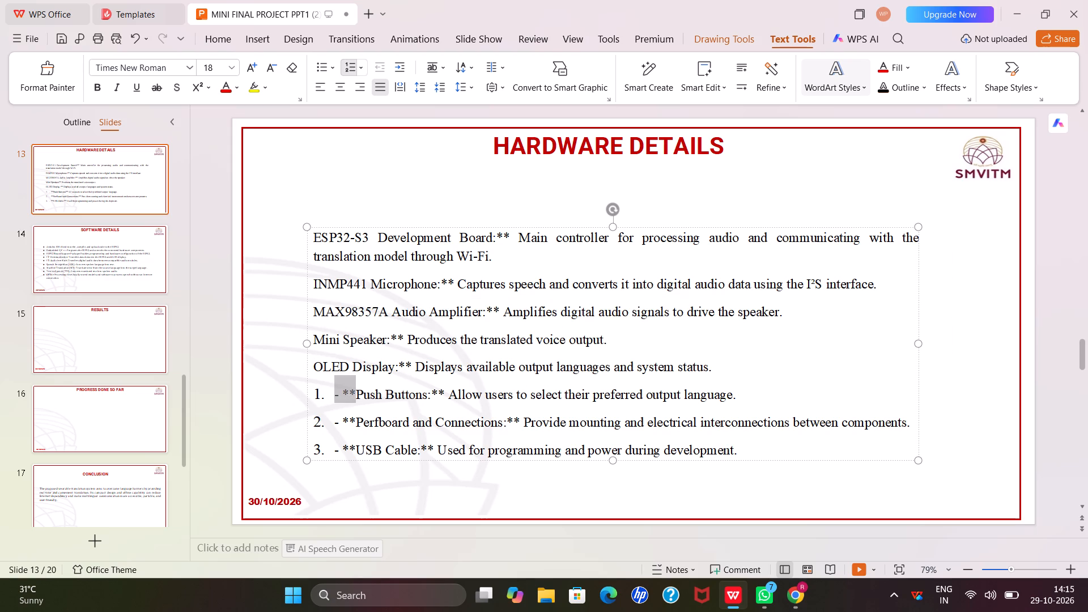
pyautogui.moveTo(329, 396); pyautogui.dragTo(309, 396)
pyautogui.press('BackSpace')
pyautogui.press('BackSpace')
pyautogui.press('BackSpace')
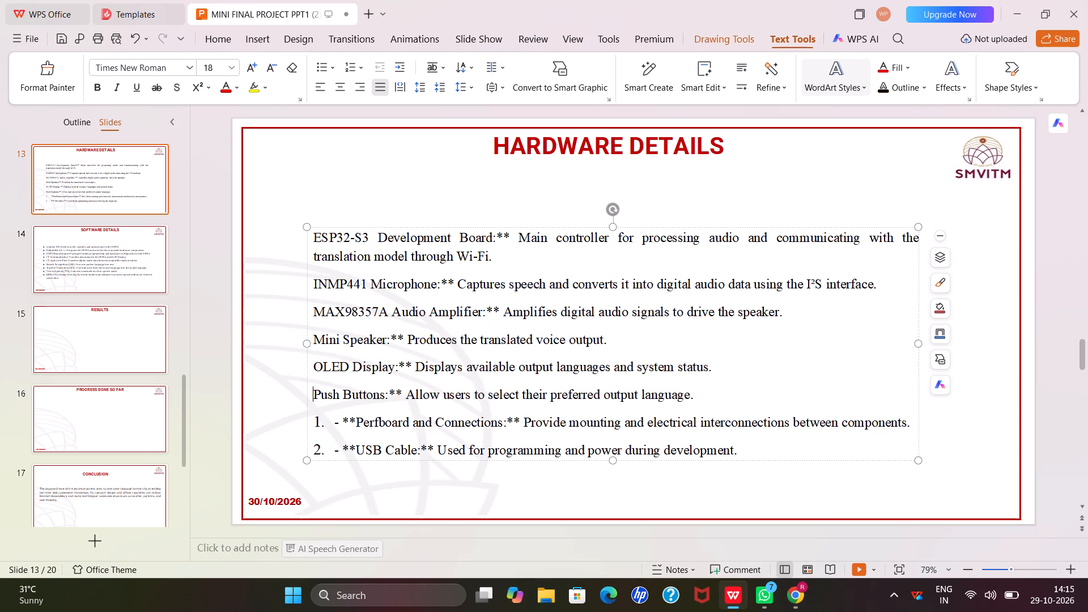
pyautogui.press('Return')
pyautogui.moveTo(334, 420); pyautogui.dragTo(351, 419)
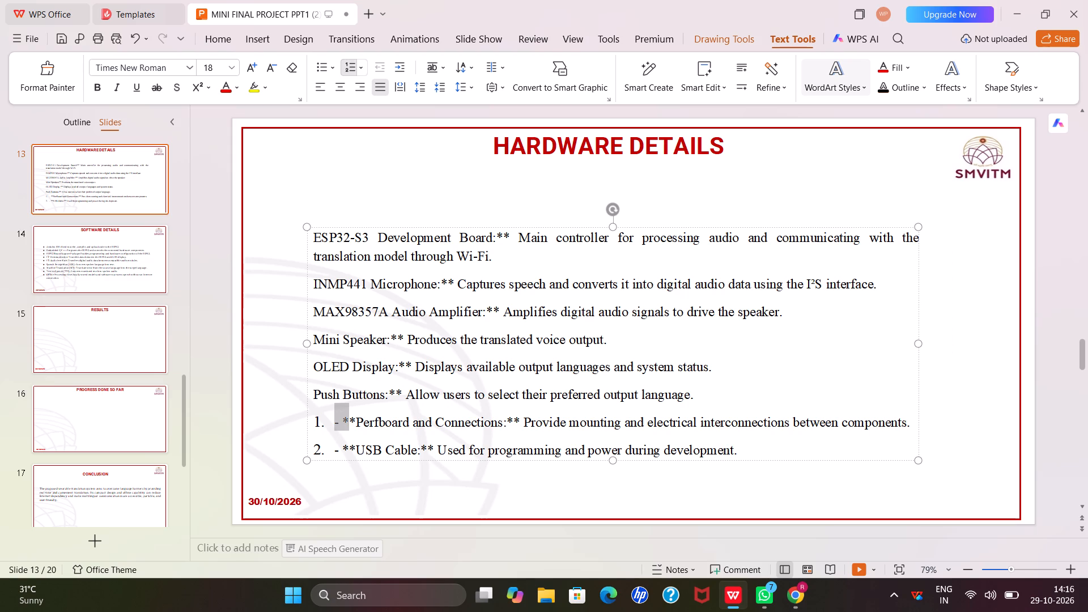
pyautogui.moveTo(351, 419); pyautogui.dragTo(356, 422)
pyautogui.press('BackSpace')
pyautogui.press('BackSpace')
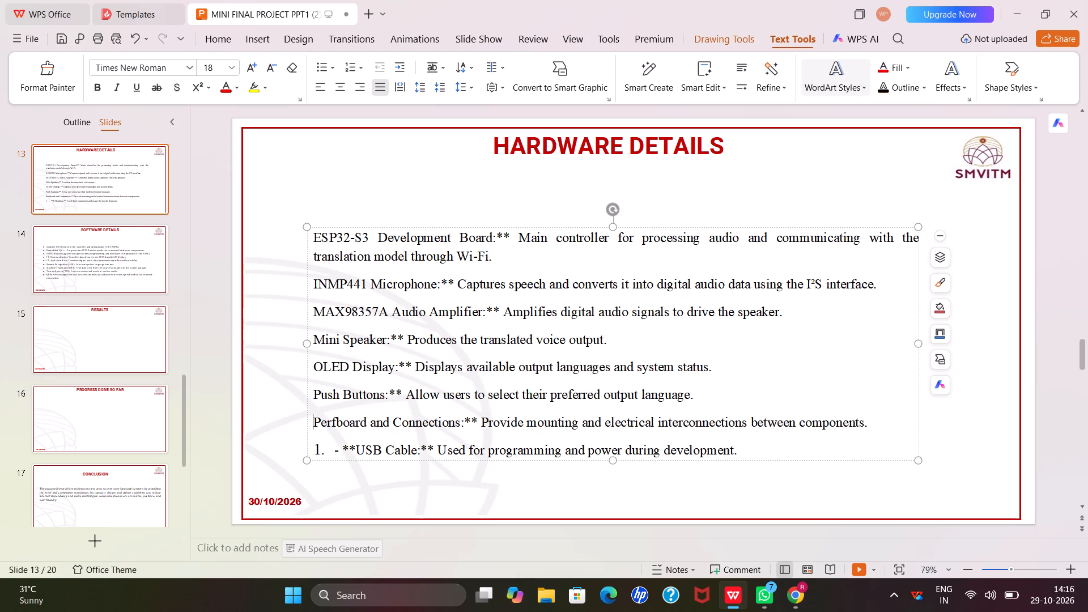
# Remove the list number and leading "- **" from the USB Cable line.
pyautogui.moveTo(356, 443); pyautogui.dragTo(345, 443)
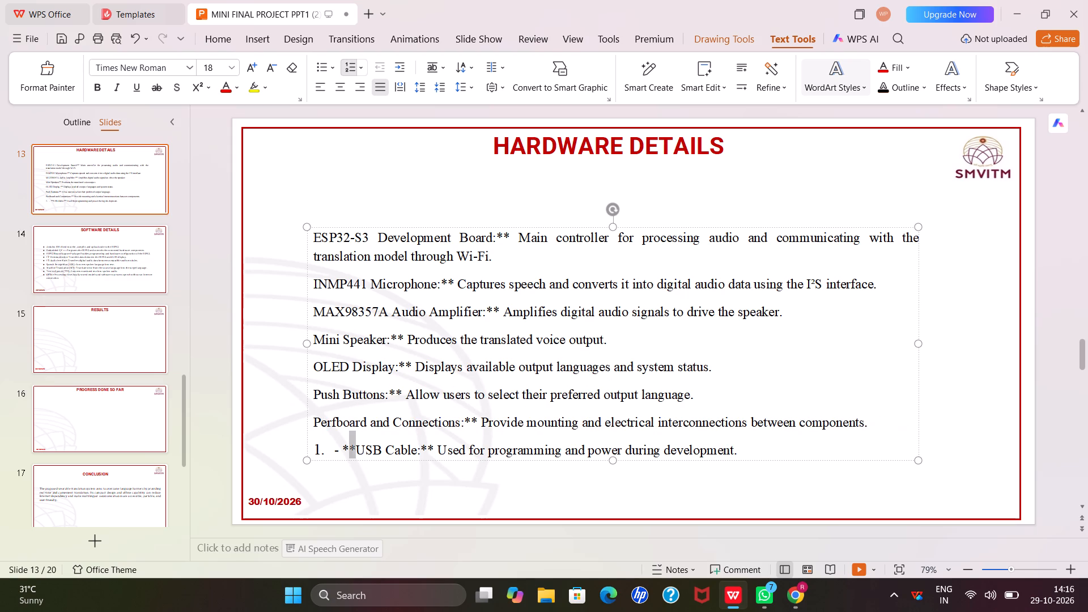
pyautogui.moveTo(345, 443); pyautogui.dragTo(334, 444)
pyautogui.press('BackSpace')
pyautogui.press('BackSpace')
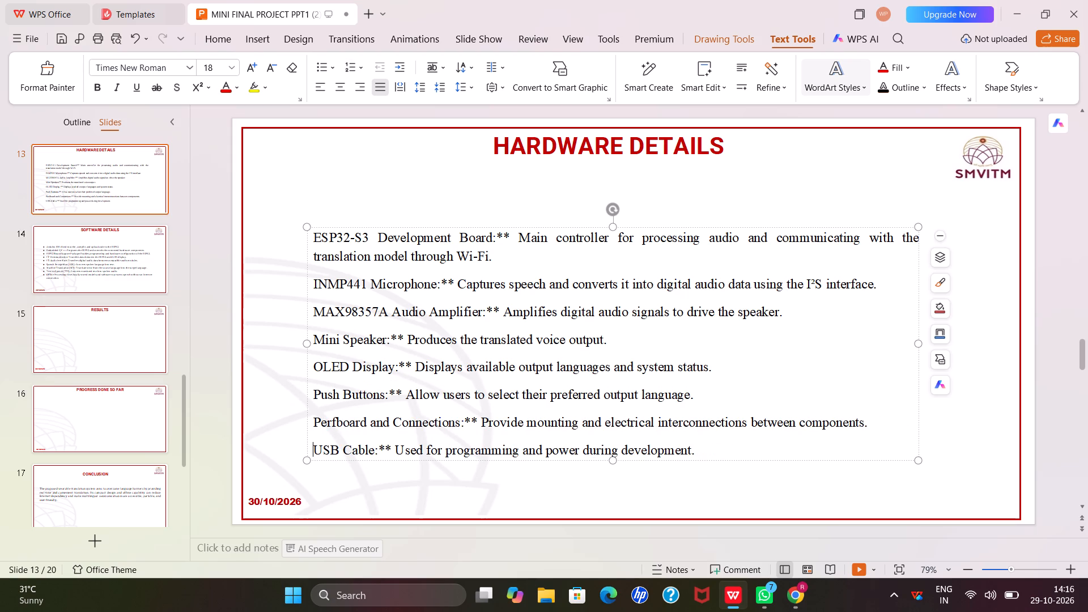
# Remove the "**" after the ESP32-S3 Development Board, INMP441 Microphone and MAX98357A Audio Amplifier labels.
pyautogui.moveTo(511, 233); pyautogui.dragTo(496, 234)
pyautogui.press('BackSpace')
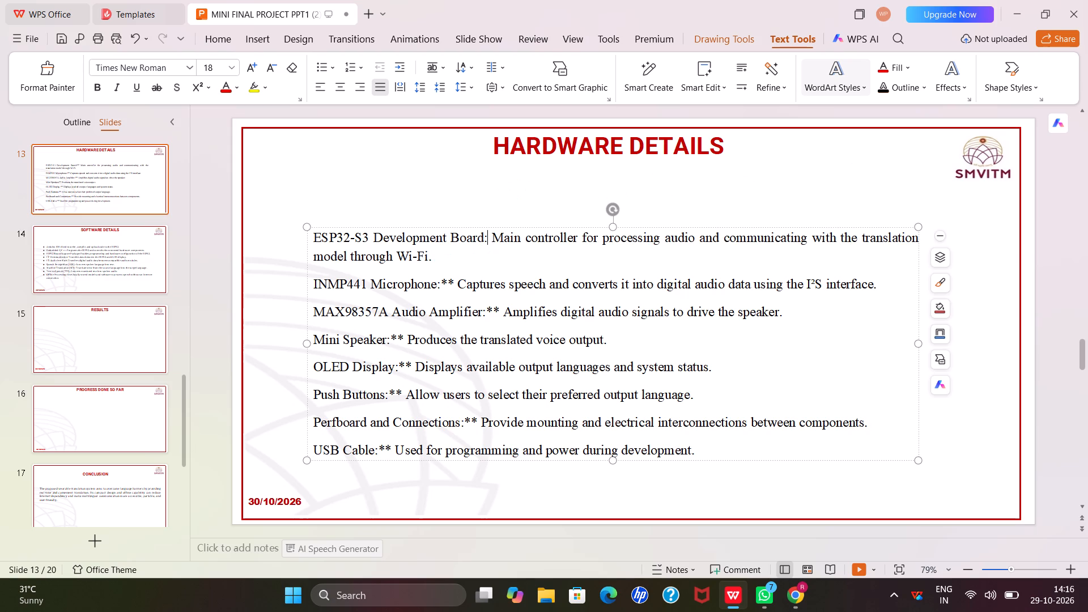
pyautogui.moveTo(456, 280); pyautogui.dragTo(438, 283)
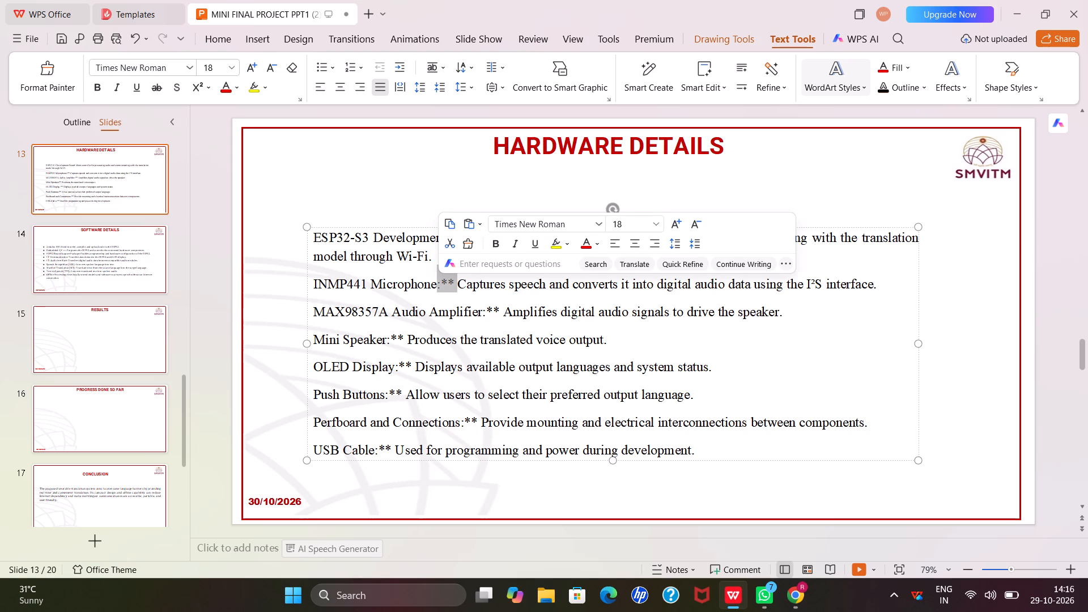
pyautogui.click(453, 283)
pyautogui.moveTo(453, 279); pyautogui.dragTo(446, 279)
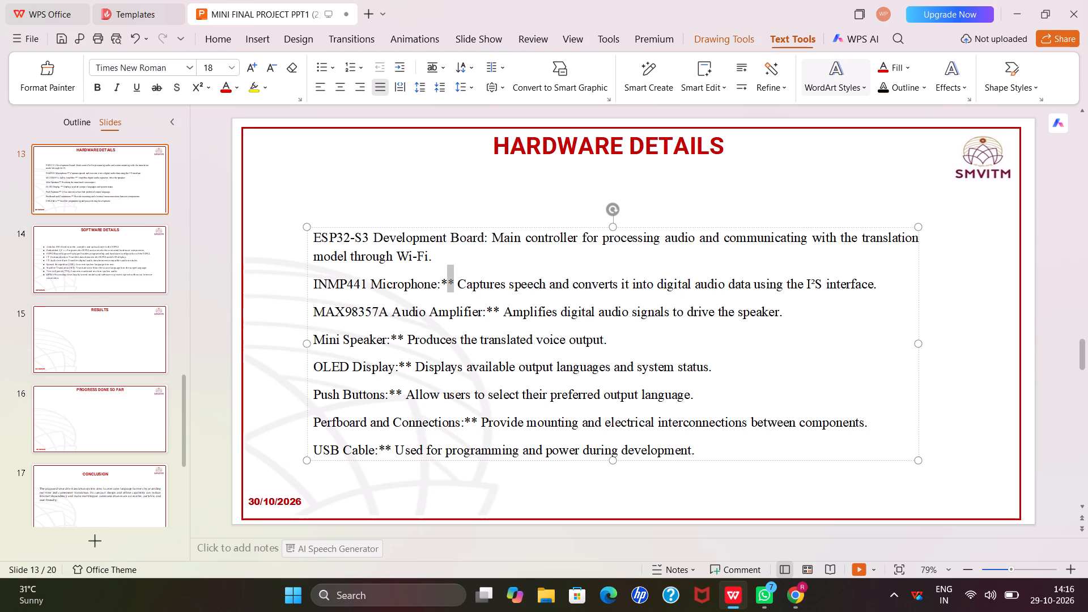
pyautogui.moveTo(446, 279); pyautogui.dragTo(440, 280)
pyautogui.press('BackSpace')
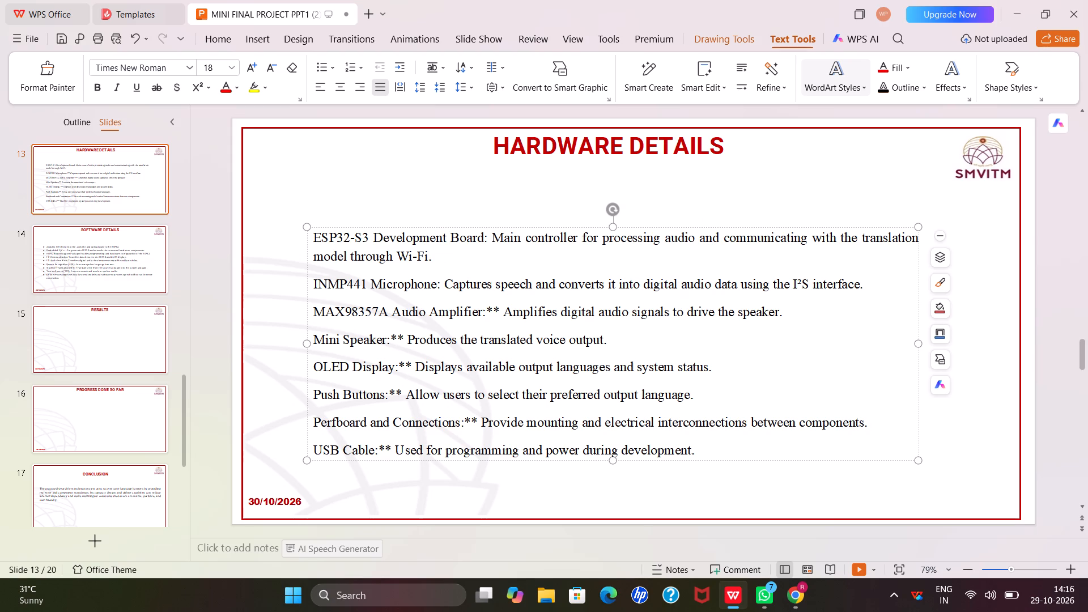
pyautogui.moveTo(499, 309); pyautogui.dragTo(486, 311)
pyautogui.press('BackSpace')
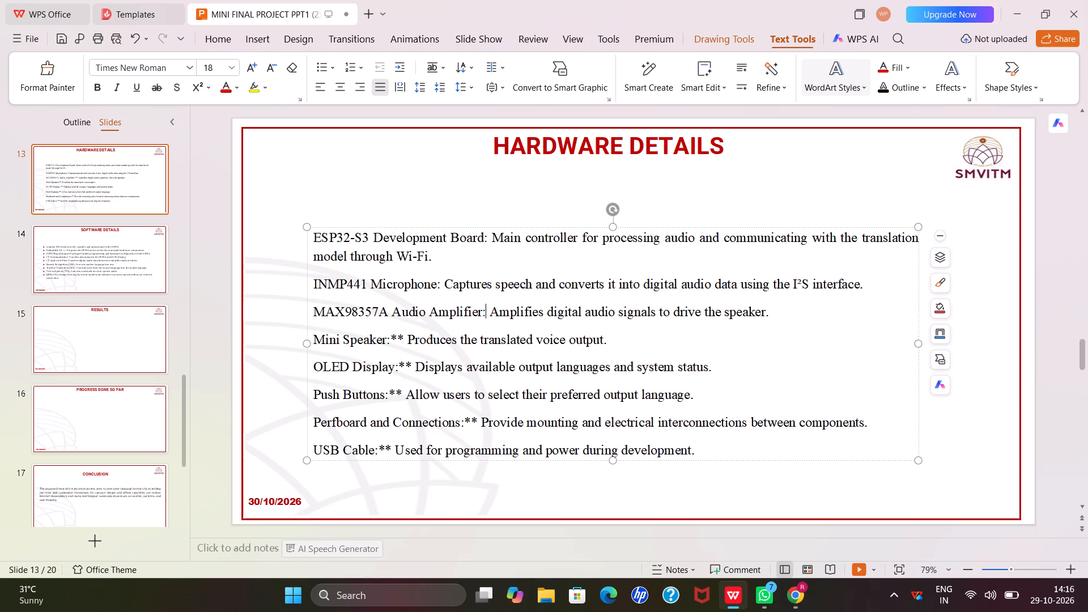
# Remove the "**" after the Mini Speaker, OLED Display and Push Buttons labels, and the ":**" after Perfboard and Connections.
pyautogui.moveTo(406, 335); pyautogui.dragTo(390, 339)
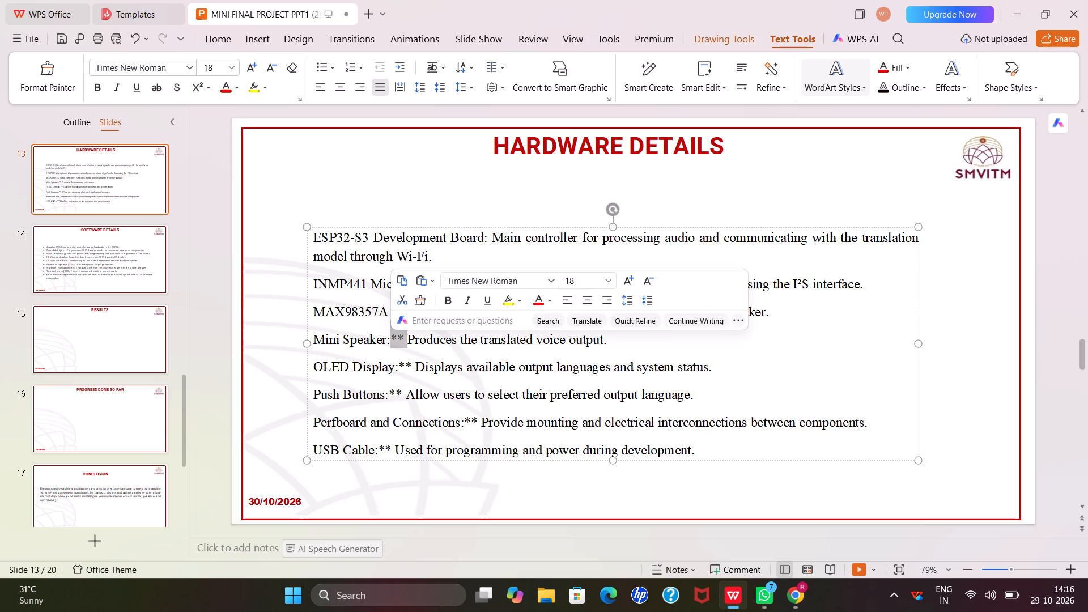
pyautogui.press('BackSpace')
pyautogui.moveTo(411, 365); pyautogui.dragTo(398, 365)
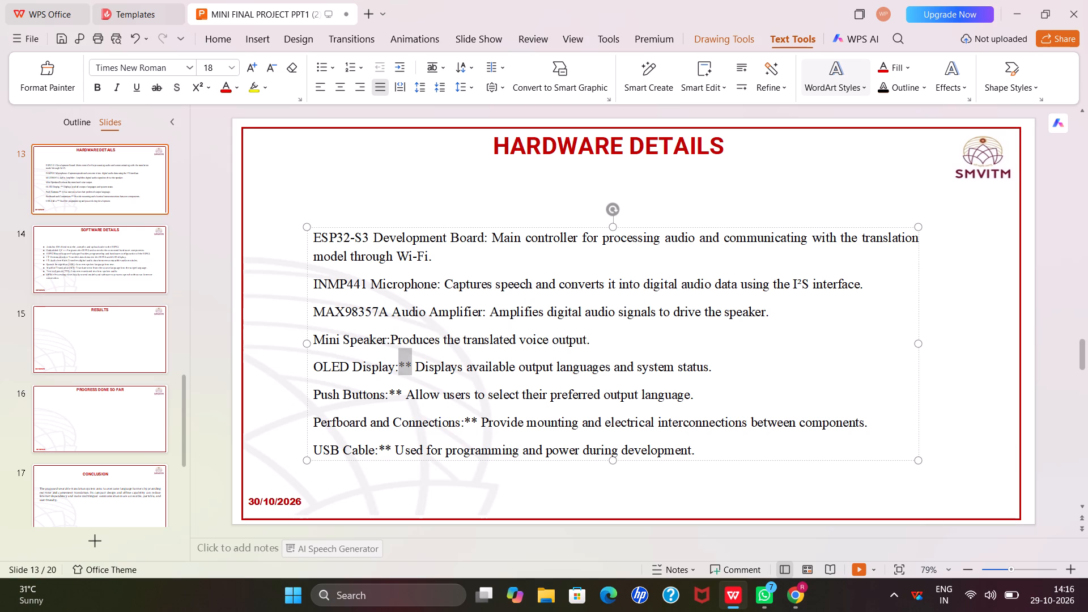
pyautogui.moveTo(398, 365); pyautogui.dragTo(397, 365)
pyautogui.press('BackSpace')
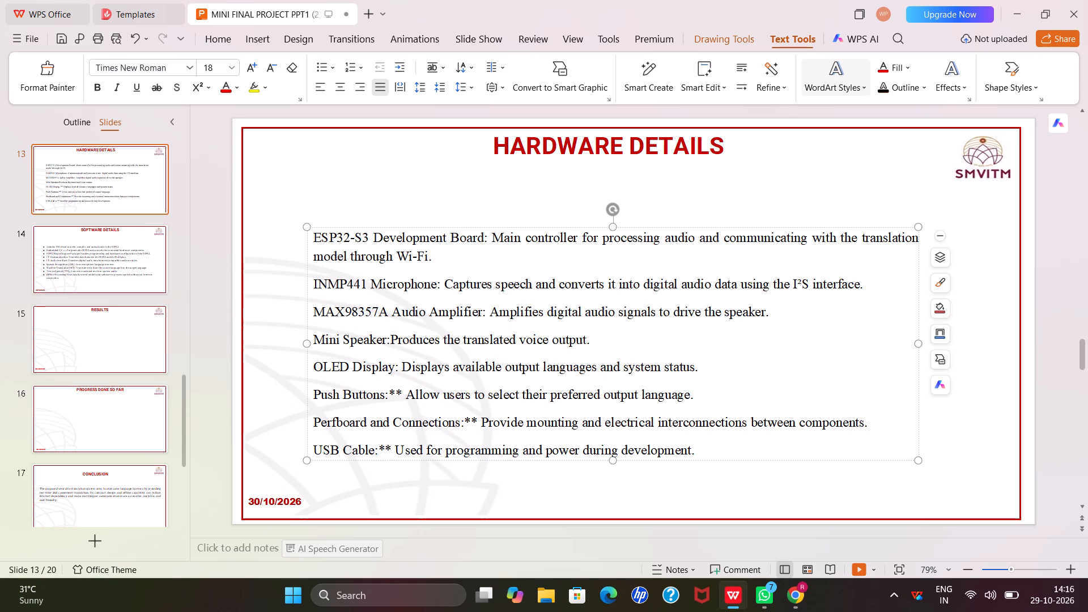
pyautogui.moveTo(402, 392); pyautogui.dragTo(388, 392)
pyautogui.press('BackSpace')
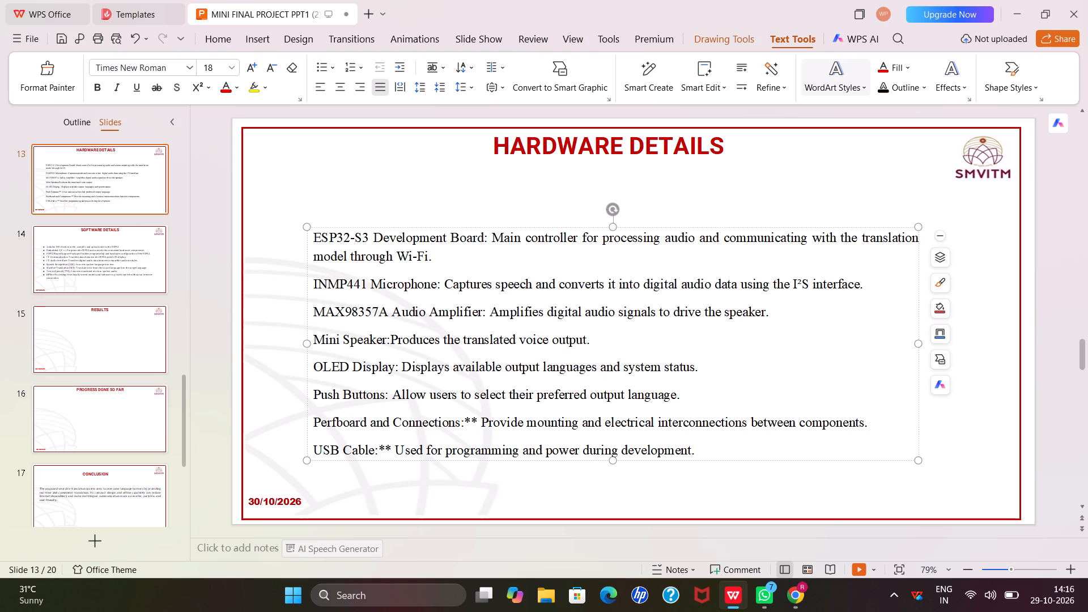
pyautogui.moveTo(479, 420); pyautogui.dragTo(462, 419)
pyautogui.press('BackSpace')
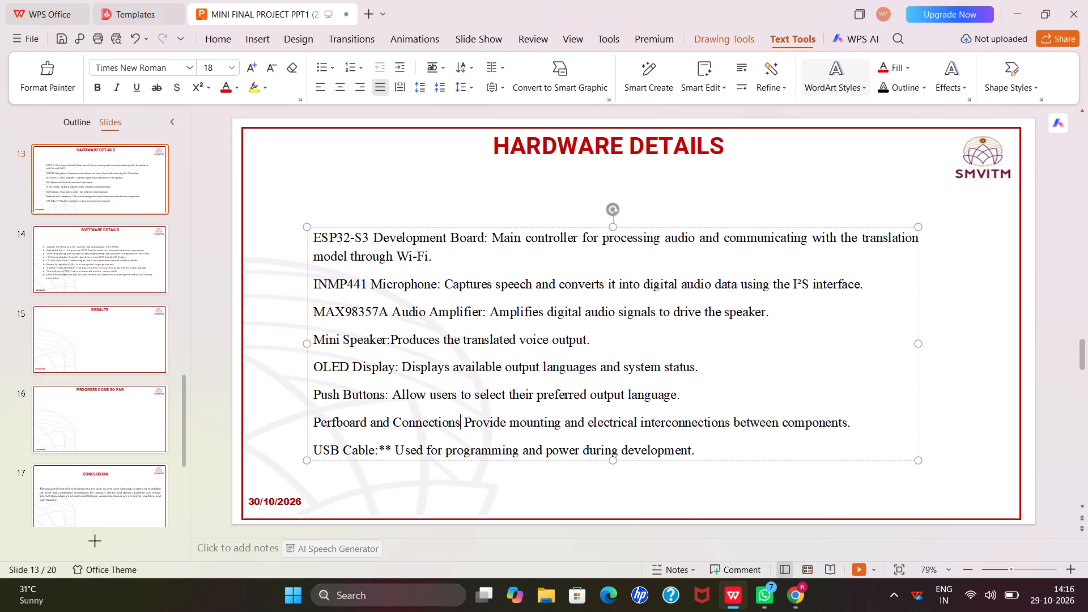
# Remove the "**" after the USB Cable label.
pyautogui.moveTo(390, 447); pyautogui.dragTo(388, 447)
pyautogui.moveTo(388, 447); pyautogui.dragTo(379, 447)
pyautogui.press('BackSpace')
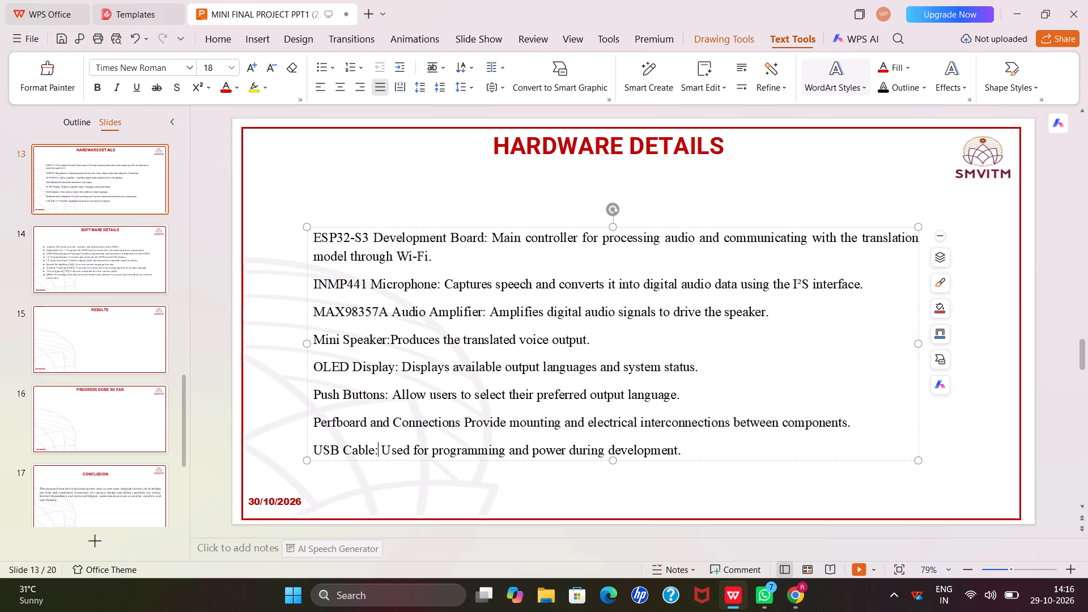
# Insert a colon after "Perfboard and Connections".
pyautogui.click(460, 419)
pyautogui.hotkey('ctrl', ';')
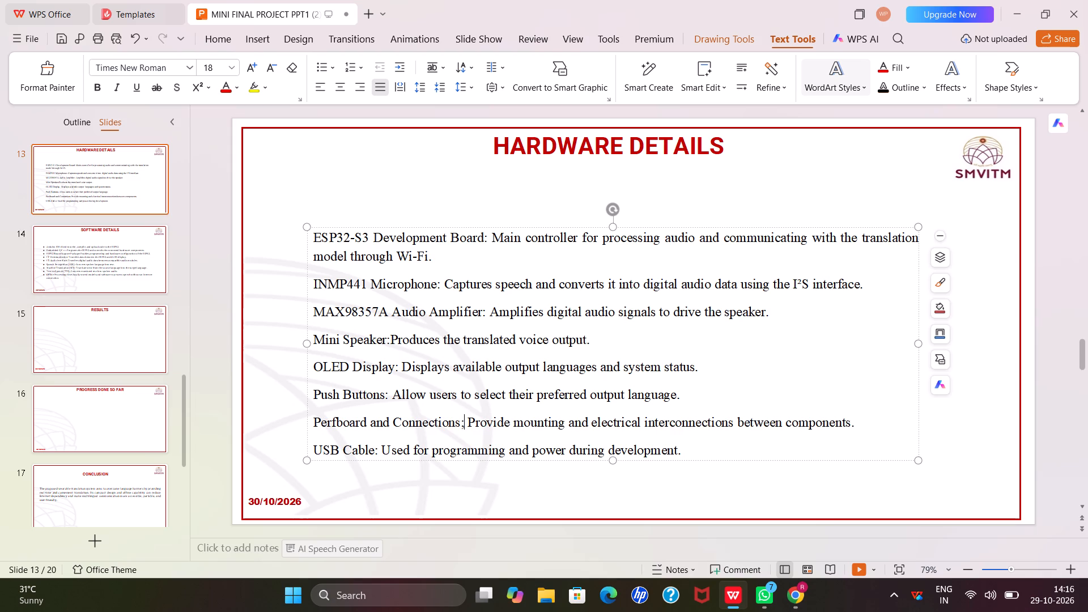
pyautogui.press('BackSpace')
pyautogui.hotkey('shift', ':')
# Delete the whole USB Cable line, including its empty paragraph, from the hardware text.
pyautogui.moveTo(688, 447); pyautogui.dragTo(288, 462)
pyautogui.press('BackSpace')
pyautogui.press('BackSpace')
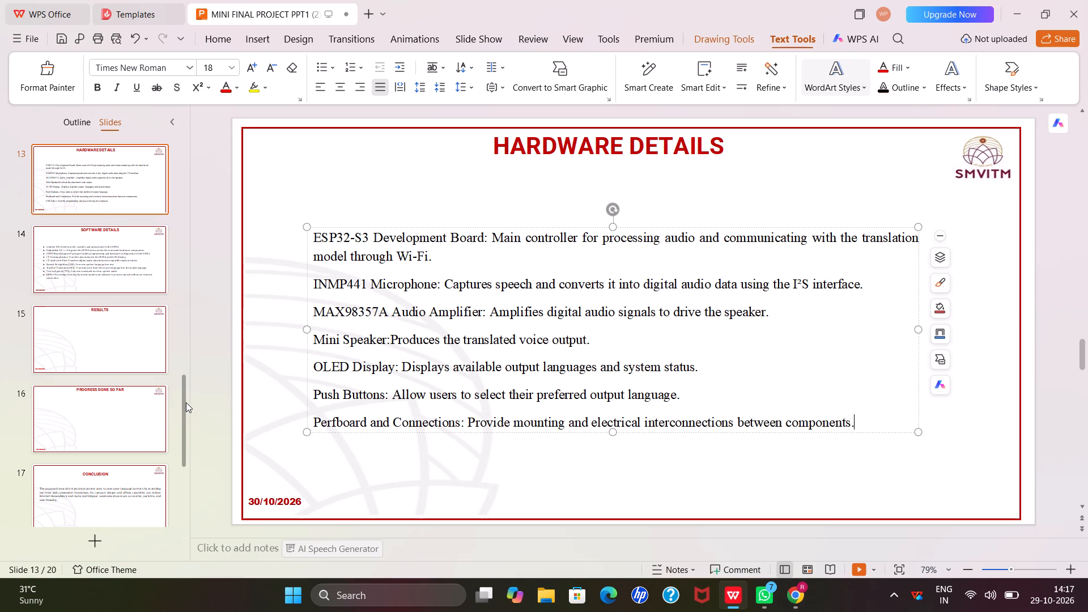
# Check the body font on the Proposed Methodology slide and set all Hardware Details body text to Cambria, size 20.
pyautogui.moveTo(186, 402); pyautogui.dragTo(197, 348)
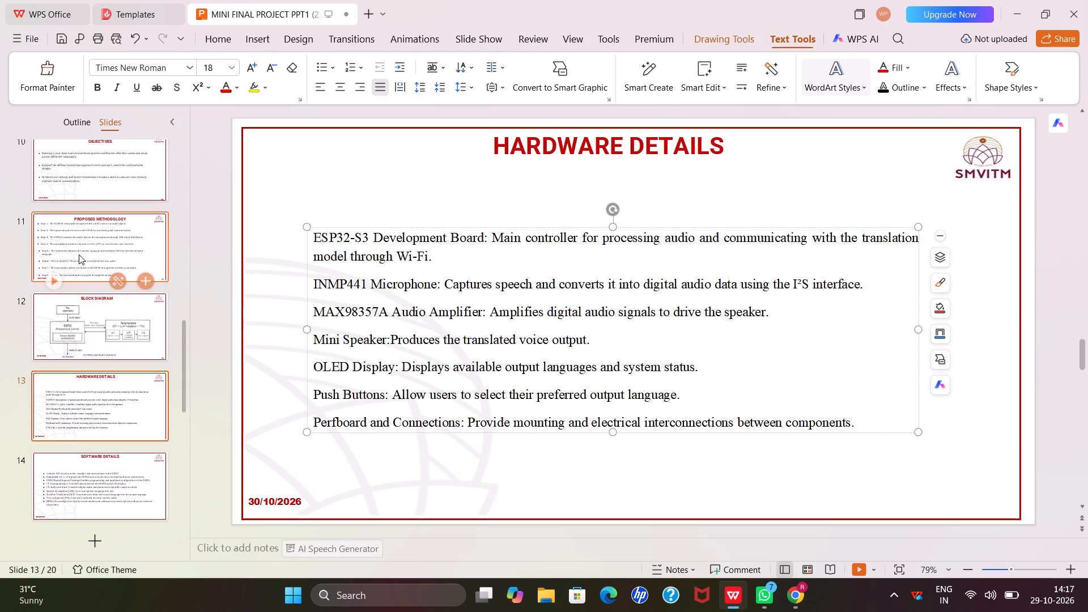
pyautogui.click(79, 254)
pyautogui.moveTo(332, 186); pyautogui.dragTo(470, 180)
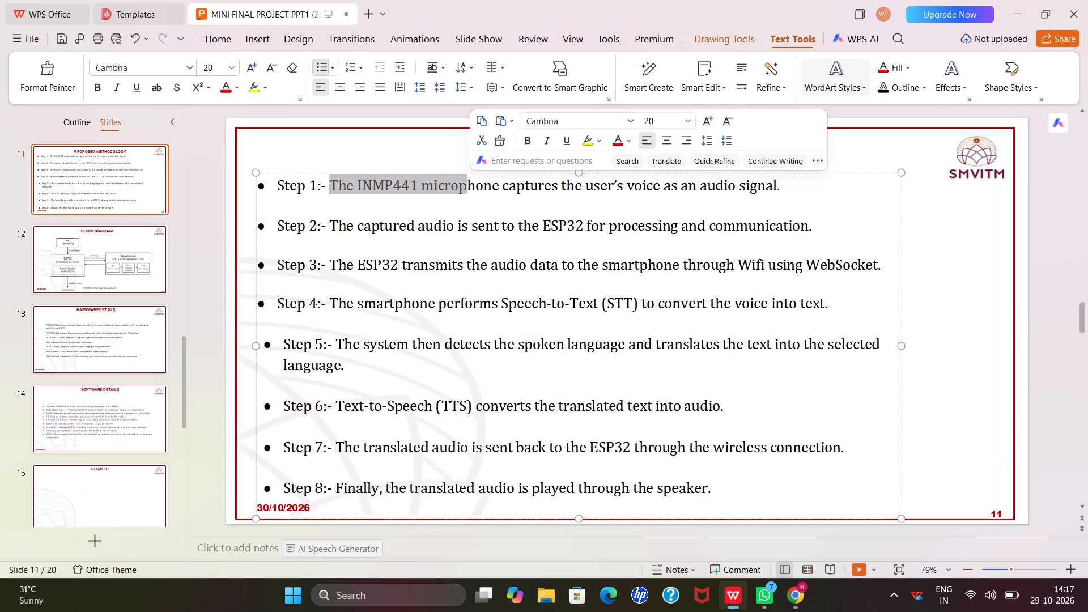
pyautogui.click(99, 361)
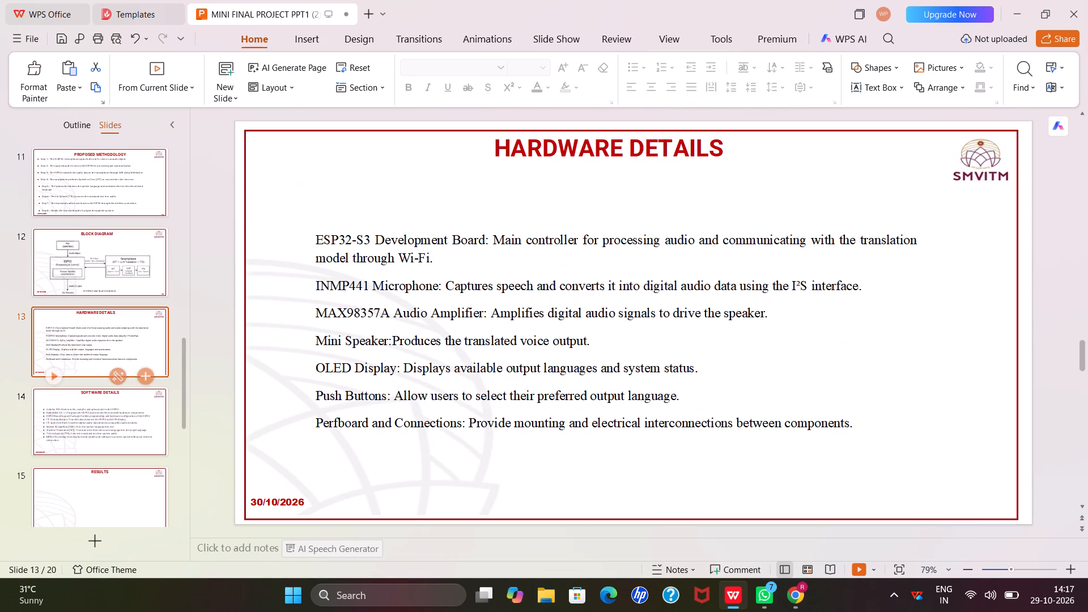
pyautogui.moveTo(316, 237); pyautogui.dragTo(464, 380)
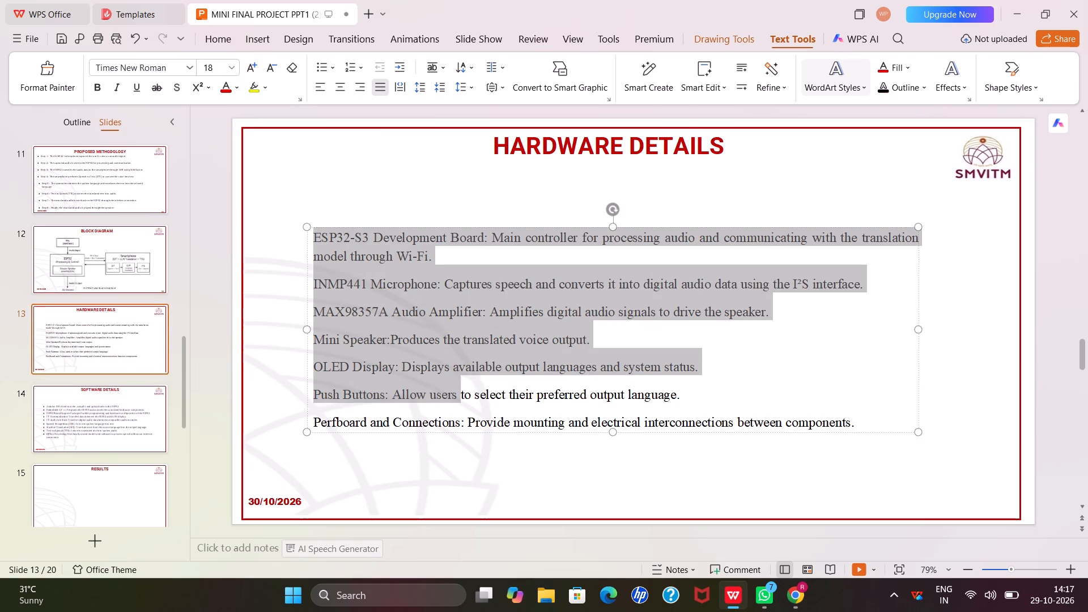
pyautogui.moveTo(464, 380); pyautogui.dragTo(693, 419)
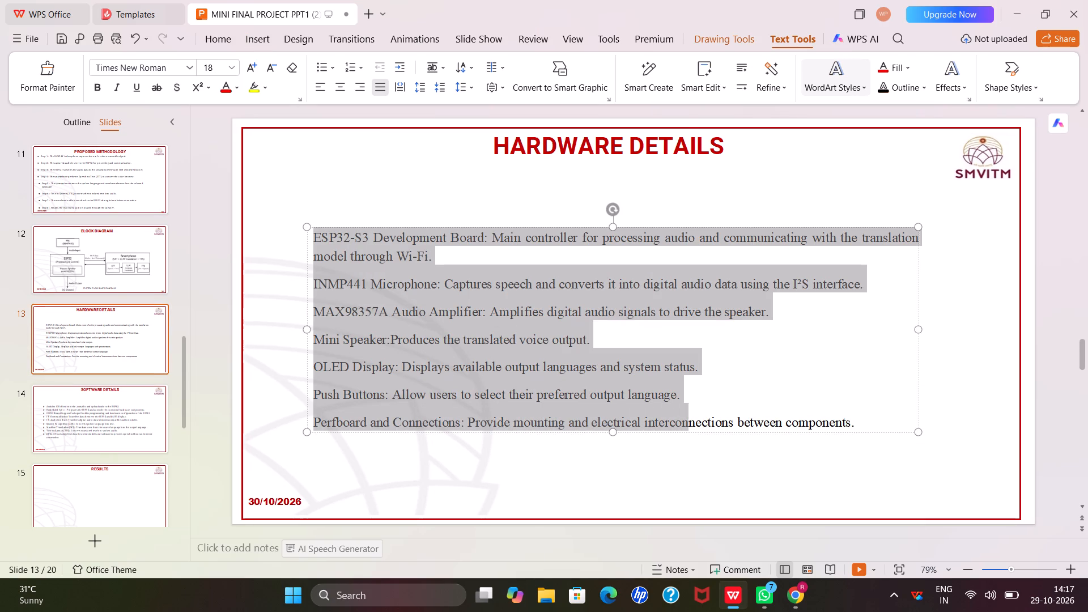
pyautogui.moveTo(693, 419); pyautogui.dragTo(865, 419)
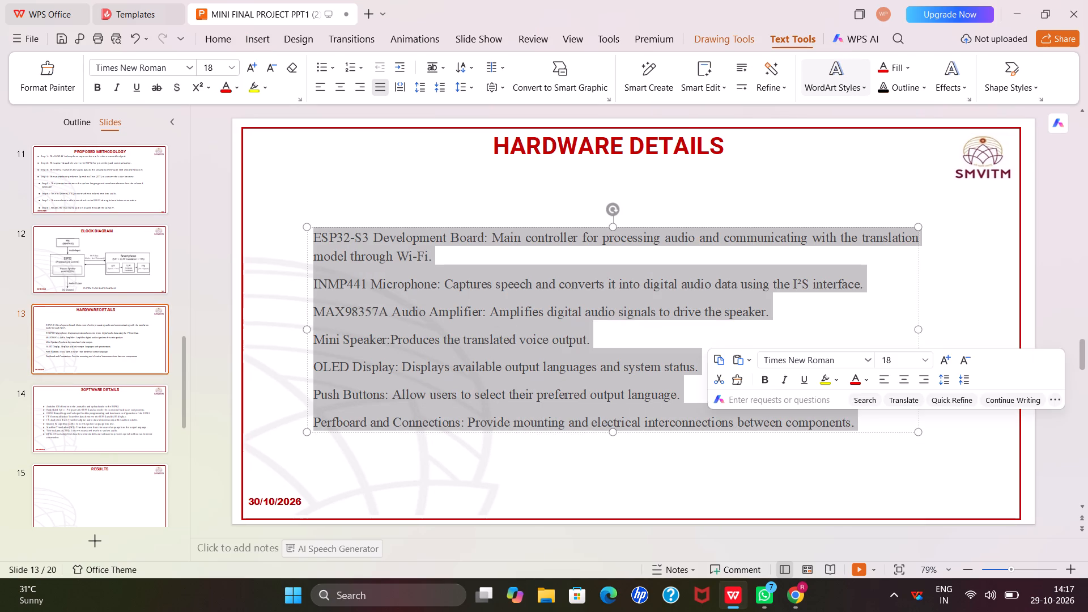
pyautogui.click(188, 69)
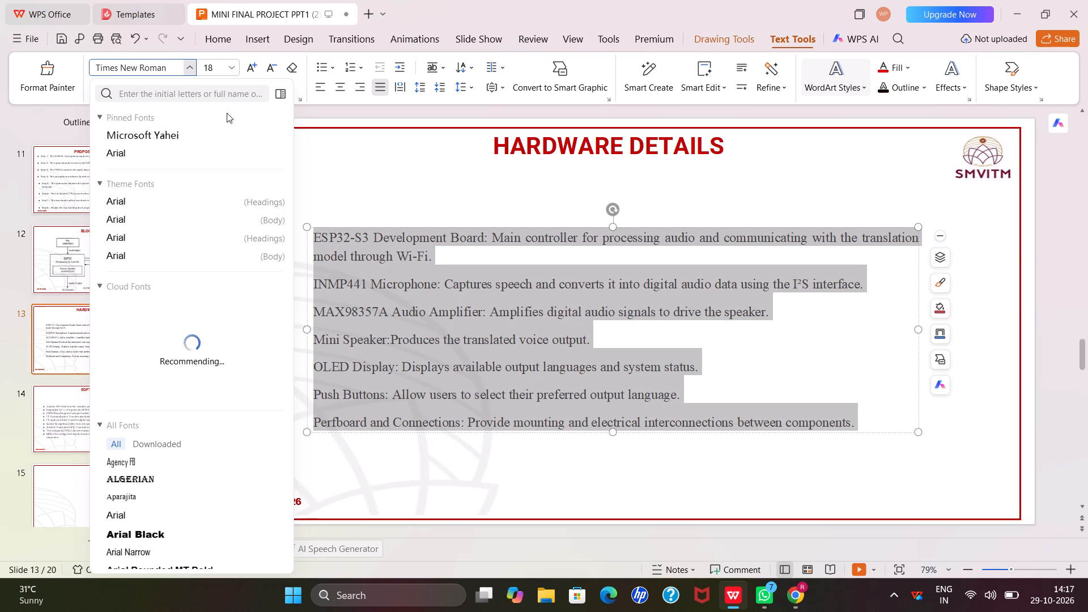
pyautogui.write('ca')
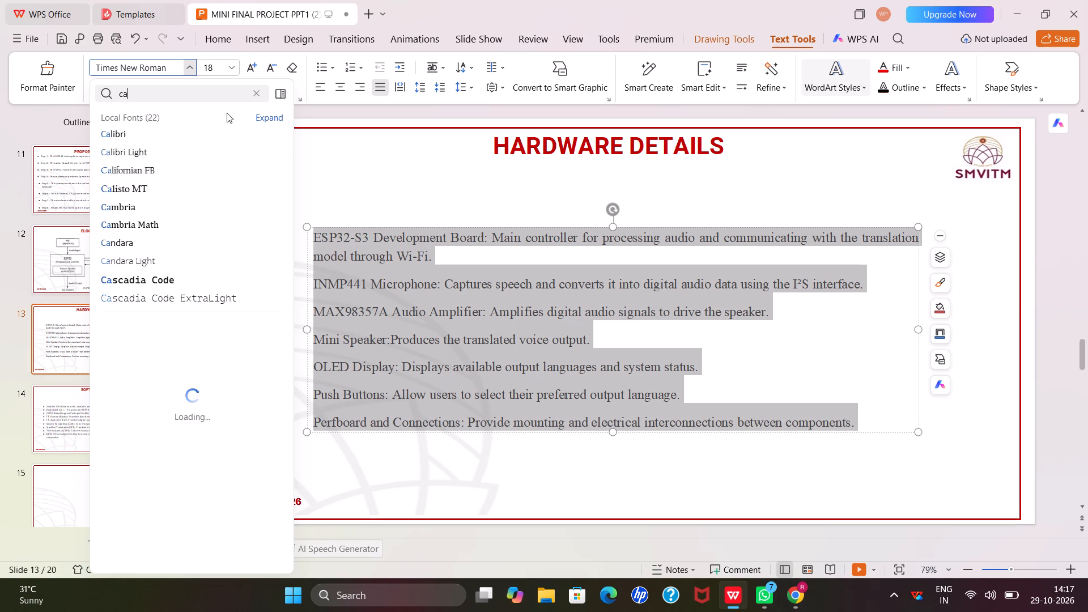
pyautogui.click(218, 209)
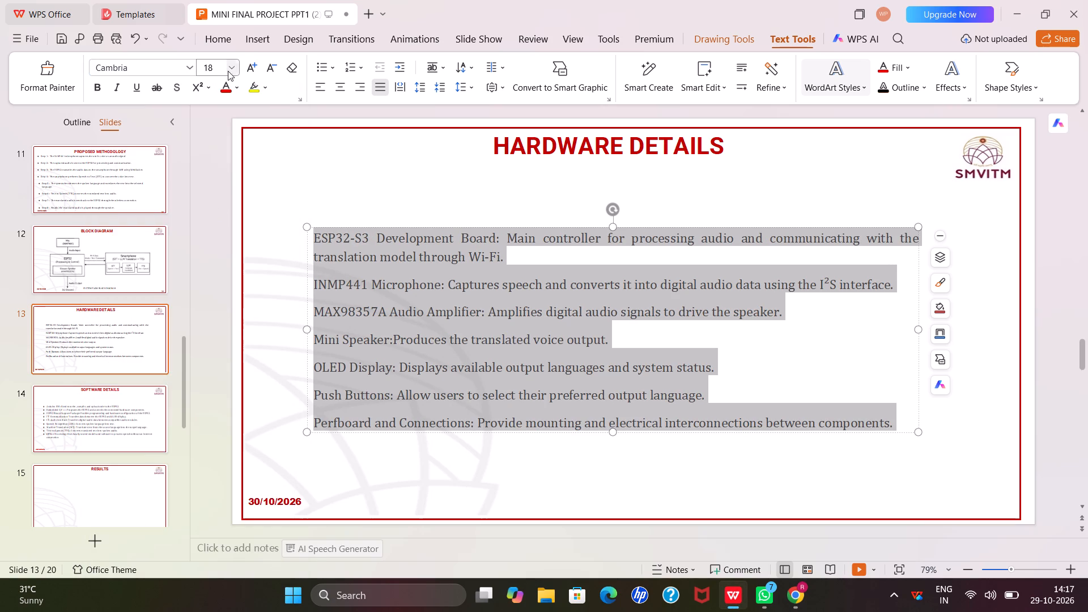
pyautogui.click(229, 70)
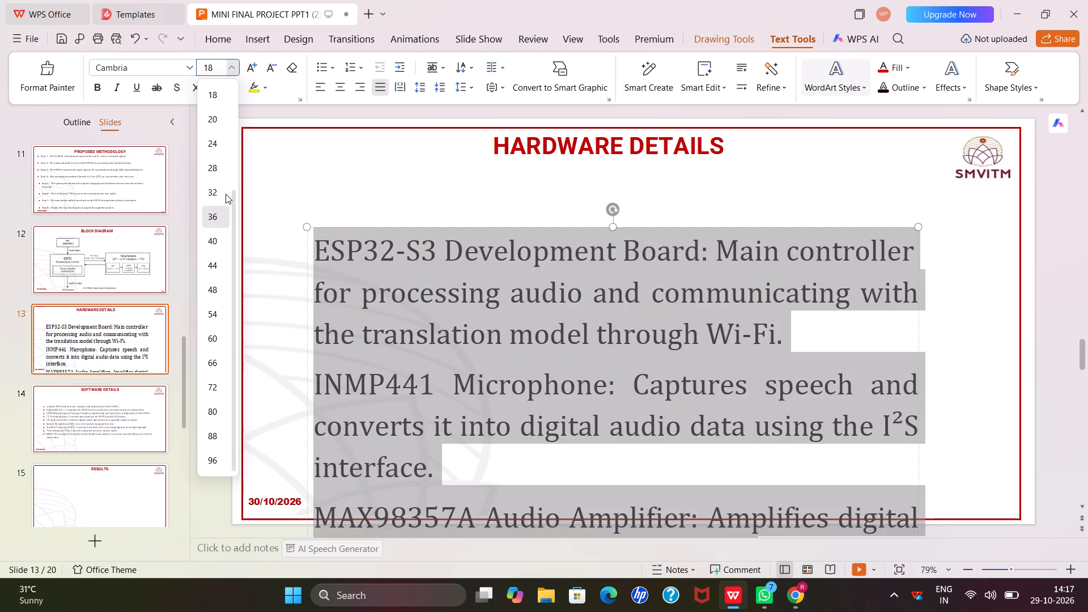
pyautogui.click(219, 120)
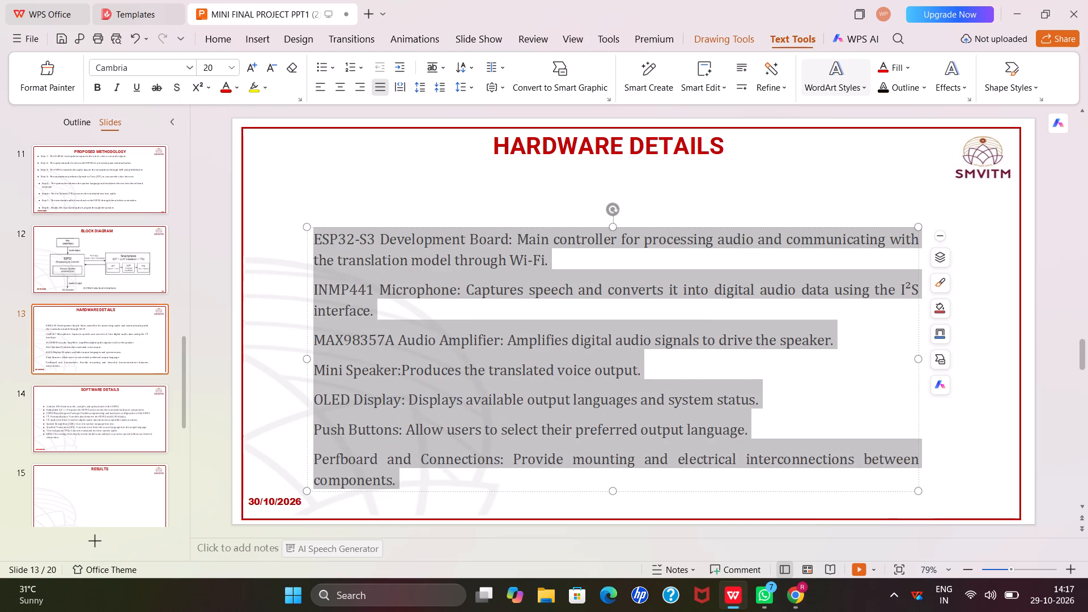
pyautogui.click(345, 181)
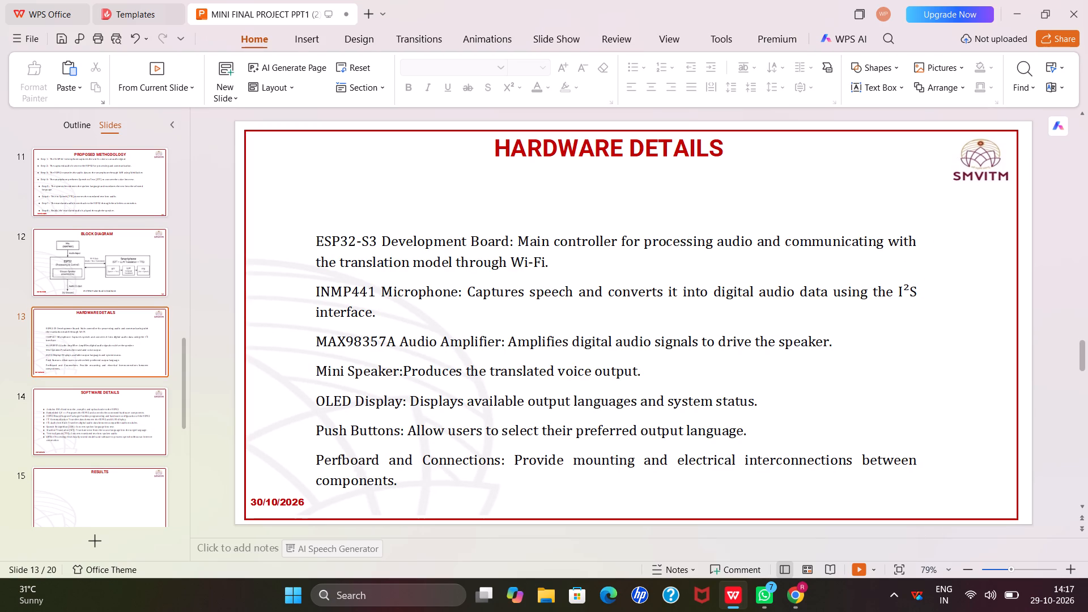
# Format all the hardware description lines as a justified numbered list.
pyautogui.moveTo(317, 239); pyautogui.dragTo(597, 475)
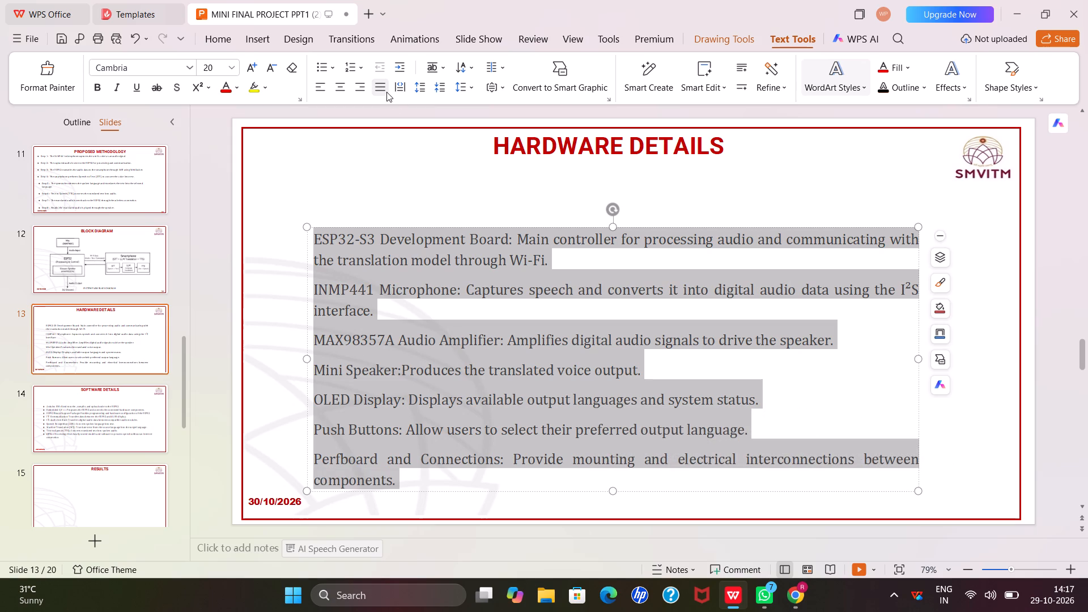
pyautogui.click(386, 92)
pyautogui.click(350, 72)
pyautogui.click(388, 176)
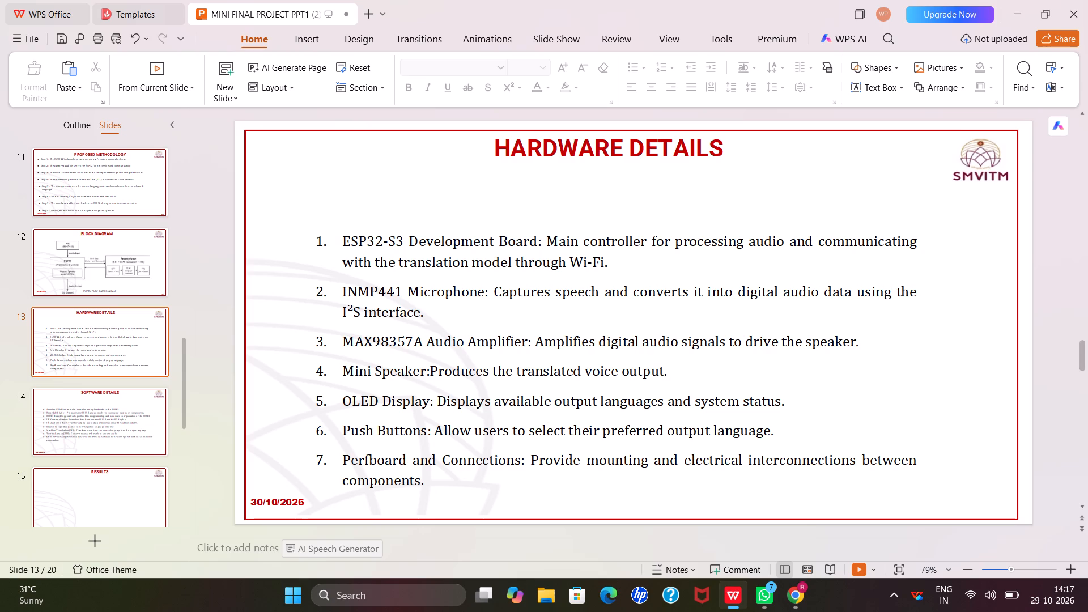
# Move the hardware list's text box slightly up toward the slide title.
pyautogui.click(593, 365)
pyautogui.moveTo(546, 227); pyautogui.dragTo(546, 206)
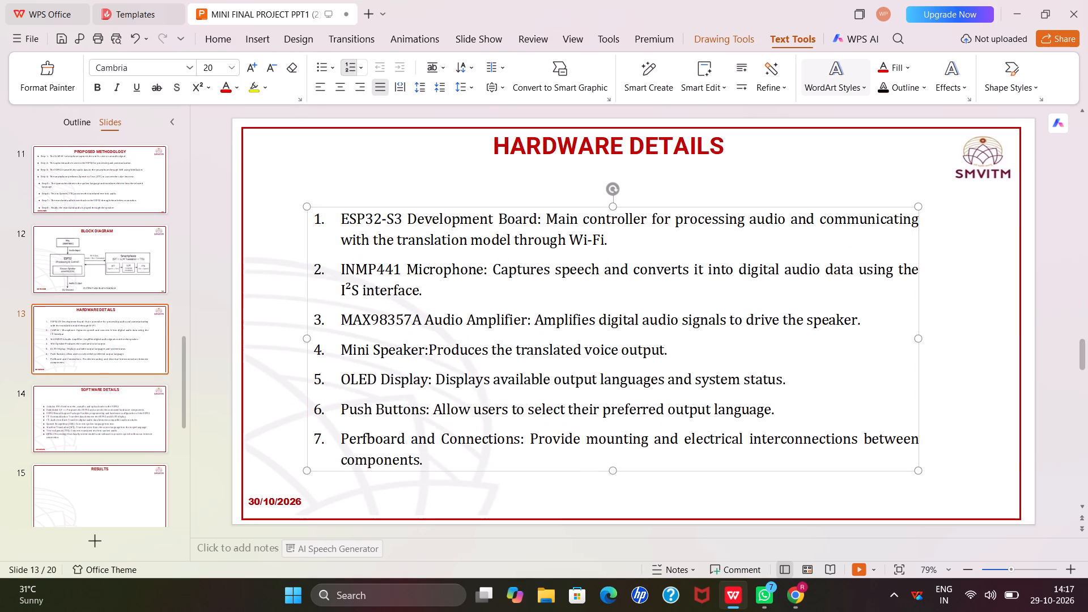
pyautogui.click(402, 178)
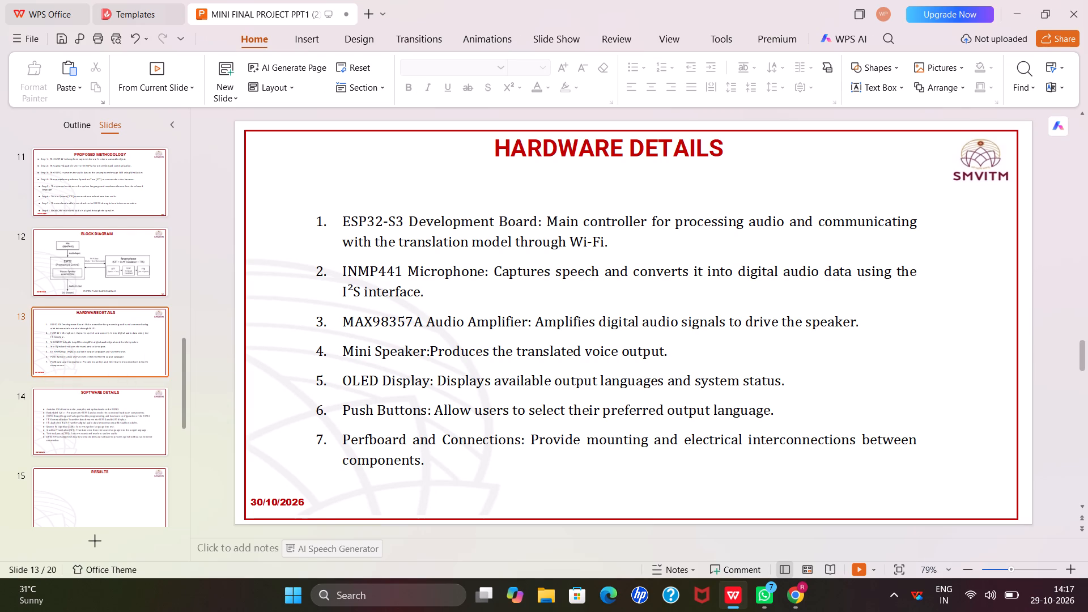
# Go to the Software Details slide, slide 14.
pyautogui.moveTo(182, 405); pyautogui.dragTo(184, 419)
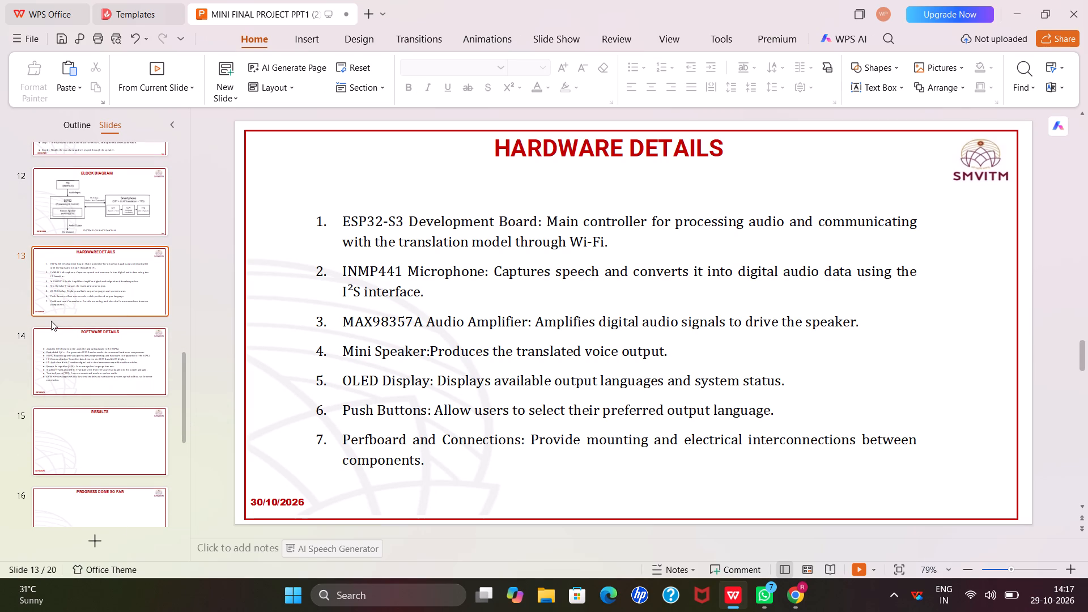
pyautogui.click(54, 354)
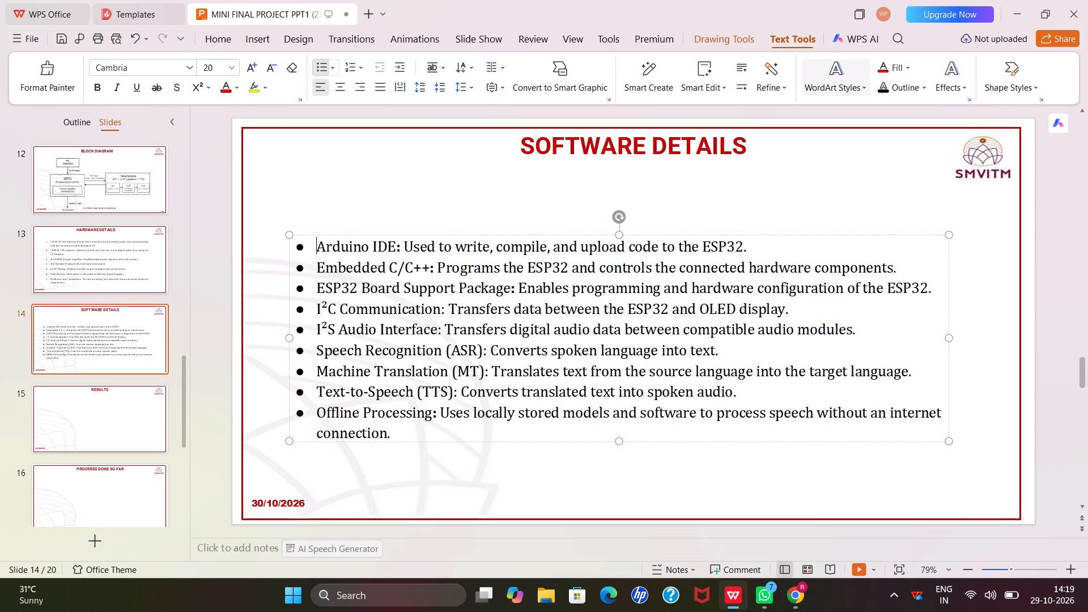
pyautogui.moveTo(320, 249); pyautogui.dragTo(392, 452)
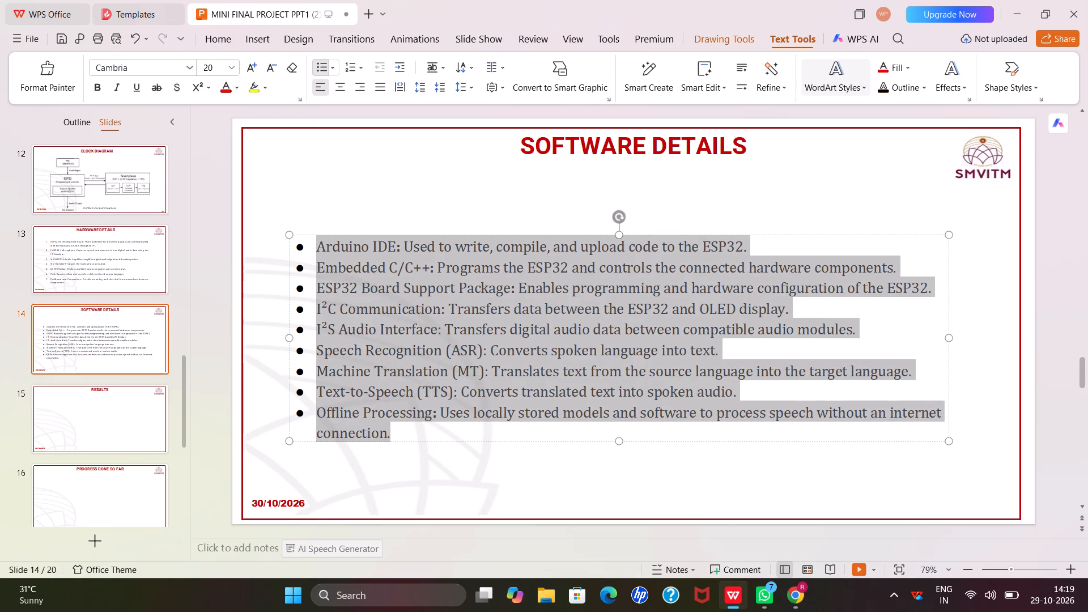
pyautogui.hotkey('ctrl', 'v')
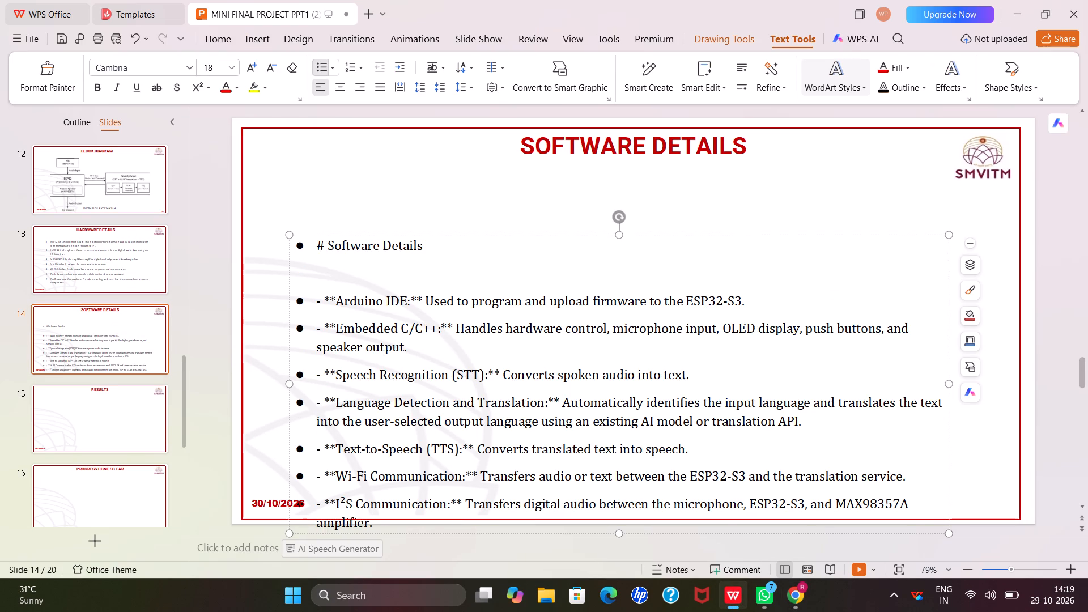
# Delete the pasted "# Software Details" heading line from the slide's body text and remove the leftover bullet.
pyautogui.moveTo(362, 287); pyautogui.dragTo(316, 252)
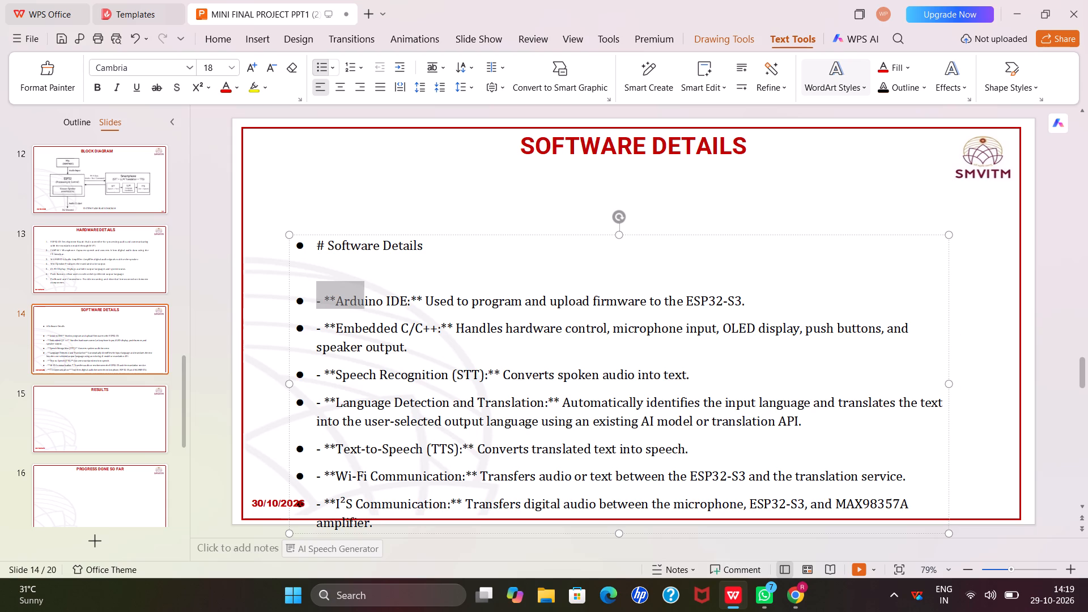
pyautogui.moveTo(316, 252); pyautogui.dragTo(317, 244)
pyautogui.click(317, 244)
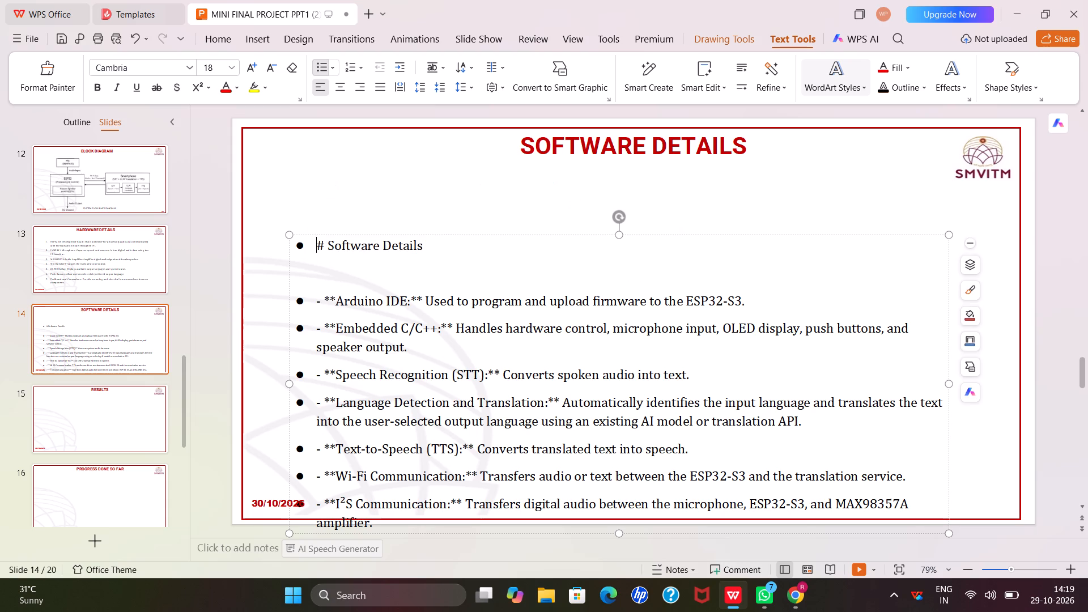
pyautogui.moveTo(351, 287); pyautogui.dragTo(319, 267)
pyautogui.click(319, 267)
pyautogui.moveTo(445, 262); pyautogui.dragTo(419, 264)
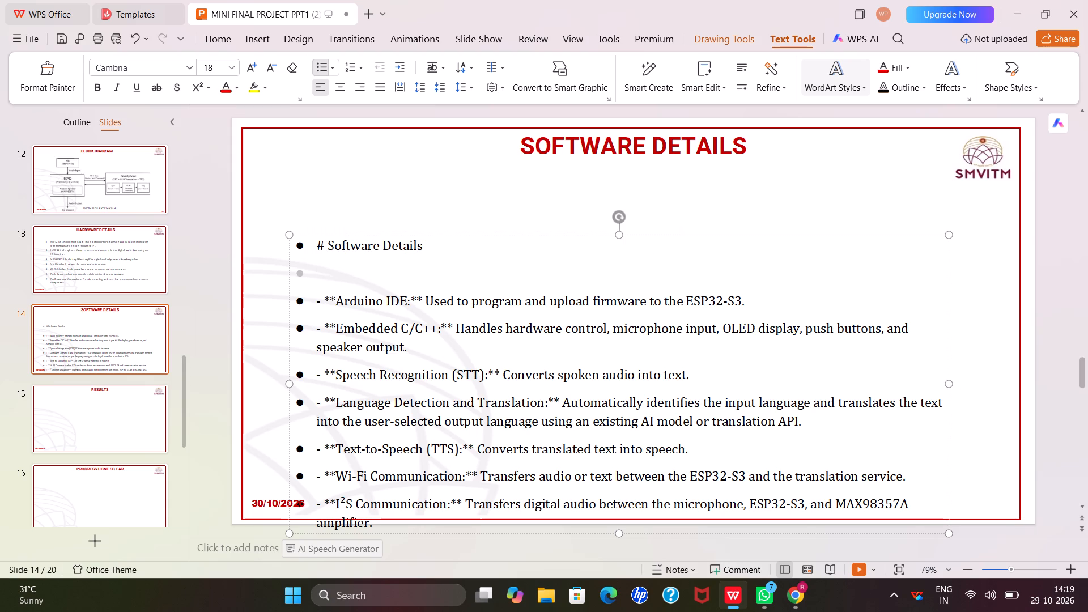
pyautogui.moveTo(419, 264); pyautogui.dragTo(313, 245)
pyautogui.press('BackSpace')
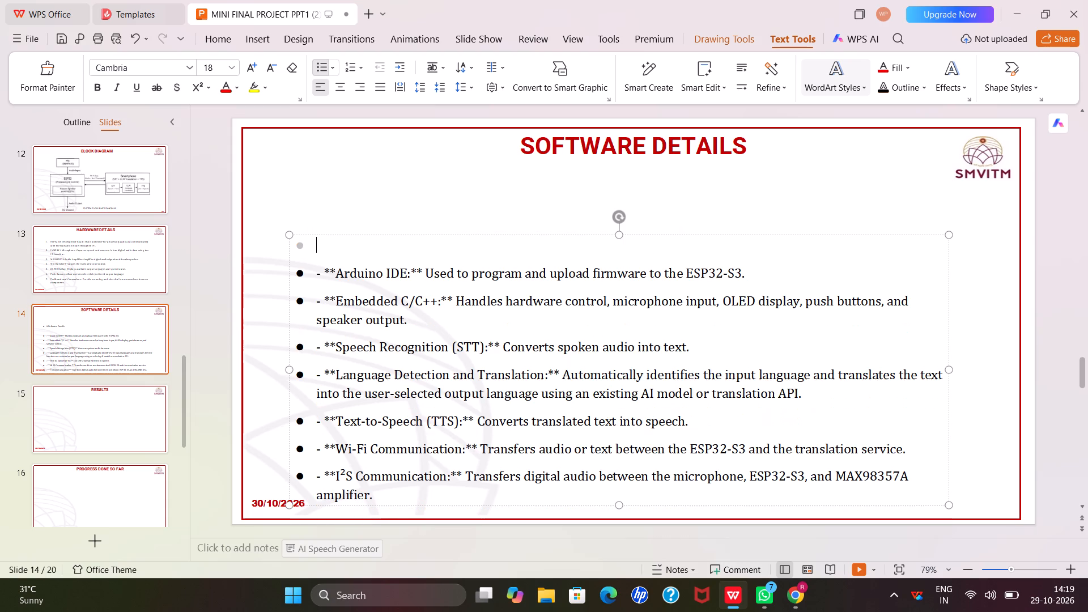
pyautogui.press('BackSpace')
pyautogui.press('BackSpace')
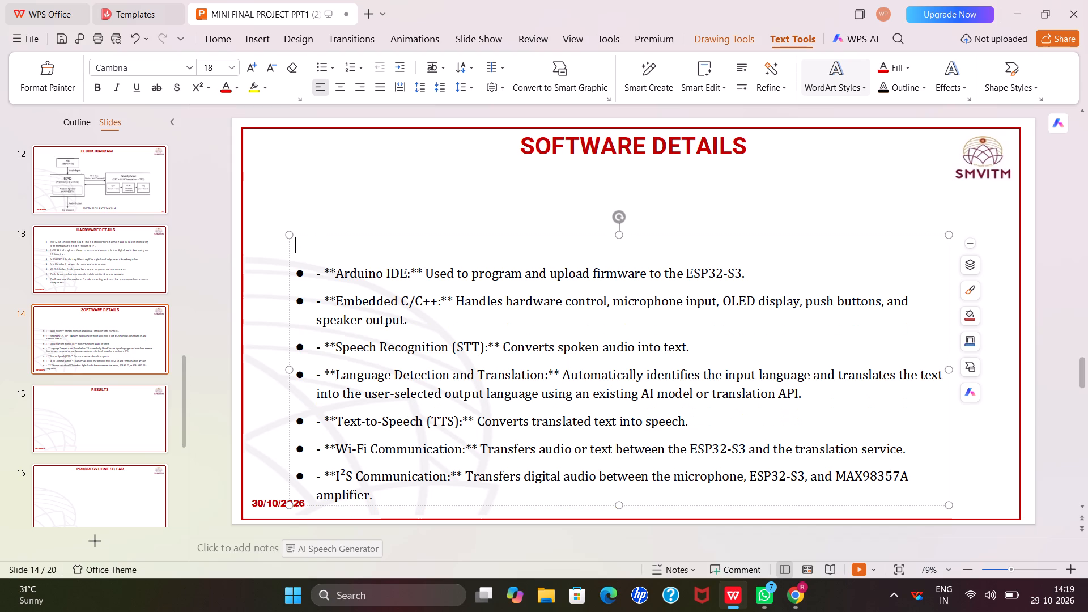
# Remove the bullets and leading "- **" from the Arduino IDE, Embedded C/C++ and Speech Recognition lines, closing the empty line above them.
pyautogui.moveTo(333, 272); pyautogui.dragTo(312, 272)
pyautogui.press('BackSpace')
pyautogui.press('BackSpace')
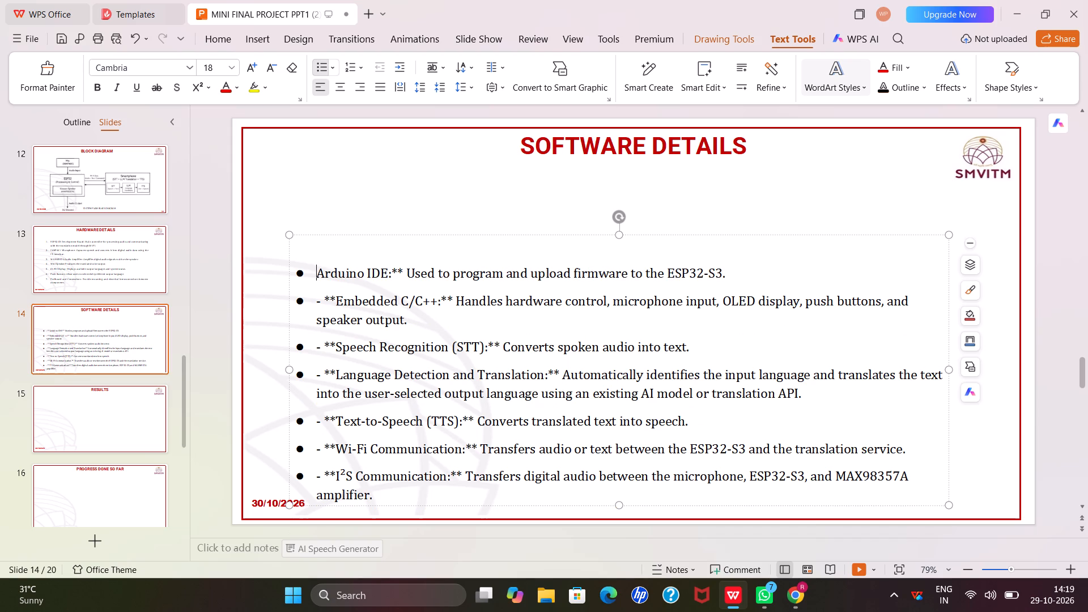
pyautogui.press('BackSpace')
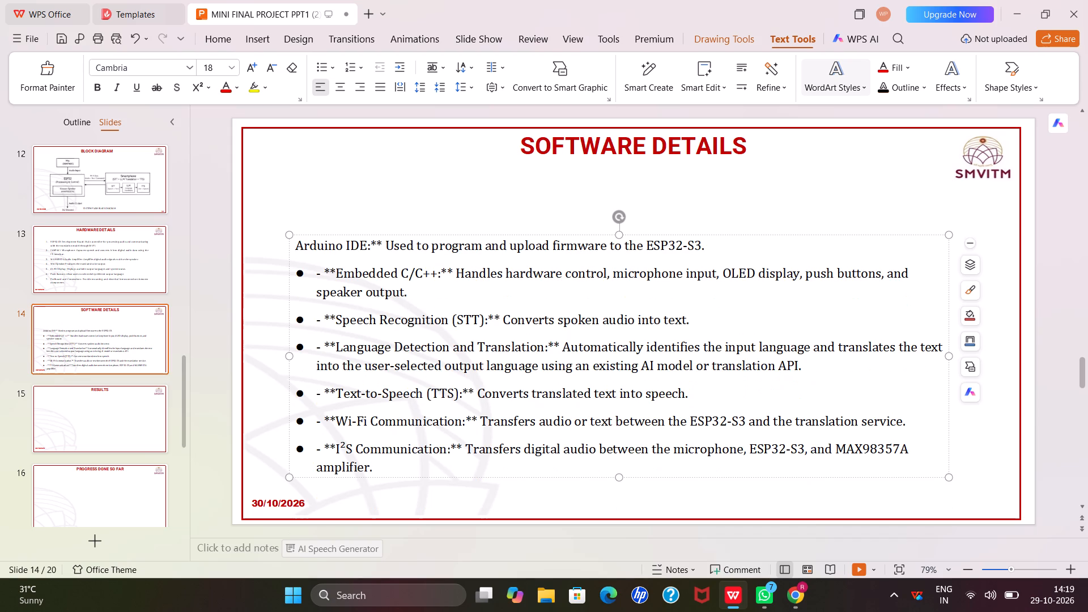
pyautogui.moveTo(334, 273); pyautogui.dragTo(282, 272)
pyautogui.press('BackSpace')
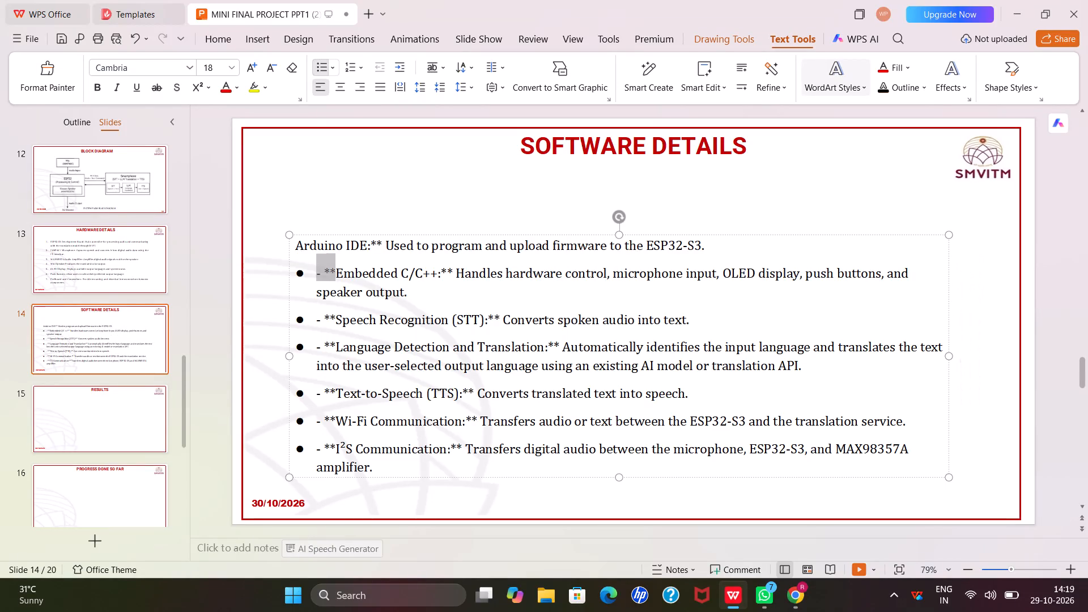
pyautogui.press('BackSpace')
pyautogui.moveTo(334, 319); pyautogui.dragTo(328, 319)
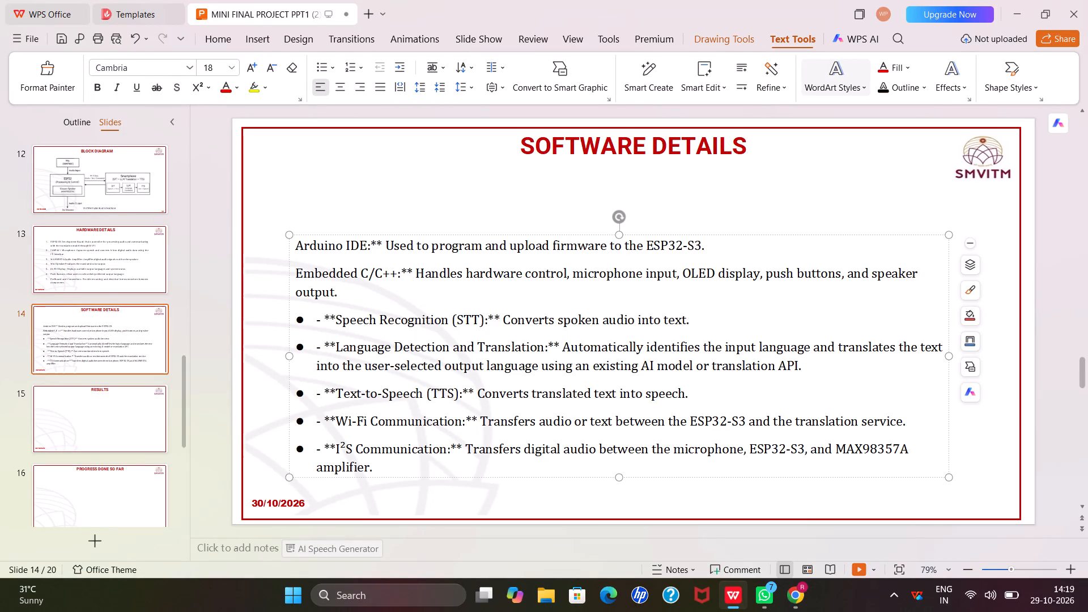
pyautogui.moveTo(328, 319); pyautogui.dragTo(273, 321)
pyautogui.press('BackSpace')
pyautogui.press('BackSpace')
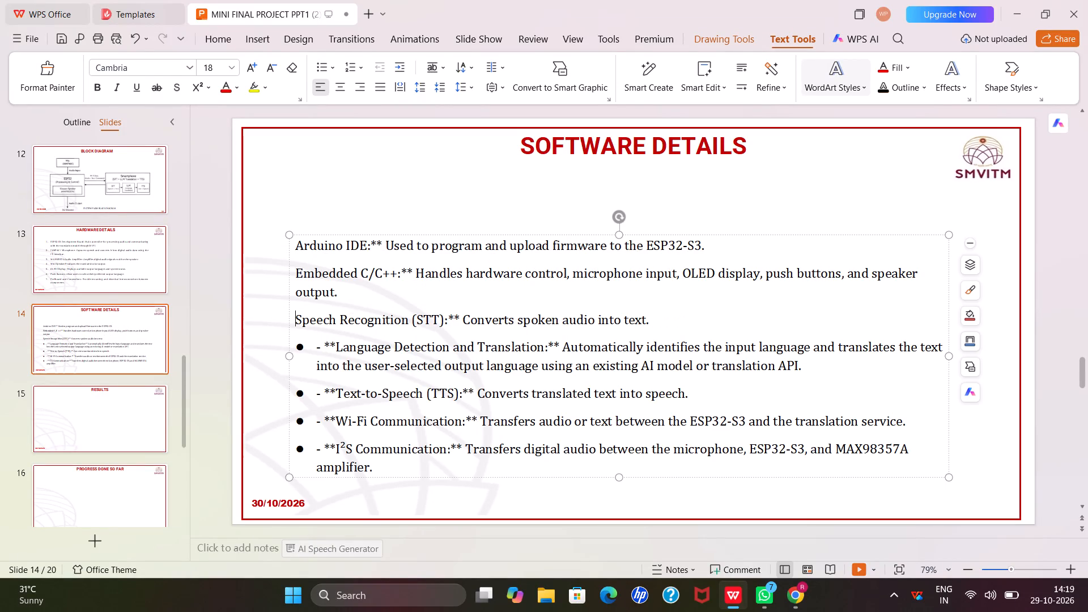
# Remove the bullets and leading "- **" from the Language Detection and Translation, Text-to-Speech, Wi-Fi Communication and I²S Communication lines.
pyautogui.moveTo(334, 345); pyautogui.dragTo(296, 345)
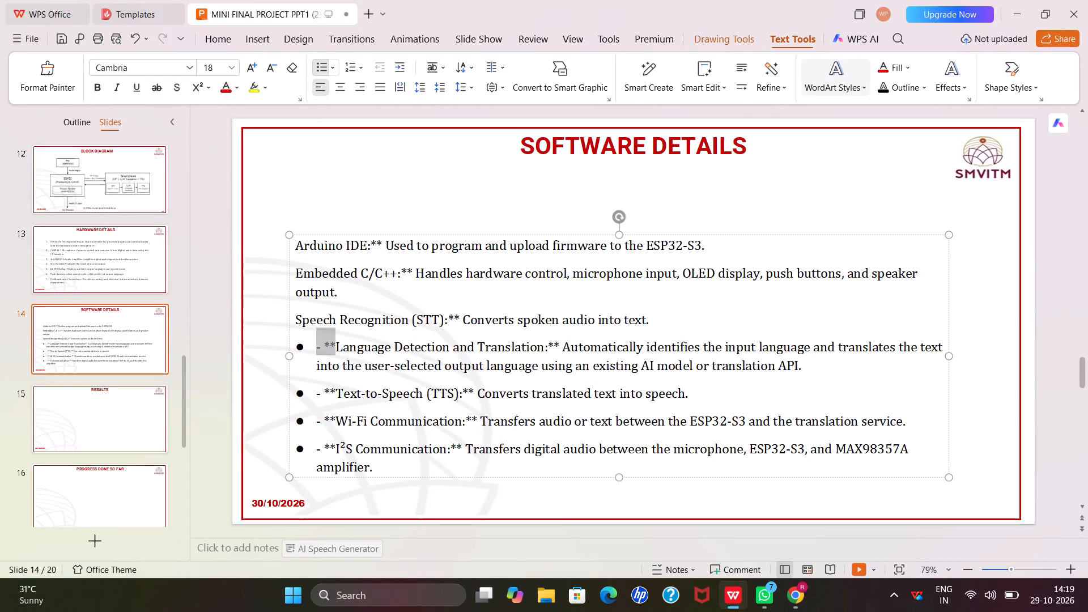
pyautogui.press('BackSpace')
pyautogui.press('BackSpace')
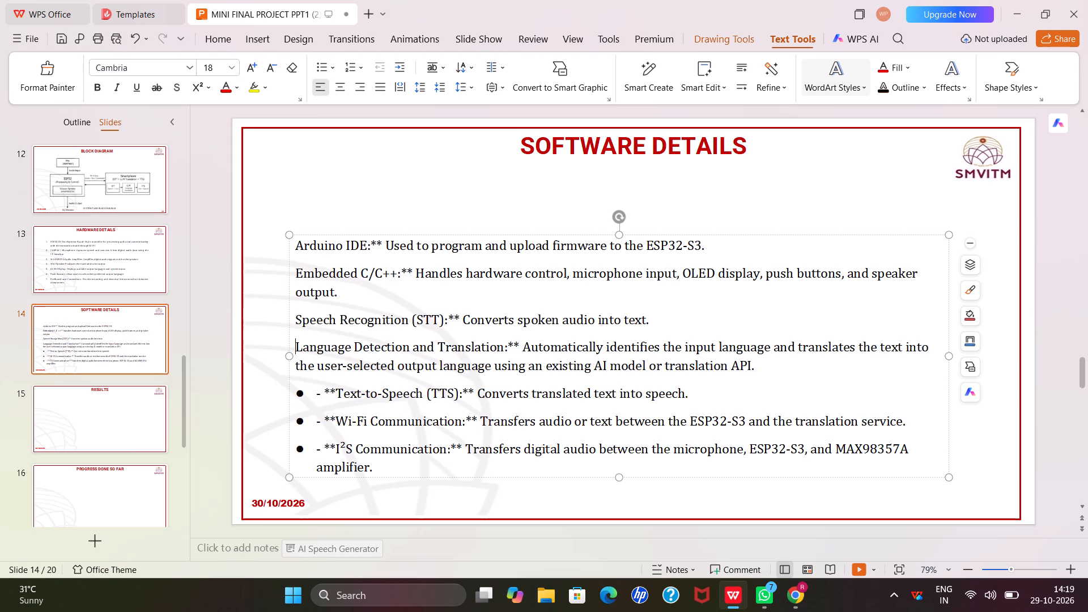
pyautogui.moveTo(337, 395); pyautogui.dragTo(286, 395)
pyautogui.press('BackSpace')
pyautogui.press('BackSpace')
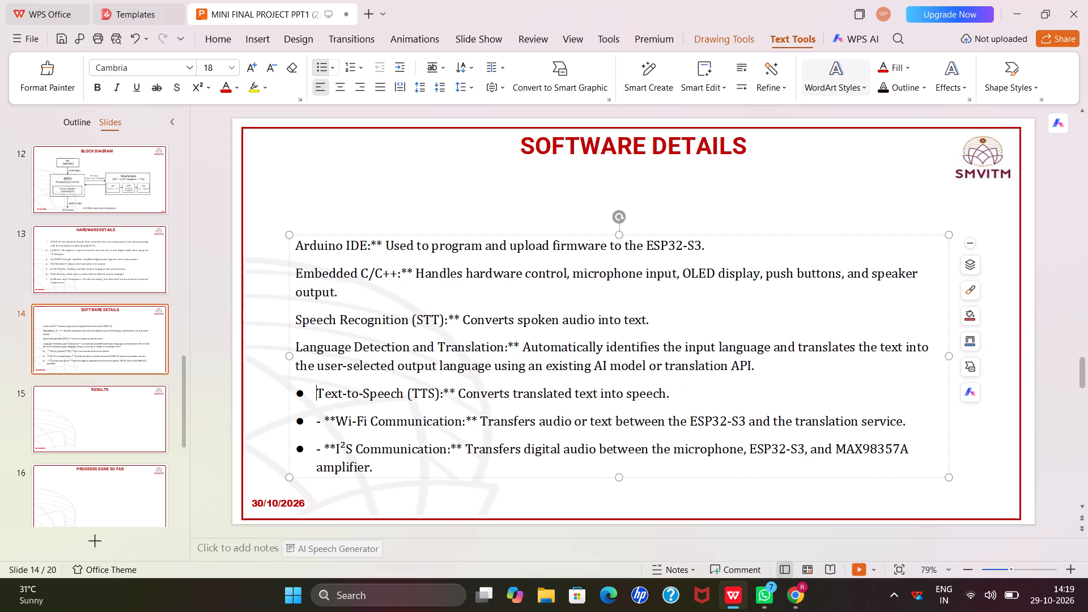
pyautogui.moveTo(334, 419); pyautogui.dragTo(295, 423)
pyautogui.press('BackSpace')
pyautogui.press('BackSpace')
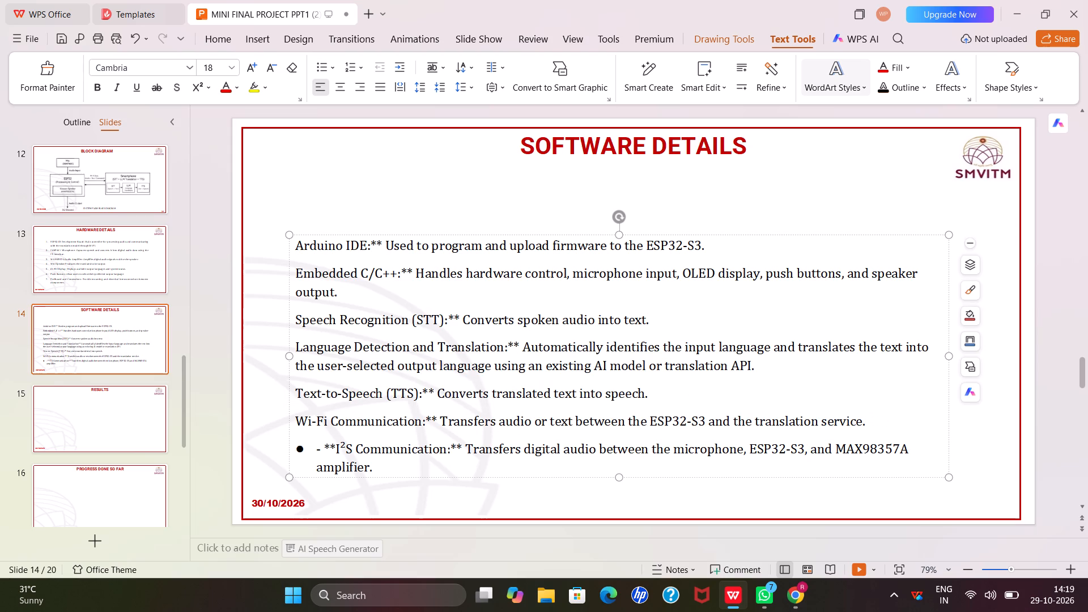
pyautogui.moveTo(335, 447); pyautogui.dragTo(293, 445)
pyautogui.press('BackSpace')
pyautogui.press('BackSpace')
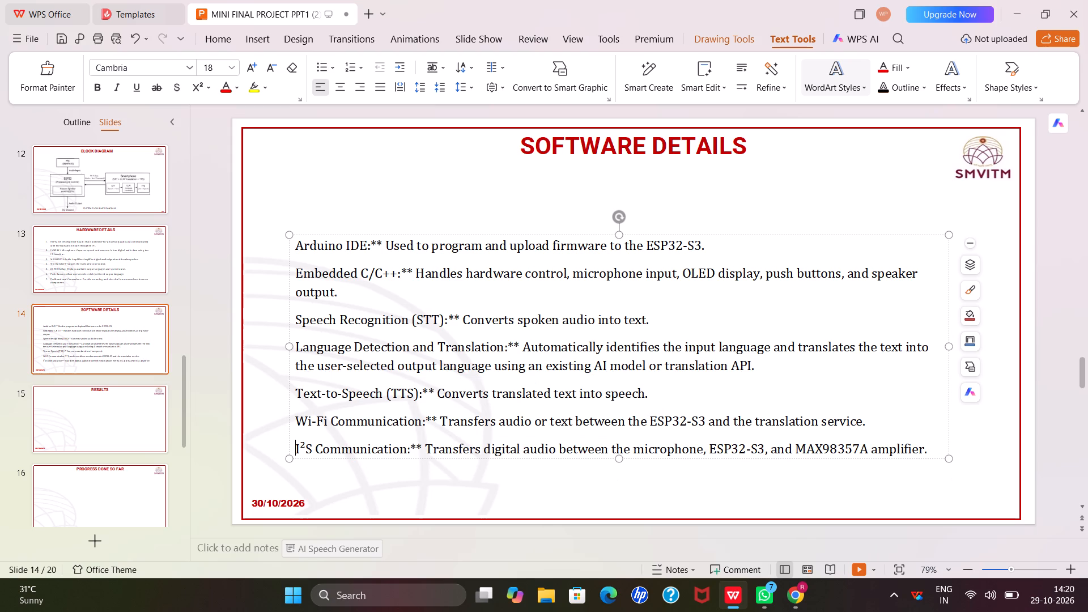
# Delete the "**" after the colon in the I²S Communication, Wi-Fi Communication, Text-to-Speech and Language Detection and Translation lines.
pyautogui.moveTo(420, 444); pyautogui.dragTo(412, 447)
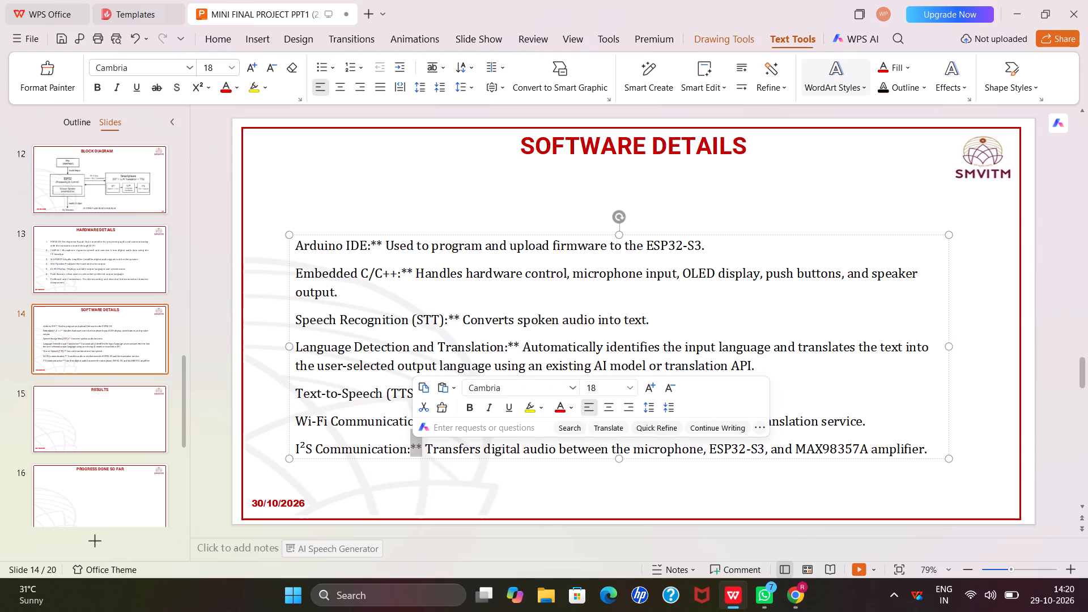
pyautogui.press('BackSpace')
pyautogui.moveTo(437, 416); pyautogui.dragTo(424, 421)
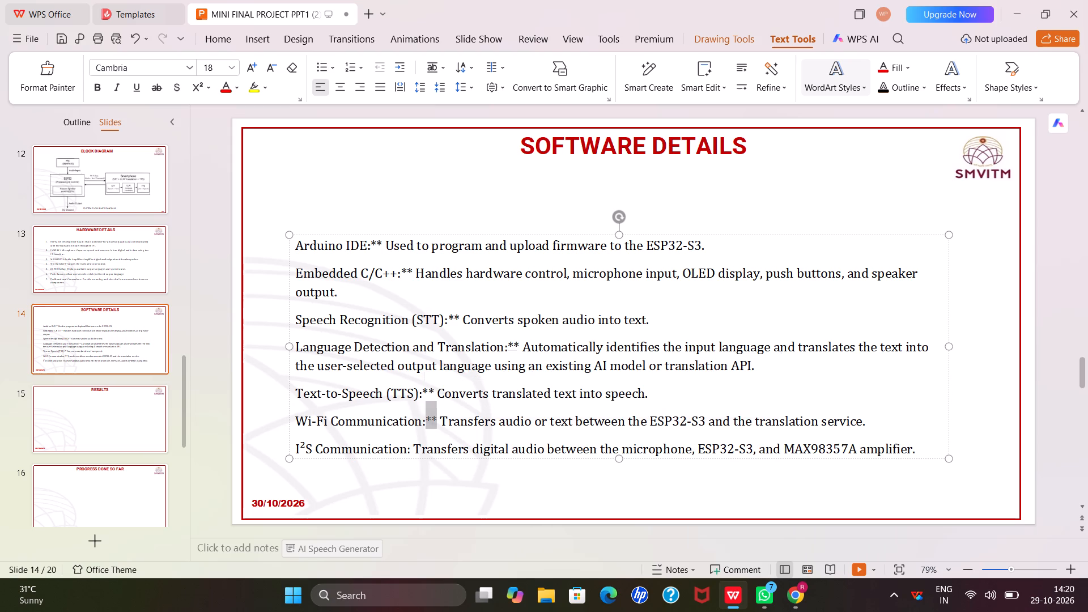
pyautogui.press('BackSpace')
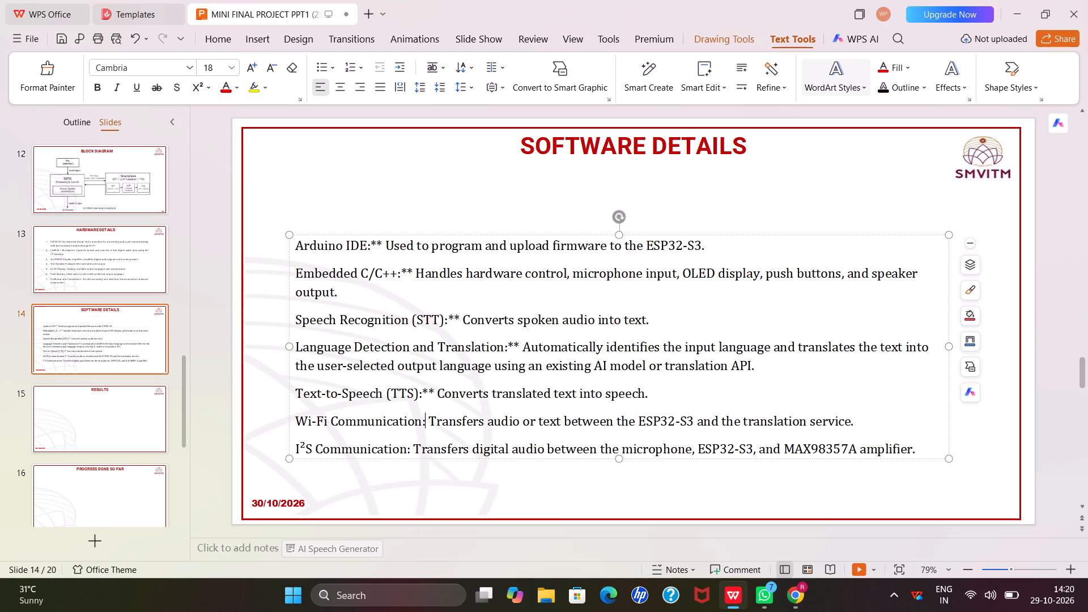
pyautogui.moveTo(433, 390); pyautogui.dragTo(422, 392)
pyautogui.press('Return')
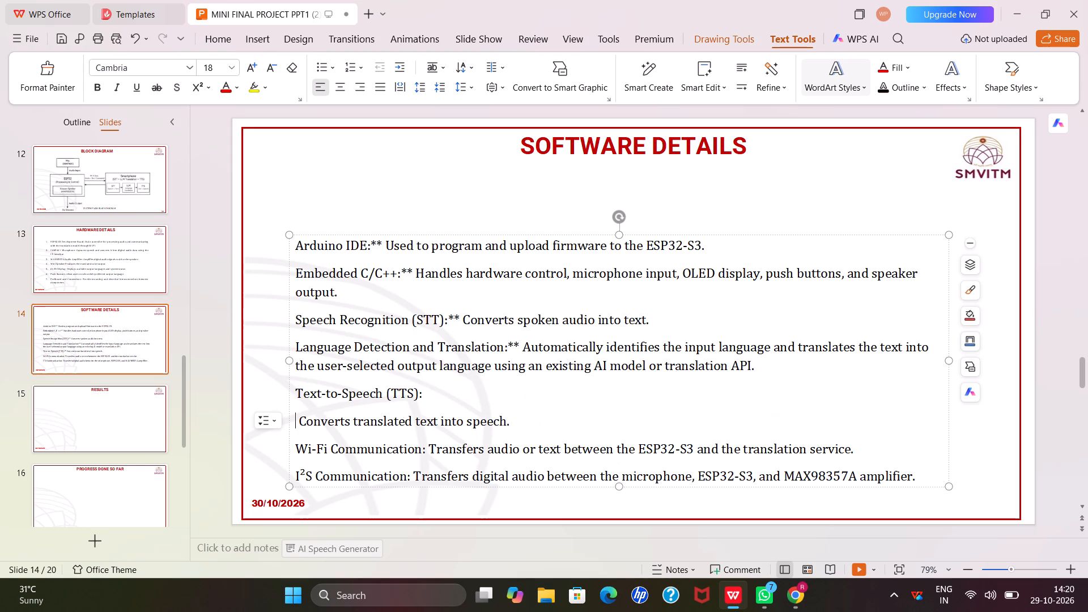
pyautogui.hotkey('ctrl', 'z')
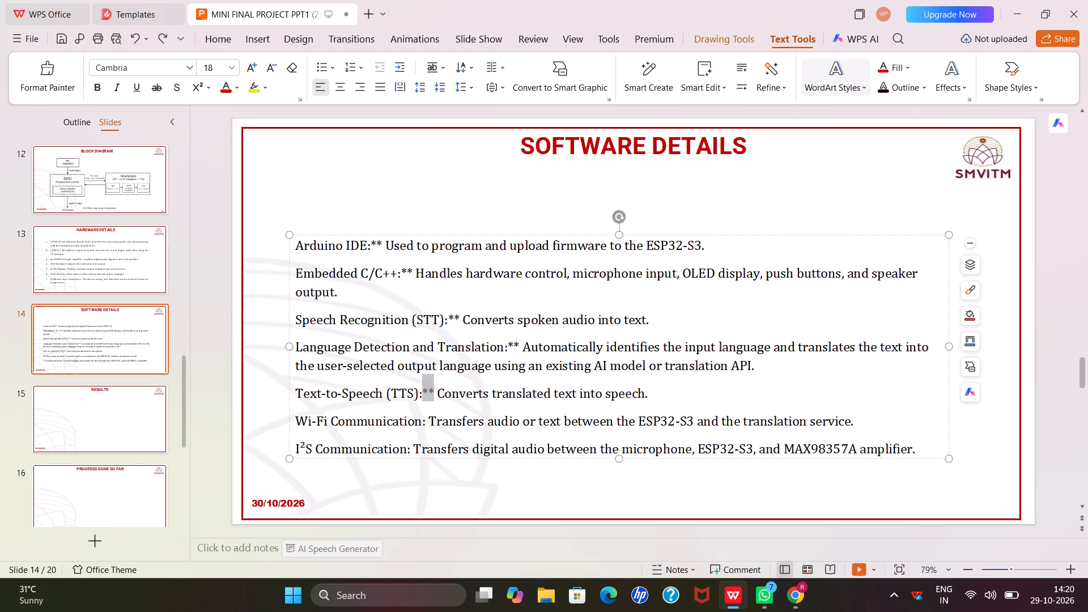
pyautogui.press('BackSpace')
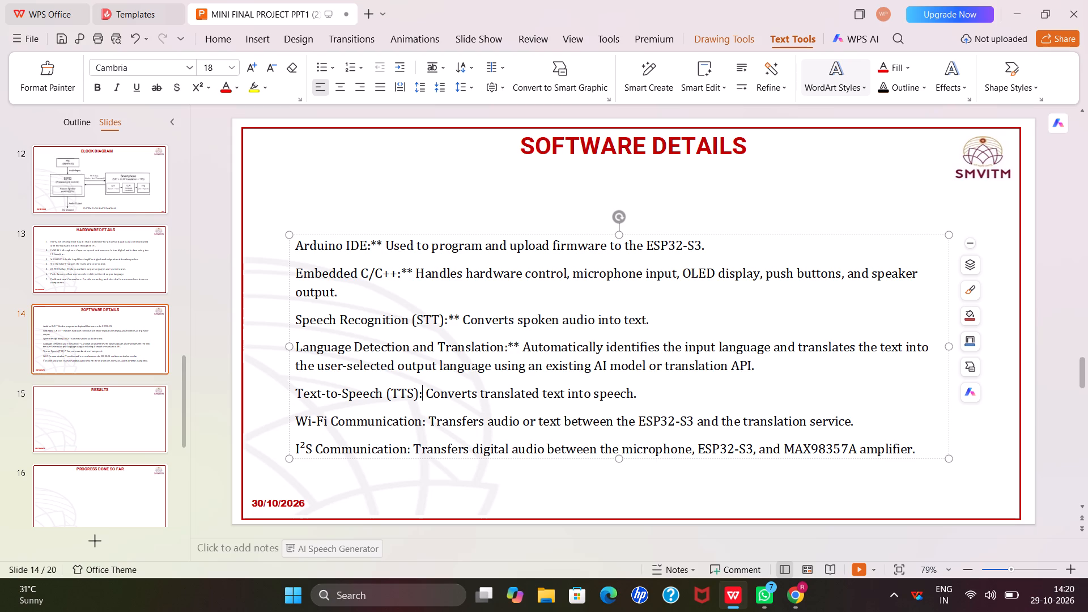
pyautogui.moveTo(518, 346); pyautogui.dragTo(509, 346)
pyautogui.press('BackSpace')
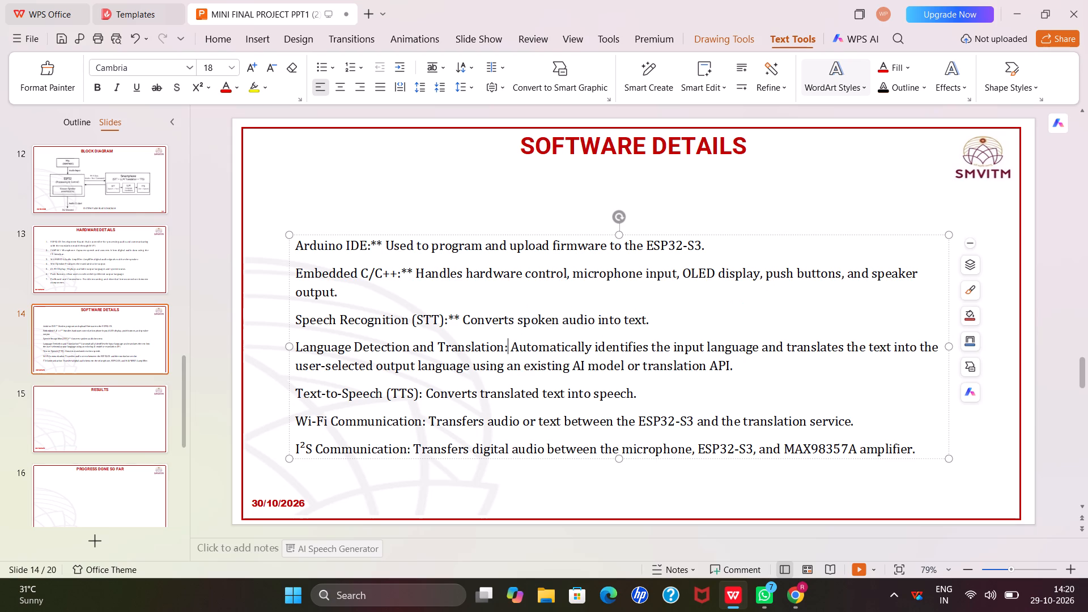
# Delete the "**" after the colon in the Speech Recognition, Embedded C/C++ and Arduino IDE lines.
pyautogui.moveTo(458, 317); pyautogui.dragTo(450, 318)
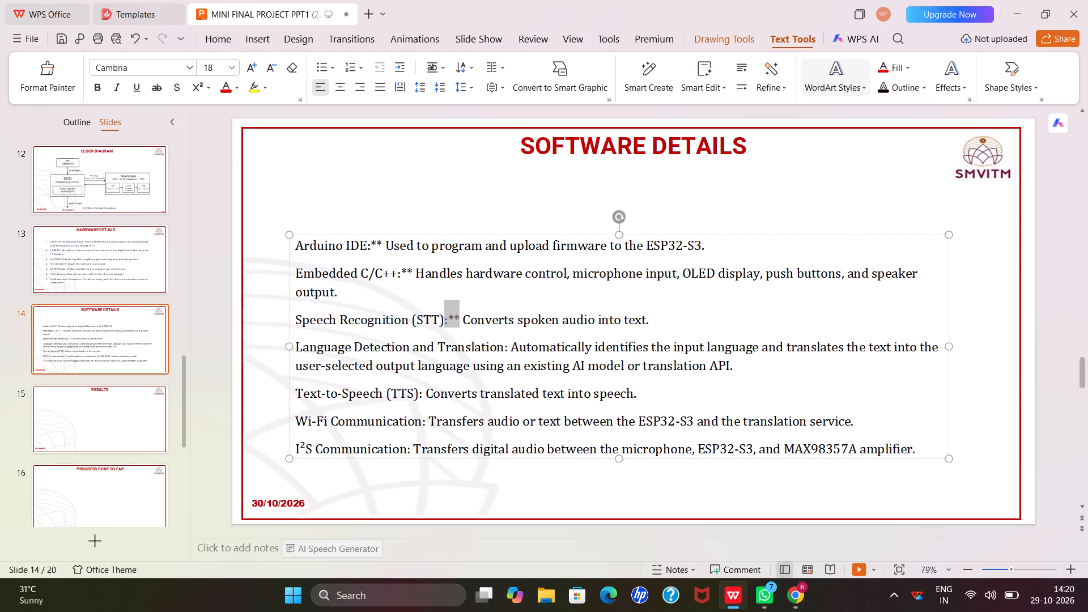
pyautogui.moveTo(450, 318); pyautogui.dragTo(449, 319)
pyautogui.press('BackSpace')
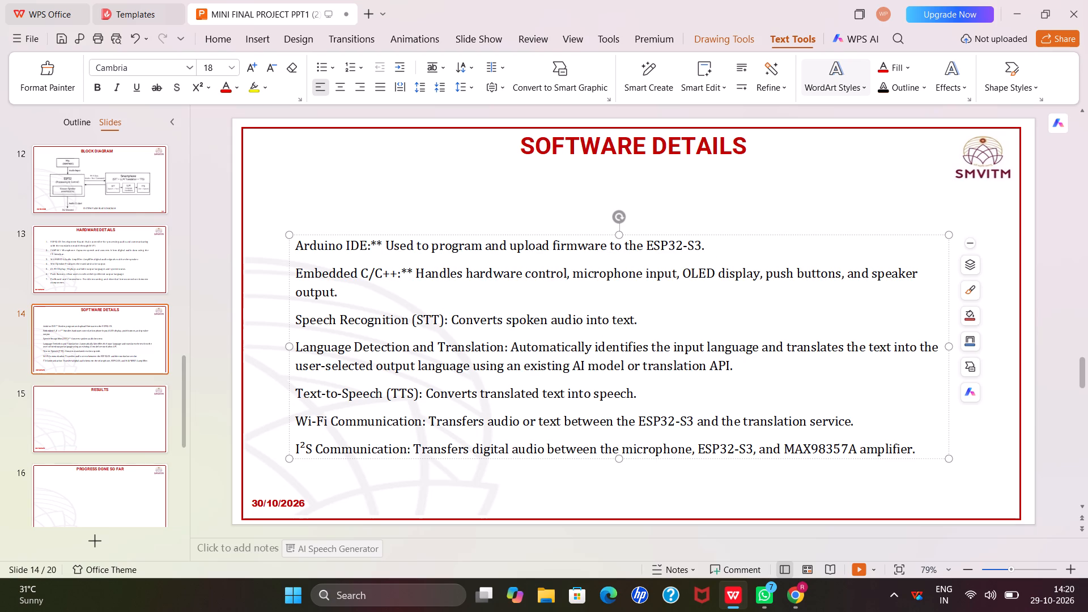
pyautogui.moveTo(411, 270); pyautogui.dragTo(402, 272)
pyautogui.press('BackSpace')
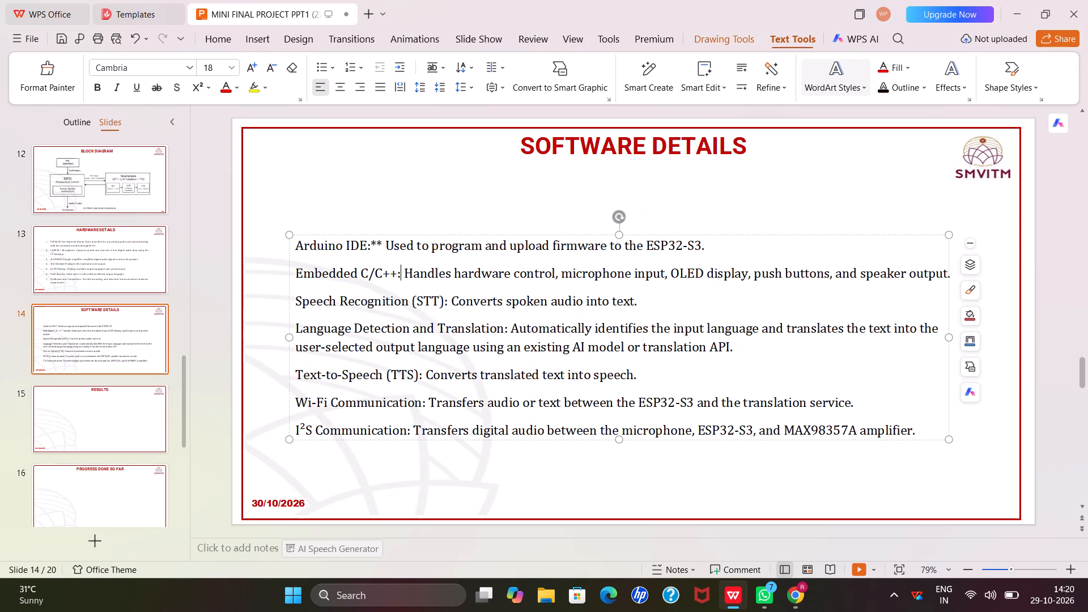
pyautogui.moveTo(382, 239); pyautogui.dragTo(369, 240)
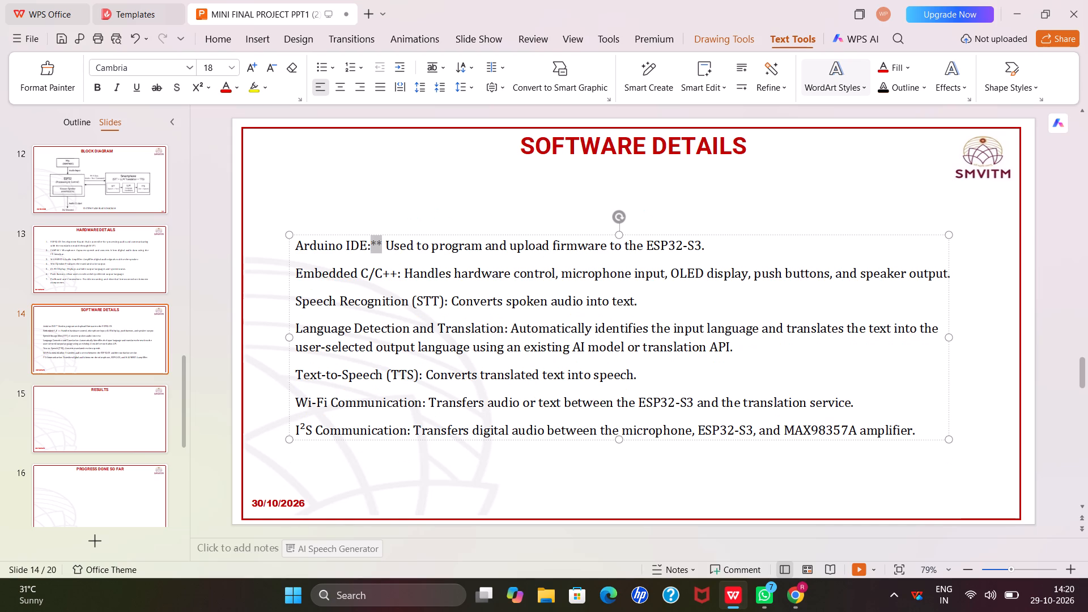
pyautogui.press('BackSpace')
# Set all Software Details body text, from Arduino IDE to the I²S Communication line, to Cambria, size 20.
pyautogui.moveTo(298, 248); pyautogui.dragTo(626, 422)
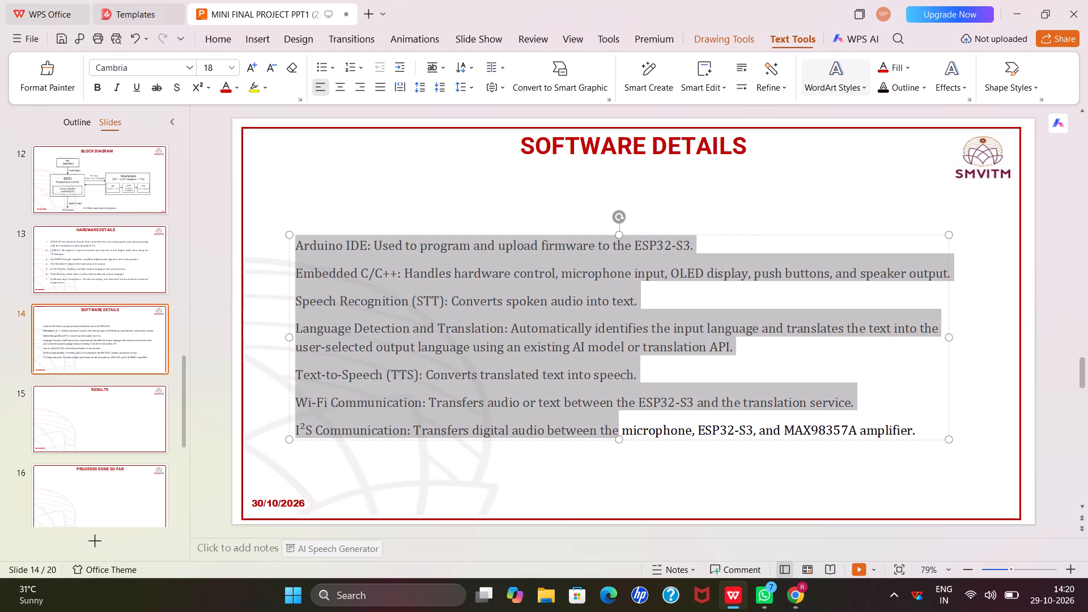
pyautogui.moveTo(626, 422); pyautogui.dragTo(810, 422)
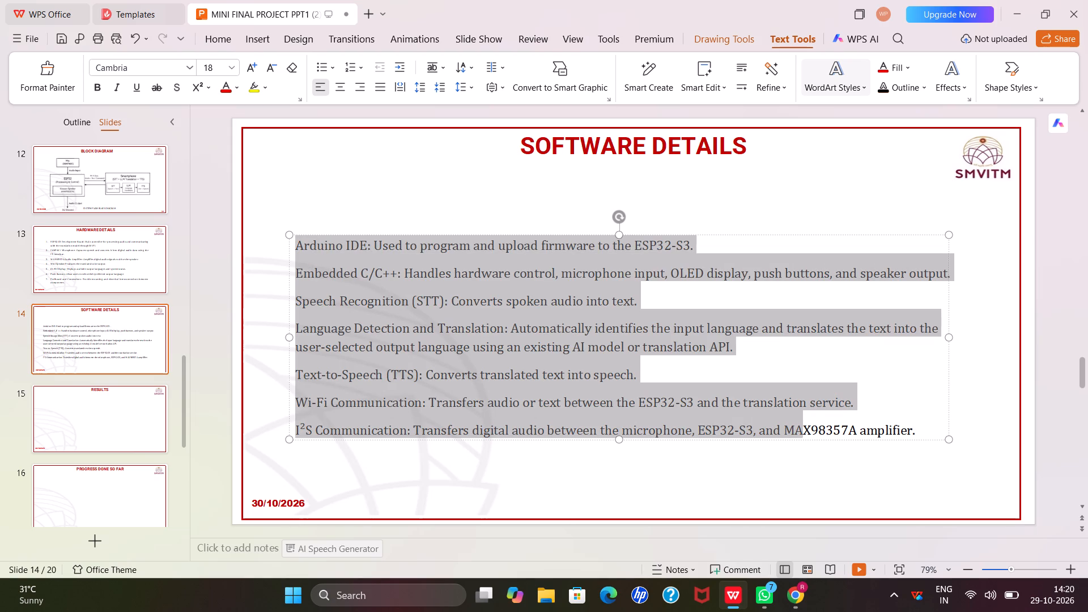
pyautogui.moveTo(810, 422); pyautogui.dragTo(932, 422)
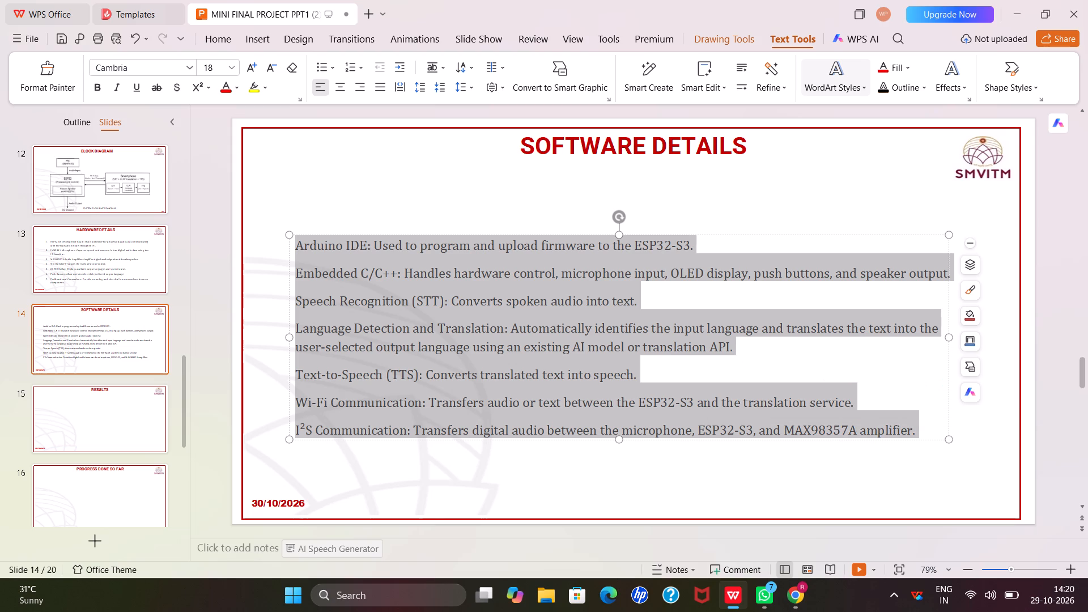
pyautogui.click(230, 71)
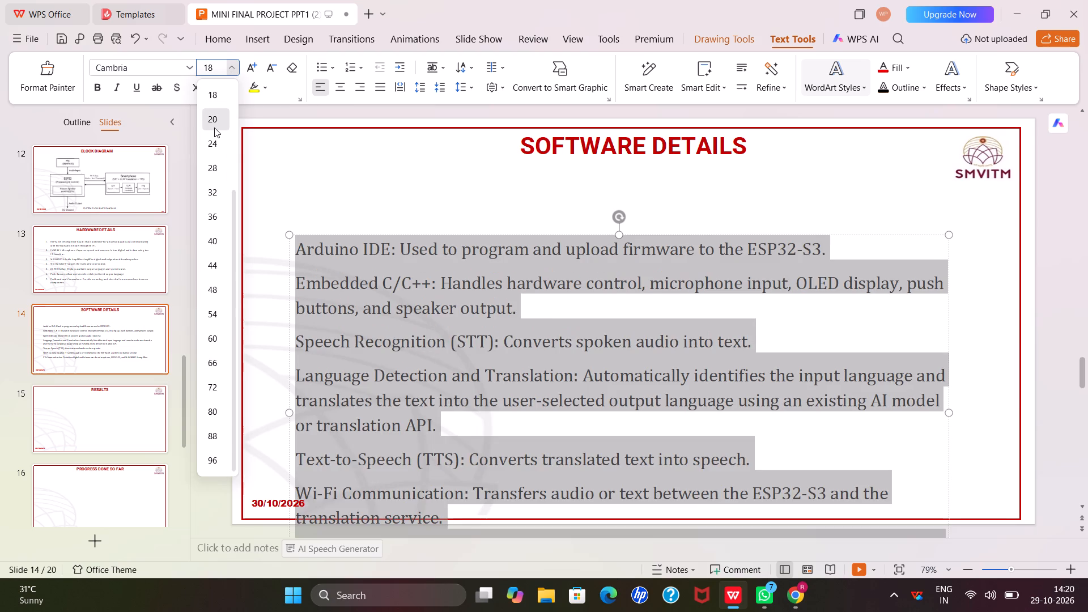
pyautogui.click(214, 127)
pyautogui.click(126, 74)
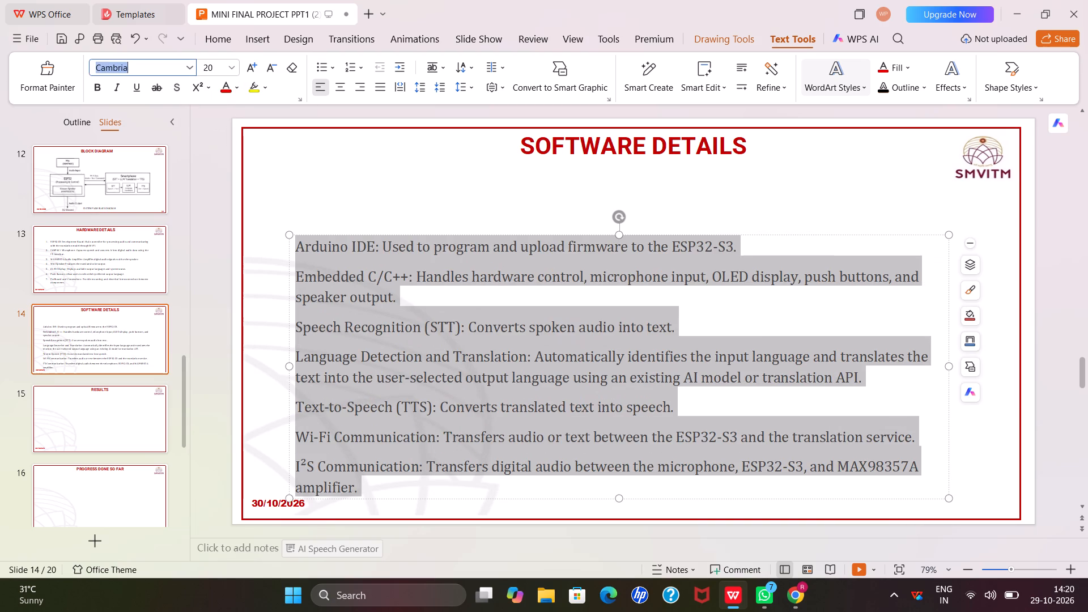
pyautogui.click(193, 73)
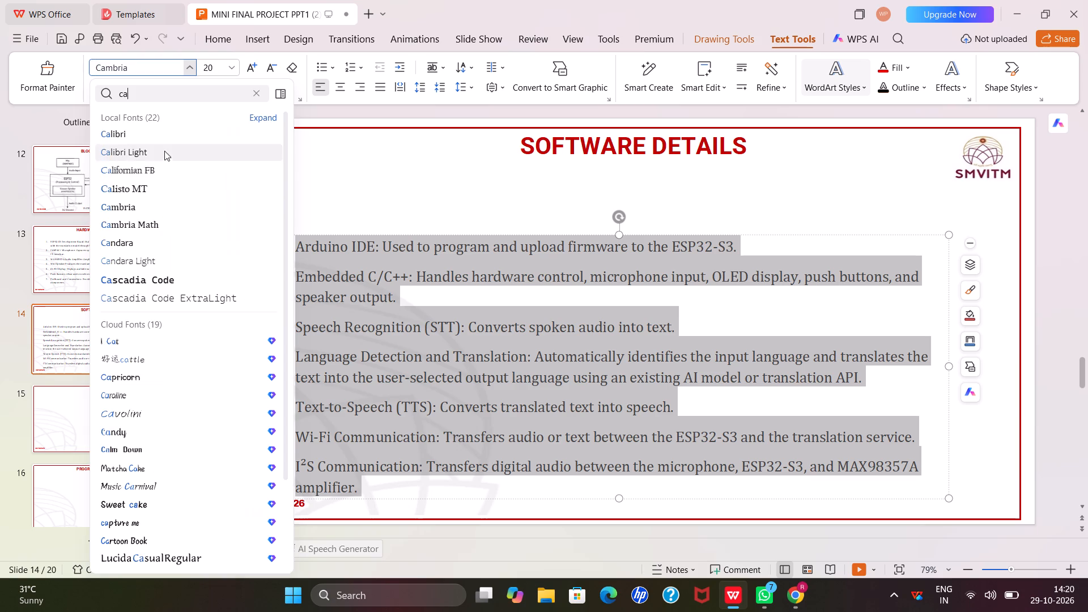
pyautogui.click(136, 207)
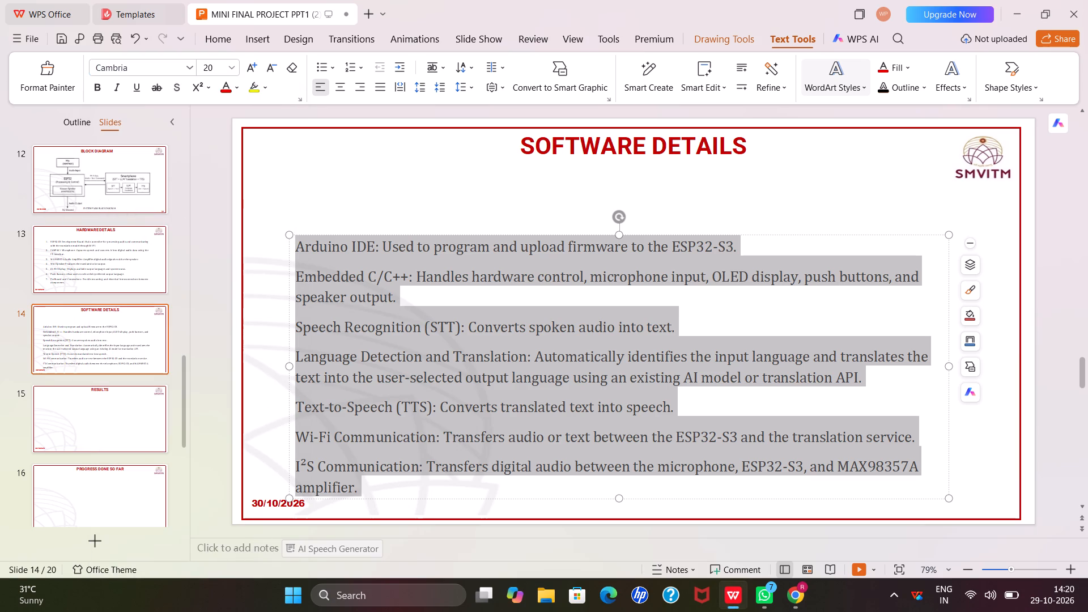
# Format all the software description lines as a justified numbered list.
pyautogui.click(380, 88)
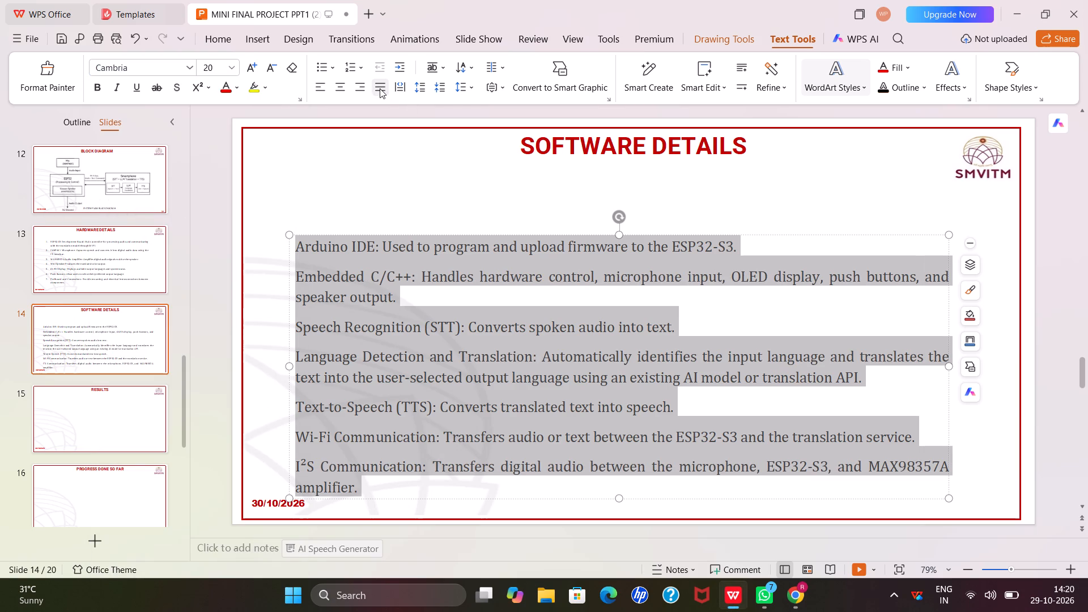
pyautogui.click(344, 70)
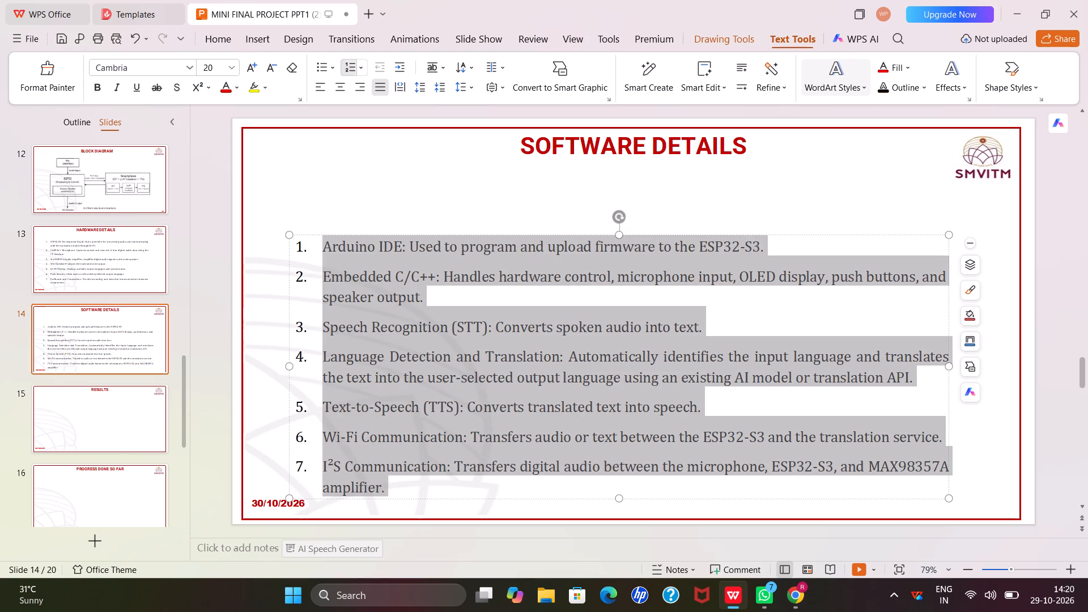
pyautogui.click(346, 171)
# Move the software list's text box slightly up toward the slide title.
pyautogui.click(378, 278)
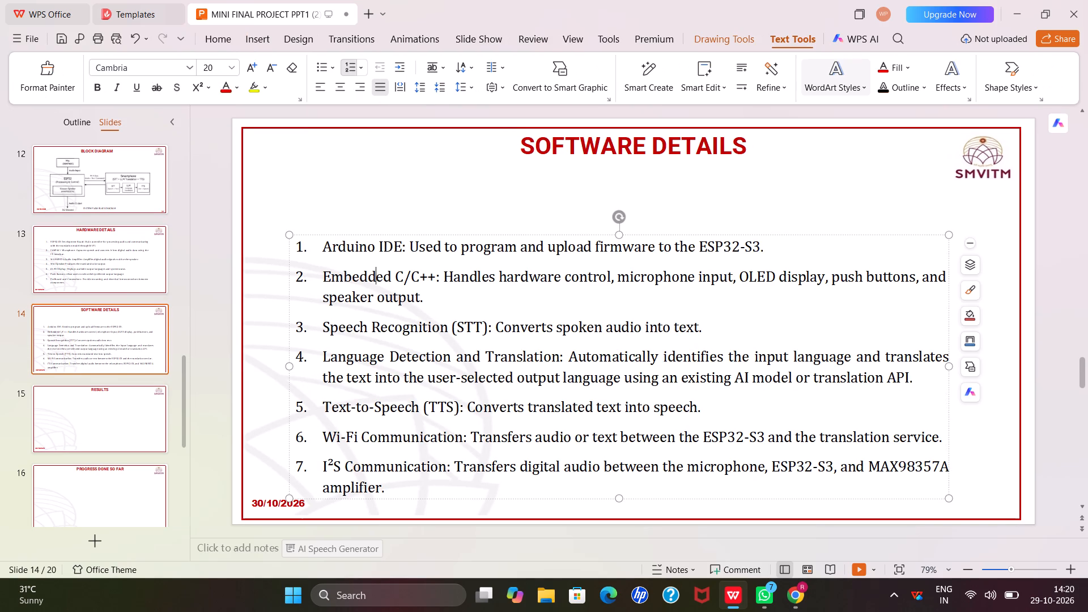
pyautogui.moveTo(371, 232); pyautogui.dragTo(372, 226)
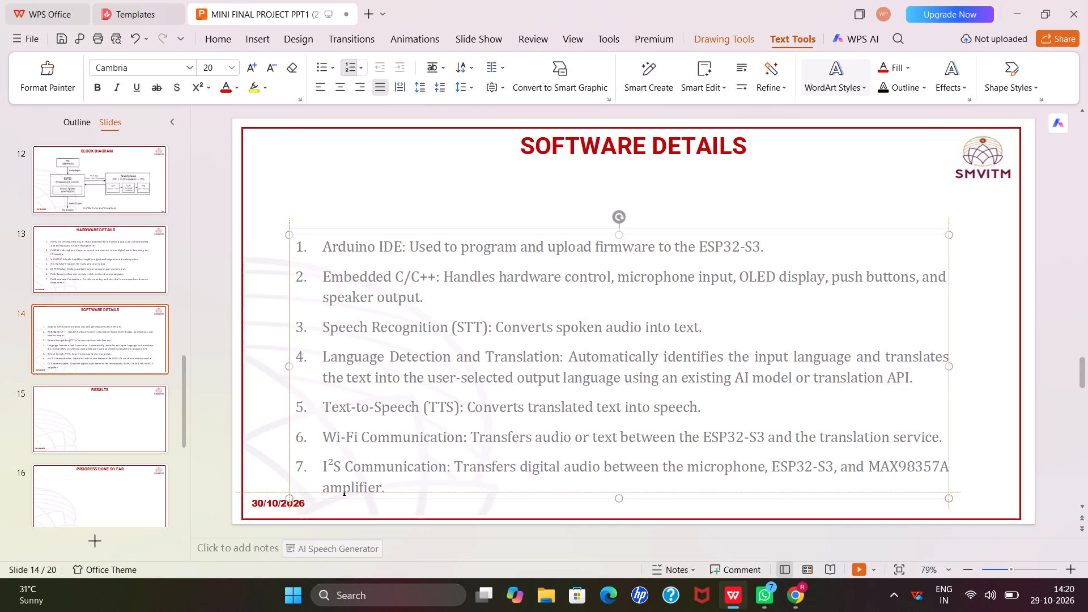
pyautogui.moveTo(372, 226); pyautogui.dragTo(369, 215)
pyautogui.click(375, 182)
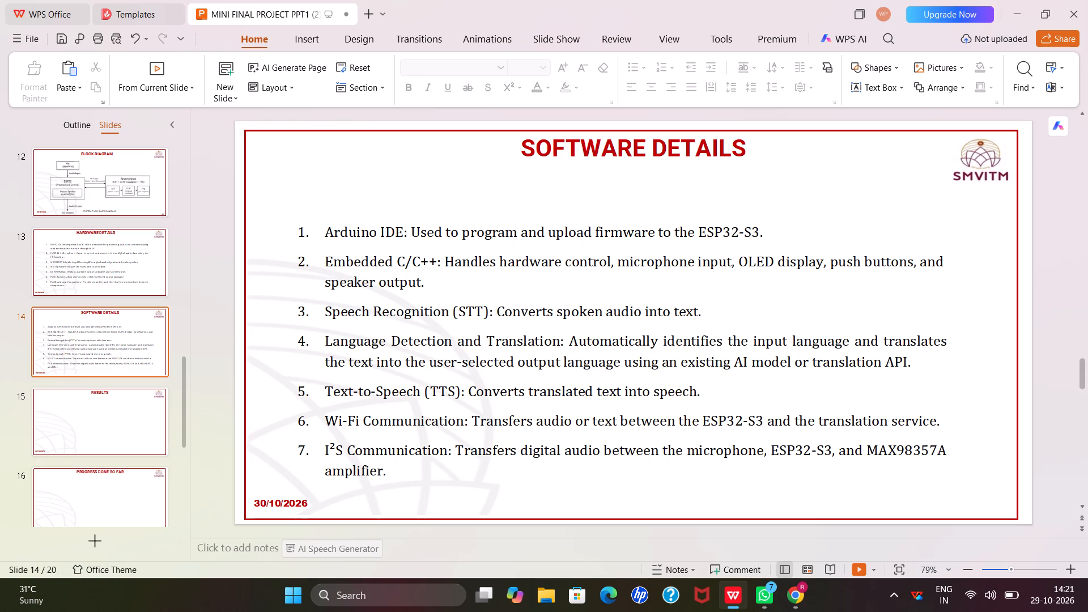
# Bold the Software Details list labels from Arduino IDE through Language Detection and Translation.
pyautogui.moveTo(326, 229); pyautogui.dragTo(341, 227)
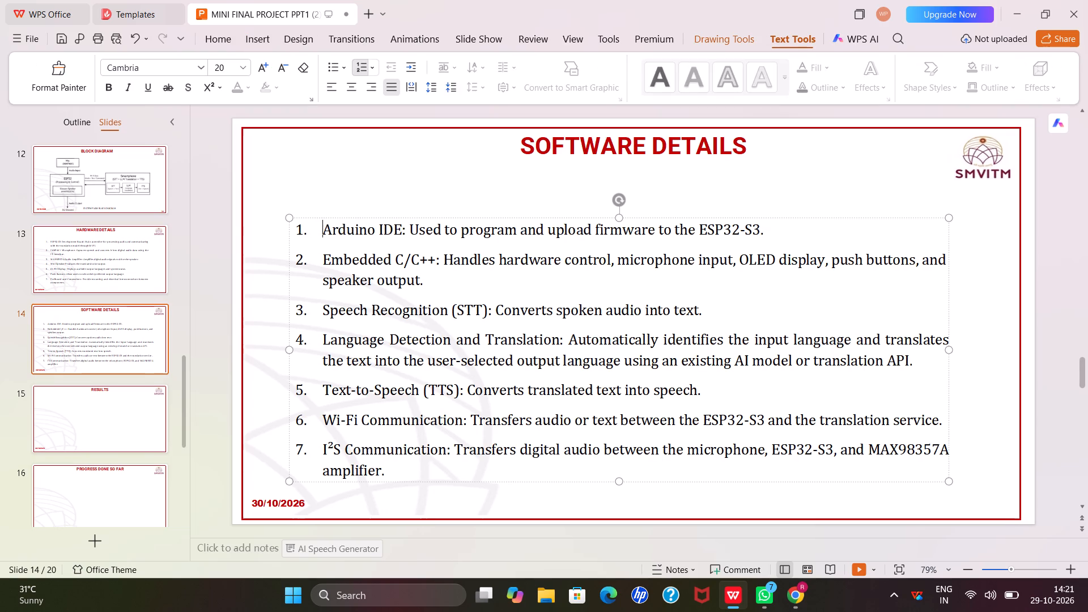
pyautogui.moveTo(341, 227); pyautogui.dragTo(399, 227)
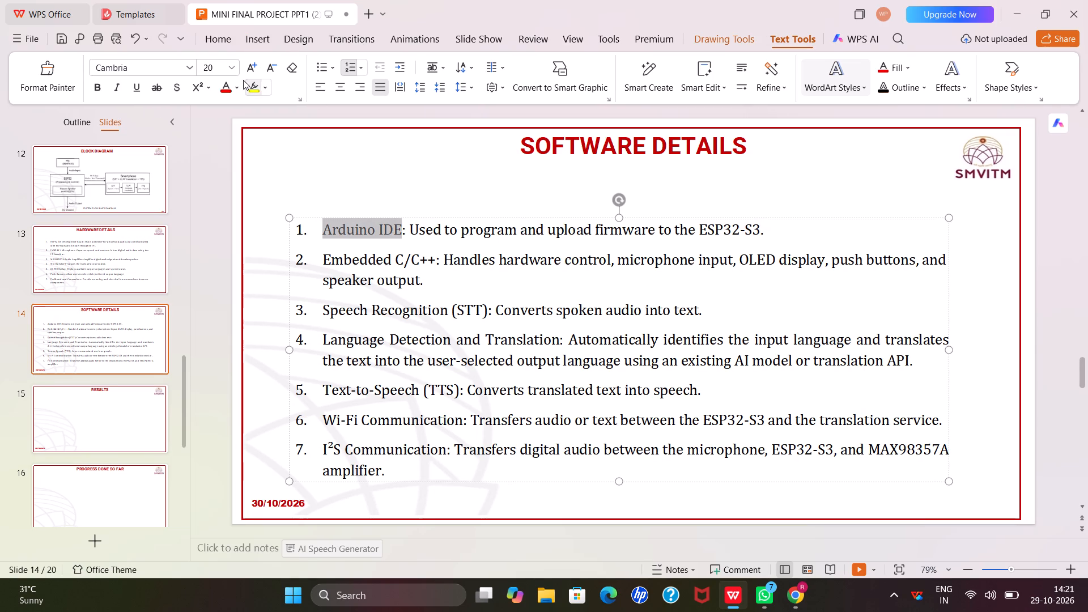
pyautogui.click(96, 89)
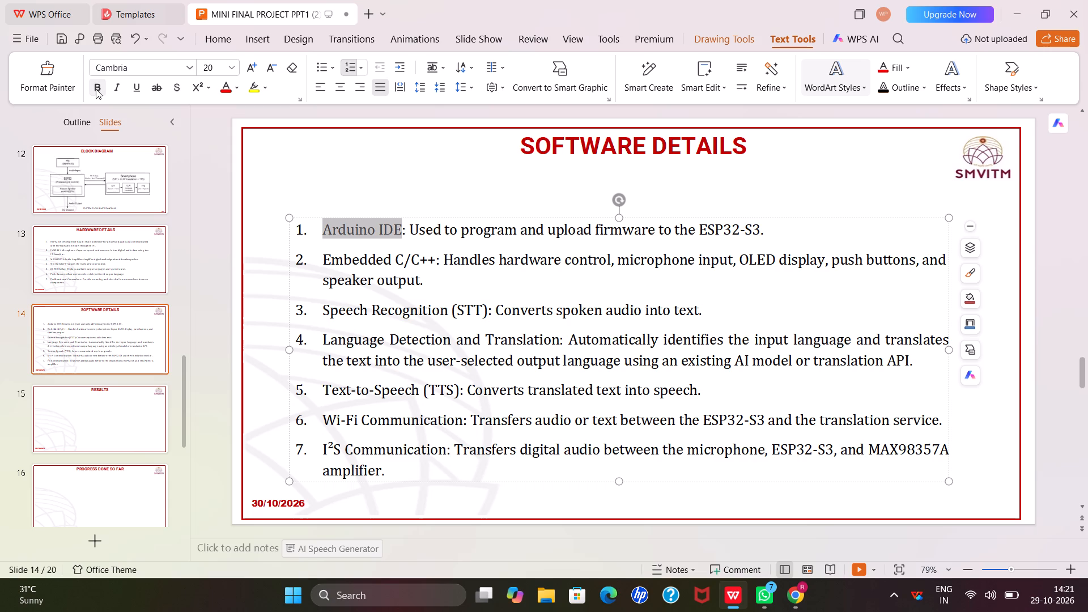
pyautogui.moveTo(319, 260); pyautogui.dragTo(388, 258)
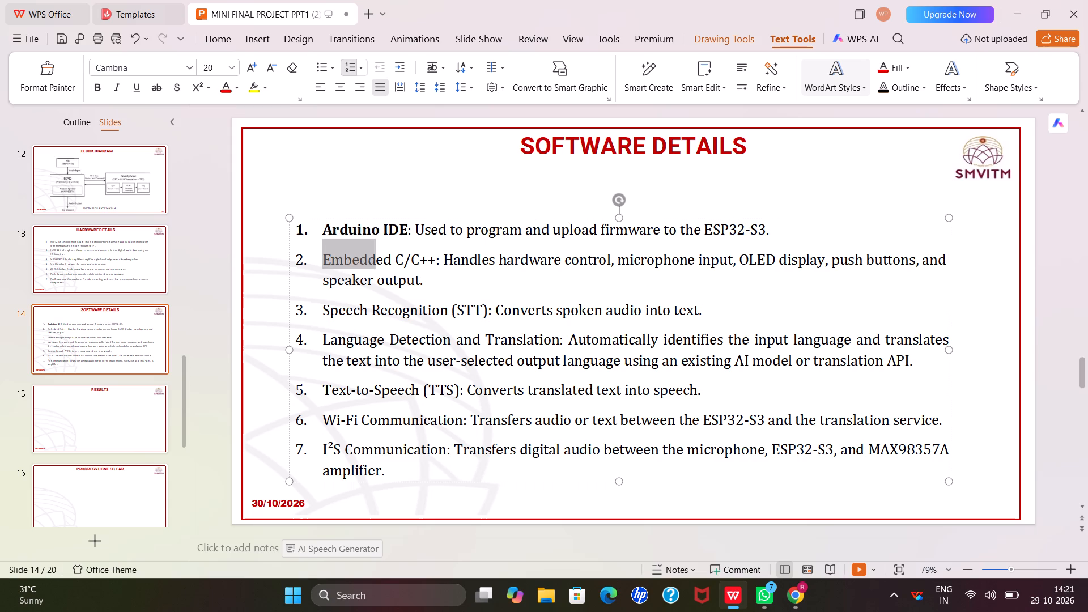
pyautogui.moveTo(388, 258); pyautogui.dragTo(434, 263)
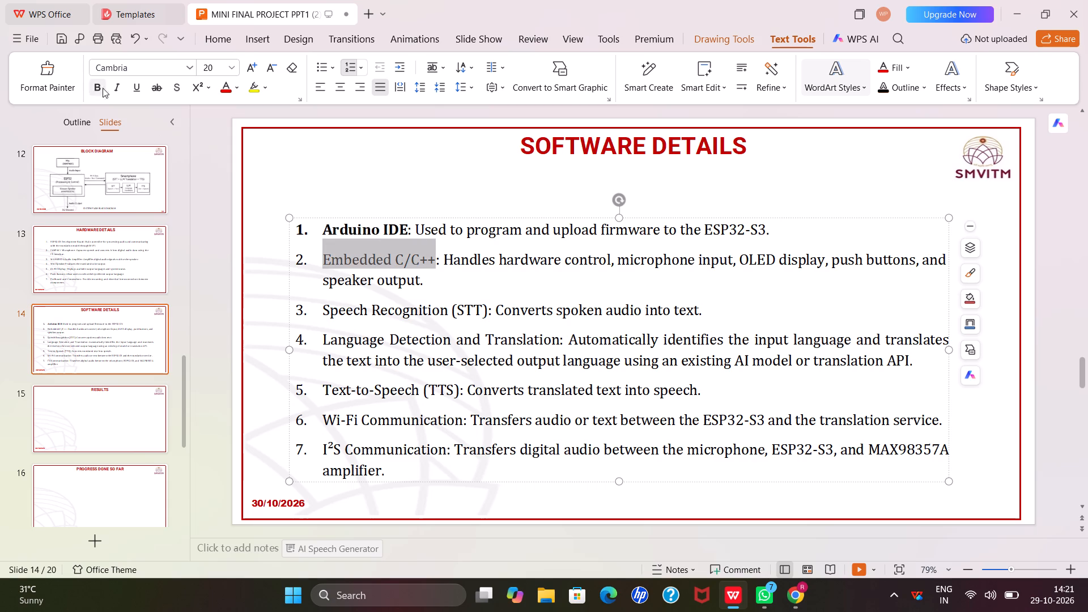
pyautogui.click(97, 87)
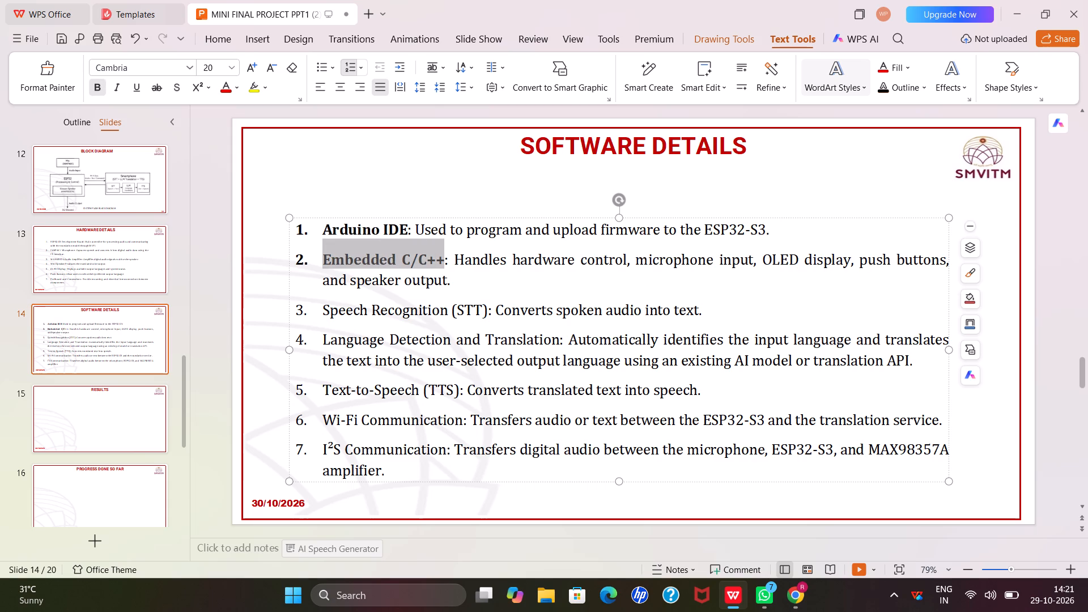
pyautogui.moveTo(320, 309); pyautogui.dragTo(488, 305)
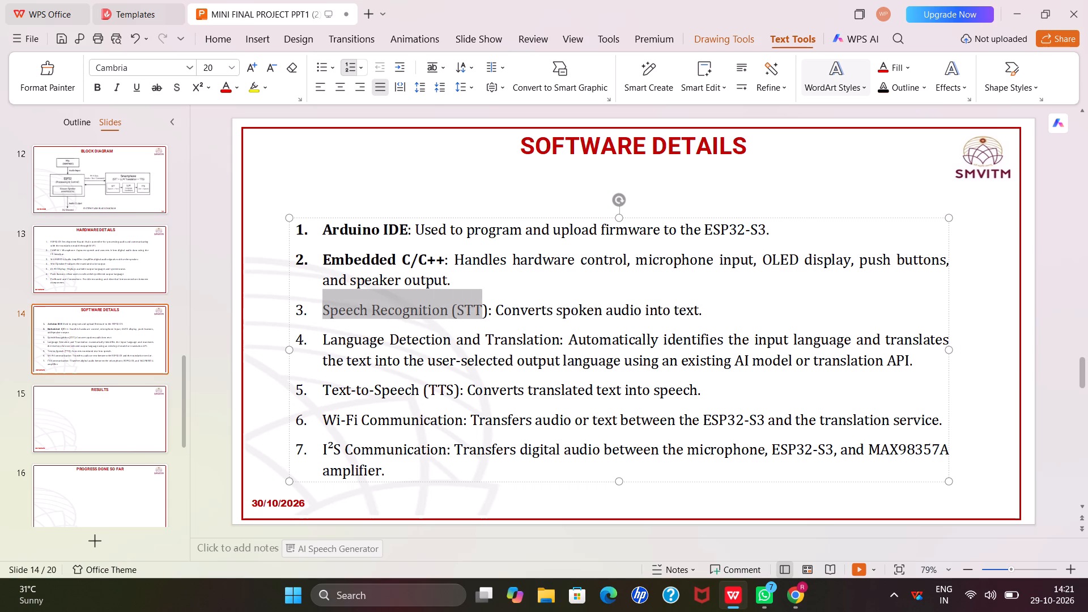
pyautogui.moveTo(488, 305); pyautogui.dragTo(491, 309)
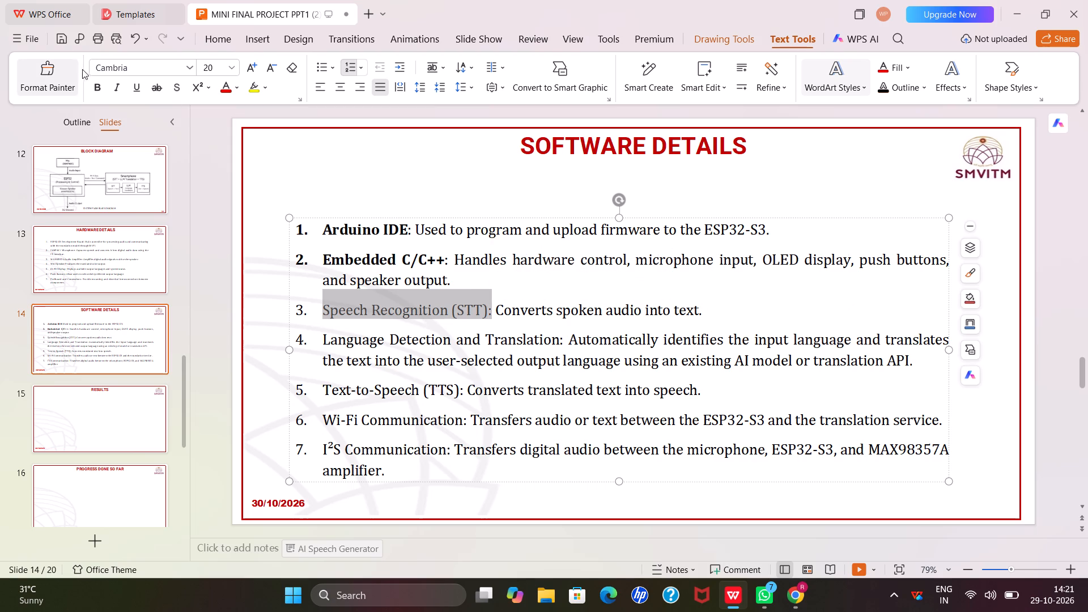
pyautogui.click(94, 82)
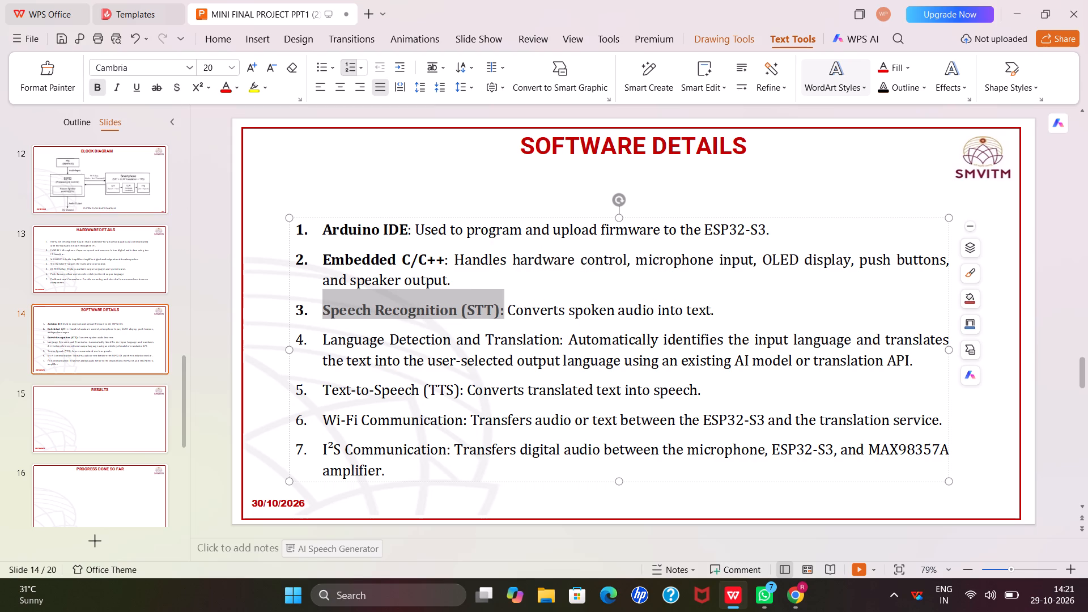
pyautogui.moveTo(320, 337); pyautogui.dragTo(561, 338)
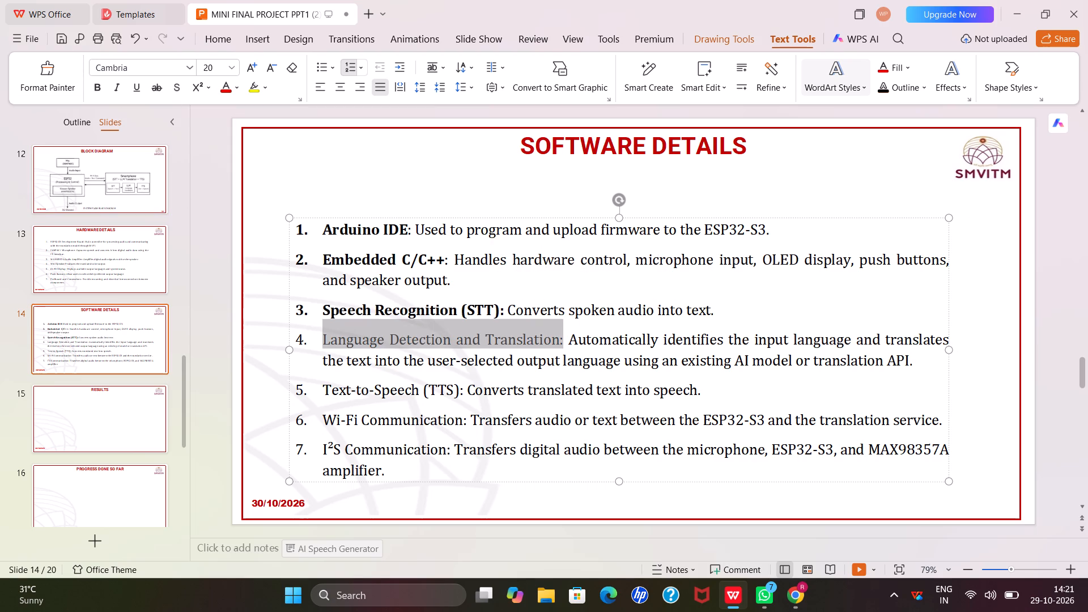
pyautogui.moveTo(561, 338); pyautogui.dragTo(559, 338)
pyautogui.click(95, 87)
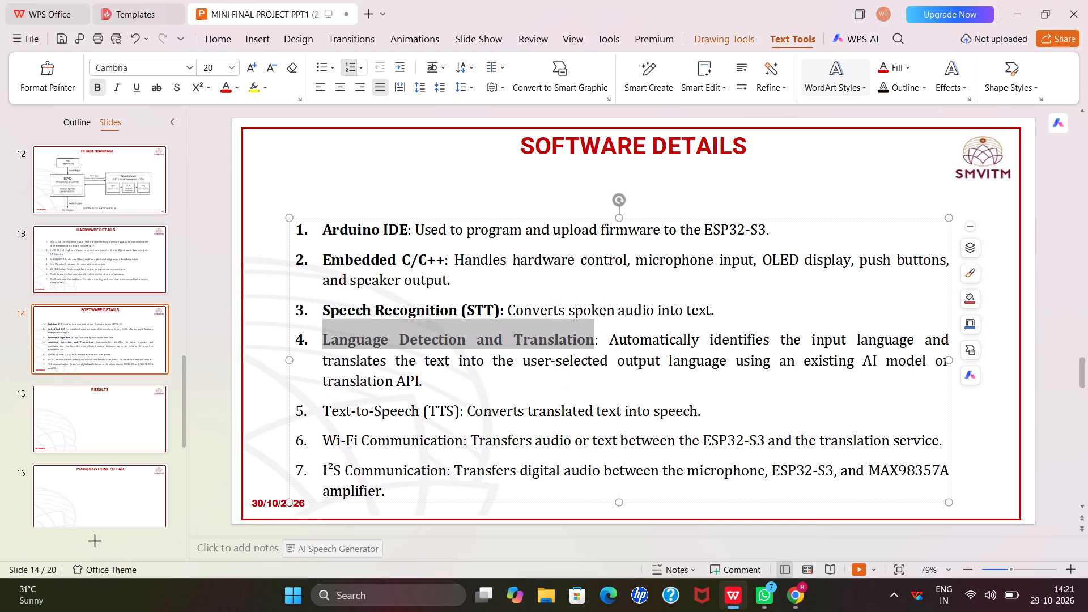
# Bold the colon after the Language Detection and Translation label in the Software Details list.
pyautogui.click(600, 343)
pyautogui.click(101, 83)
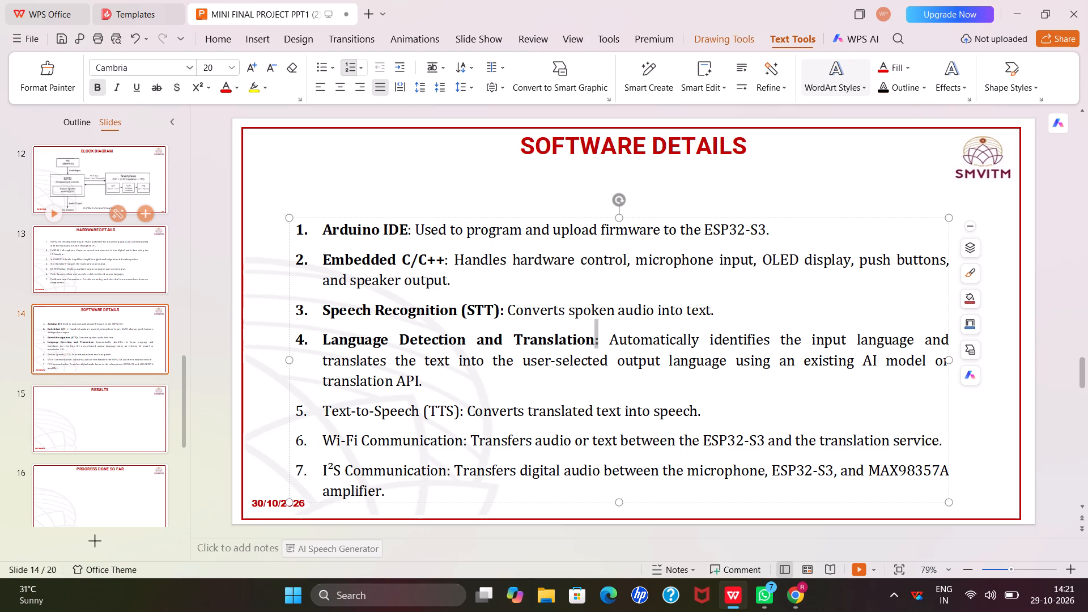
# Bold the Text-to-Speech (TTS), Wi-Fi Communication and I²S Communication labels, including their colons, in the software list.
pyautogui.moveTo(324, 407); pyautogui.dragTo(467, 417)
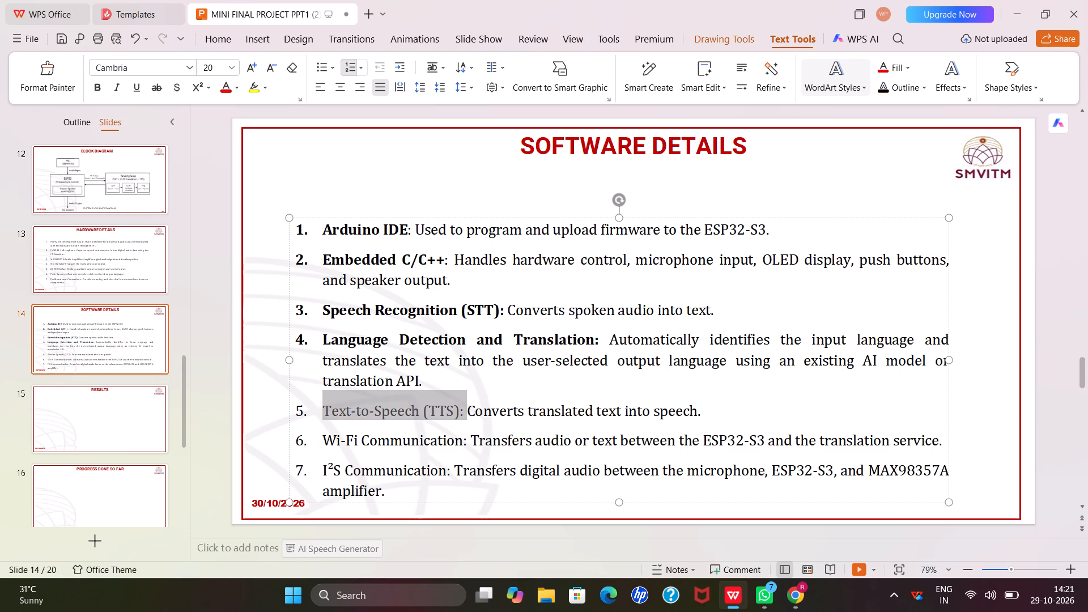
pyautogui.moveTo(467, 417); pyautogui.dragTo(464, 417)
pyautogui.click(99, 80)
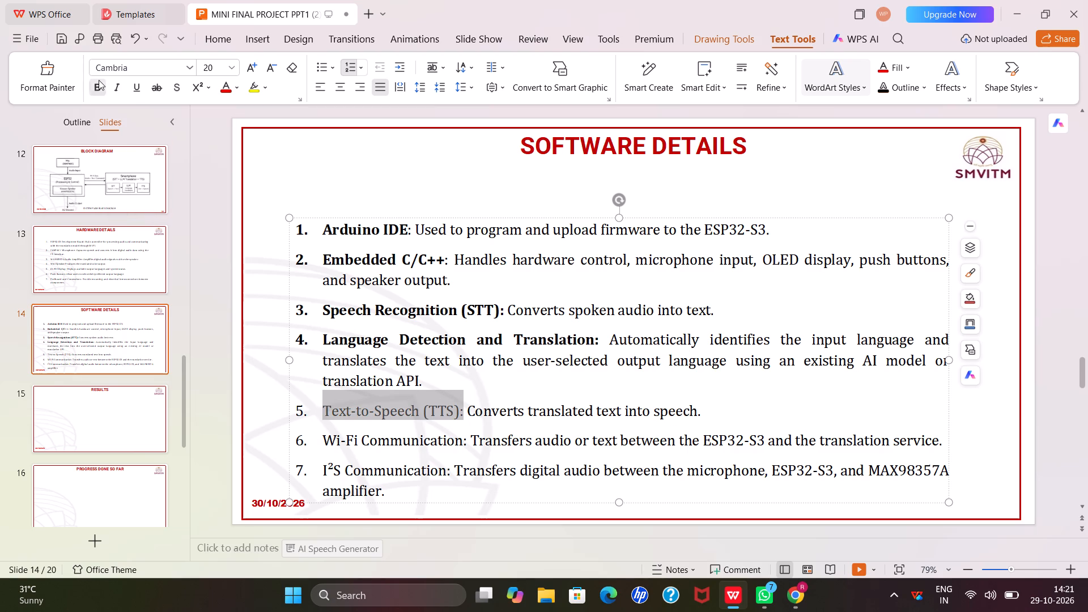
pyautogui.click(430, 392)
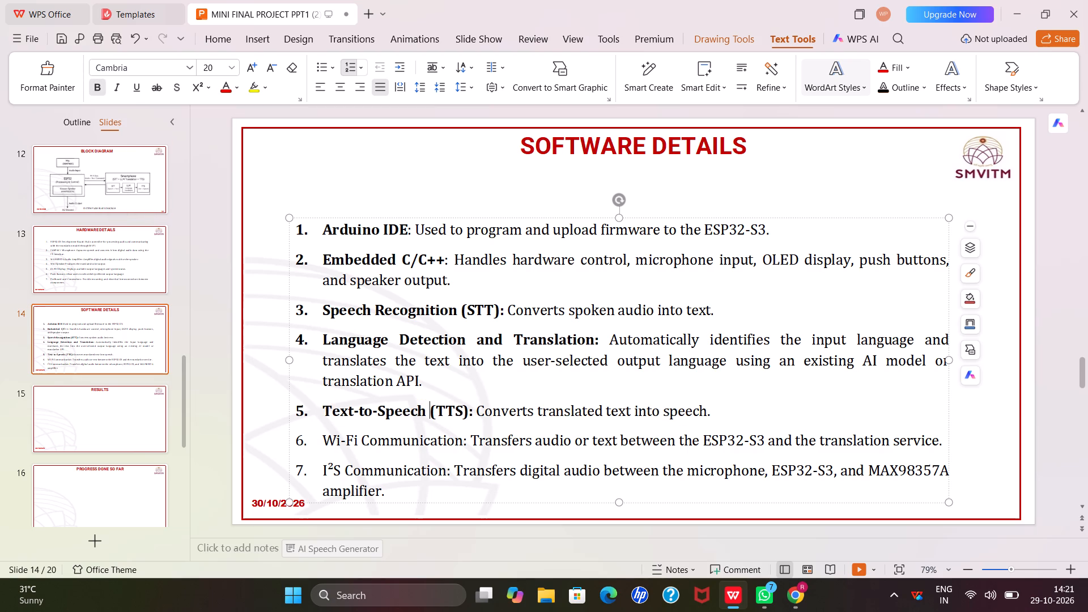
pyautogui.moveTo(322, 443); pyautogui.dragTo(451, 433)
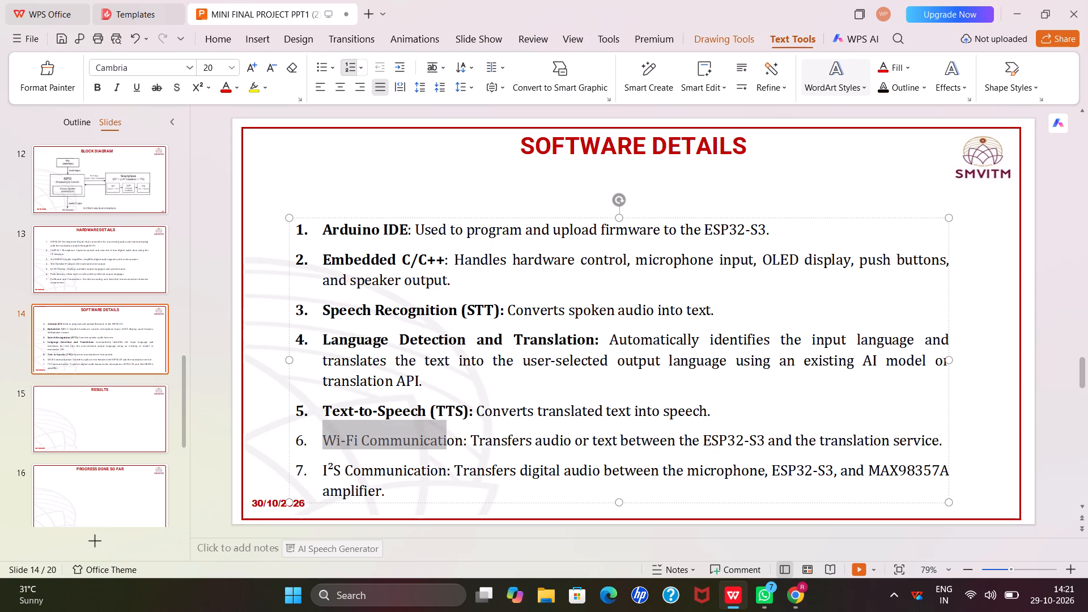
pyautogui.moveTo(451, 433); pyautogui.dragTo(469, 441)
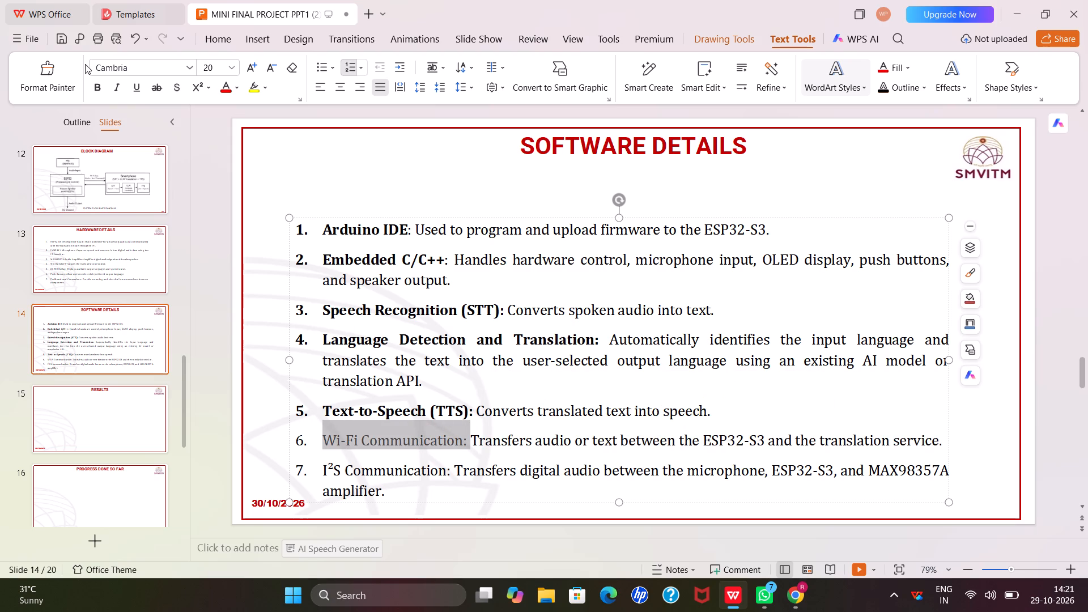
pyautogui.click(94, 84)
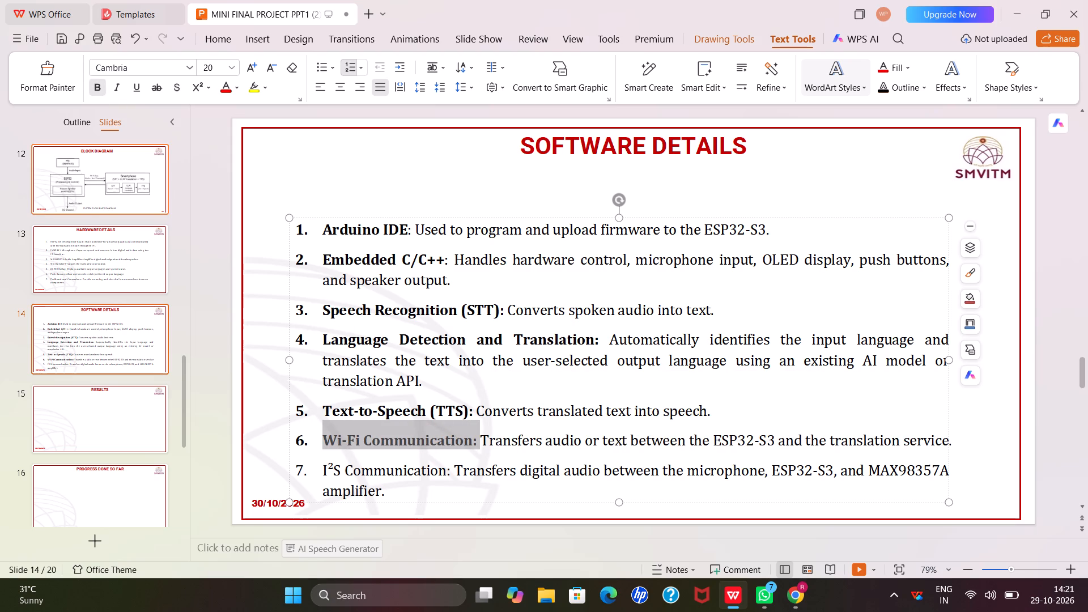
pyautogui.moveTo(324, 470); pyautogui.dragTo(441, 475)
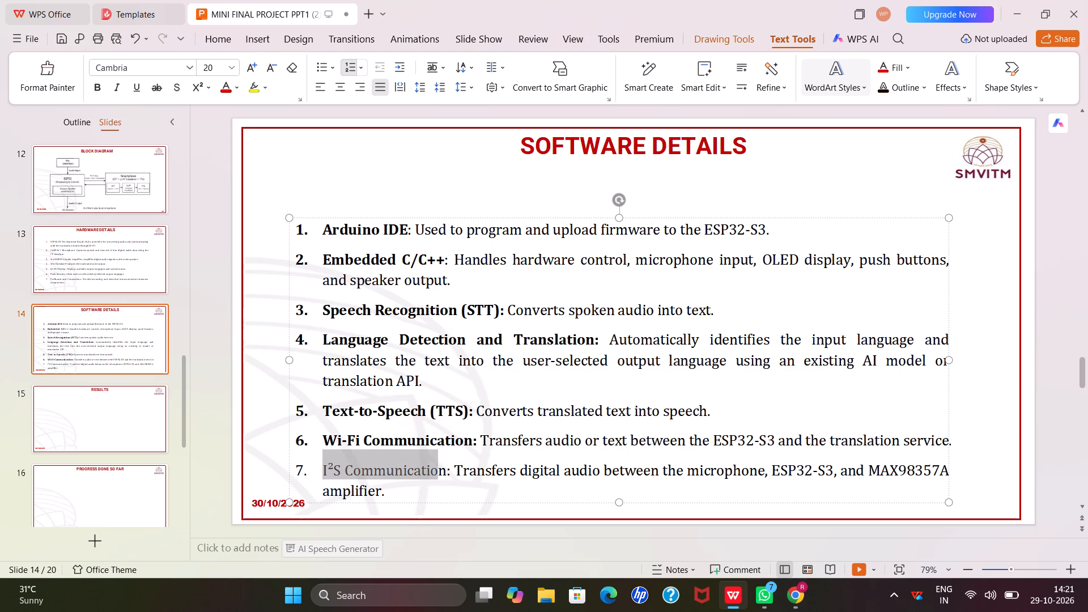
pyautogui.moveTo(441, 475); pyautogui.dragTo(449, 475)
pyautogui.click(91, 90)
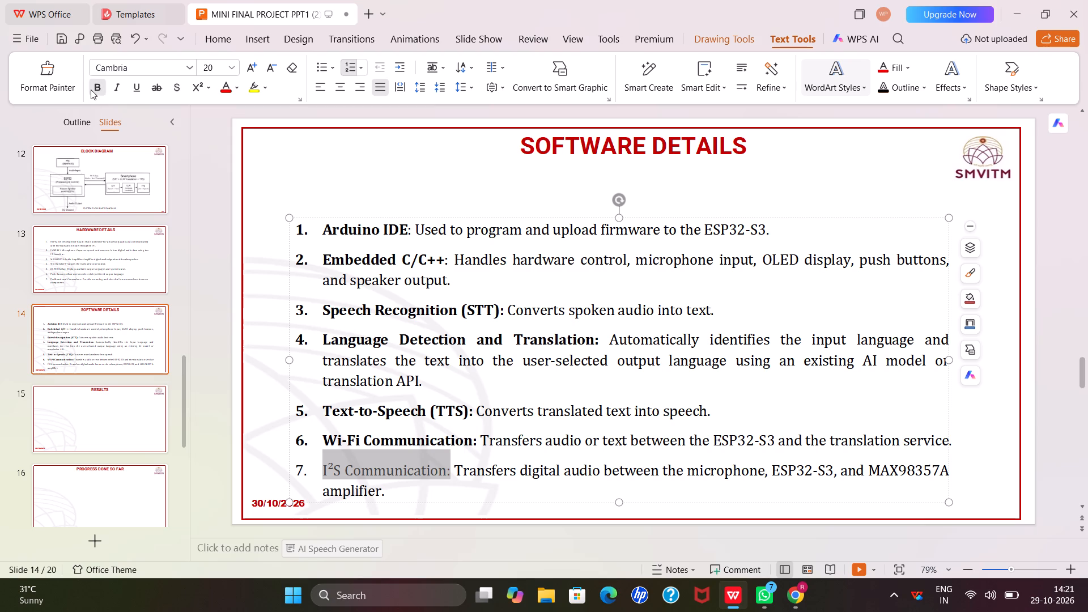
pyautogui.click(402, 356)
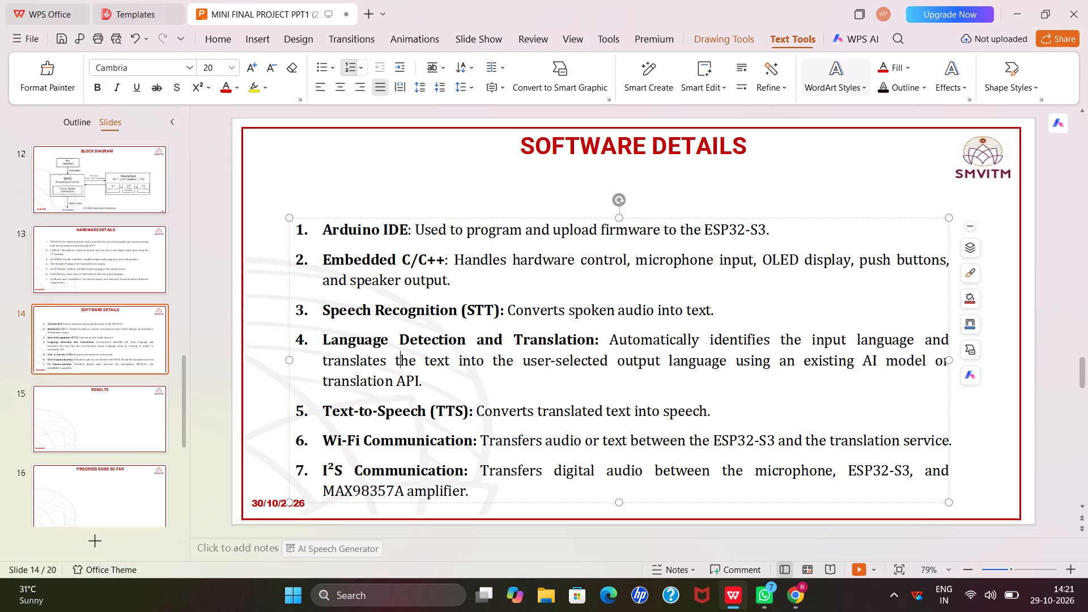
# Select the "-S3" part of ESP32-S3 in the I²S Communication item.
pyautogui.moveTo(909, 468); pyautogui.dragTo(896, 470)
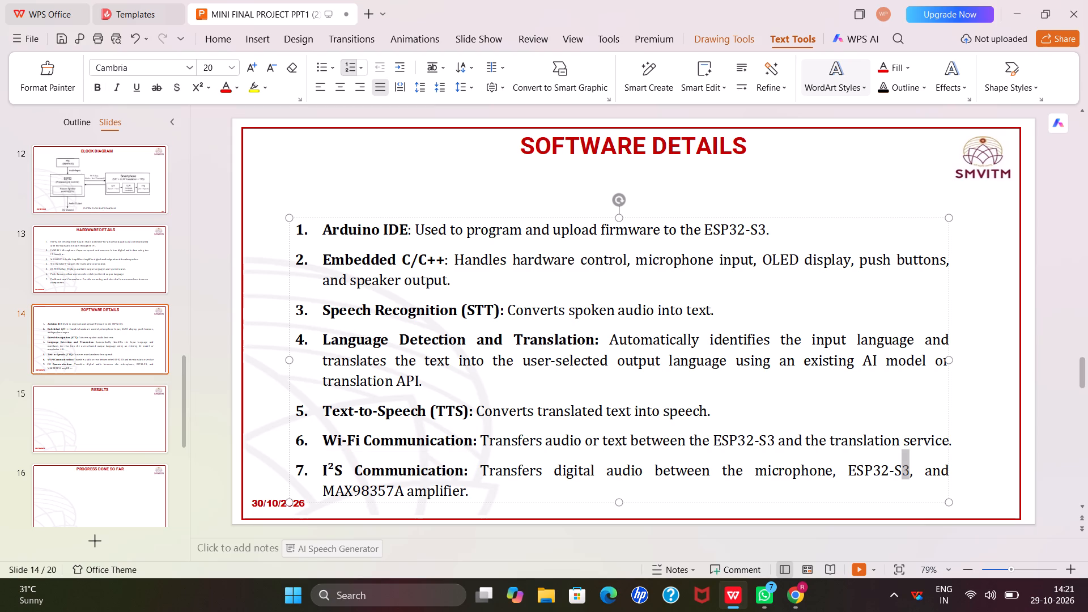
pyautogui.moveTo(896, 470); pyautogui.dragTo(891, 471)
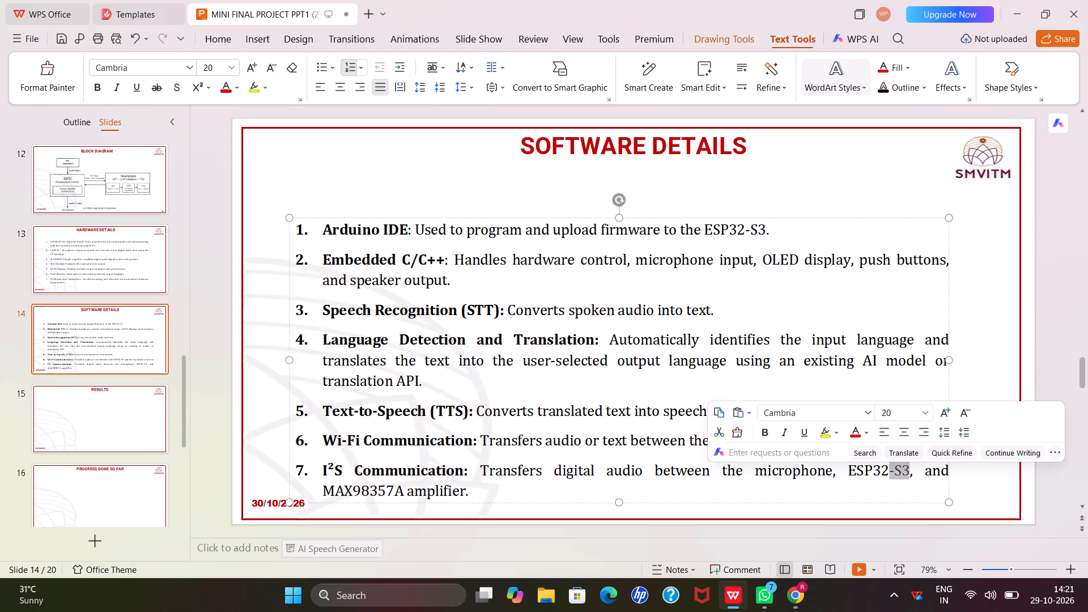
# Remove "-S3" from ESP32-S3 in the I²S Communication and Arduino IDE items of the Software Details slide.
pyautogui.press('BackSpace')
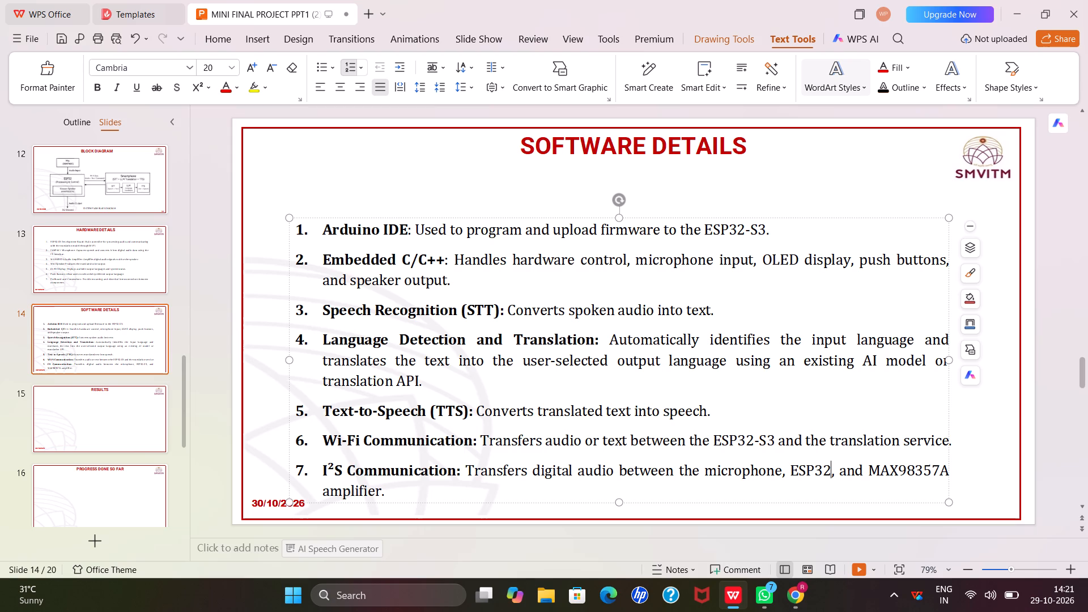
pyautogui.moveTo(765, 229); pyautogui.dragTo(747, 232)
pyautogui.press('BackSpace')
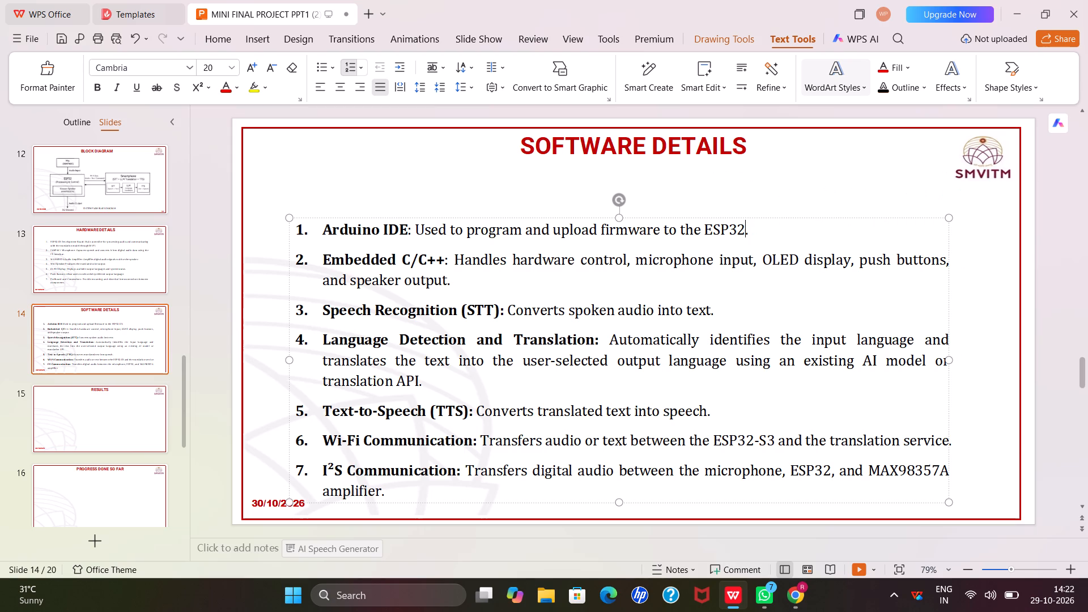
# On the Hardware Details slide, shorten the first item's ESP32-S3 to ESP32.
pyautogui.click(118, 258)
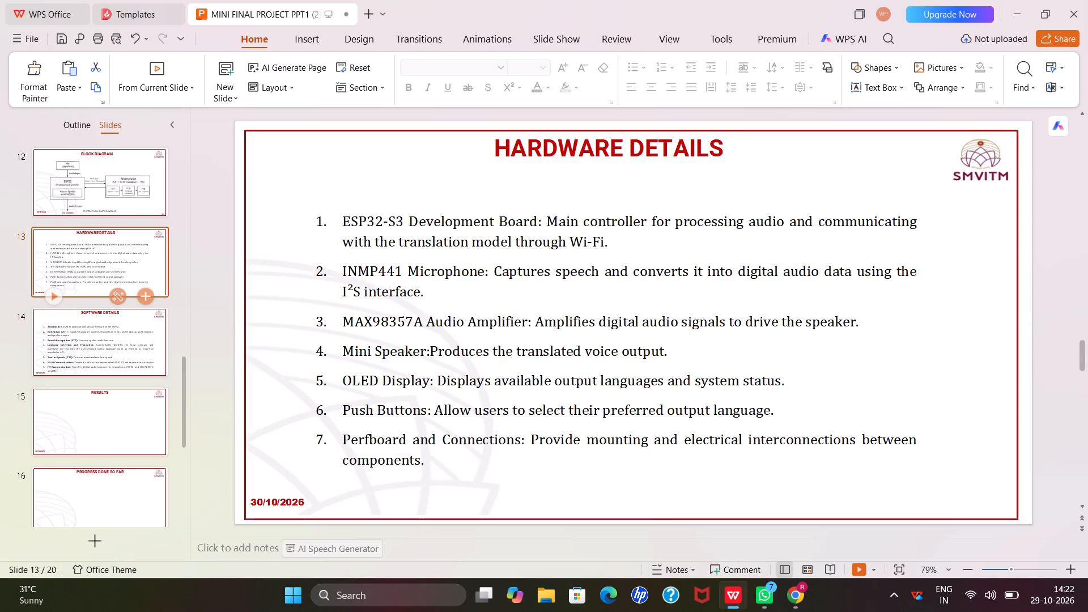
pyautogui.moveTo(403, 219); pyautogui.dragTo(386, 223)
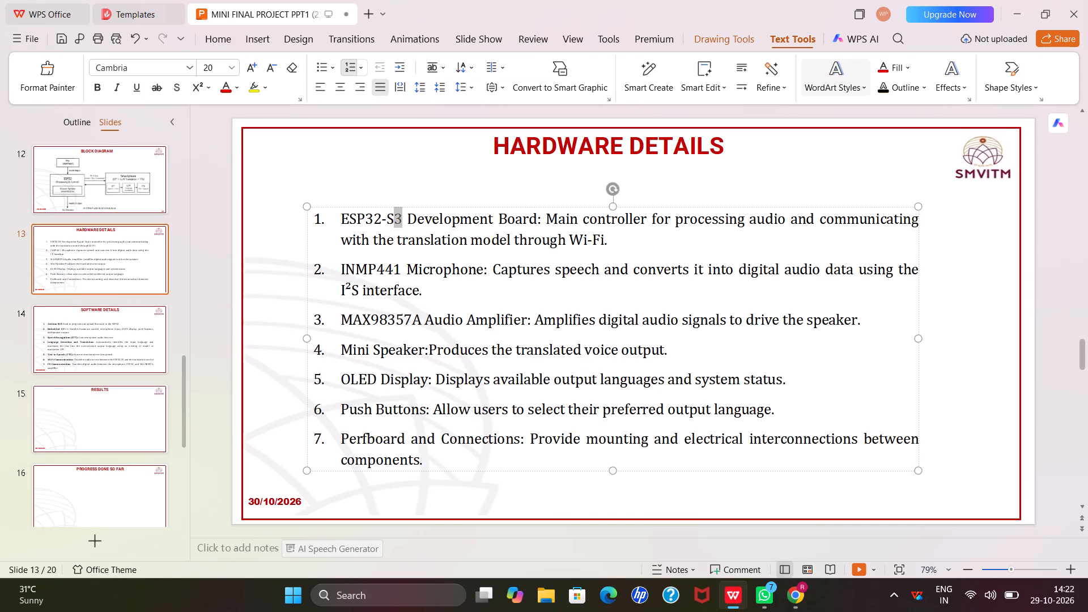
pyautogui.moveTo(386, 223); pyautogui.dragTo(383, 223)
pyautogui.press('BackSpace')
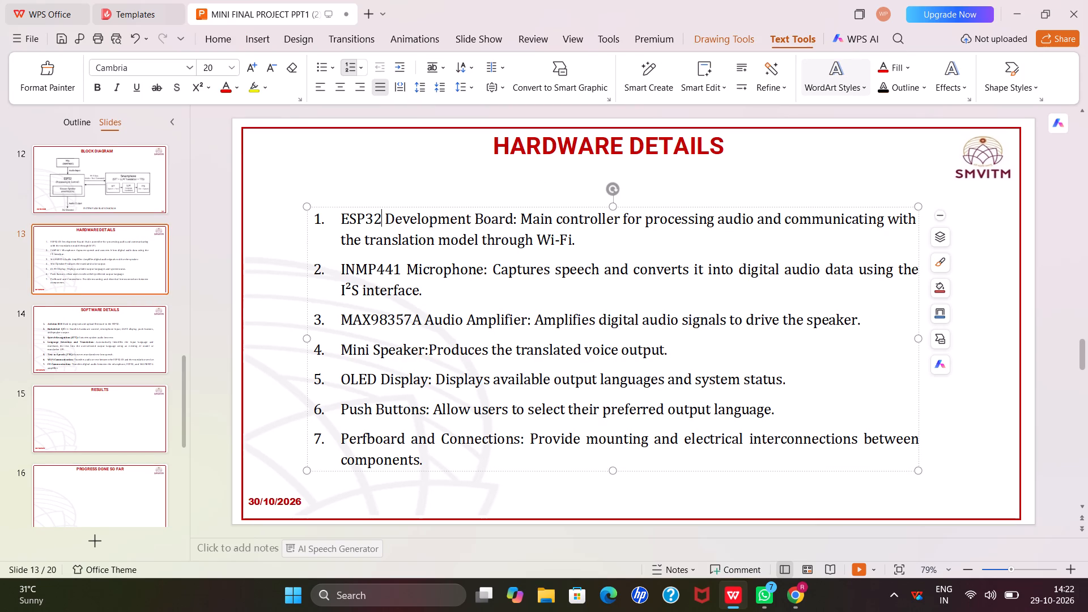
# Bold the ESP32 Development Board, INMP441 Microphone and MAX98357A Audio Amplifier labels in the hardware list.
pyautogui.moveTo(513, 214); pyautogui.dragTo(488, 218)
pyautogui.click(488, 218)
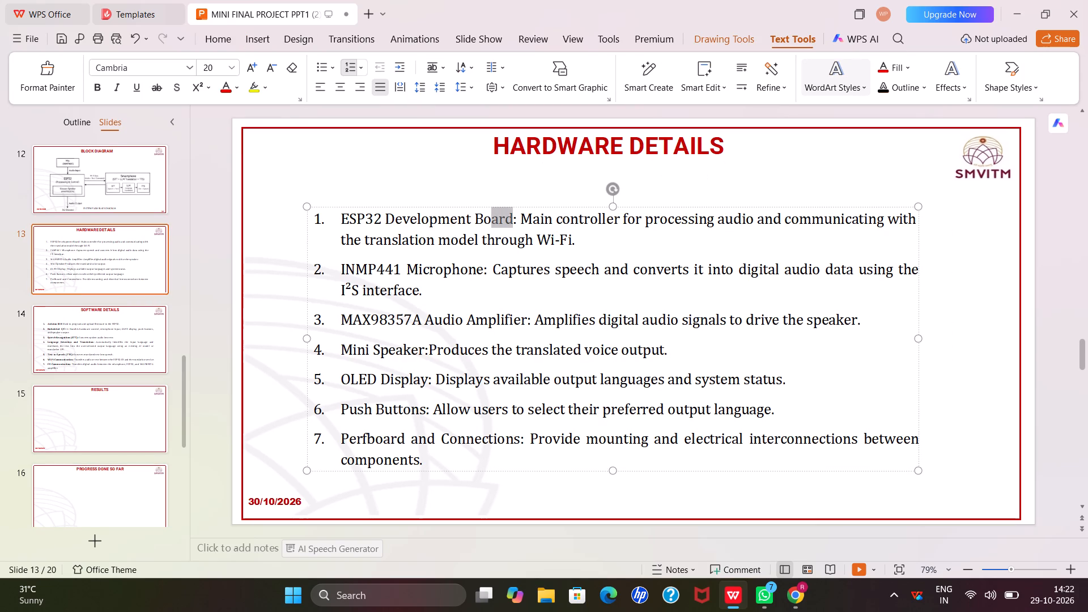
pyautogui.moveTo(517, 220); pyautogui.dragTo(362, 228)
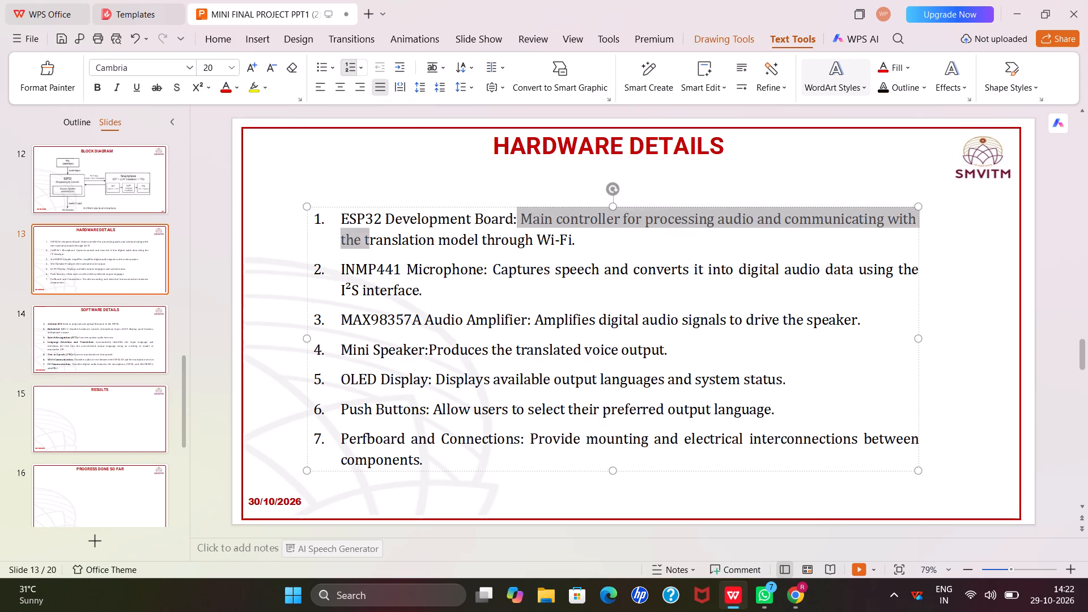
pyautogui.moveTo(362, 228); pyautogui.dragTo(340, 224)
pyautogui.click(96, 88)
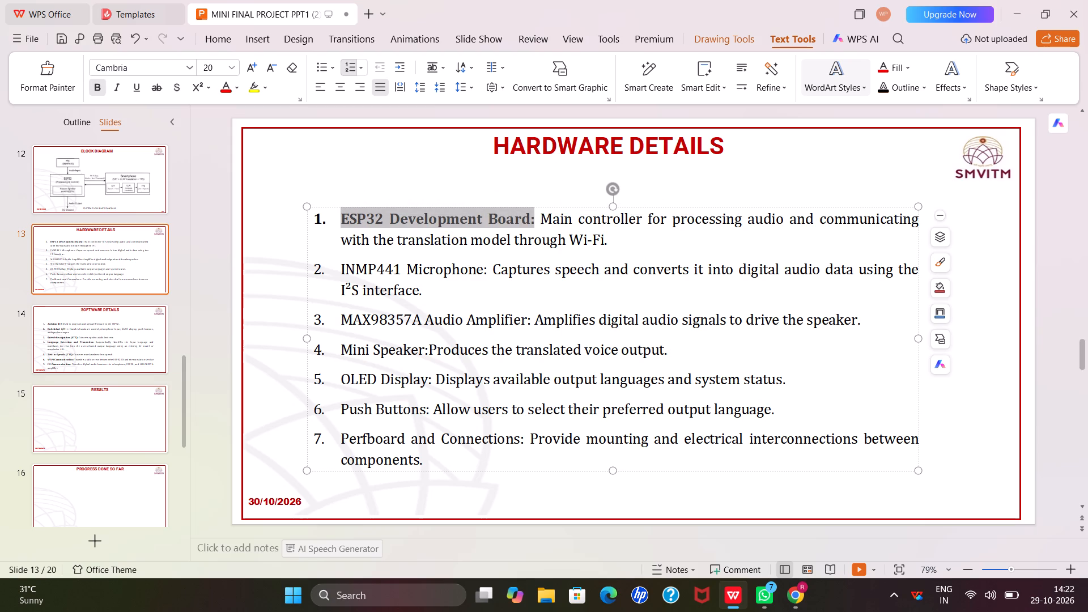
pyautogui.moveTo(487, 271); pyautogui.dragTo(341, 260)
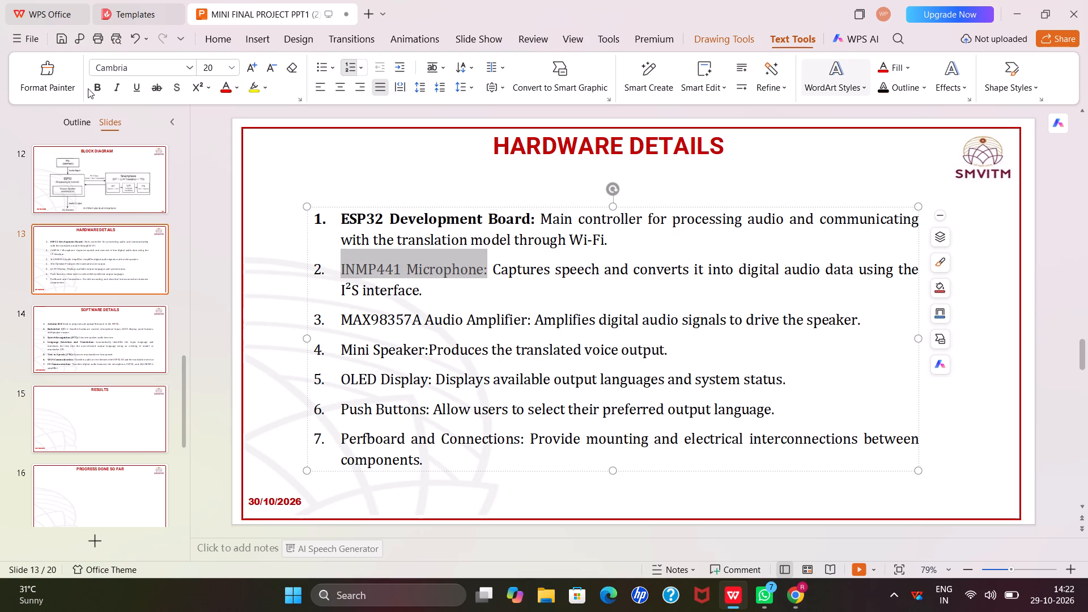
pyautogui.click(87, 88)
pyautogui.click(99, 89)
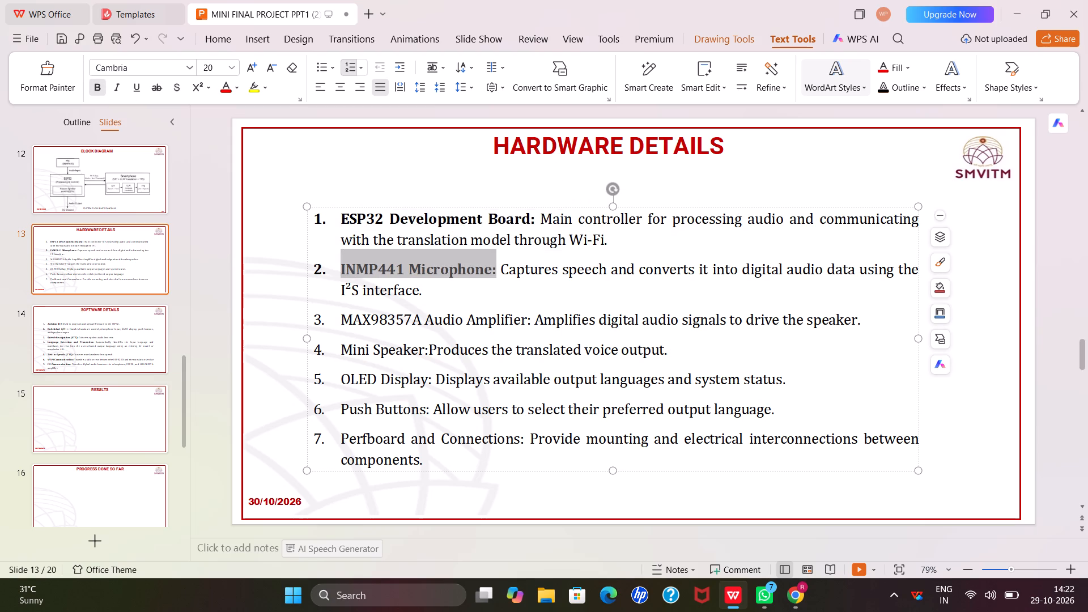
pyautogui.moveTo(531, 319); pyautogui.dragTo(345, 314)
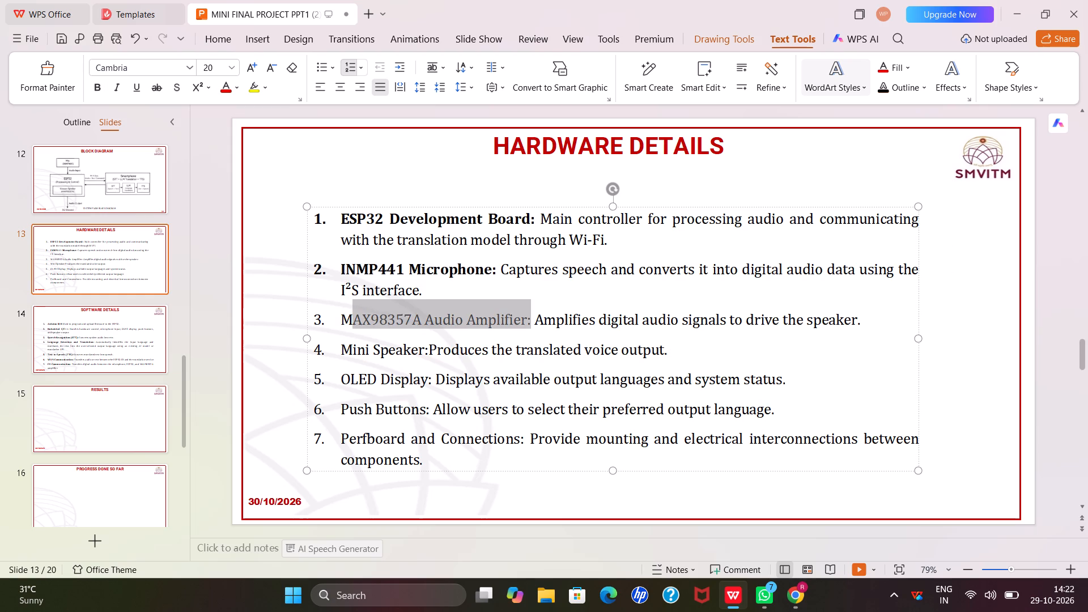
pyautogui.moveTo(345, 314); pyautogui.dragTo(344, 314)
pyautogui.click(100, 91)
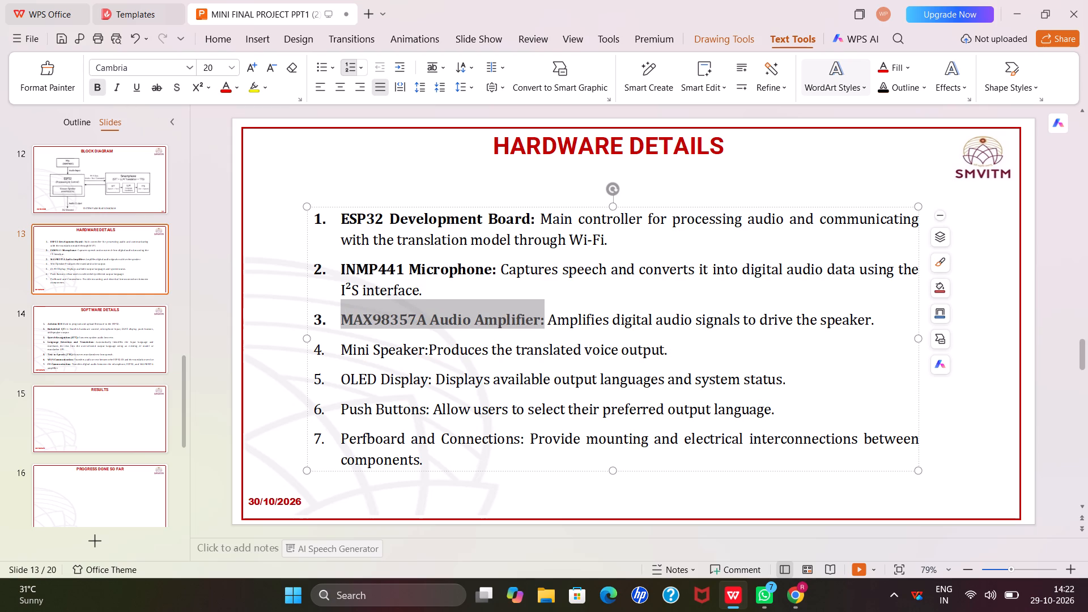
# Bold the Mini Speaker, OLED Display, Push Buttons, and Perfboard and Connections labels in the hardware list.
pyautogui.moveTo(426, 350); pyautogui.dragTo(343, 348)
pyautogui.click(96, 81)
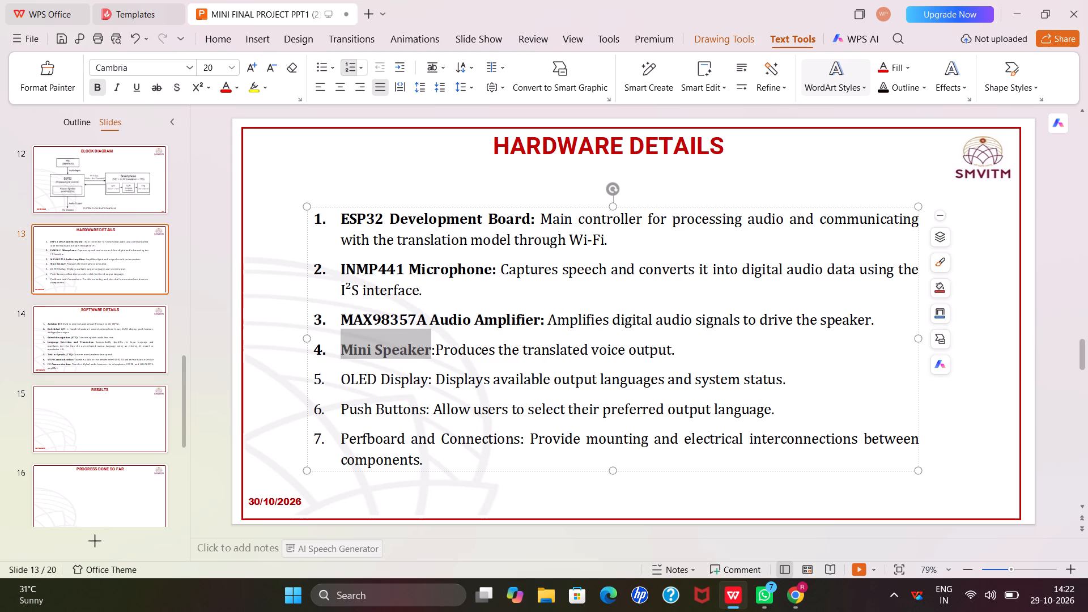
pyautogui.moveTo(433, 381); pyautogui.dragTo(345, 382)
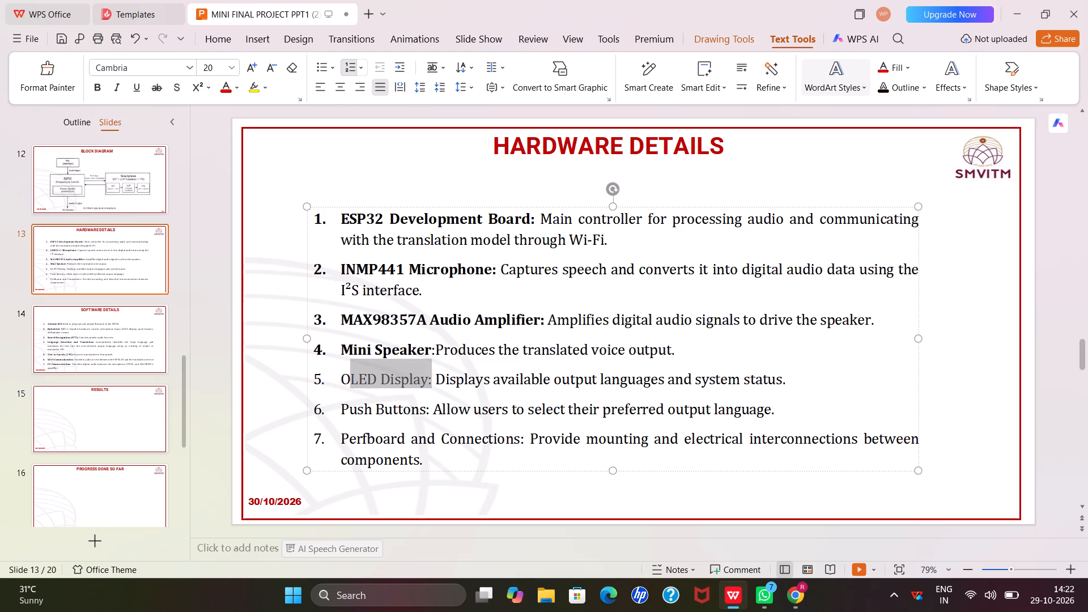
pyautogui.moveTo(345, 382); pyautogui.dragTo(339, 382)
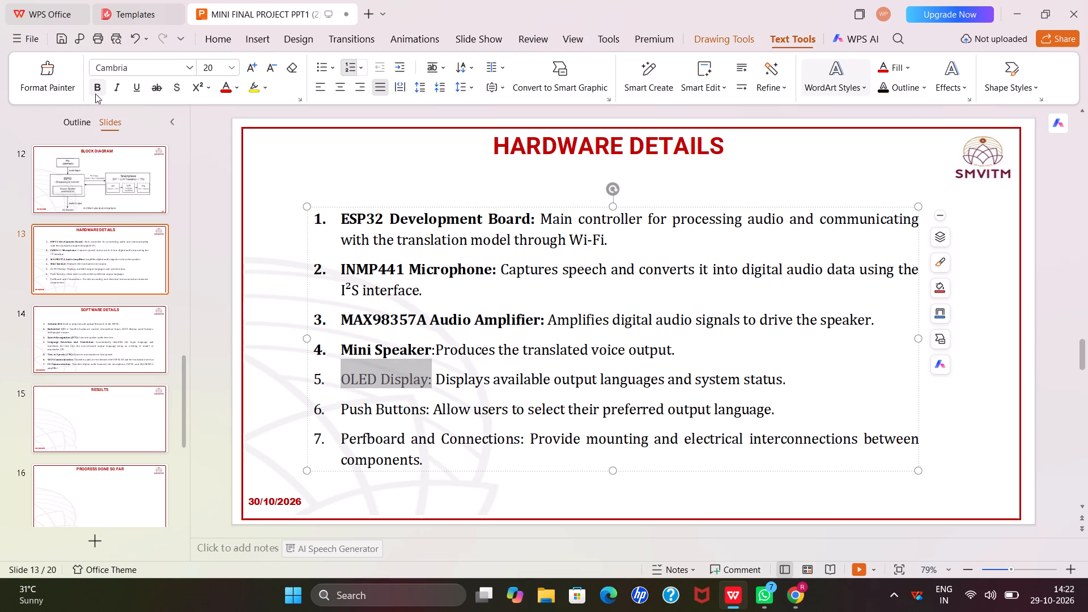
pyautogui.click(97, 90)
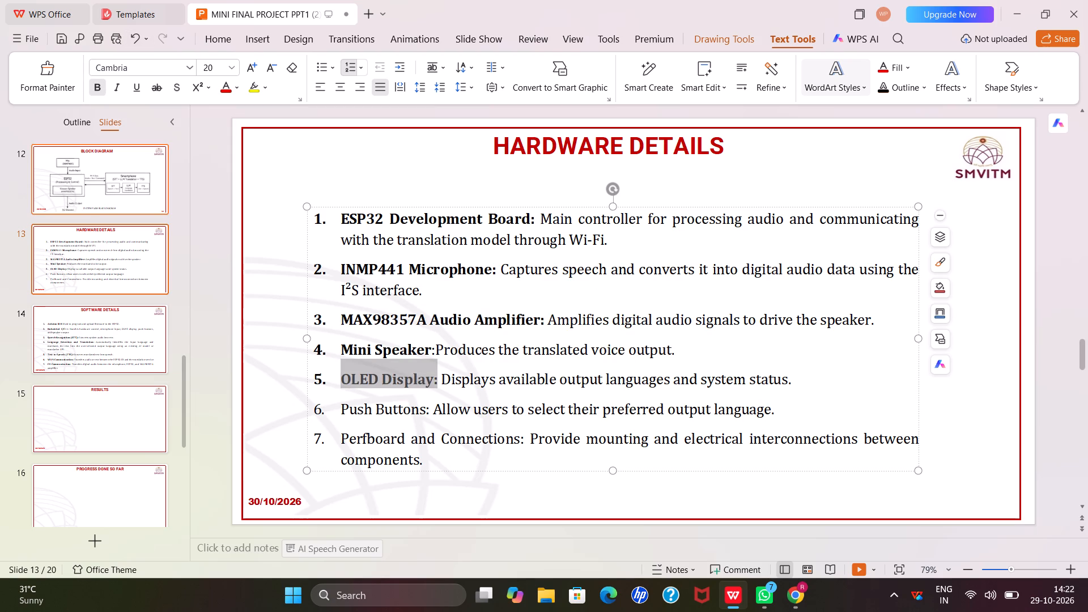
pyautogui.moveTo(430, 407); pyautogui.dragTo(341, 409)
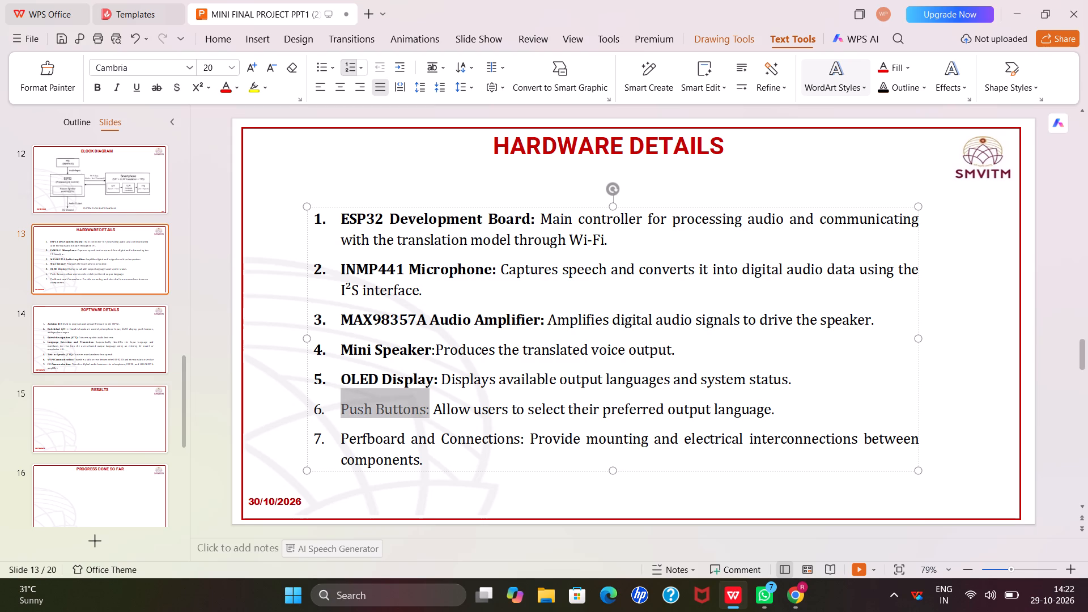
pyautogui.click(96, 86)
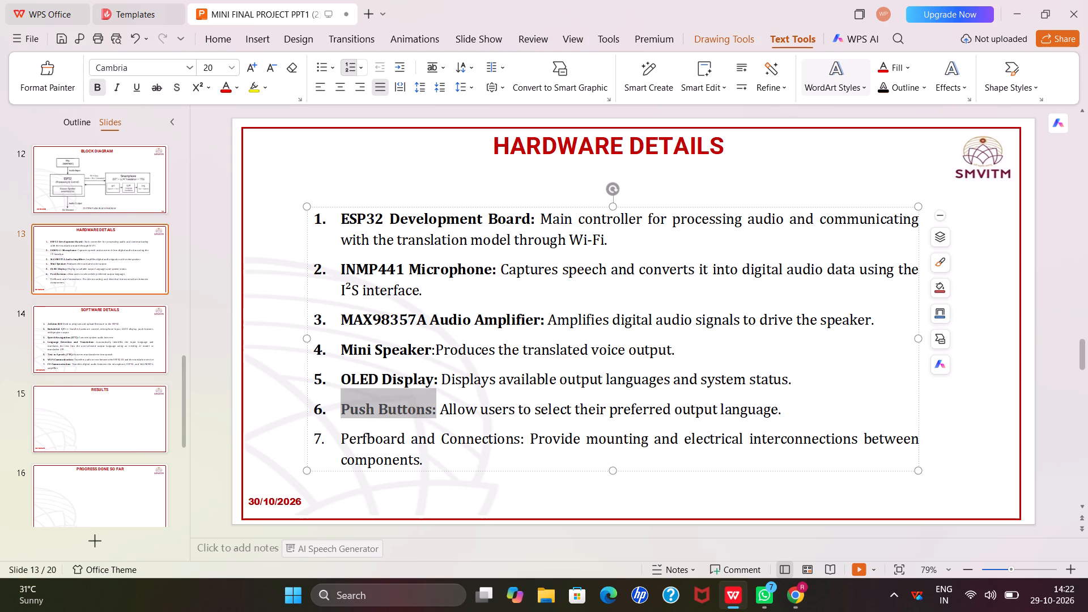
pyautogui.moveTo(525, 439); pyautogui.dragTo(476, 445)
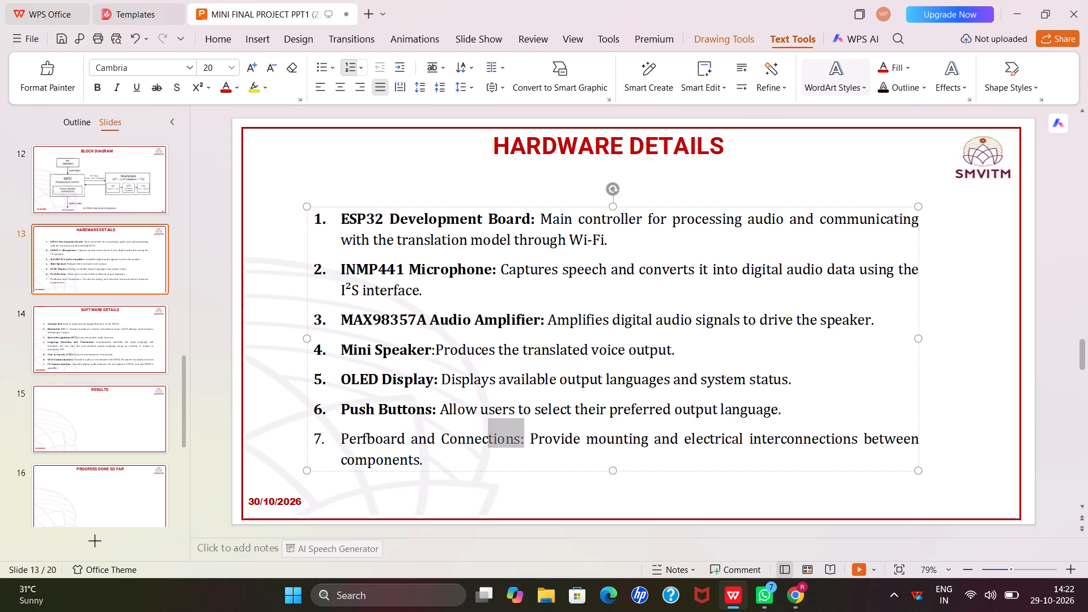
pyautogui.moveTo(476, 445); pyautogui.dragTo(344, 433)
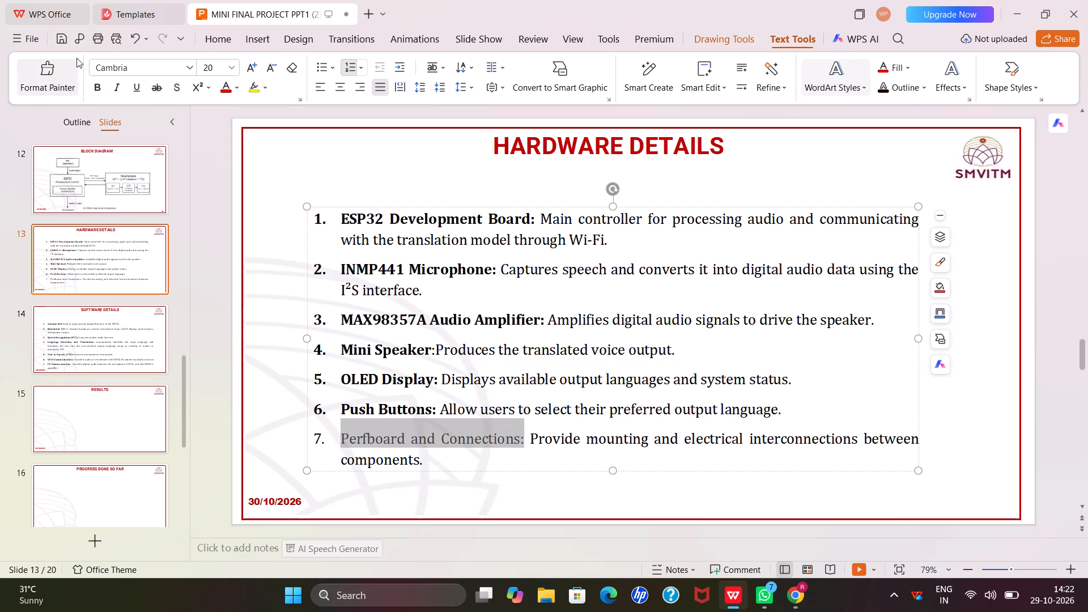
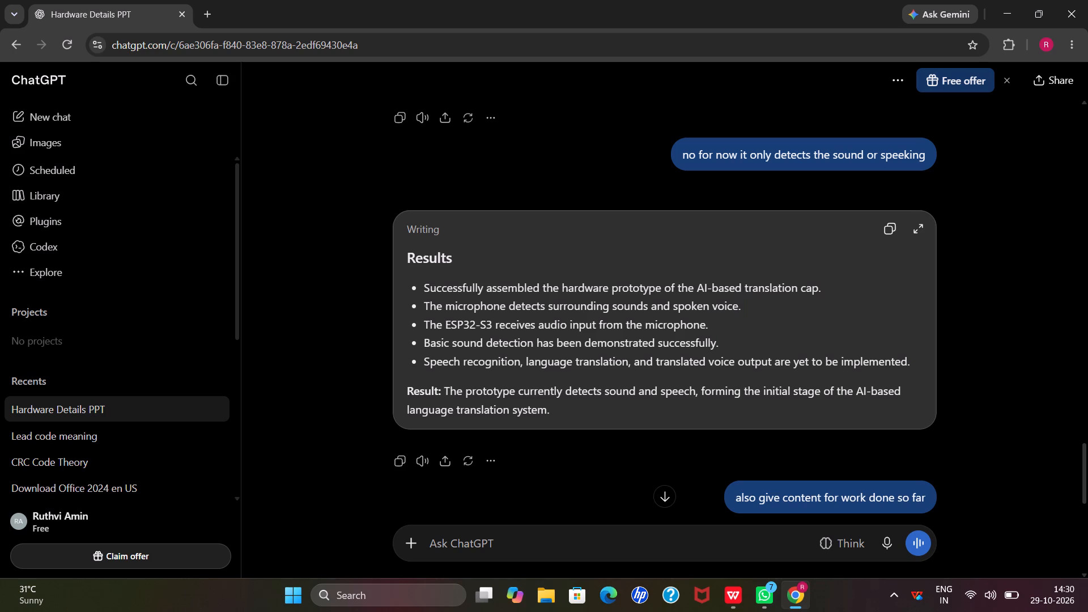
pyautogui.moveTo(423, 286); pyautogui.dragTo(674, 361)
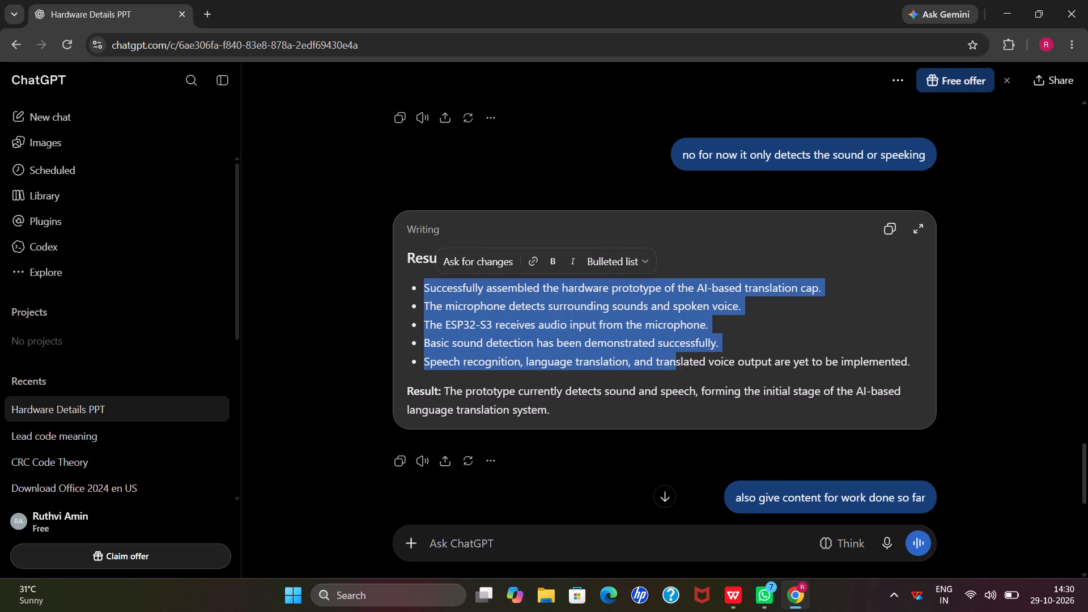
pyautogui.moveTo(674, 361); pyautogui.dragTo(851, 364)
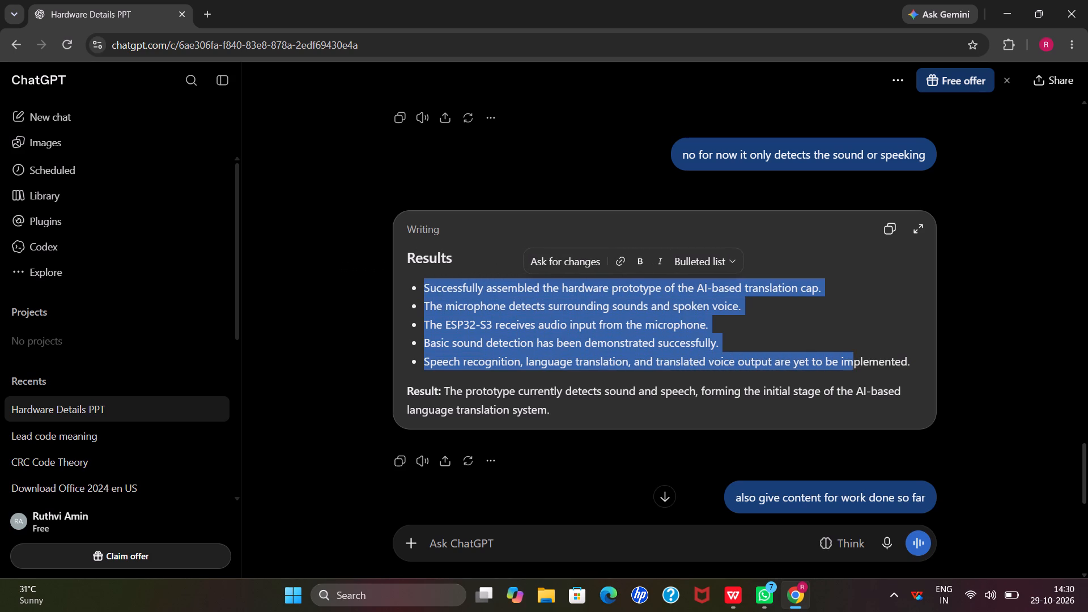
pyautogui.moveTo(851, 364); pyautogui.dragTo(936, 362)
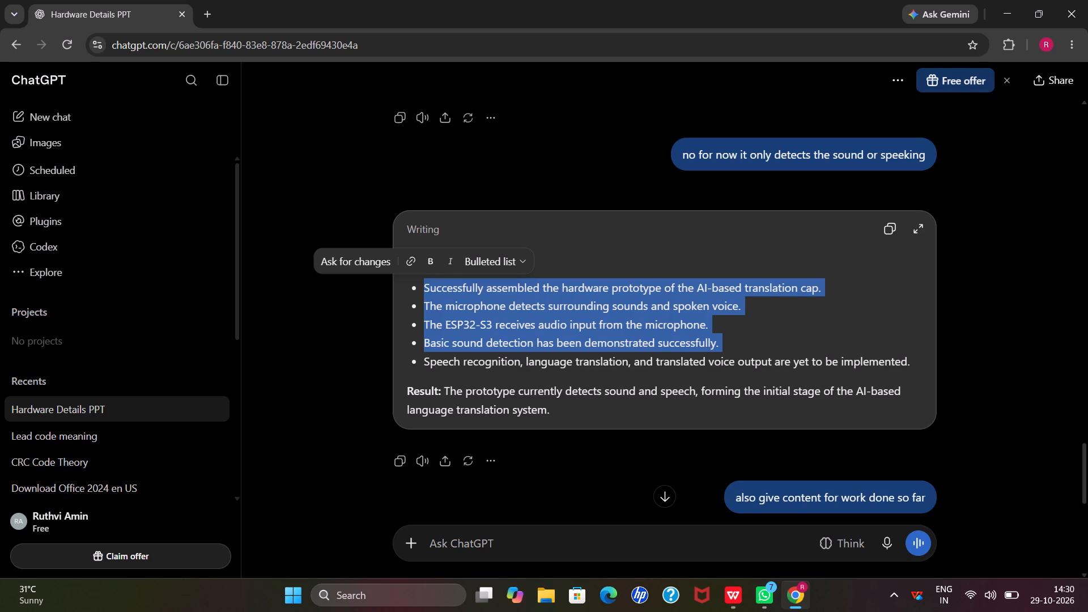
pyautogui.hotkey('ctrl', 'c')
# Switch to the WPS presentation and paste the copied bullets into the empty text placeholder on the Results slide.
pyautogui.click(732, 605)
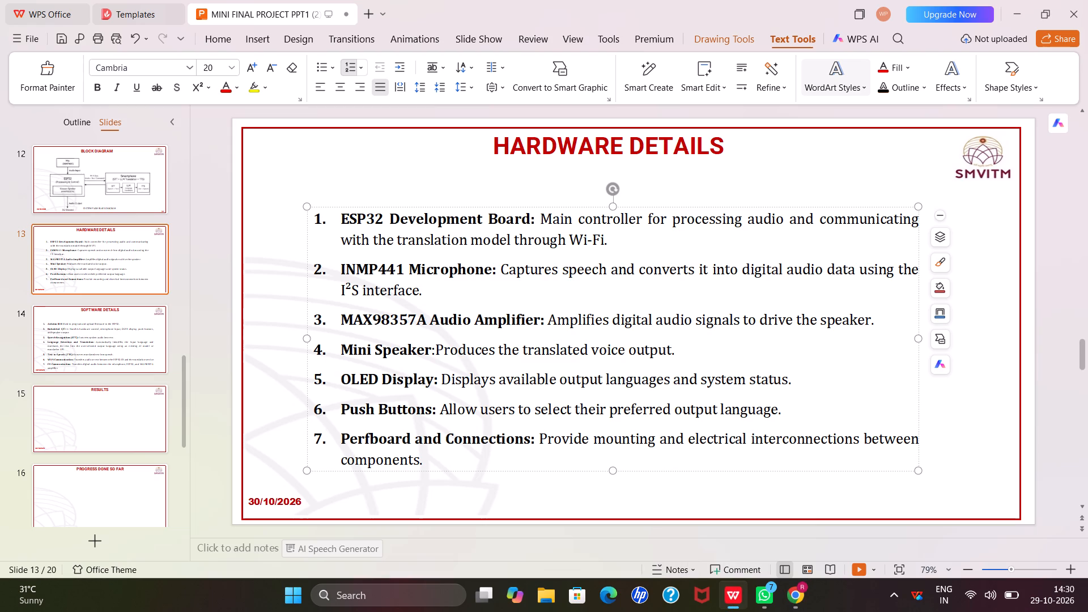
pyautogui.click(134, 423)
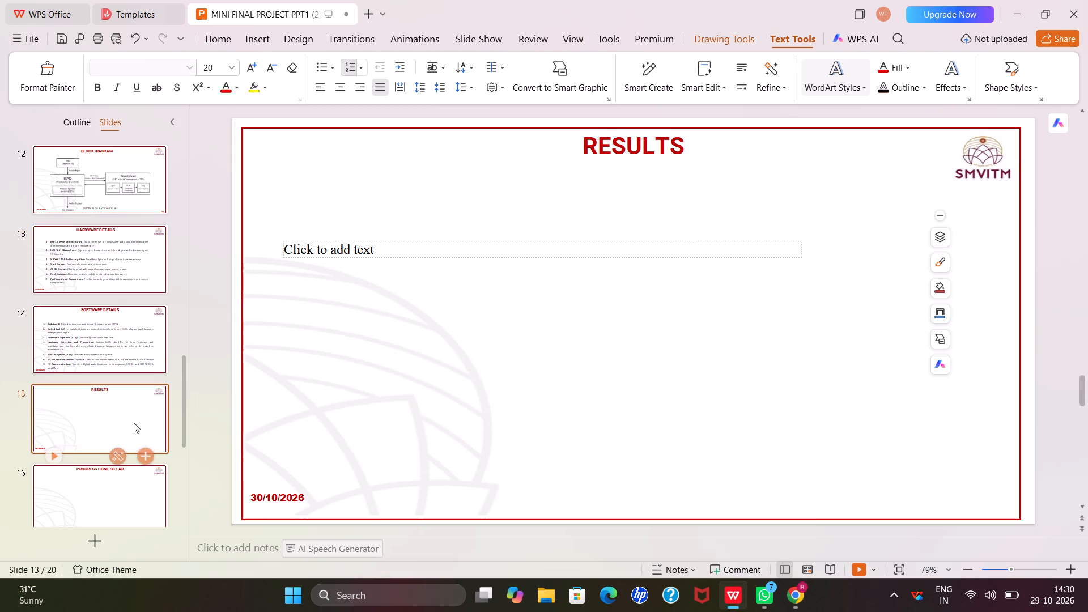
pyautogui.click(441, 250)
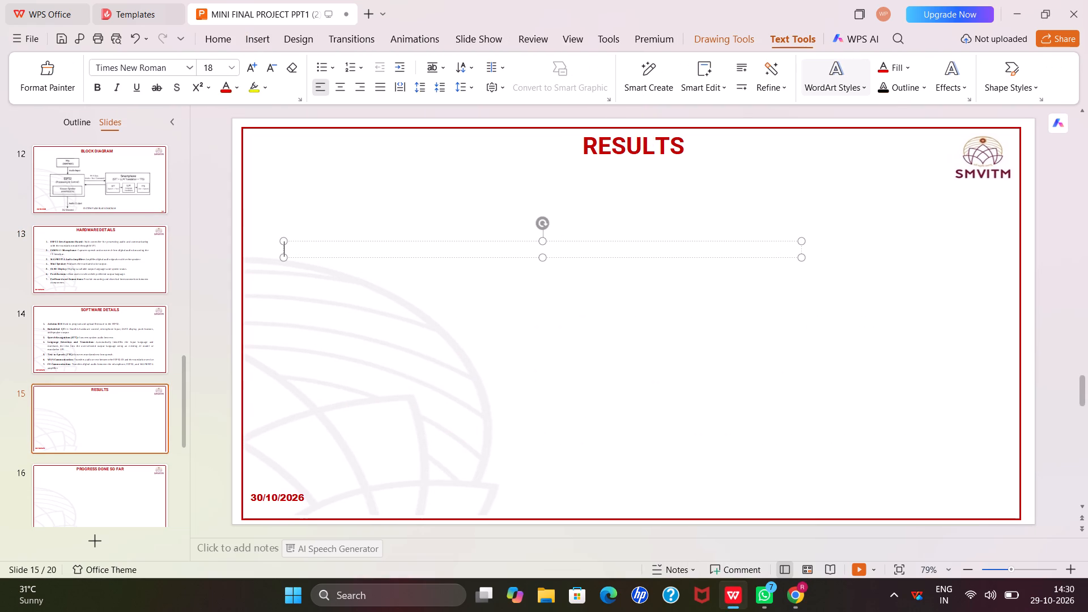
pyautogui.hotkey('ctrl', 'v')
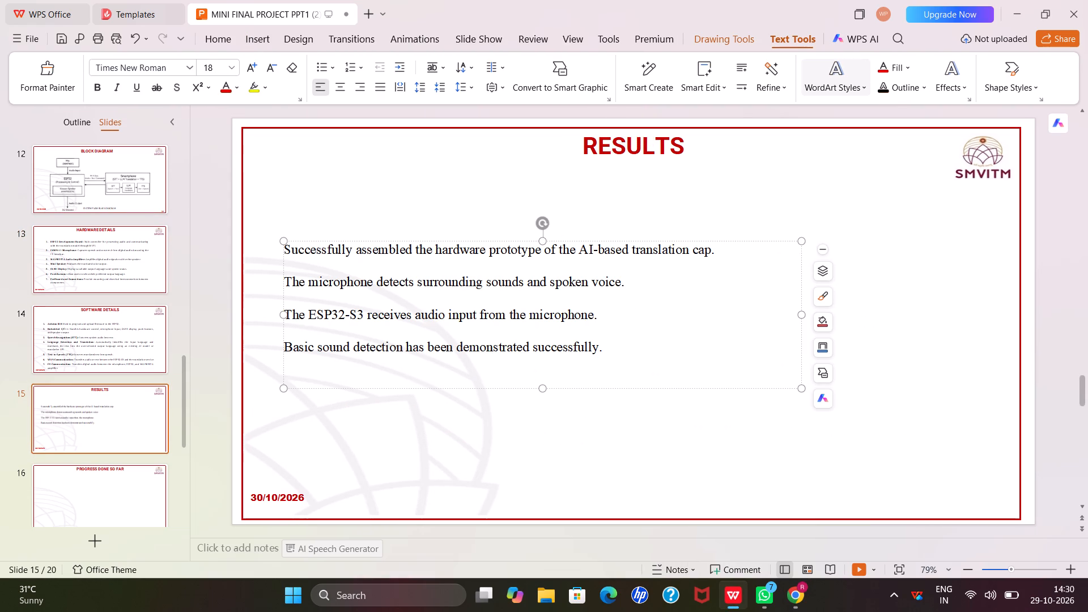
# Set all the pasted text on the Results slide to the Cambria font at size 20.
pyautogui.moveTo(287, 249); pyautogui.dragTo(486, 353)
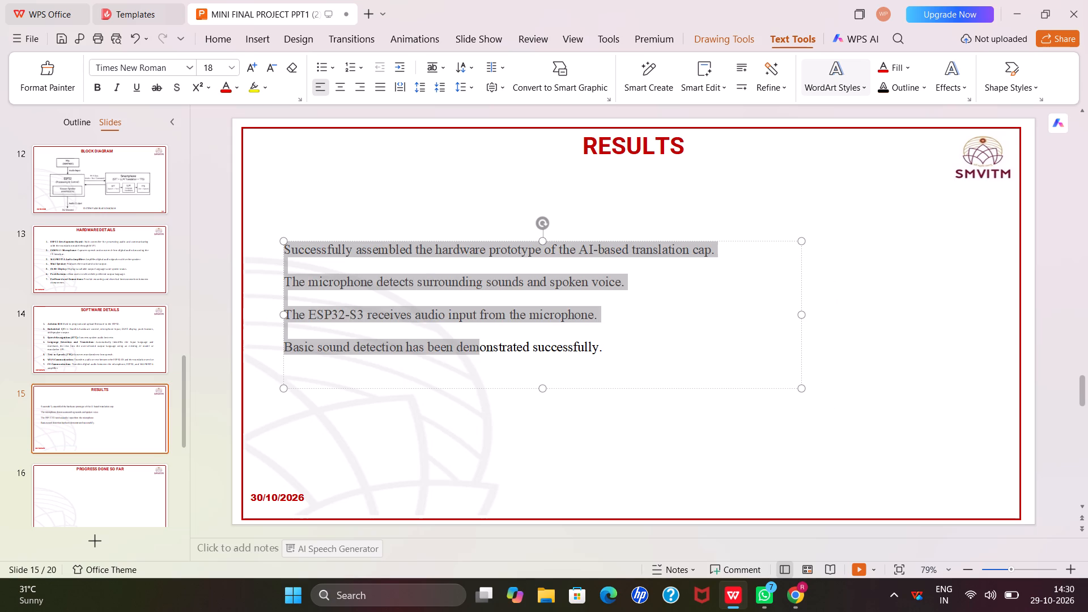
pyautogui.moveTo(486, 353); pyautogui.dragTo(604, 359)
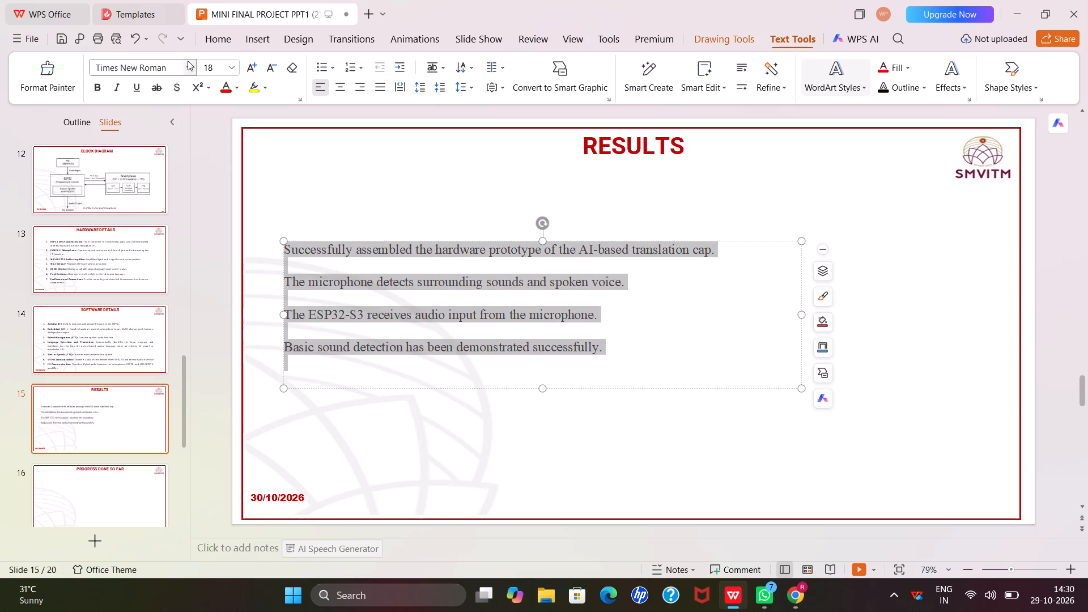
pyautogui.click(188, 63)
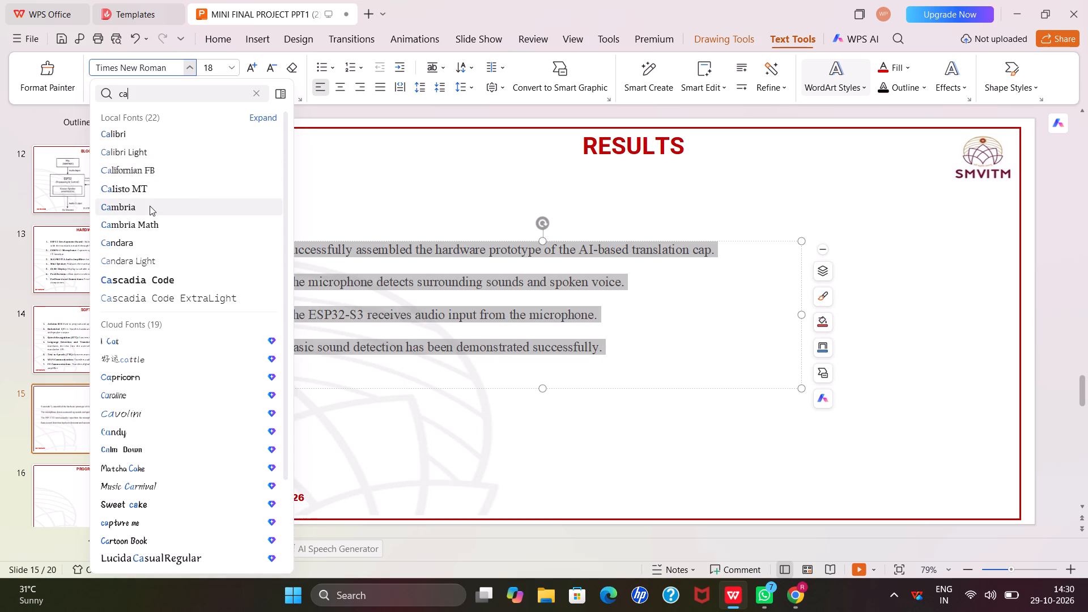
pyautogui.click(150, 206)
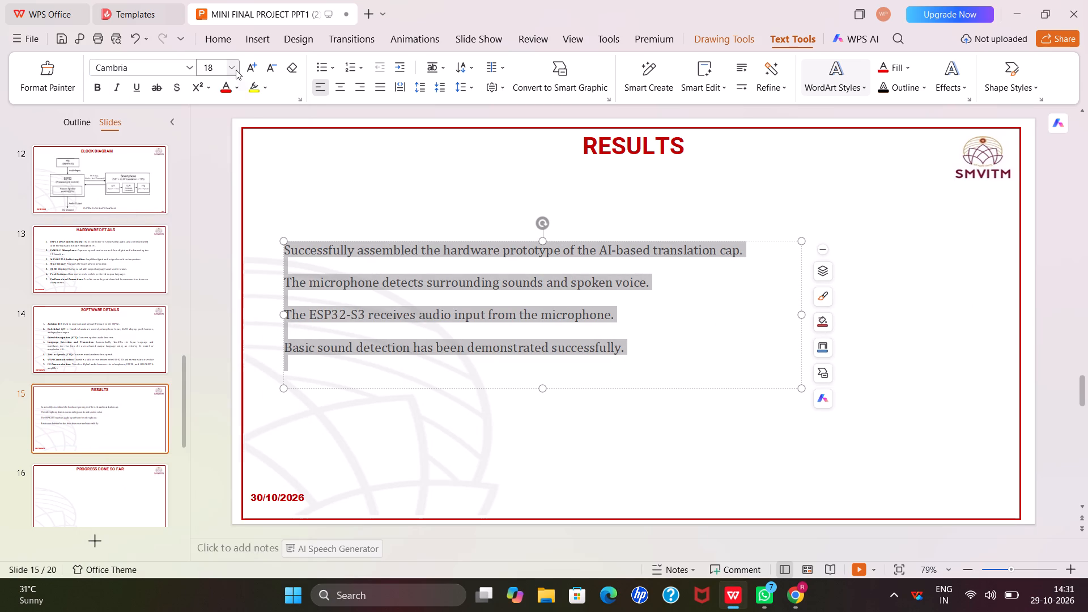
pyautogui.click(236, 70)
pyautogui.click(203, 131)
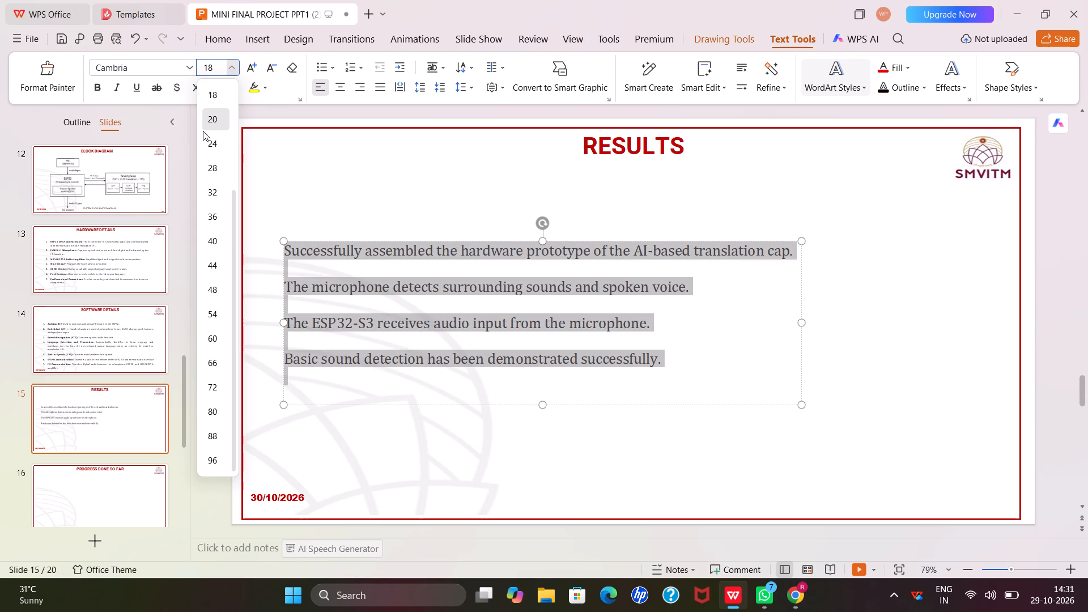
pyautogui.click(215, 124)
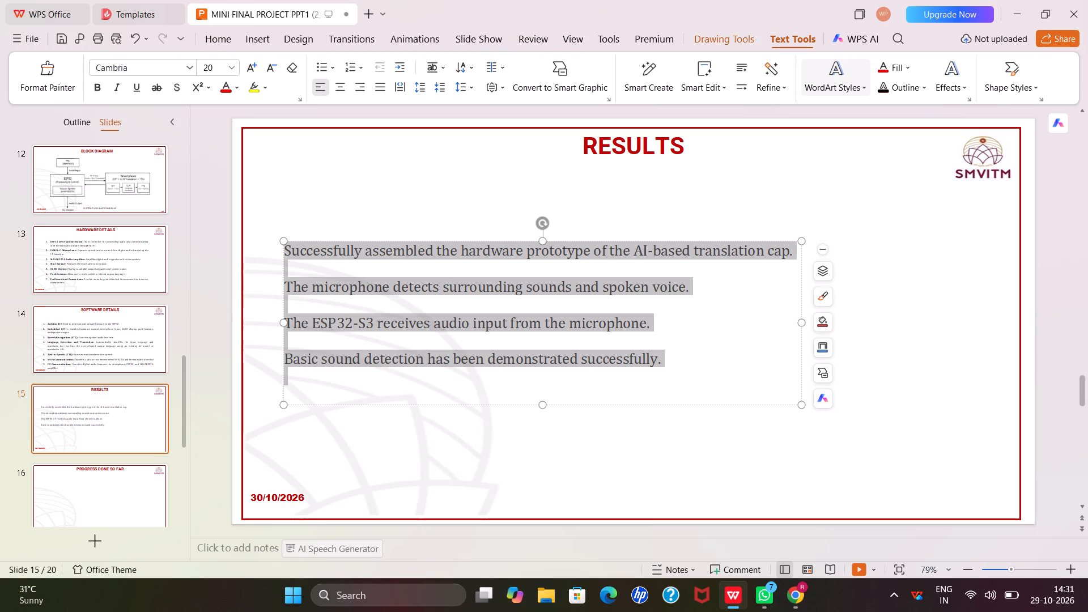
# Turn the four result lines into a numbered list.
pyautogui.click(347, 67)
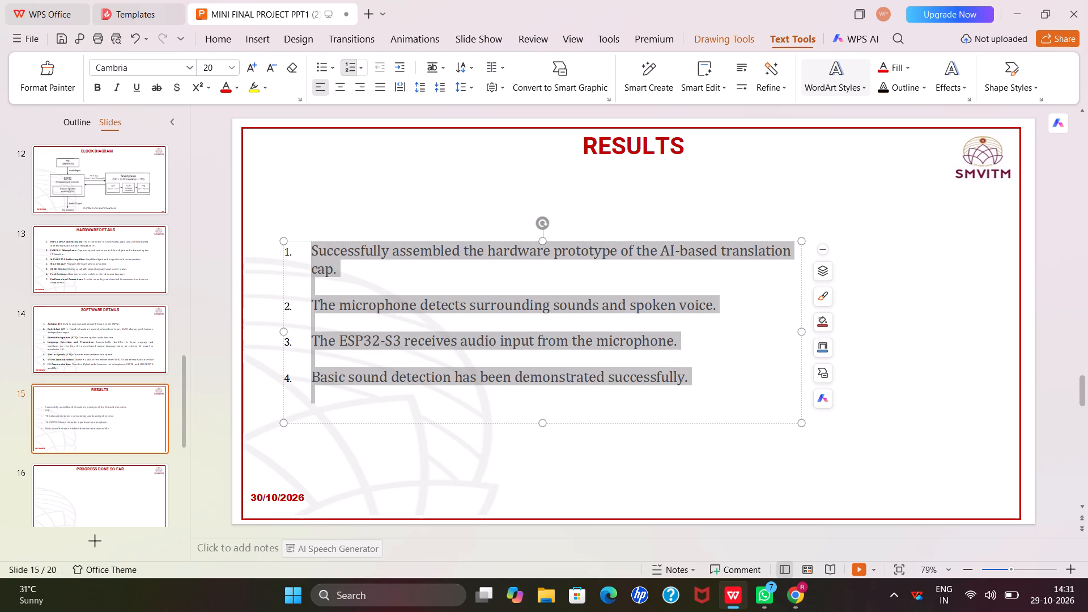
pyautogui.click(436, 288)
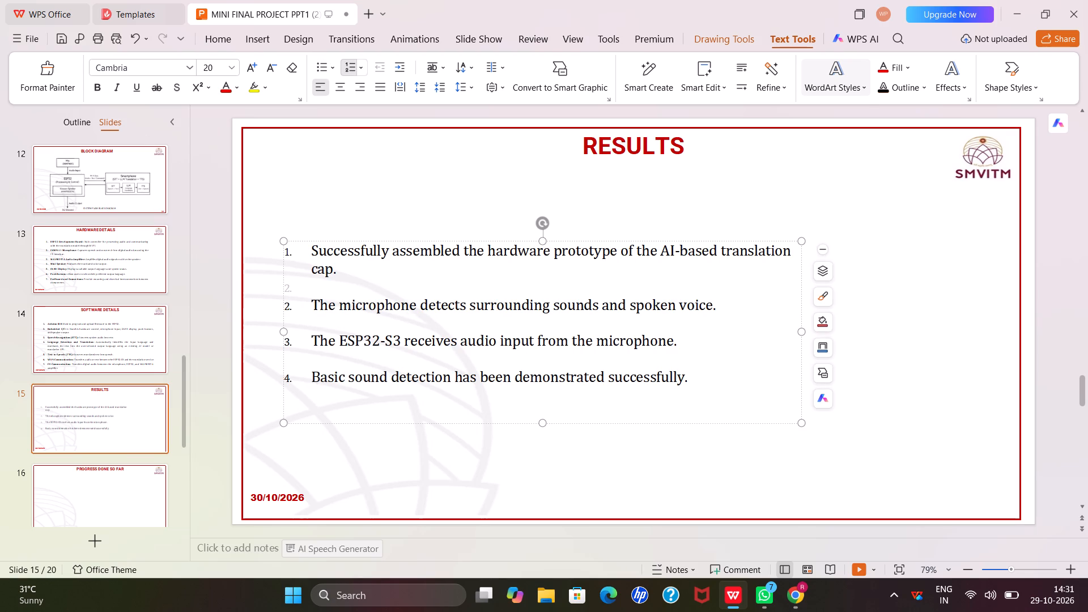
pyautogui.click(376, 455)
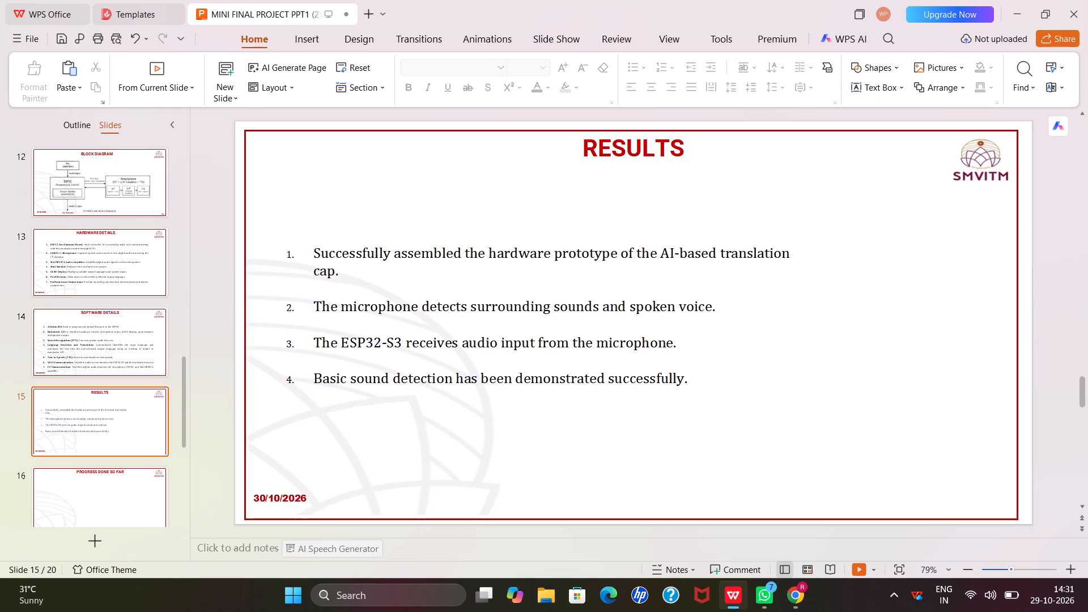
# Compare with the Software and Hardware Details slides, and shift the Results slide's list box rightward, keeping its height on the slide.
pyautogui.click(99, 342)
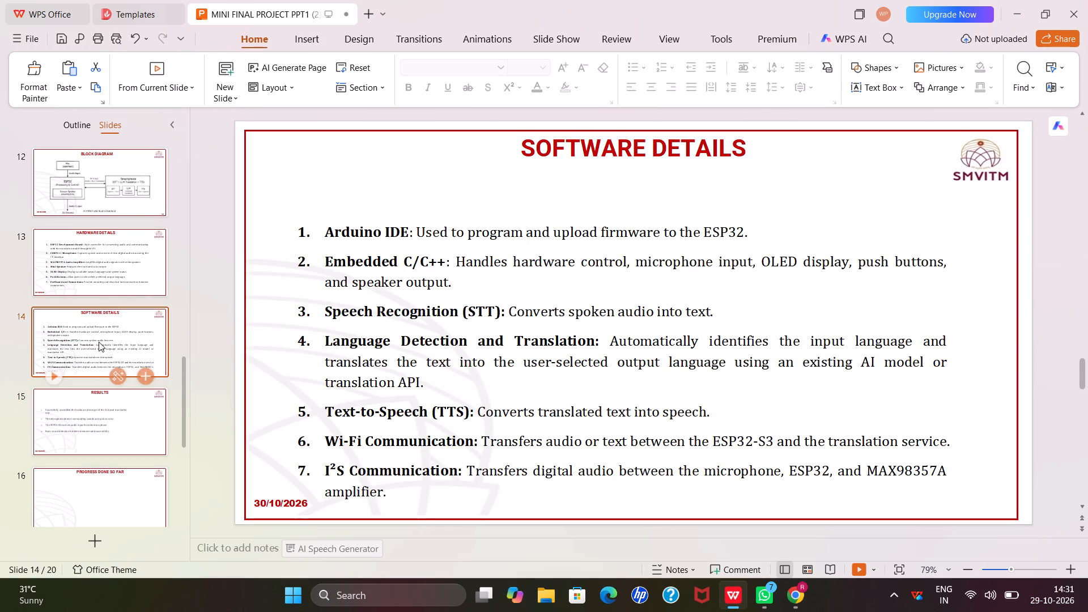
pyautogui.click(105, 249)
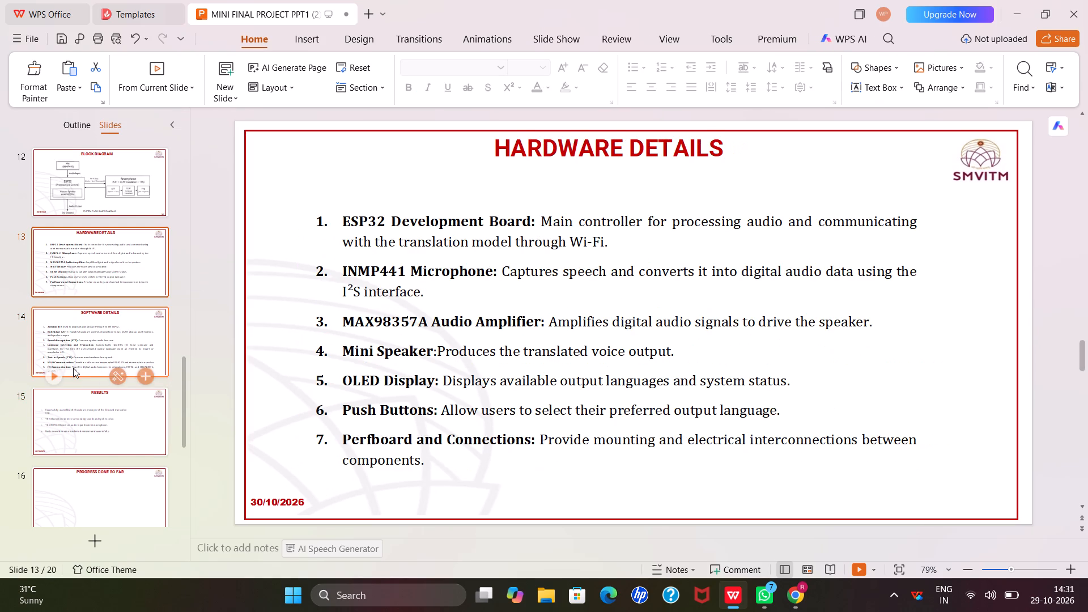
pyautogui.click(75, 421)
pyautogui.click(421, 327)
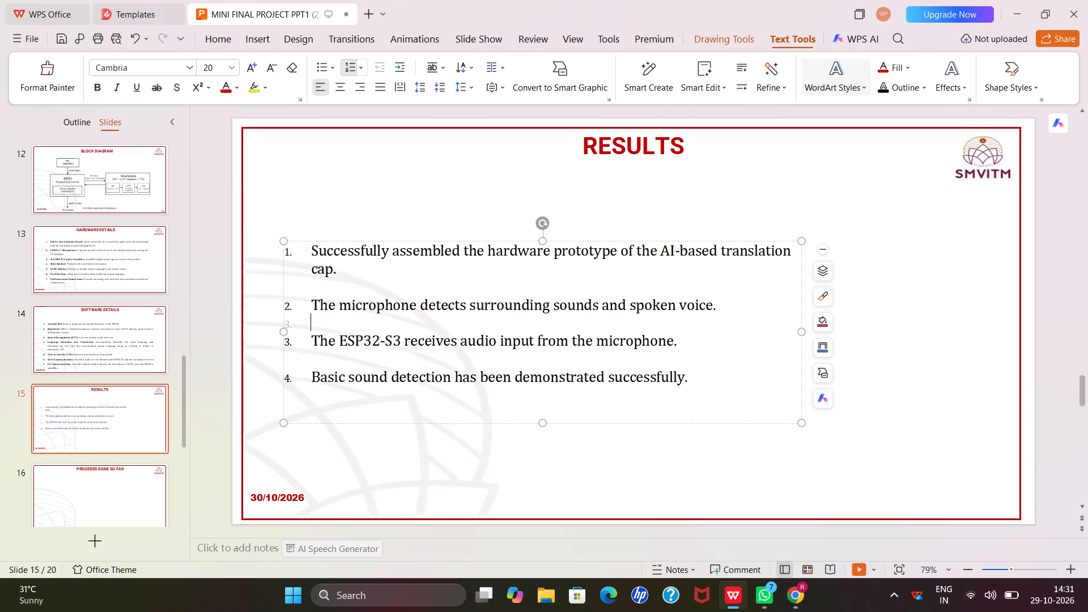
pyautogui.moveTo(594, 239); pyautogui.dragTo(596, 239)
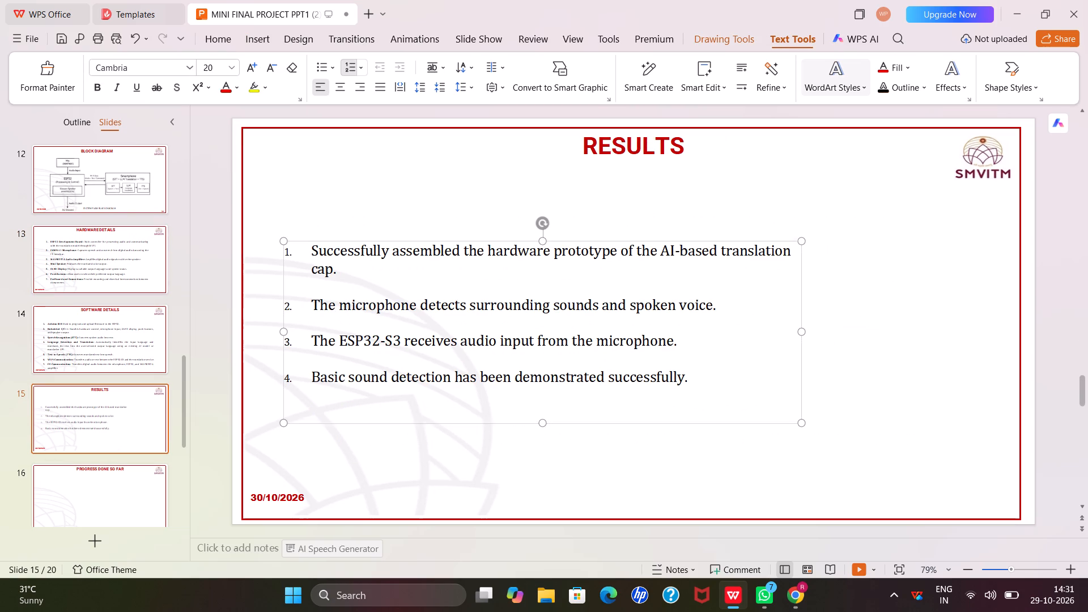
pyautogui.moveTo(596, 239); pyautogui.dragTo(690, 232)
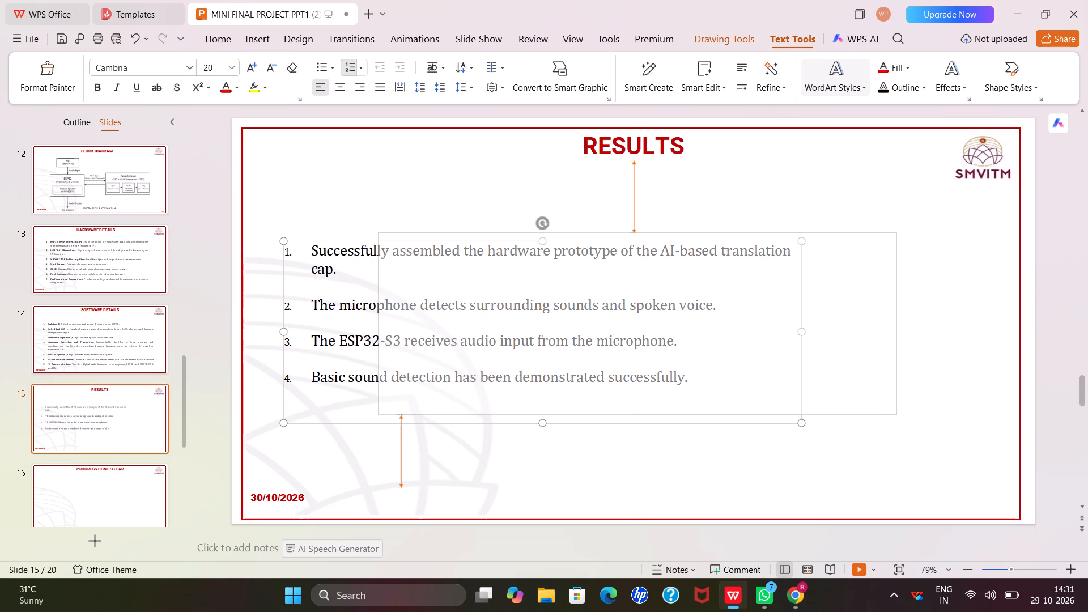
pyautogui.moveTo(690, 232); pyautogui.dragTo(658, 240)
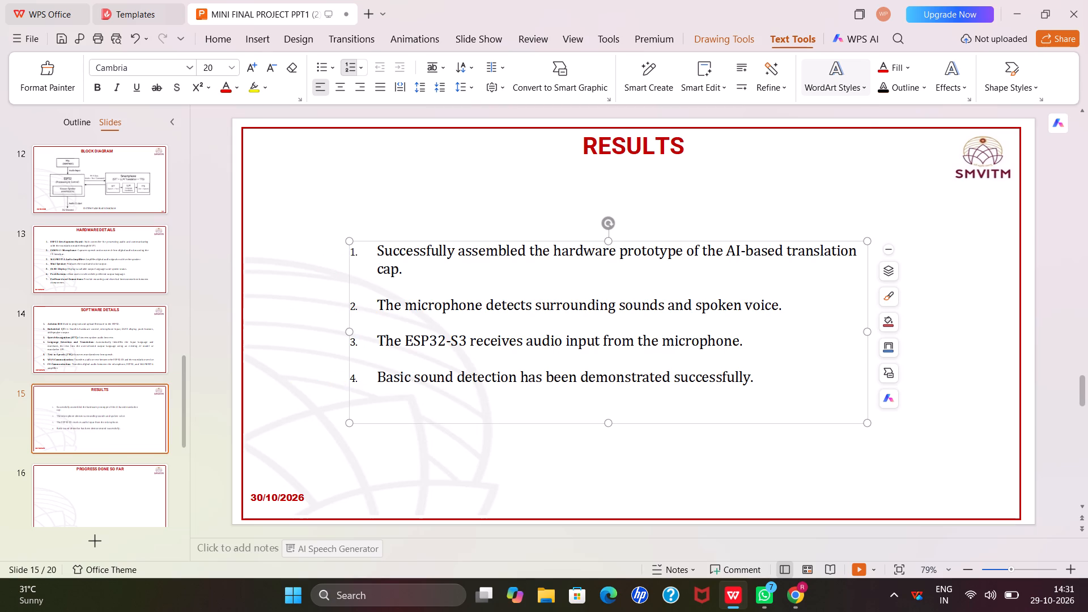
pyautogui.click(762, 198)
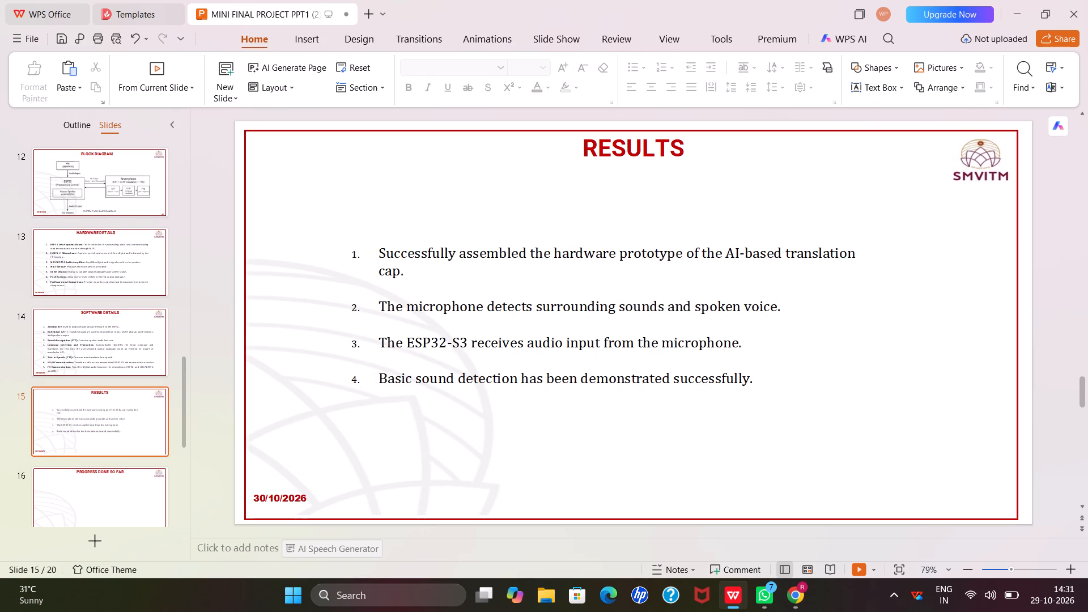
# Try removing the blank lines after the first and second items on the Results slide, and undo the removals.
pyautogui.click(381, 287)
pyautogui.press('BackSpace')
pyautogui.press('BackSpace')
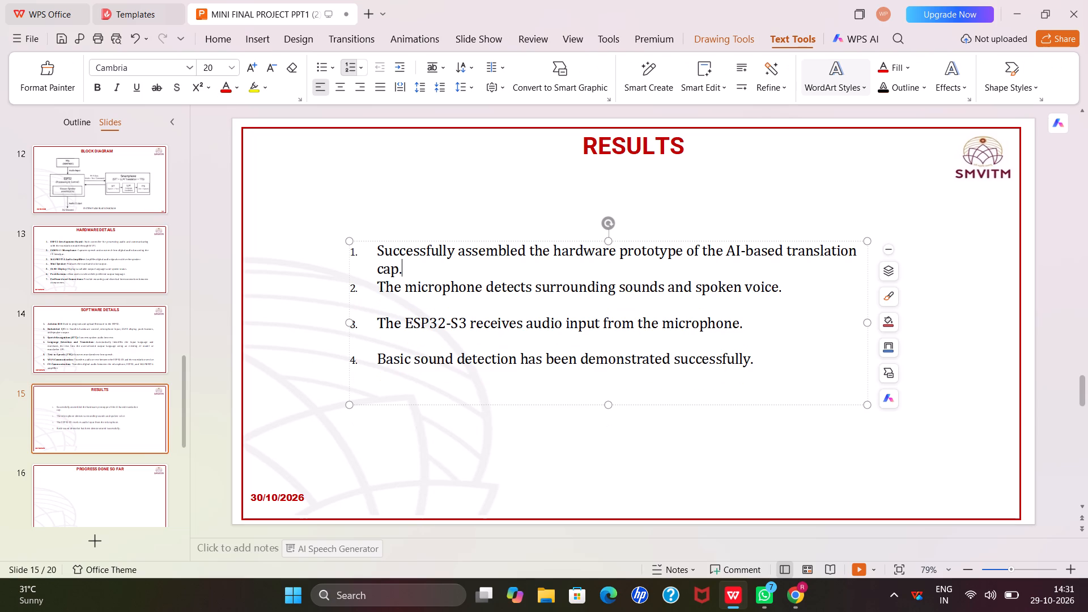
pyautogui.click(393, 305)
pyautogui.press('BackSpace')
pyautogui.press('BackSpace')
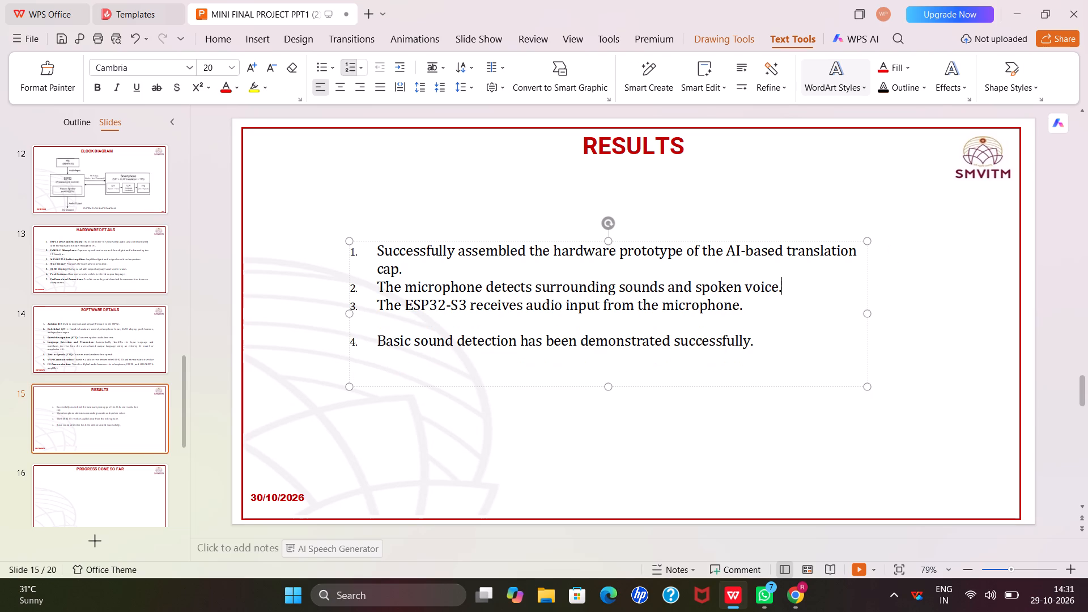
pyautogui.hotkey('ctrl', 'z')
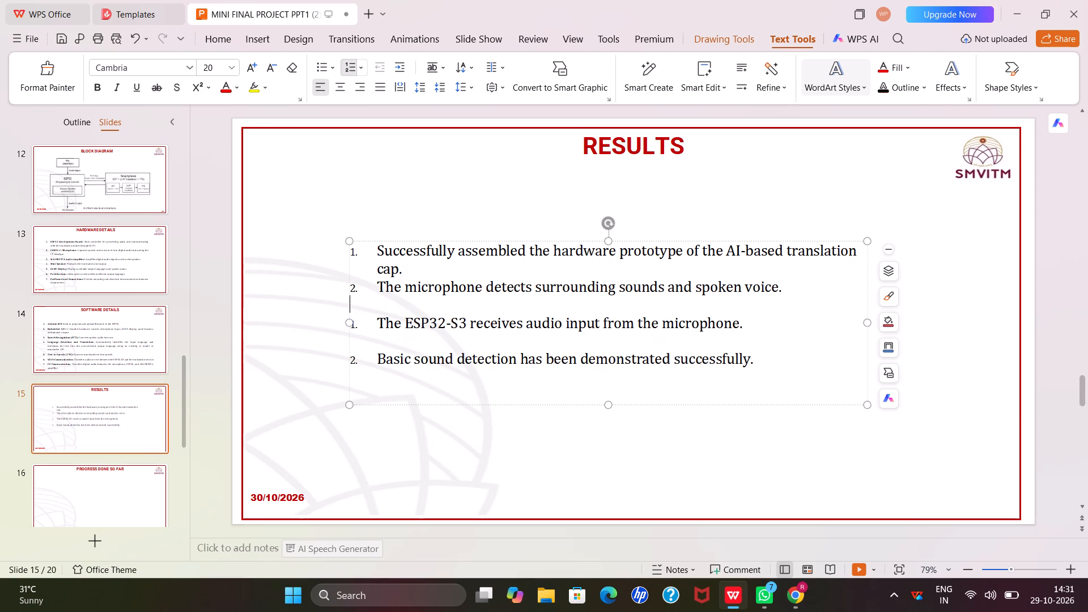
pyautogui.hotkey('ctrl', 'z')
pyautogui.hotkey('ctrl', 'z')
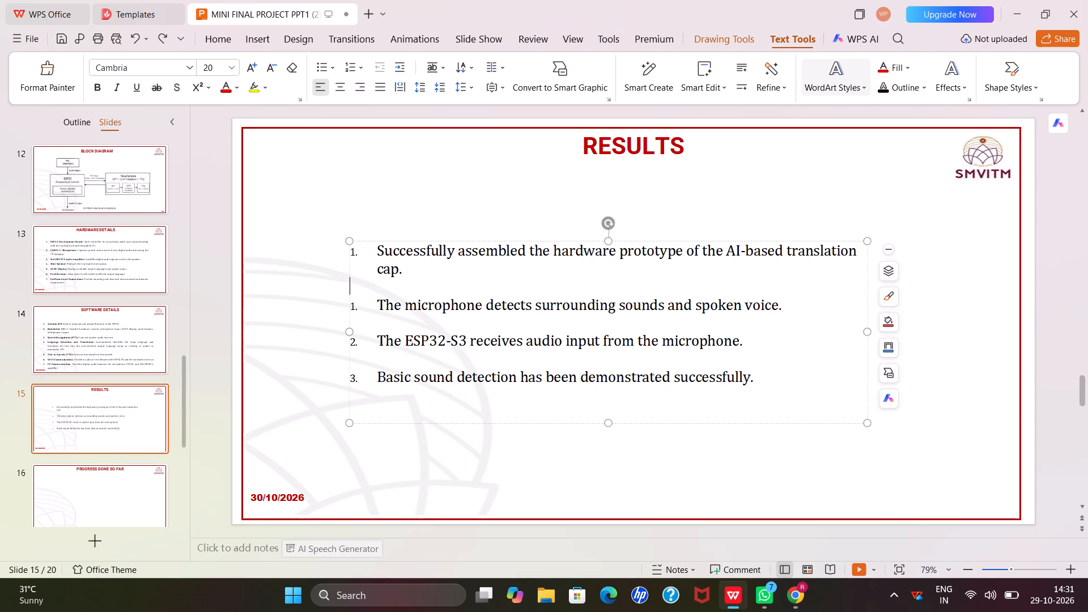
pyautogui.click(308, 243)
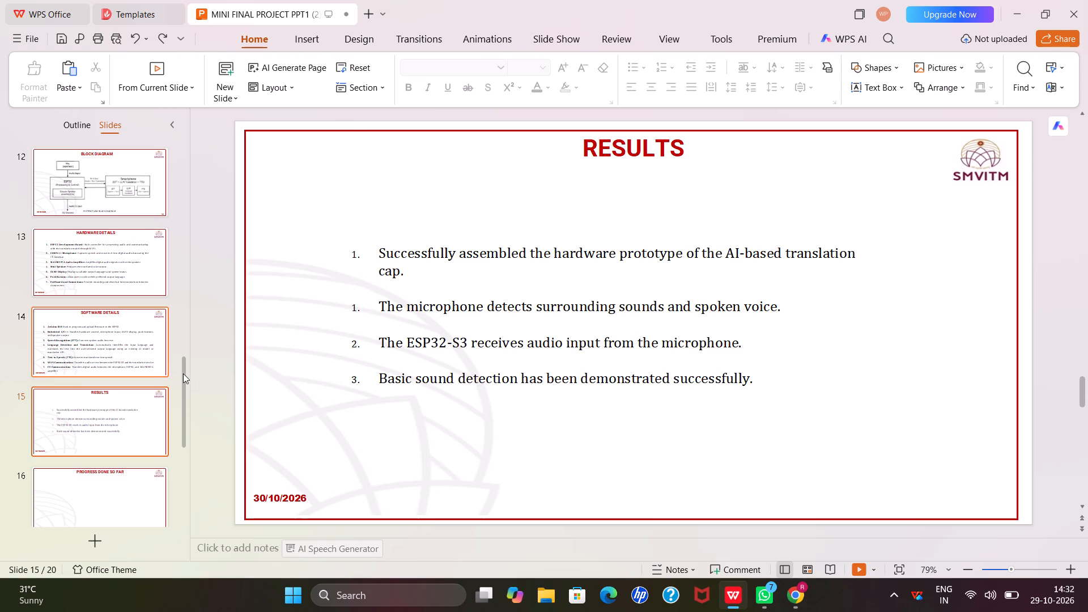
pyautogui.moveTo(183, 373); pyautogui.dragTo(190, 402)
pyautogui.click(86, 376)
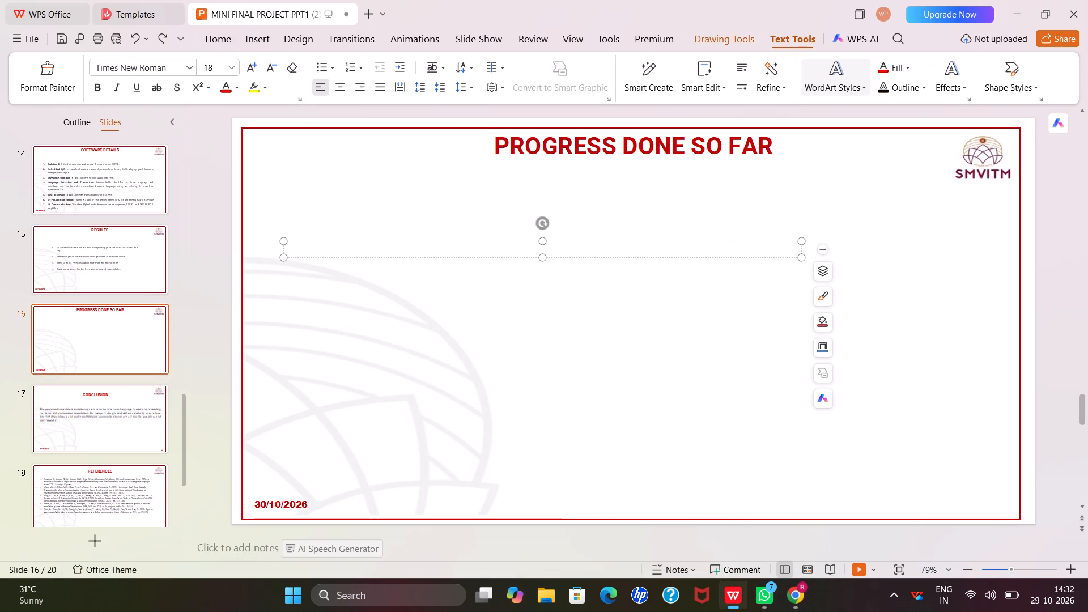
pyautogui.hotkey('ctrl', 'v')
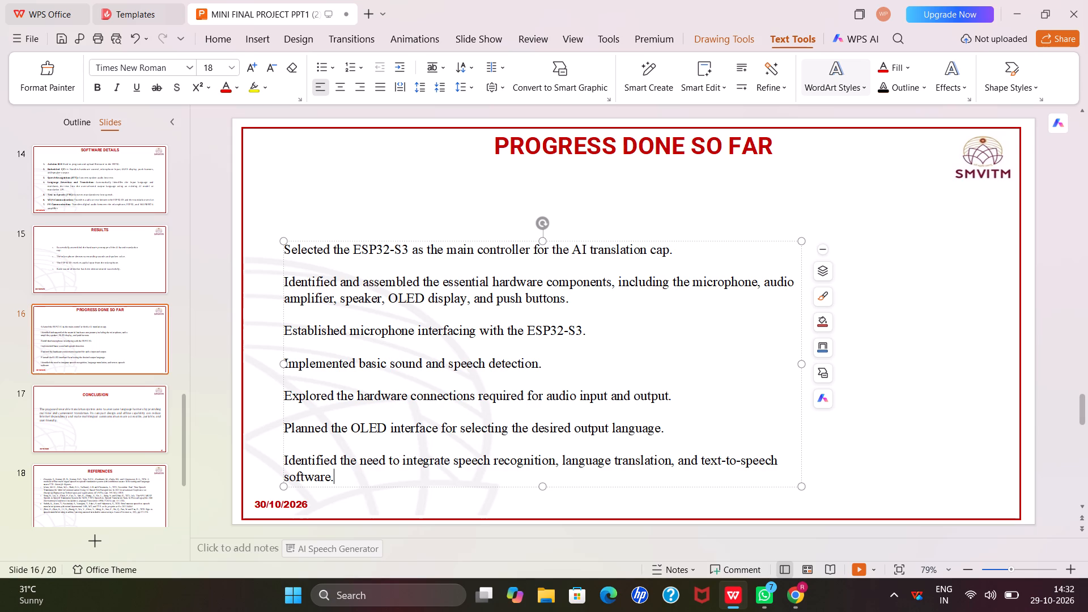
# Reword the first line to read "Selected the ESP32 as the main controller for the translation device.".
pyautogui.moveTo(588, 246); pyautogui.dragTo(571, 250)
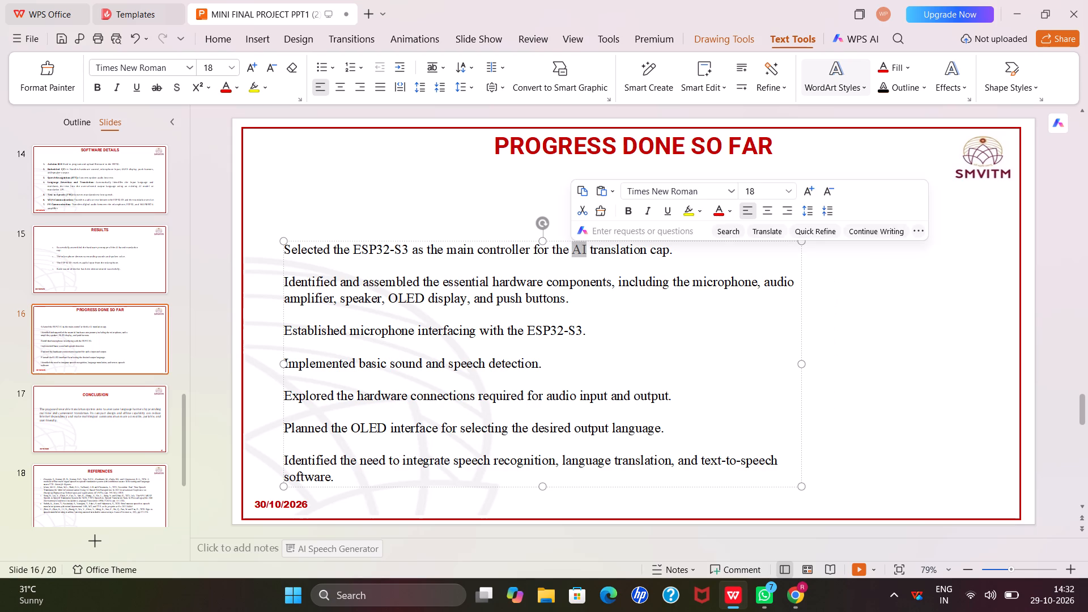
pyautogui.press('BackSpace')
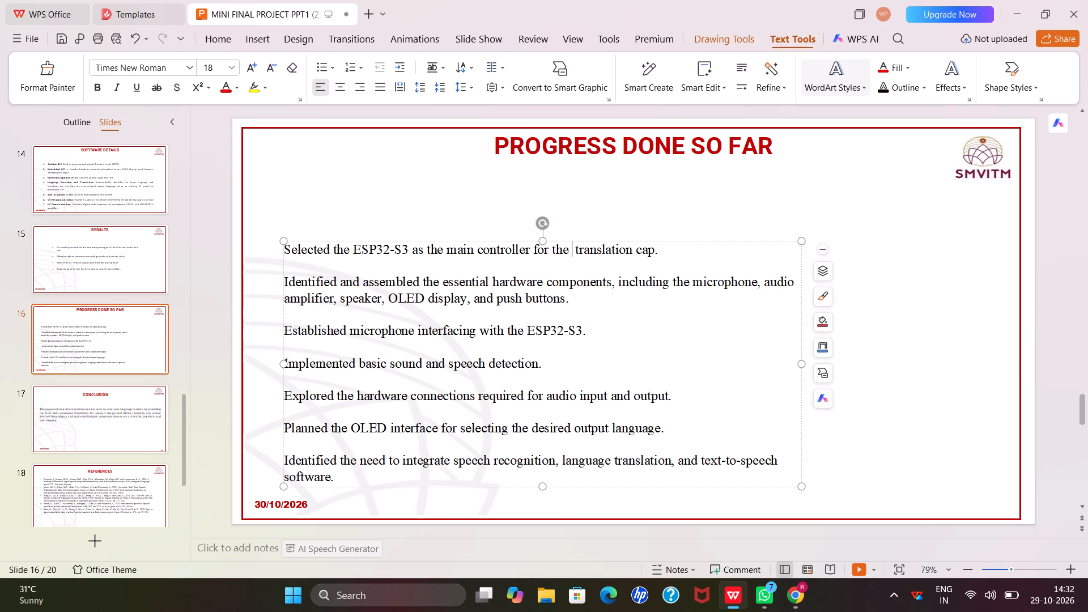
pyautogui.moveTo(654, 248); pyautogui.dragTo(638, 252)
pyautogui.write('dev')
pyautogui.press('o')
pyautogui.press('BackSpace')
pyautogui.write('ice')
pyautogui.click(575, 249)
pyautogui.press('BackSpace')
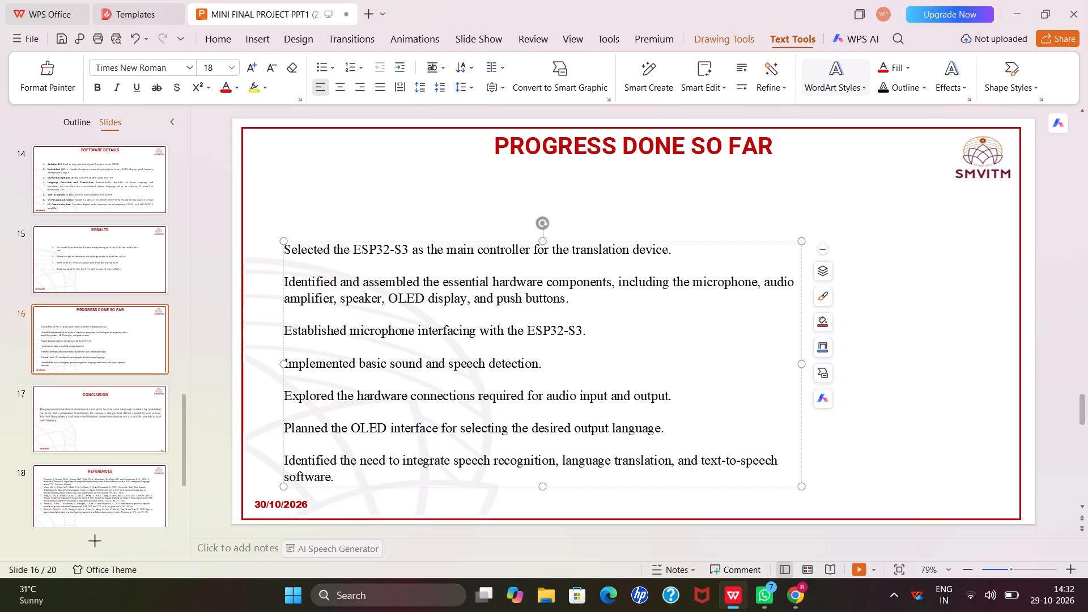
pyautogui.moveTo(410, 248); pyautogui.dragTo(391, 249)
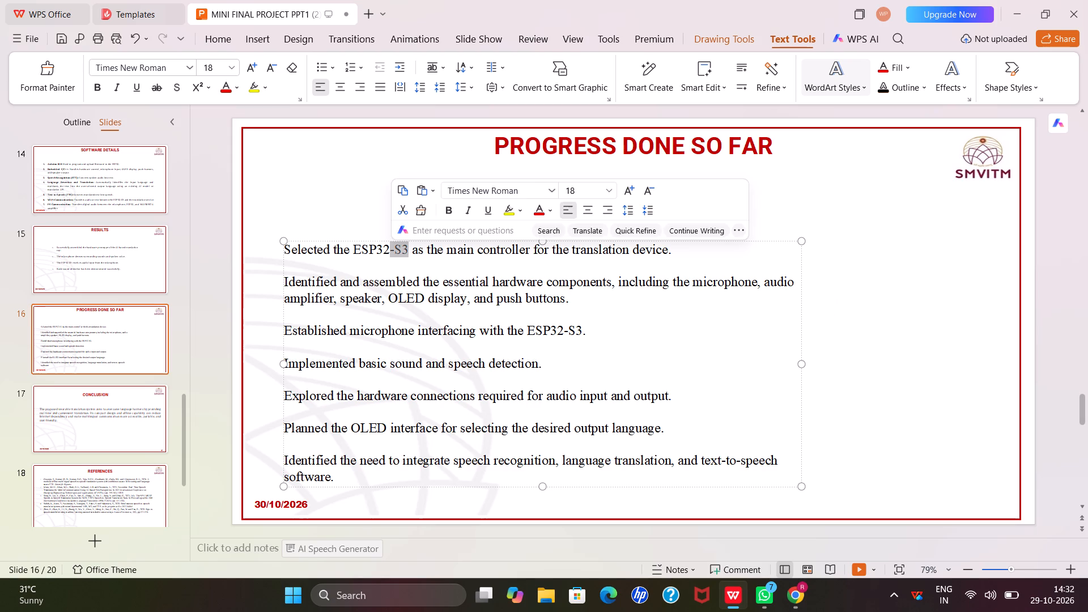
pyautogui.press('BackSpace')
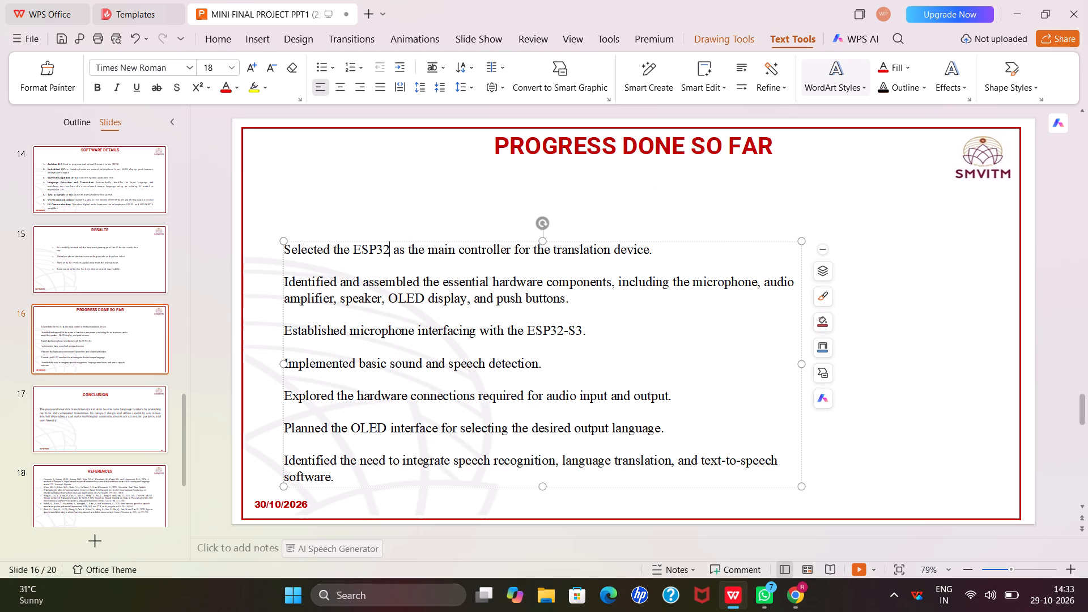
# Turn all seven lines on the Progress Done So Far slide into a numbered list.
pyautogui.moveTo(287, 249); pyautogui.dragTo(350, 423)
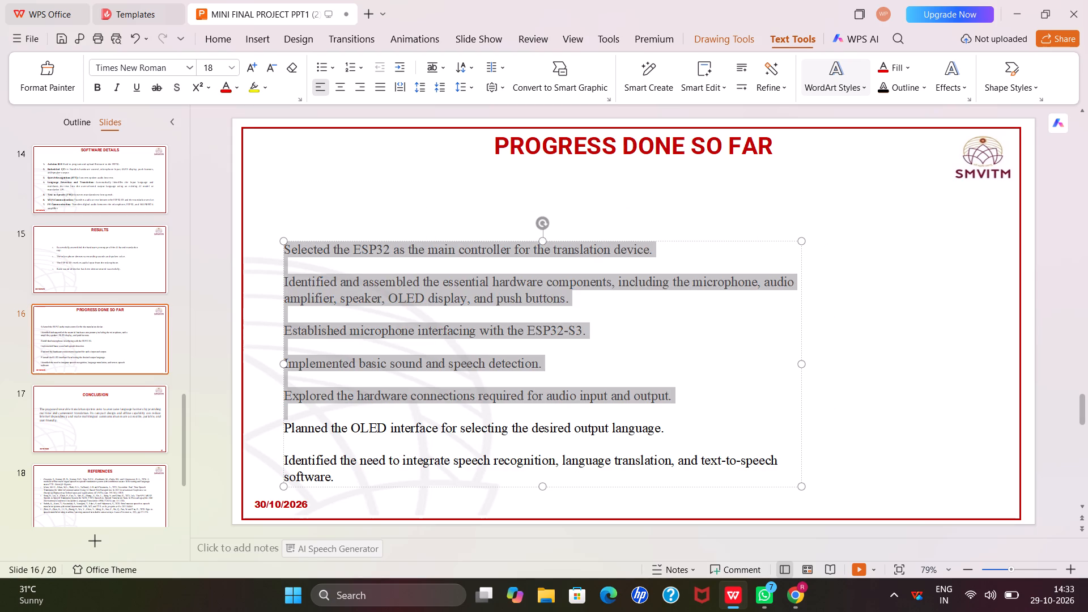
pyautogui.moveTo(350, 423); pyautogui.dragTo(345, 507)
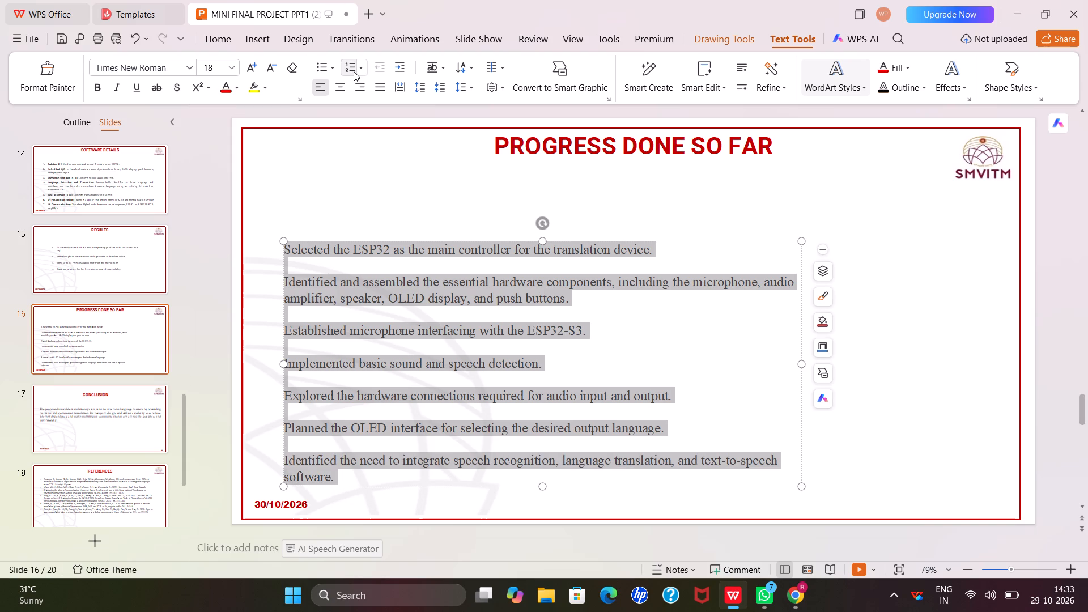
pyautogui.click(352, 70)
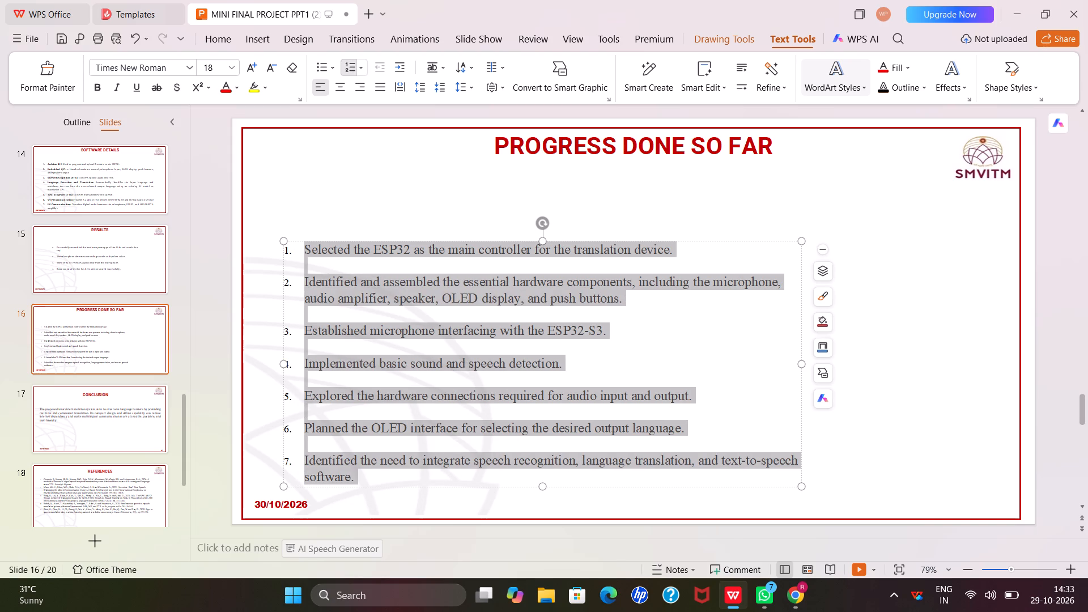
pyautogui.click(435, 219)
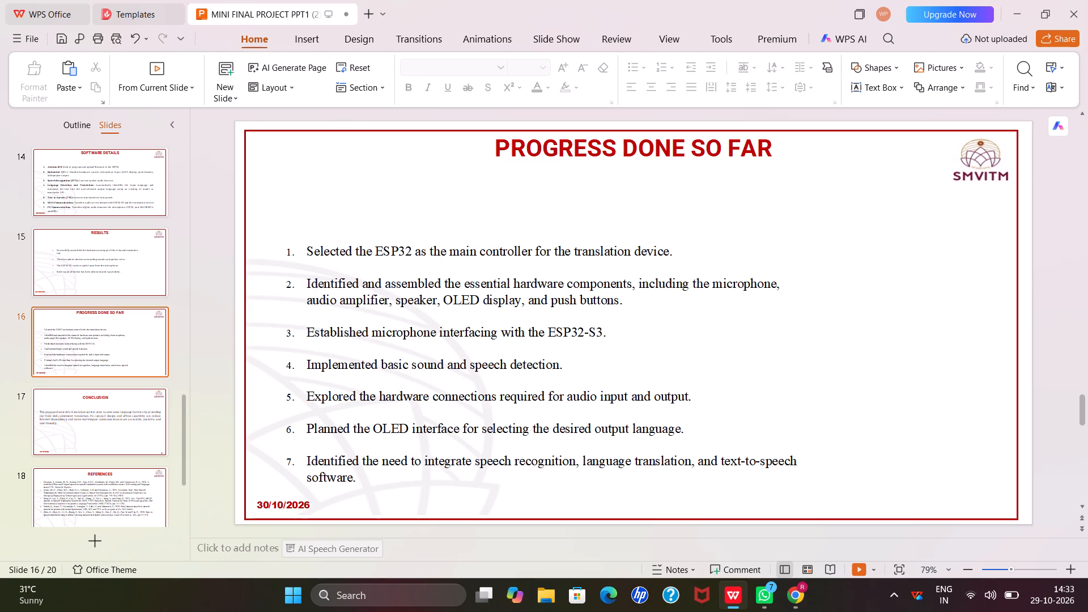
# Remove "-S3" from the ESP32 name in the third list item.
pyautogui.moveTo(601, 329); pyautogui.dragTo(582, 334)
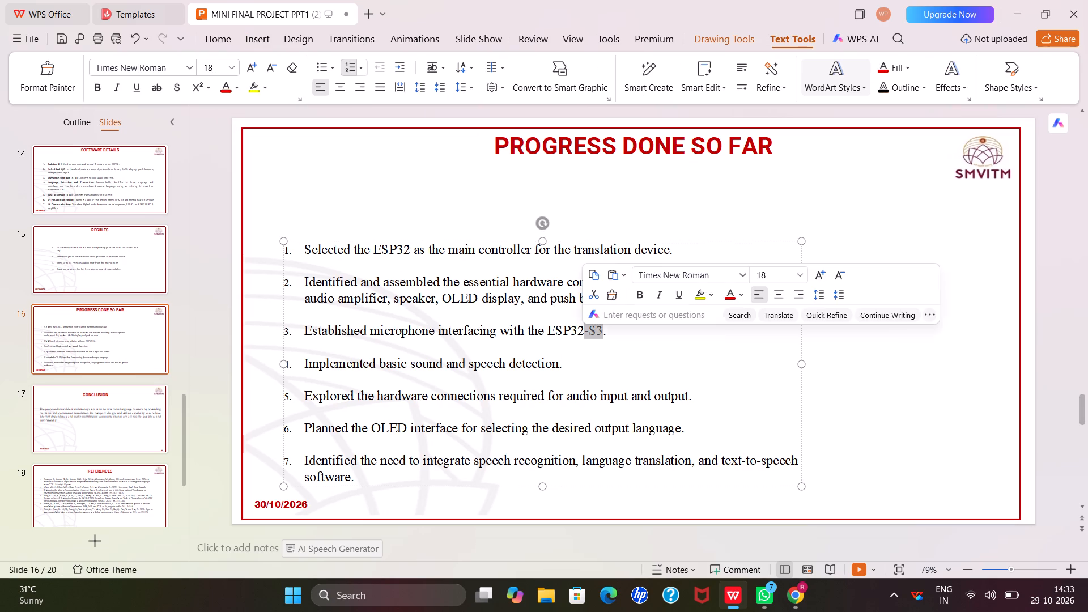
pyautogui.press('BackSpace')
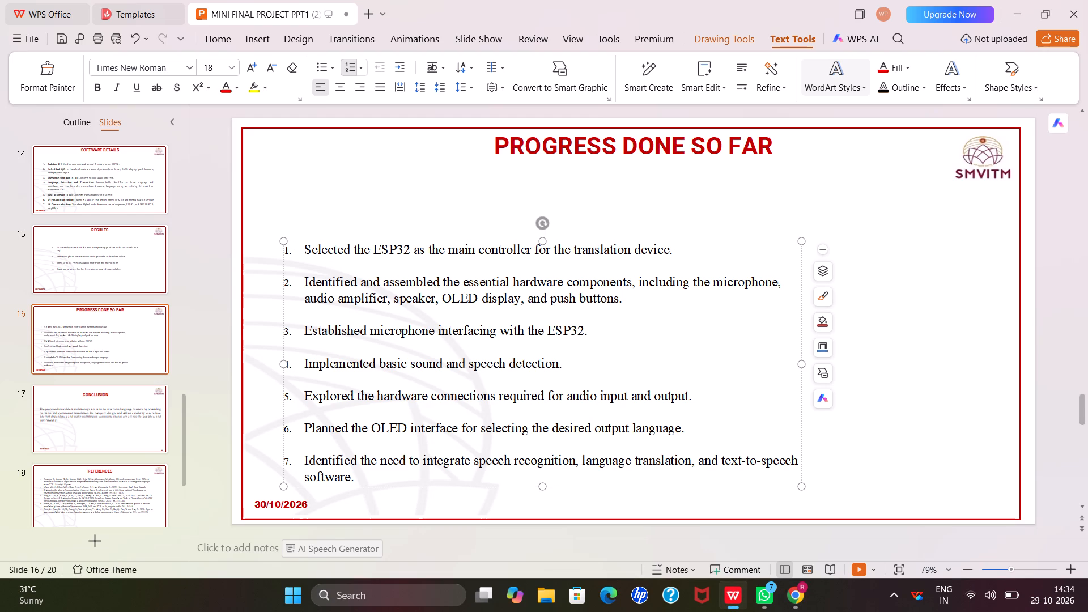
pyautogui.press('Return')
pyautogui.hotkey('ctrl', 'v')
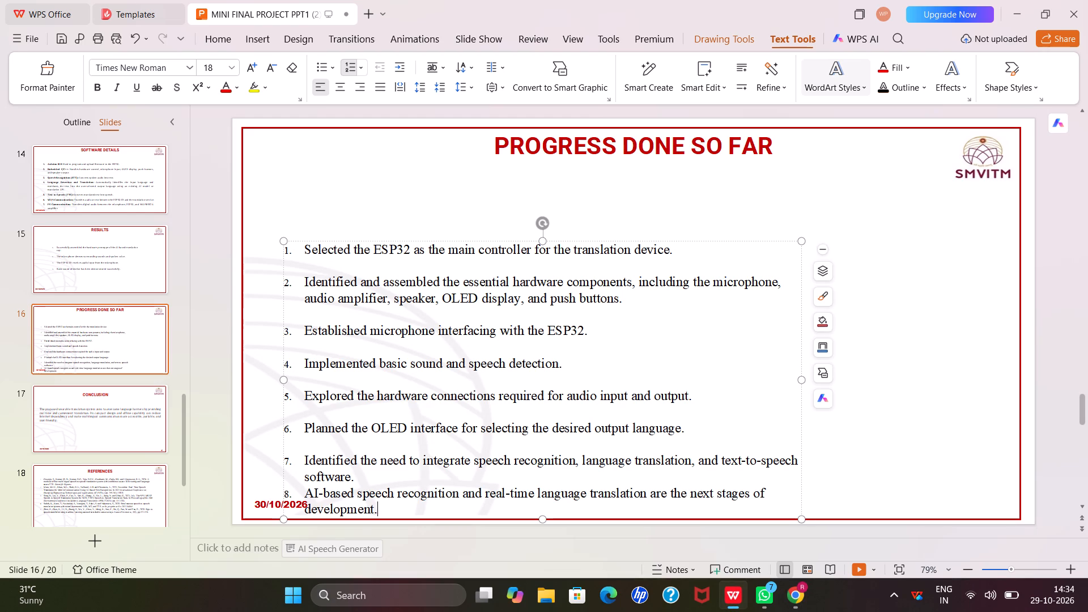
# Change the font of the eighth item in the Progress Done So Far list to Cambria.
pyautogui.moveTo(302, 491); pyautogui.dragTo(376, 512)
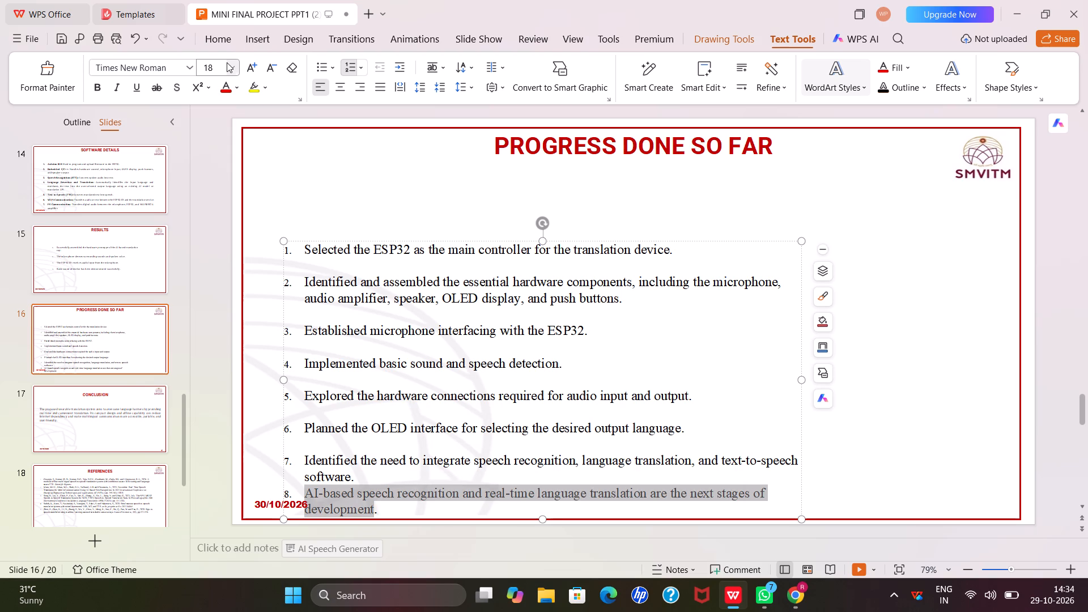
pyautogui.click(194, 62)
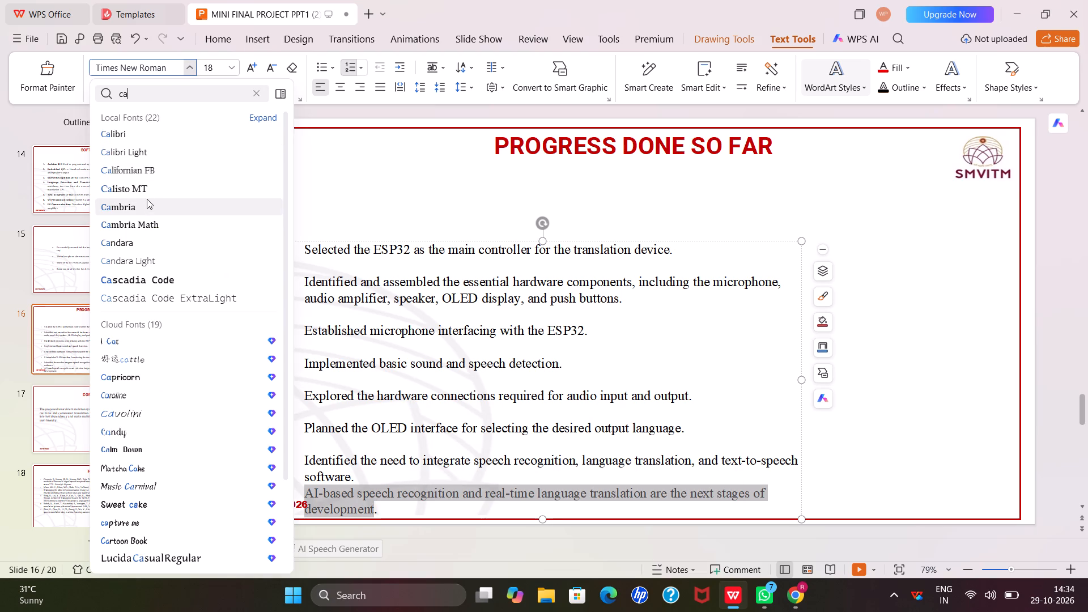
pyautogui.click(146, 203)
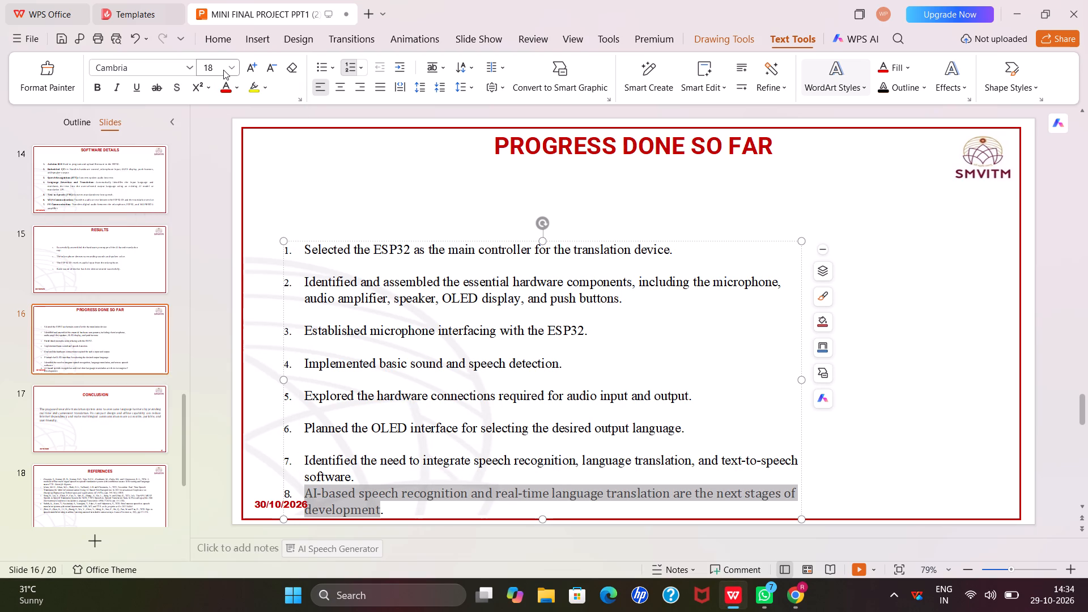
pyautogui.click(228, 69)
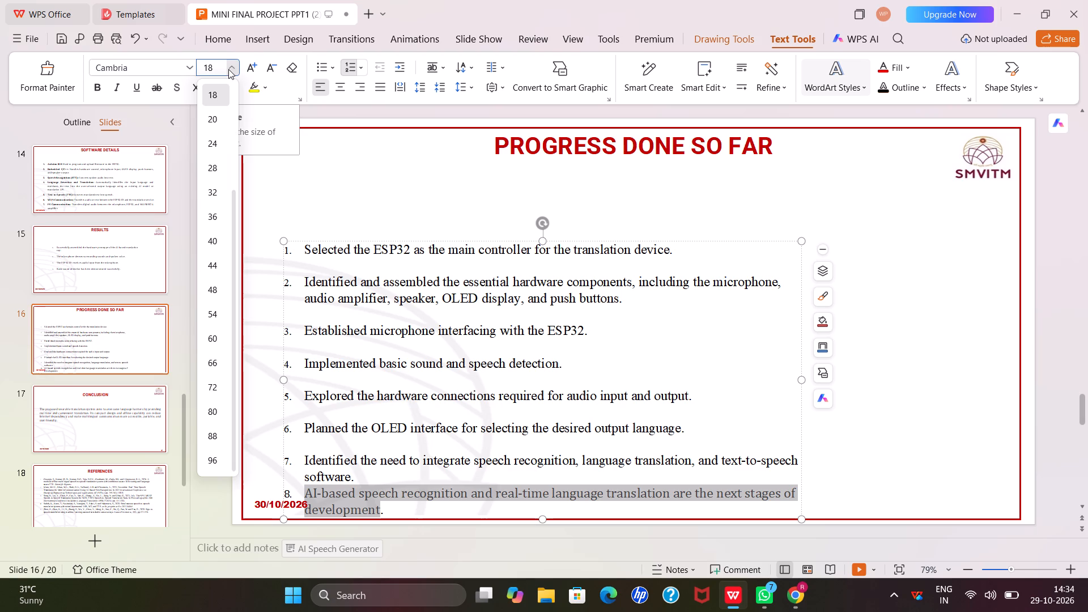
pyautogui.click(213, 130)
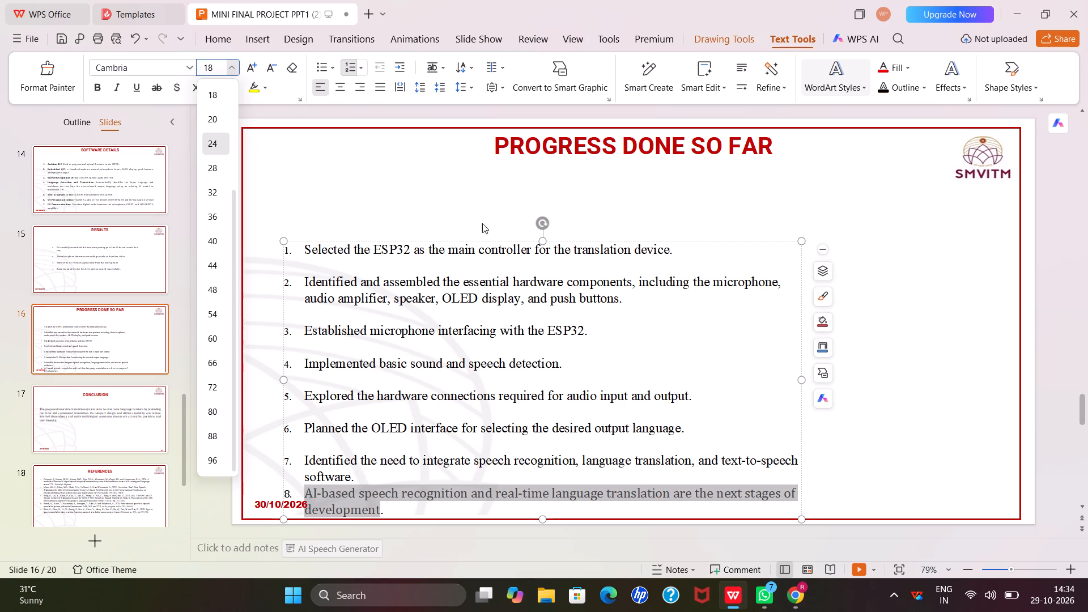
# Move the Progress Done So Far text box up and slightly right on the slide, clear of the date footer.
pyautogui.click(487, 240)
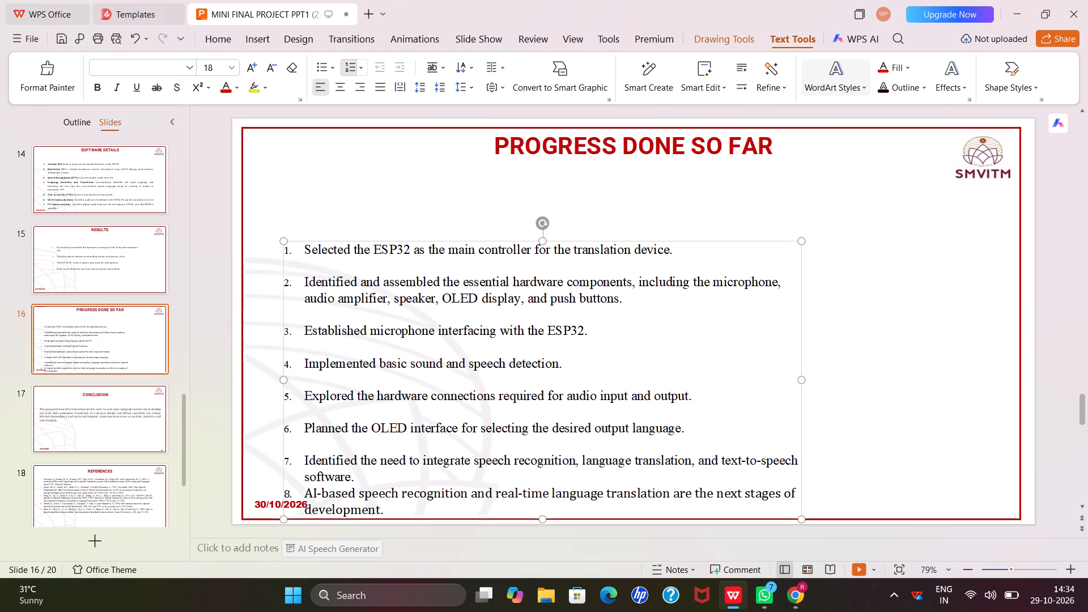
pyautogui.moveTo(487, 240); pyautogui.dragTo(487, 210)
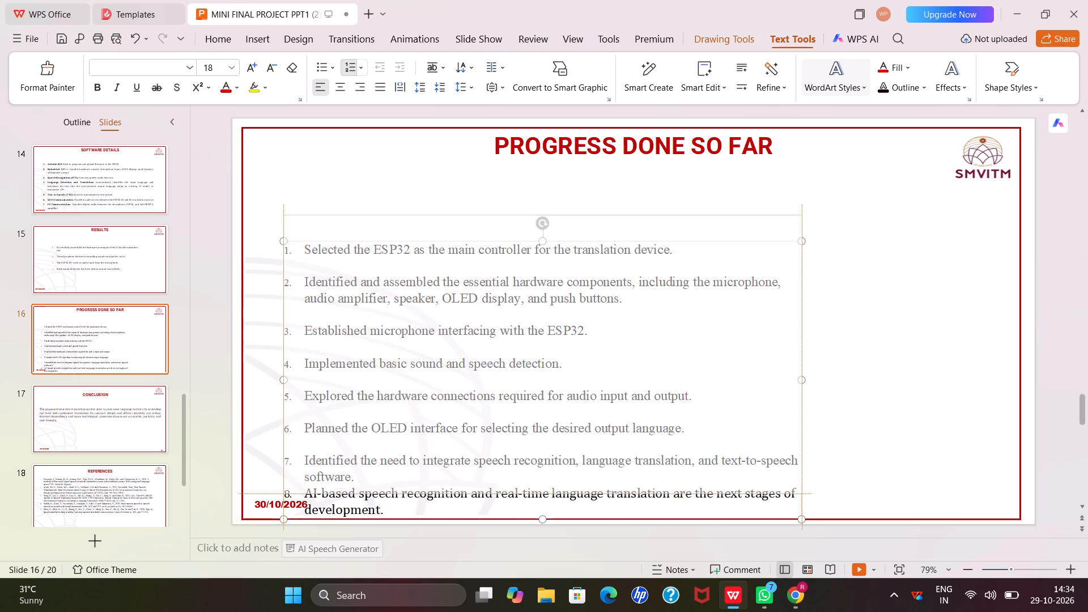
pyautogui.moveTo(487, 210); pyautogui.dragTo(526, 201)
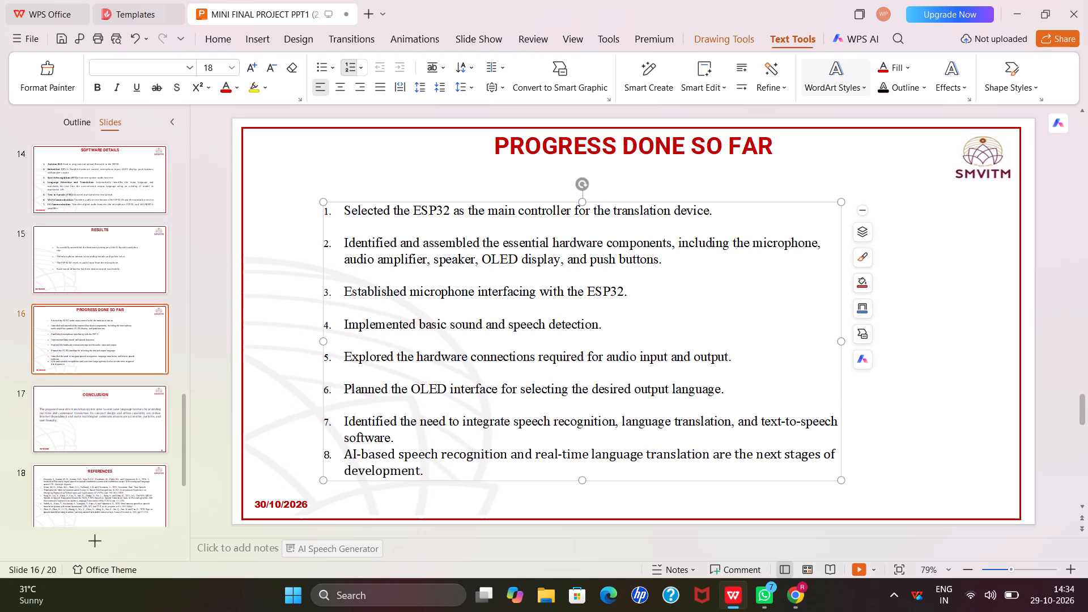
# Shift the numbered list's text box on the Results slide a little to the left and slightly up.
pyautogui.click(154, 245)
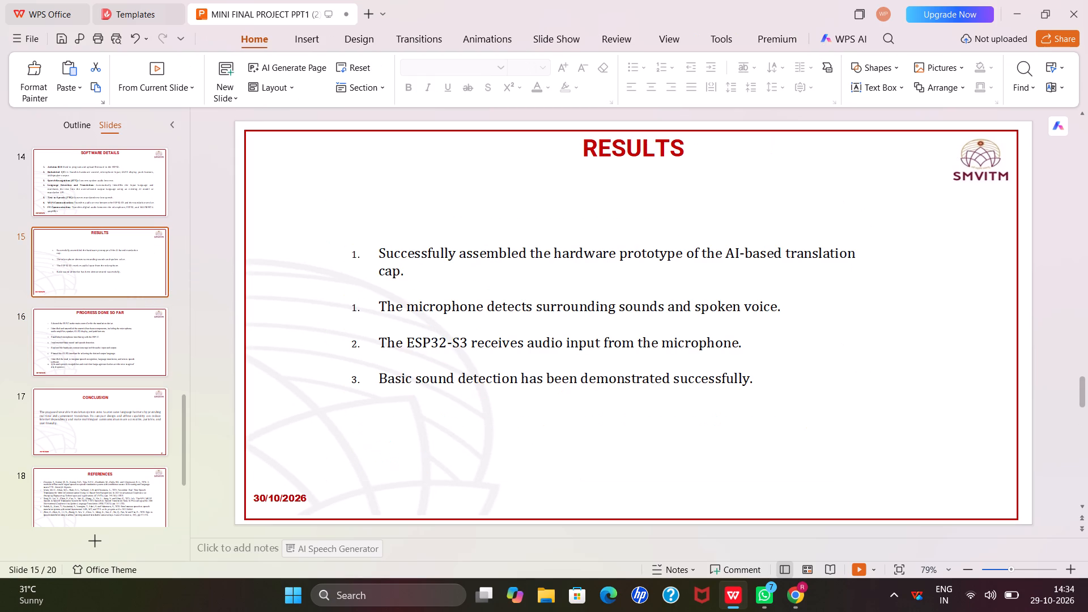
pyautogui.click(381, 256)
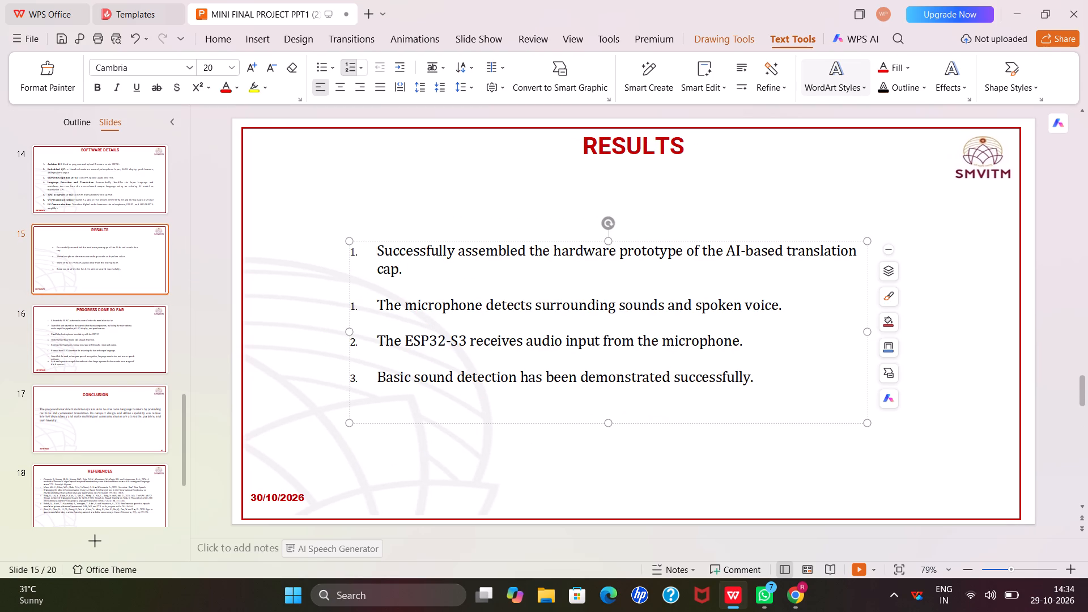
pyautogui.moveTo(417, 241); pyautogui.dragTo(387, 239)
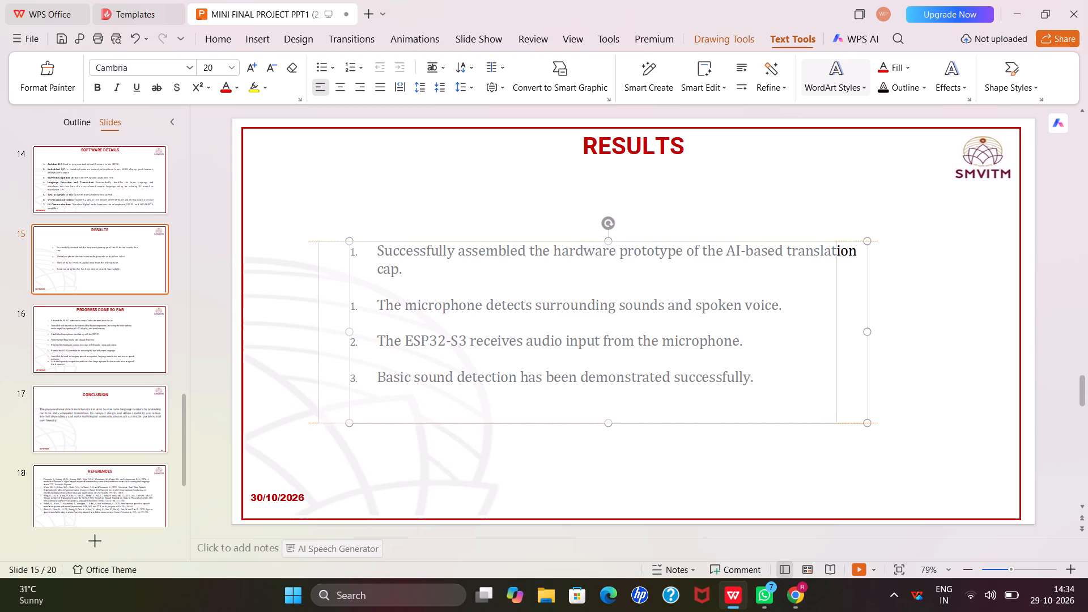
pyautogui.moveTo(387, 239); pyautogui.dragTo(374, 236)
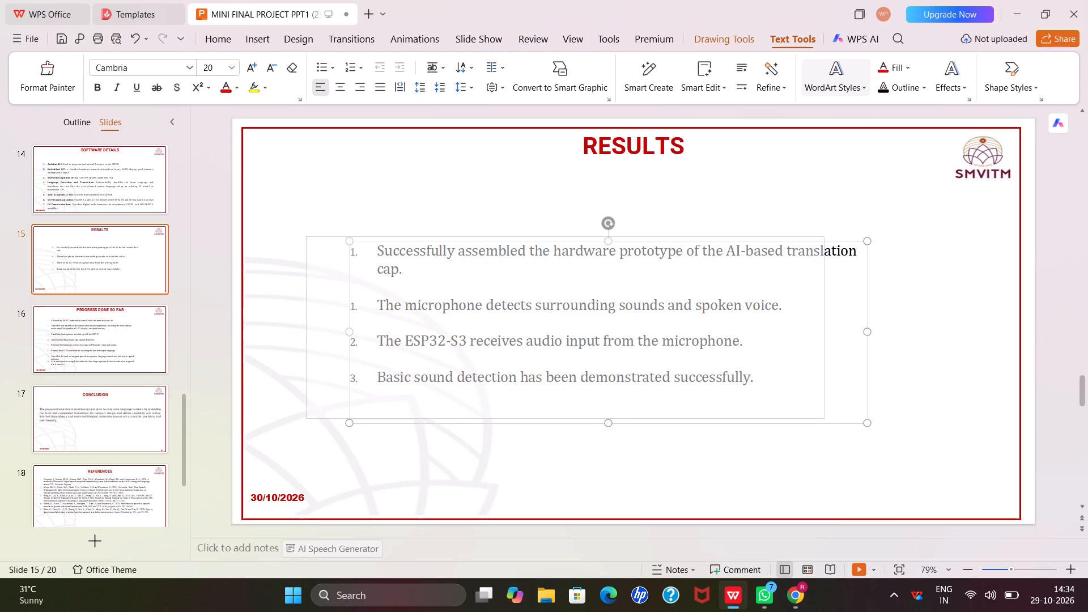
pyautogui.moveTo(374, 236); pyautogui.dragTo(374, 237)
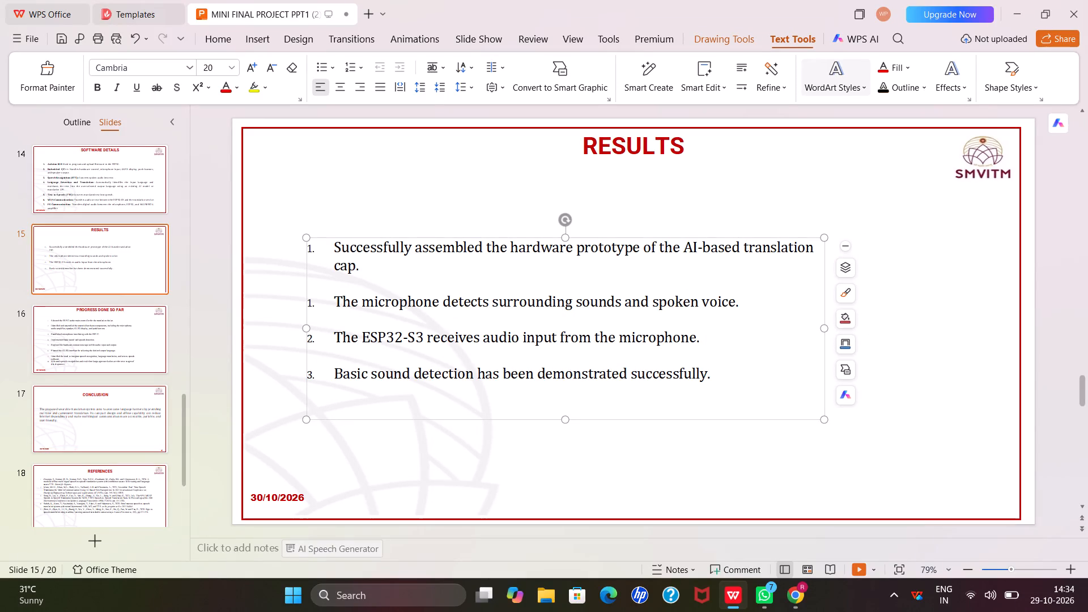
# Justify all the list text on the Results slide.
pyautogui.moveTo(333, 248); pyautogui.dragTo(712, 375)
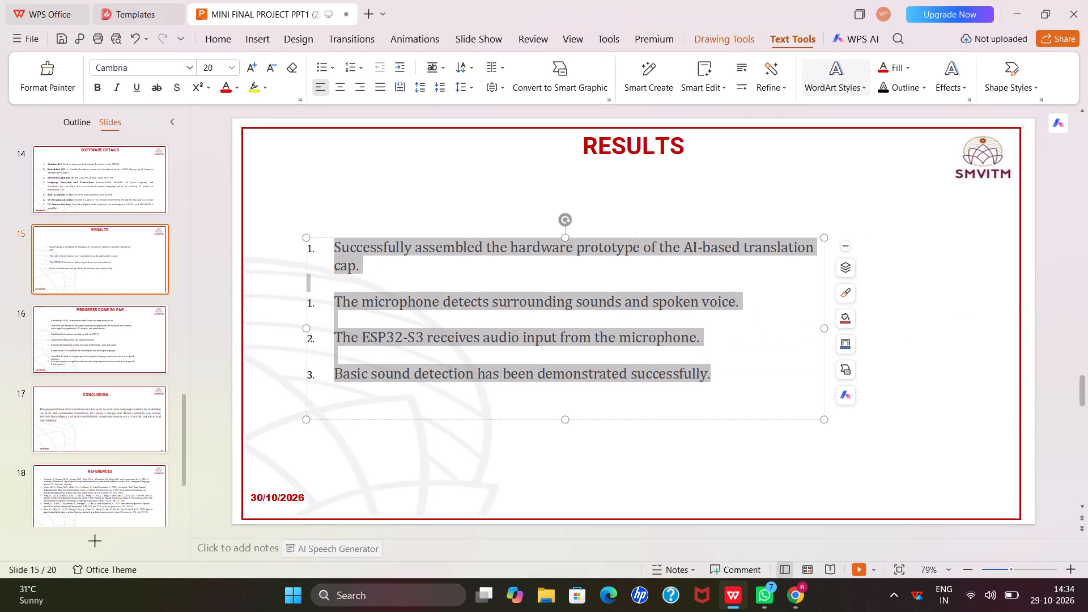
pyautogui.click(381, 87)
pyautogui.click(744, 216)
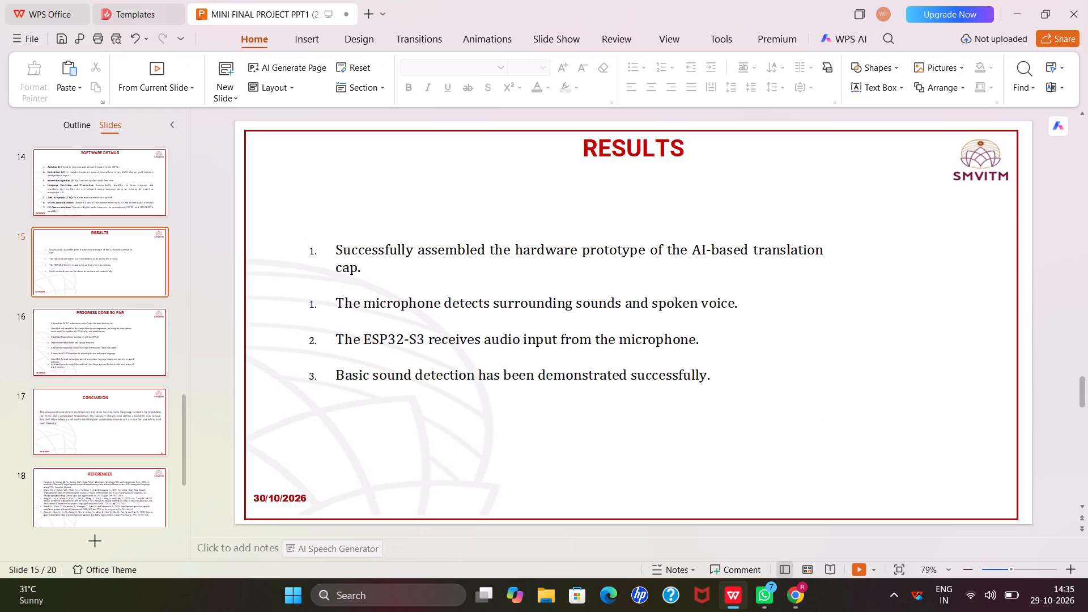
# Justify all eight list items on the Progress Done So Far slide.
pyautogui.click(104, 350)
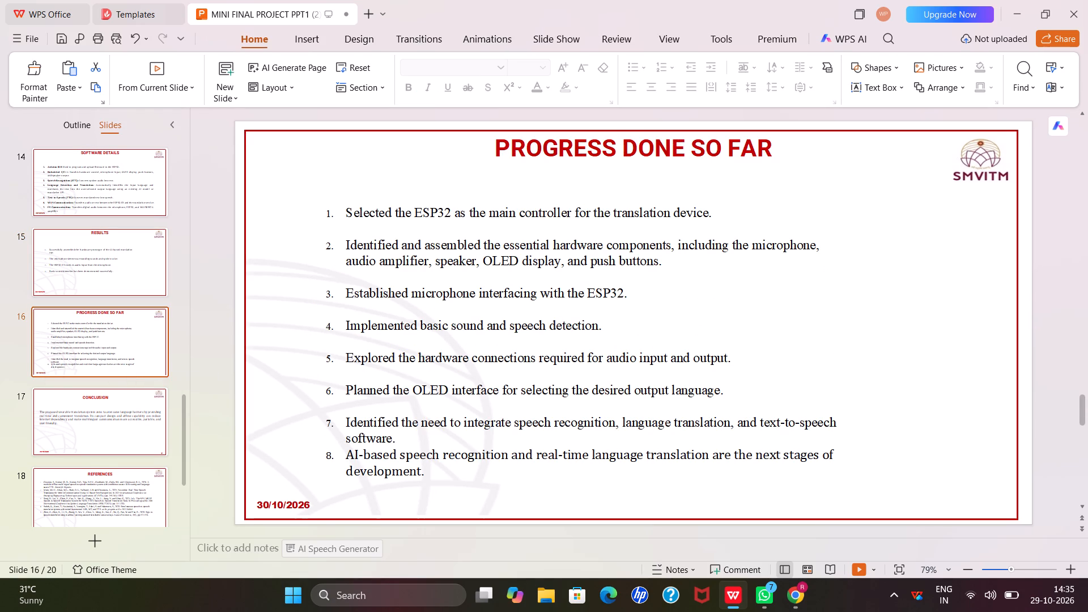
pyautogui.moveTo(347, 210); pyautogui.dragTo(630, 464)
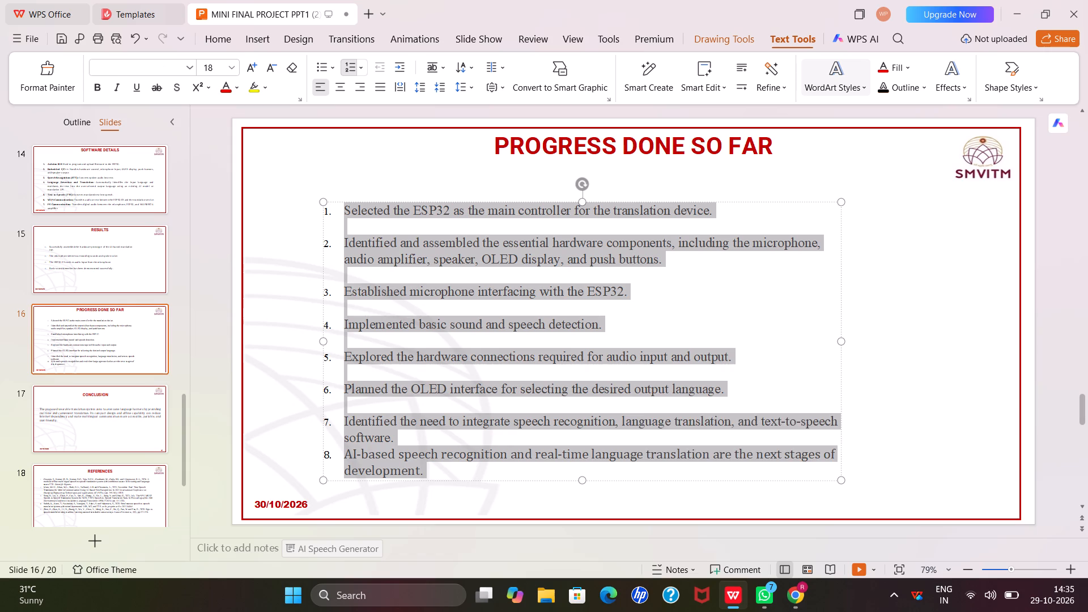
pyautogui.click(384, 91)
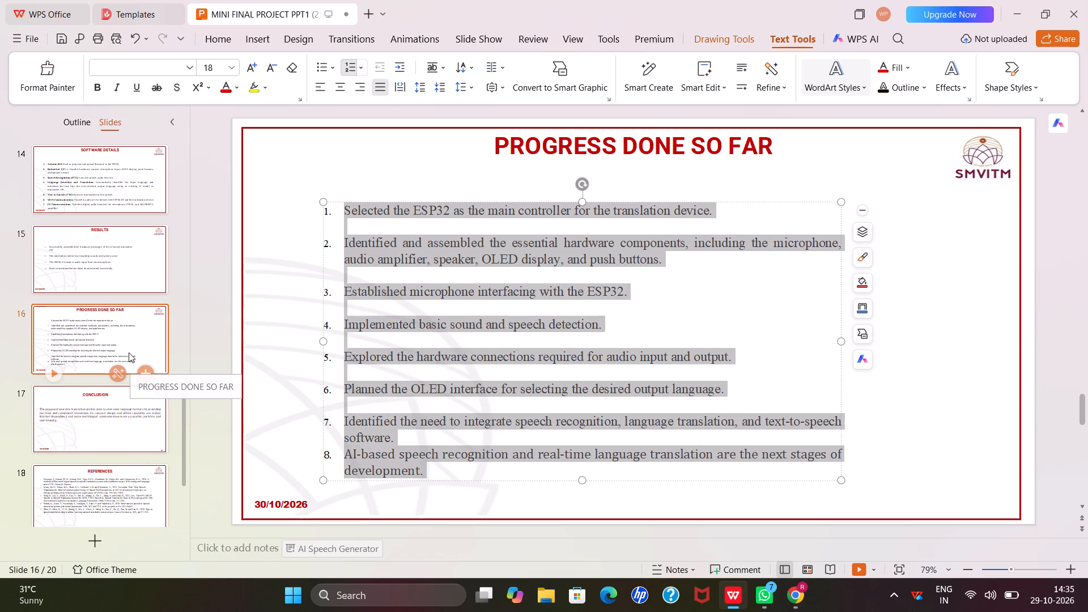
pyautogui.click(292, 329)
pyautogui.click(466, 261)
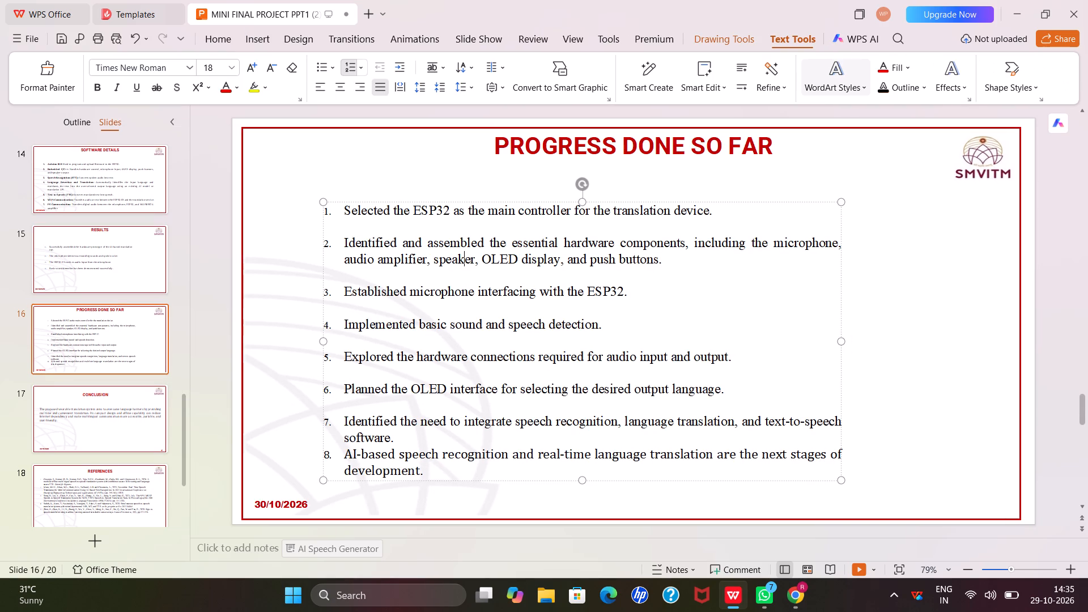
# Nudge the Progress Done So Far text box slightly left on the slide.
pyautogui.moveTo(372, 203); pyautogui.dragTo(363, 205)
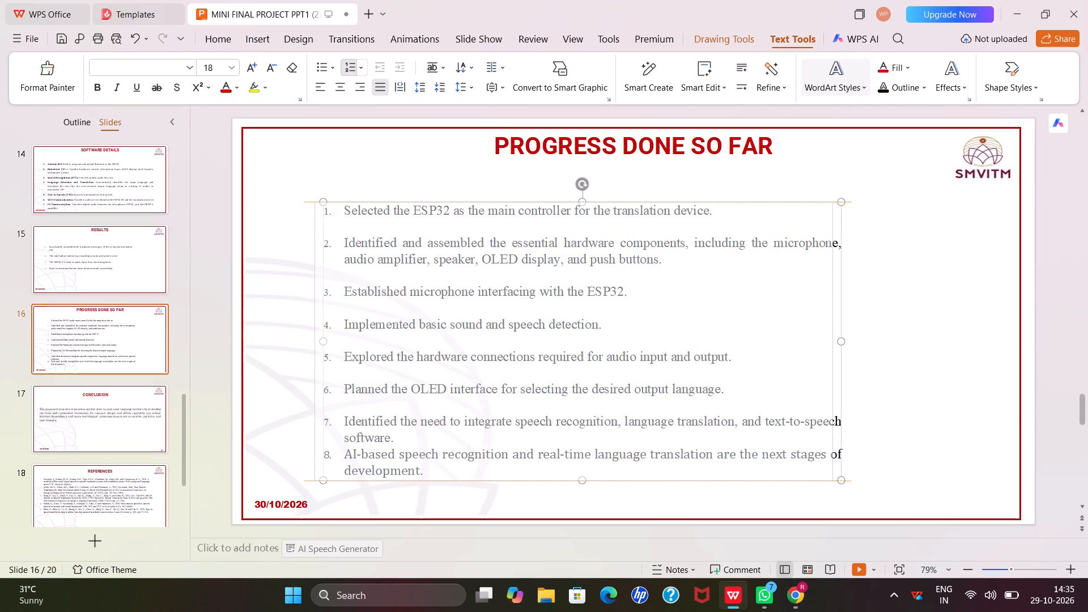
pyautogui.moveTo(363, 205); pyautogui.dragTo(363, 205)
pyautogui.click(620, 176)
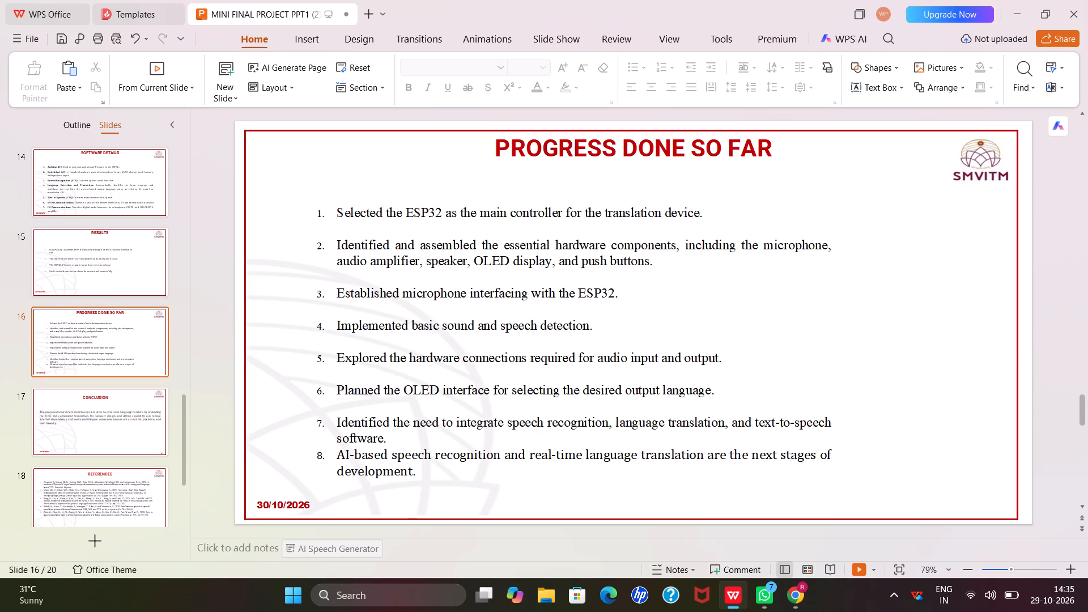
# Review the layout of the Software Details, Results and Progress Done So Far slides.
pyautogui.click(158, 189)
pyautogui.moveTo(158, 189); pyautogui.dragTo(109, 262)
pyautogui.click(109, 262)
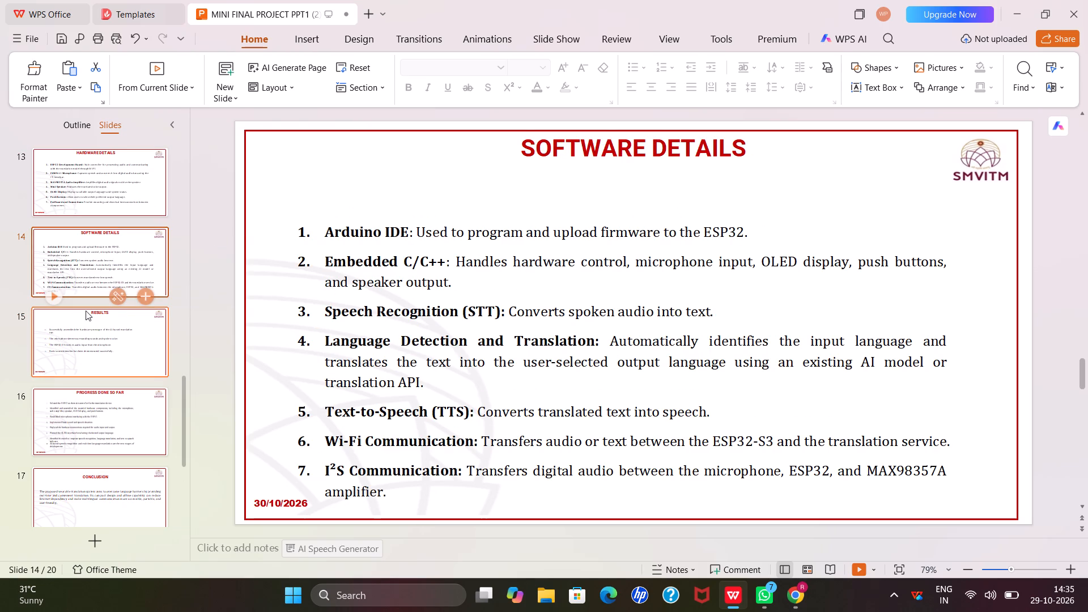
pyautogui.click(76, 342)
pyautogui.click(77, 404)
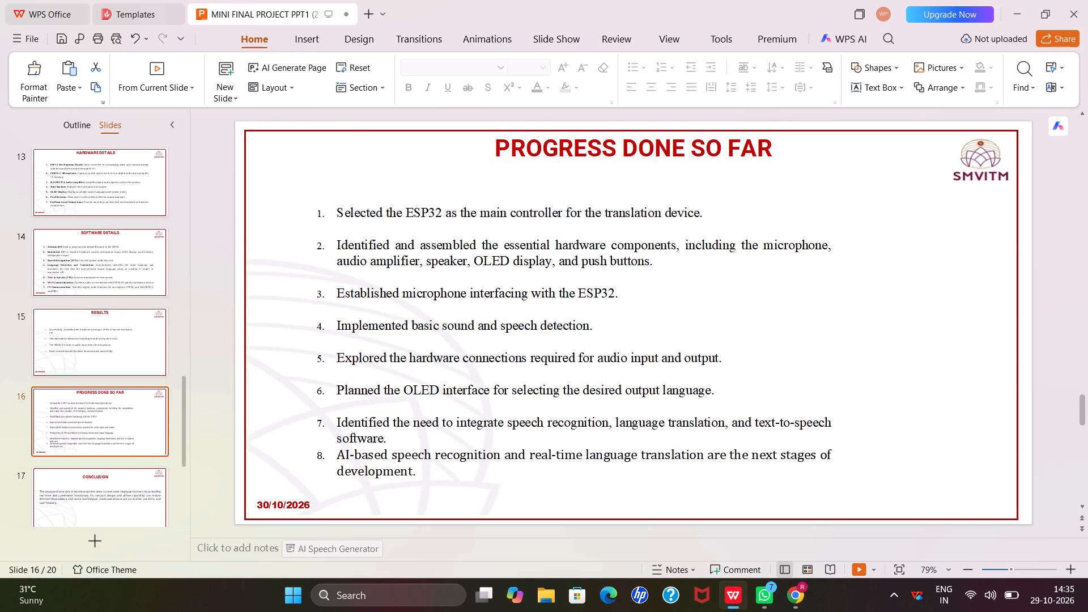
pyautogui.click(321, 246)
pyautogui.click(236, 322)
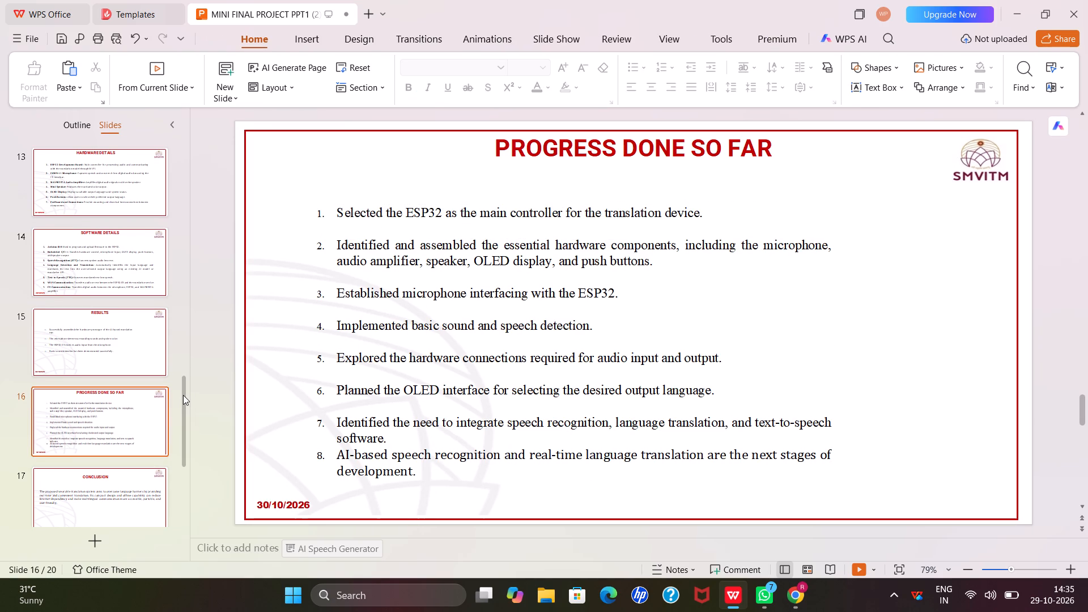
# Set the Conclusion slide's body paragraph to font size 20.
pyautogui.moveTo(183, 395); pyautogui.dragTo(193, 435)
pyautogui.click(82, 309)
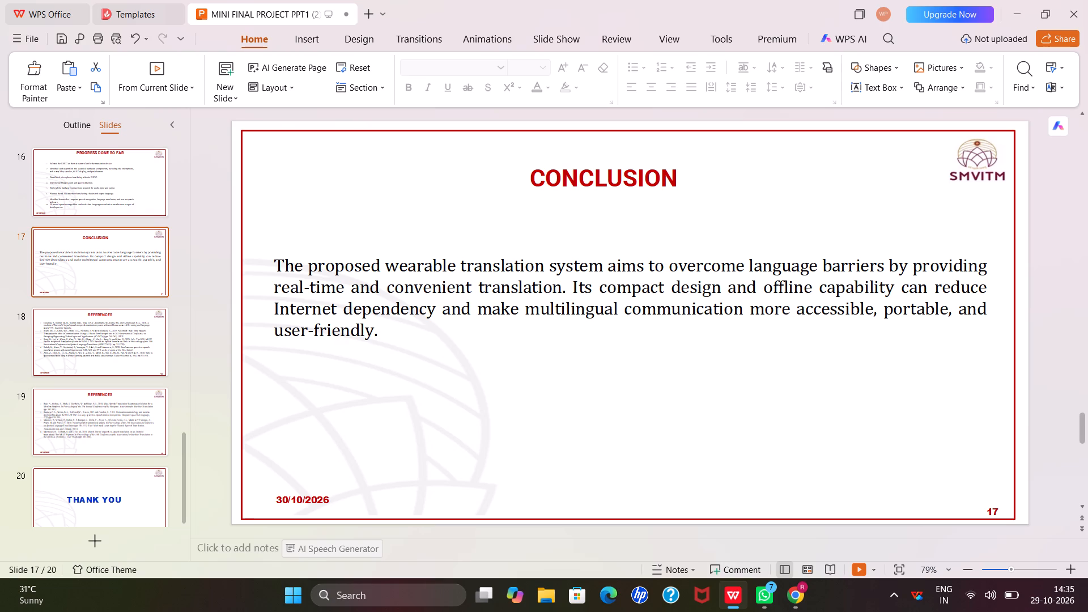
pyautogui.moveTo(275, 263); pyautogui.dragTo(379, 340)
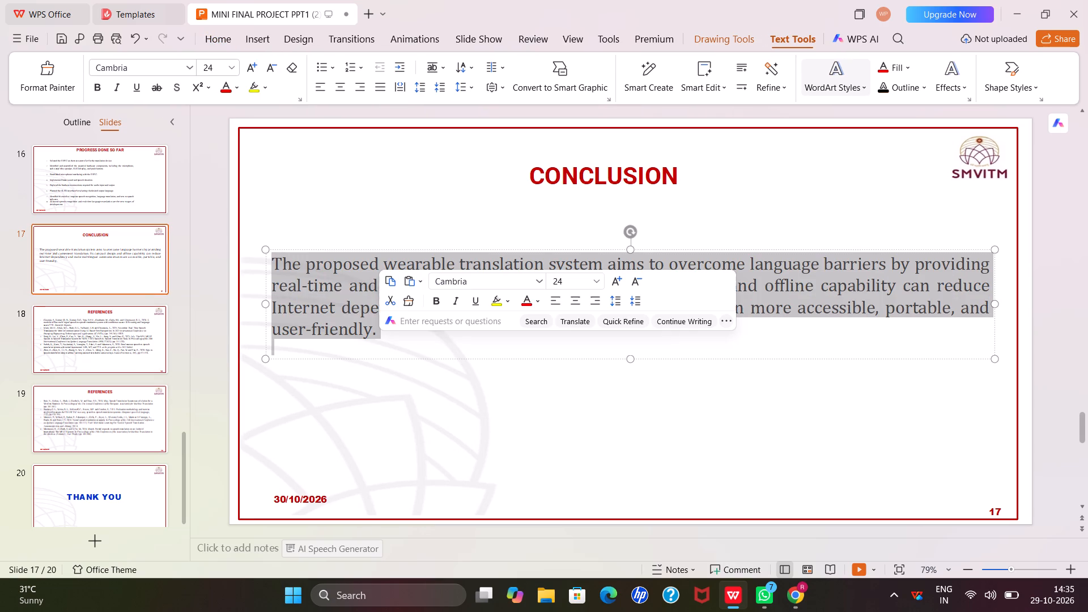
pyautogui.click(233, 66)
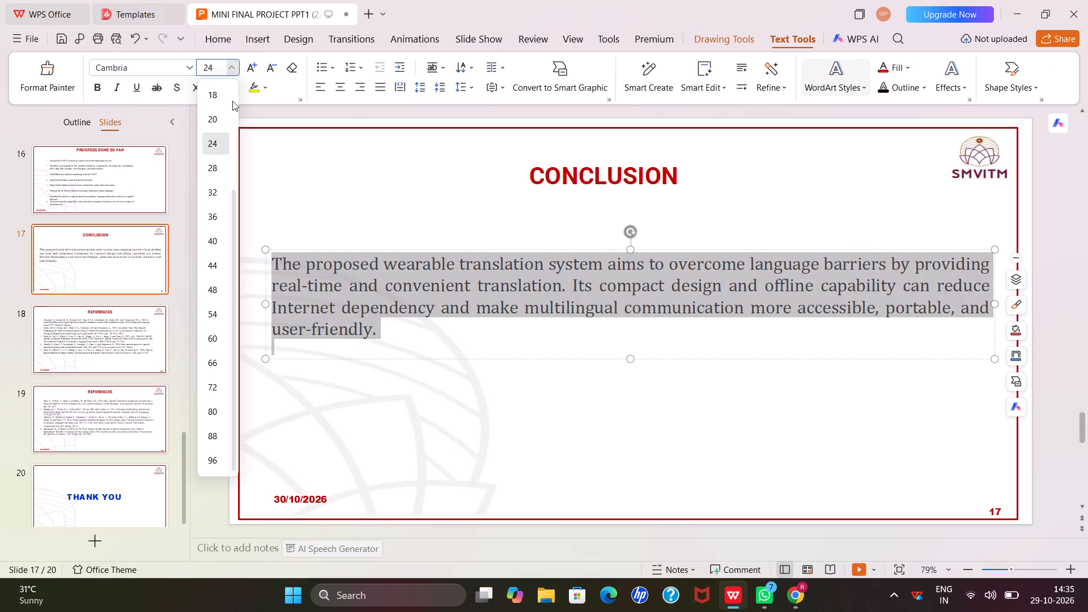
pyautogui.click(224, 112)
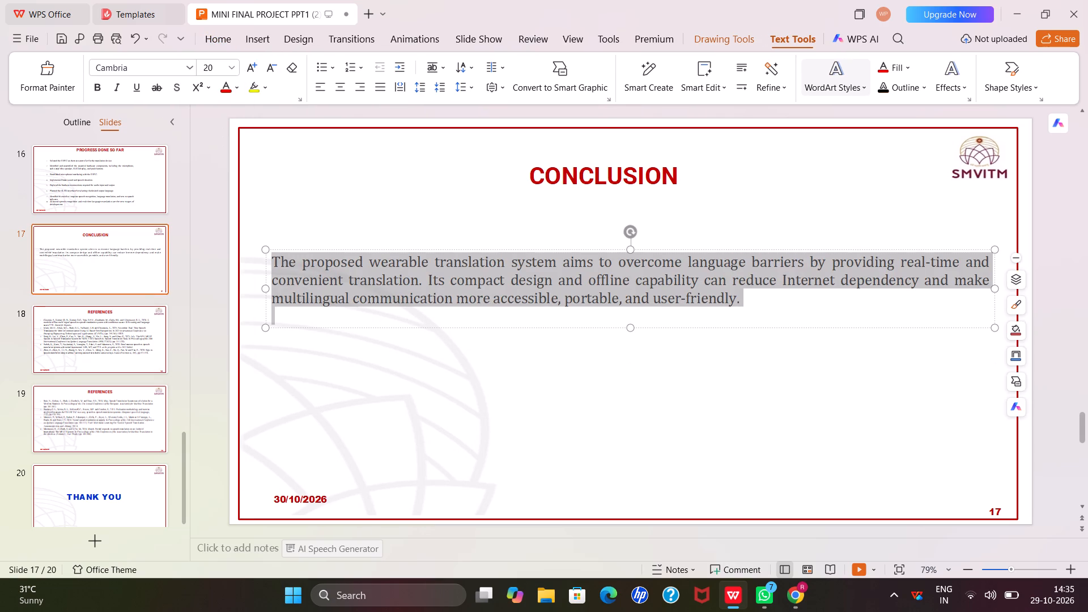
pyautogui.click(375, 173)
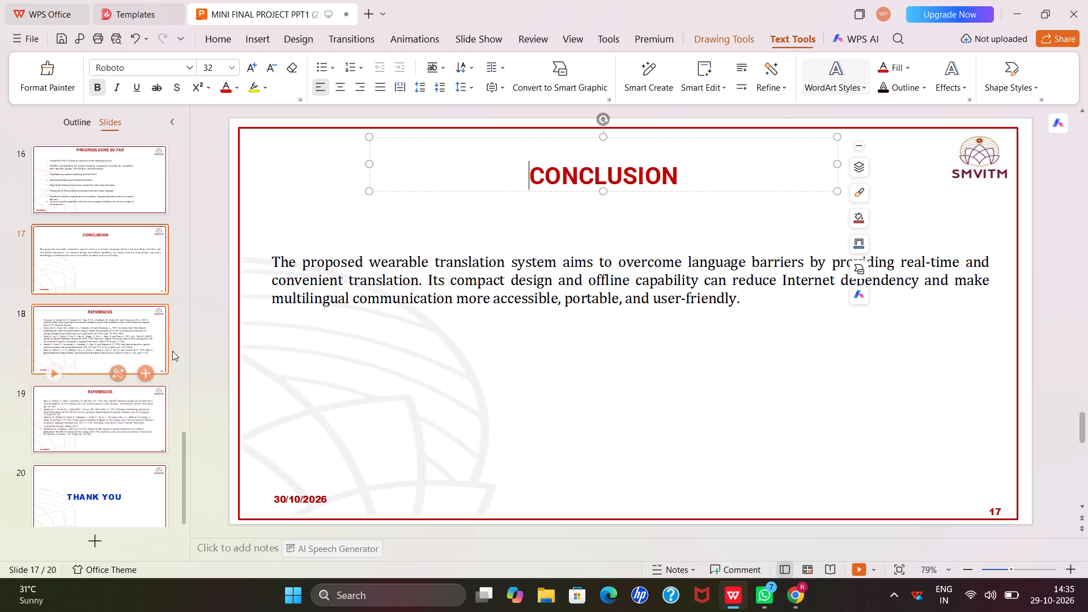
# Set the line spacing of all five entries on the first References slide (slide 18) to 1.5.
pyautogui.click(103, 339)
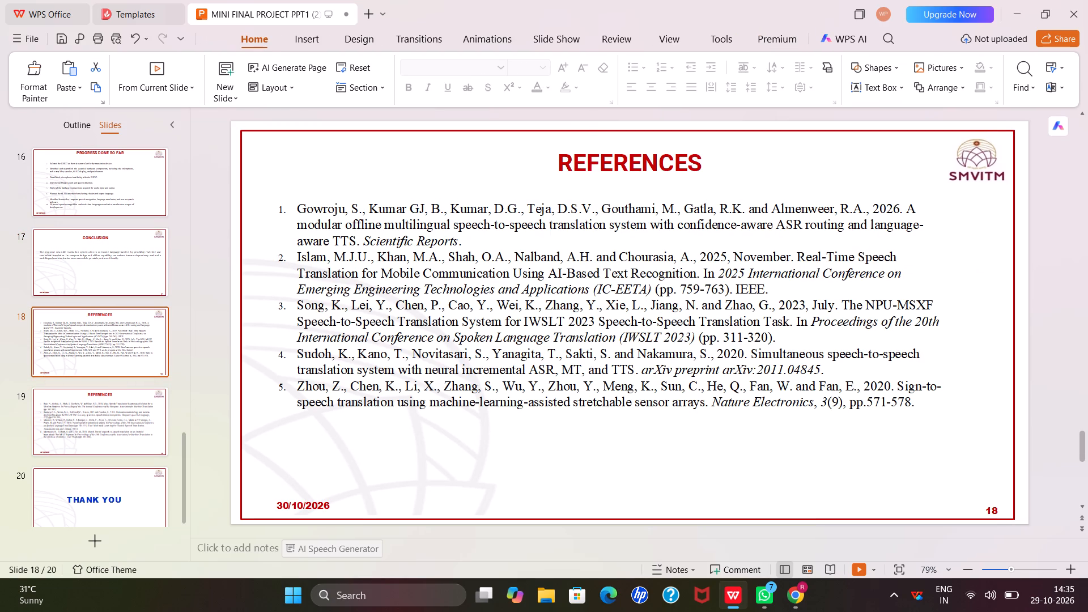
pyautogui.moveTo(298, 207); pyautogui.dragTo(575, 411)
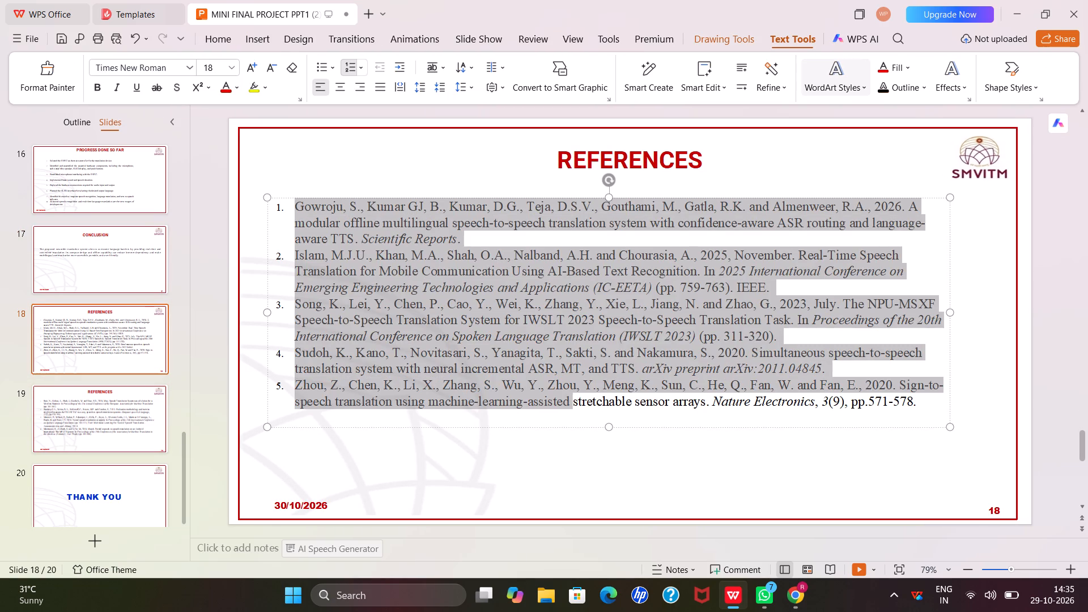
pyautogui.moveTo(575, 411); pyautogui.dragTo(754, 395)
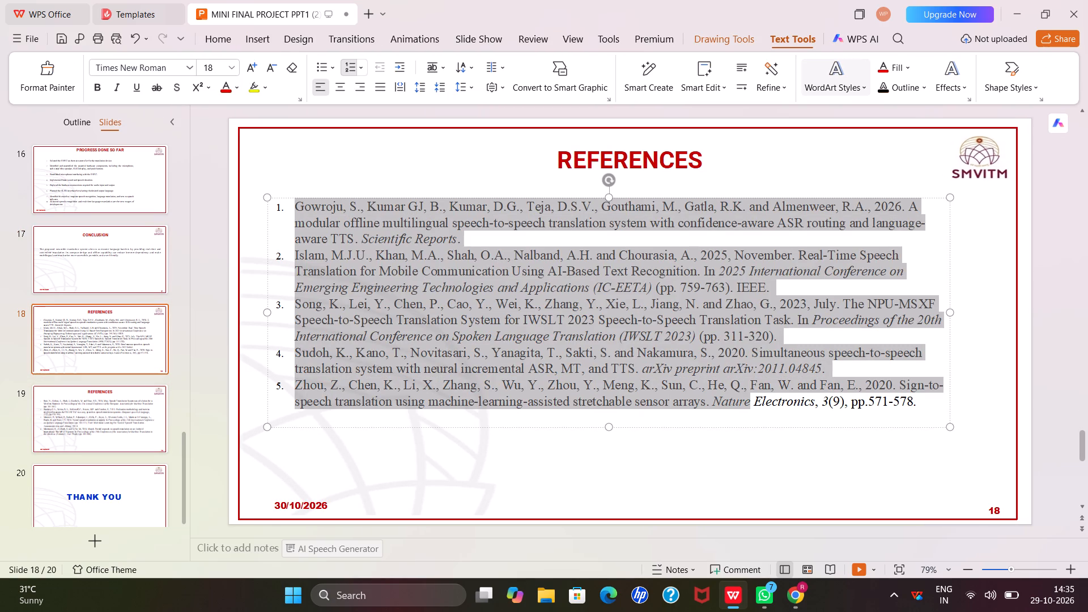
pyautogui.moveTo(754, 395); pyautogui.dragTo(937, 399)
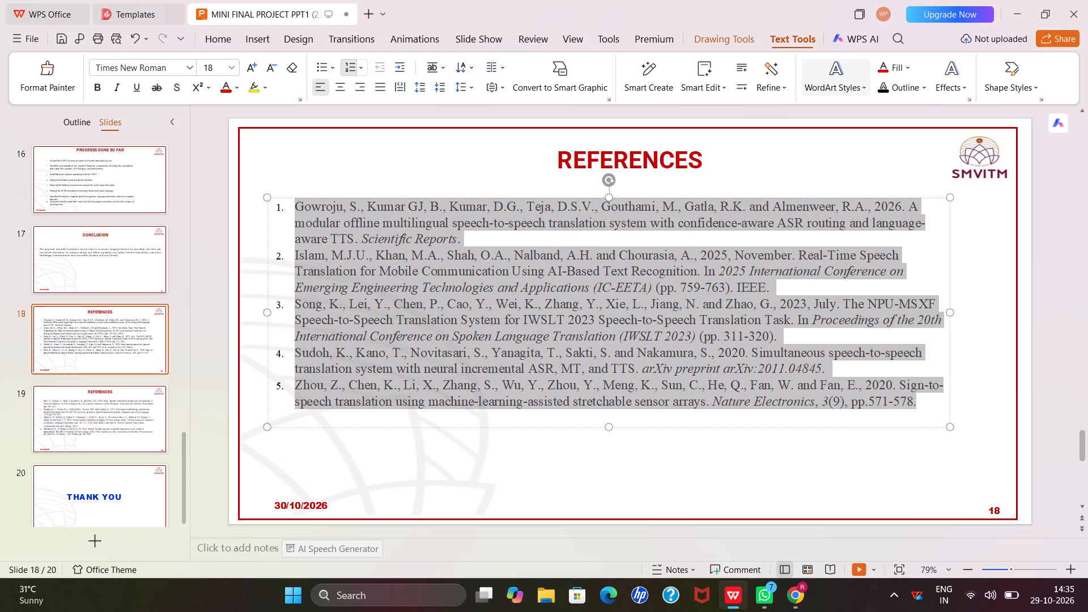
pyautogui.moveTo(937, 399); pyautogui.dragTo(941, 399)
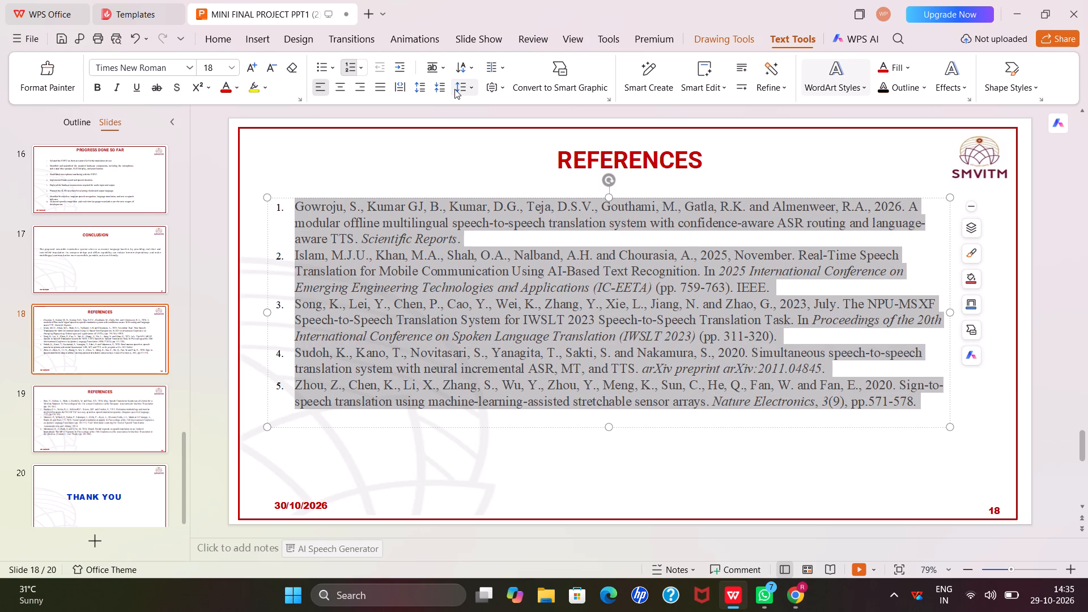
pyautogui.click(454, 89)
pyautogui.click(490, 135)
pyautogui.click(475, 249)
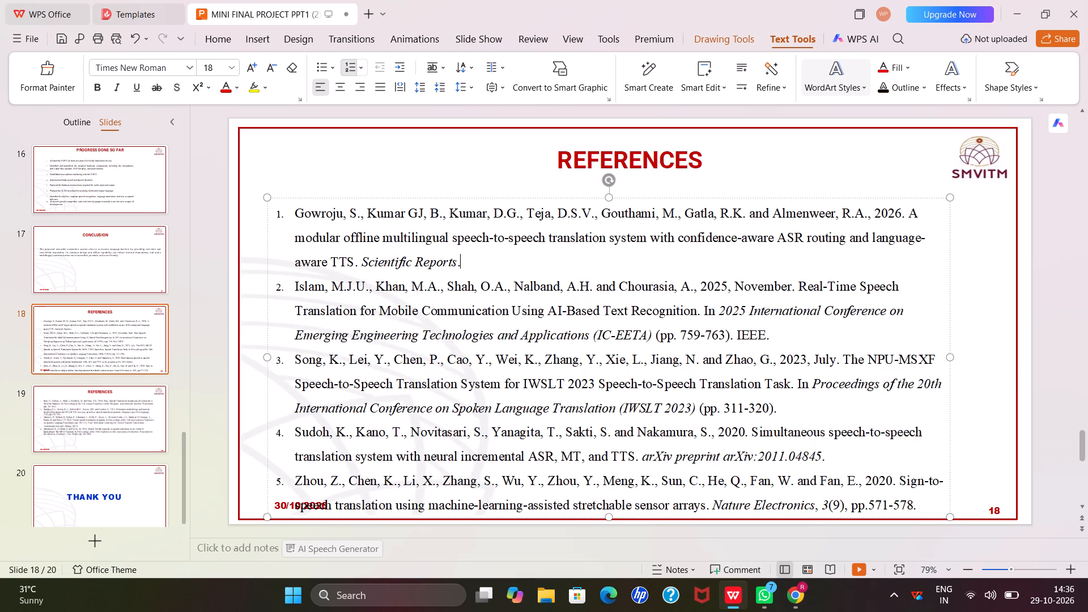
# Move the reference list text box on slide 18 up slightly, closer beneath the References title.
pyautogui.moveTo(499, 196); pyautogui.dragTo(498, 182)
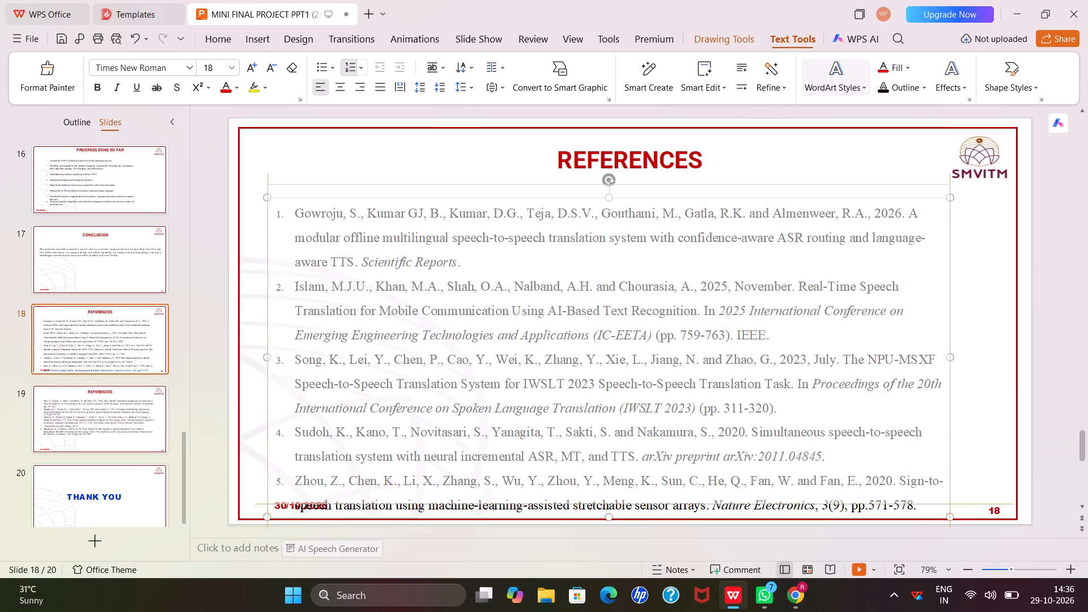
pyautogui.moveTo(498, 182); pyautogui.dragTo(501, 180)
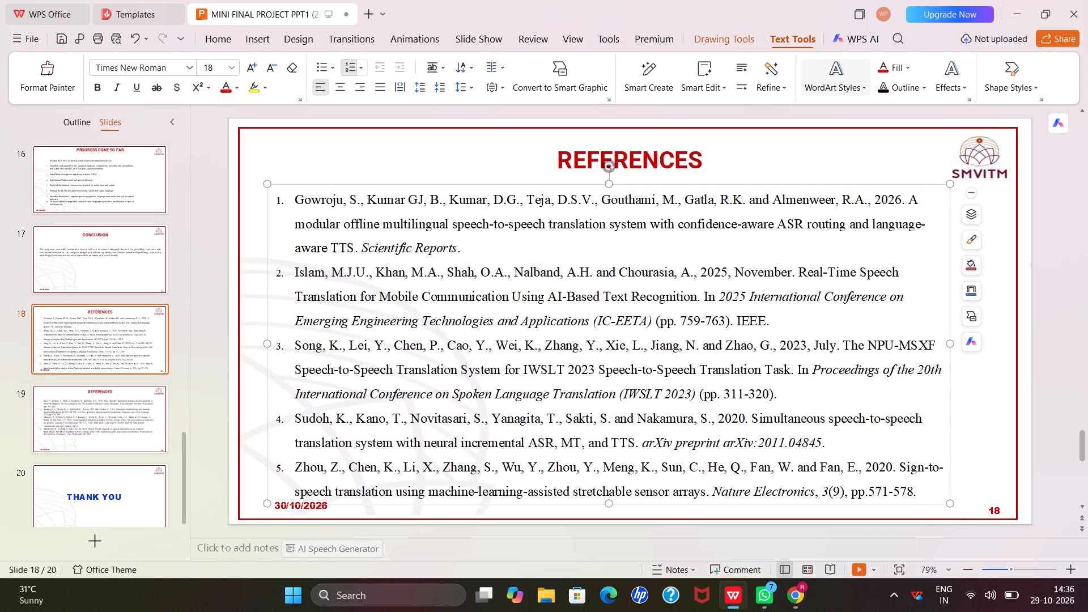
pyautogui.click(250, 283)
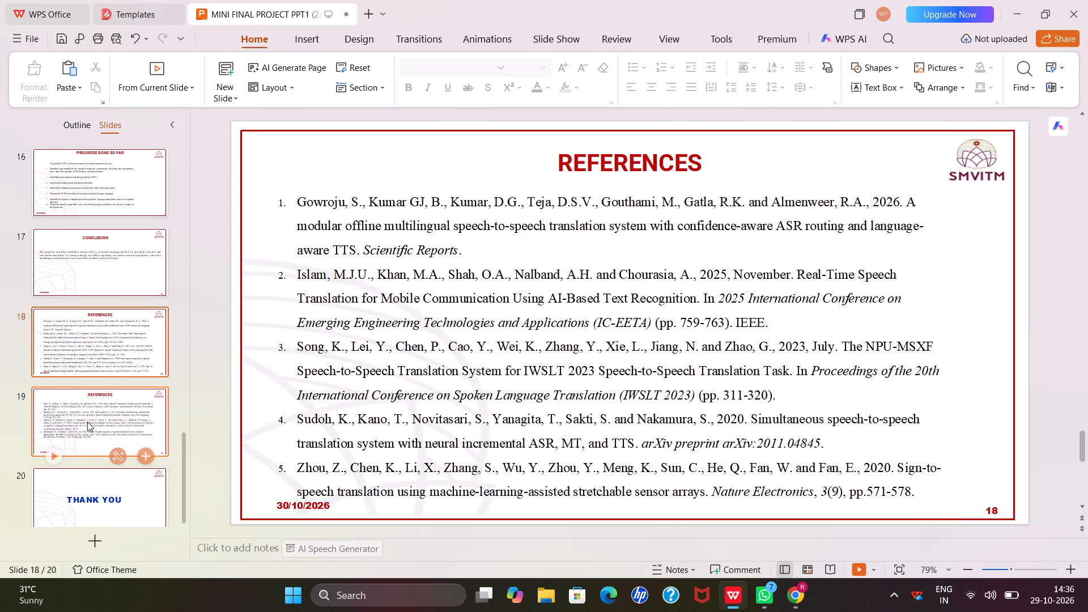
# Set the line spacing of all four entries on the second References slide (slide 19) to 1.5.
pyautogui.click(87, 422)
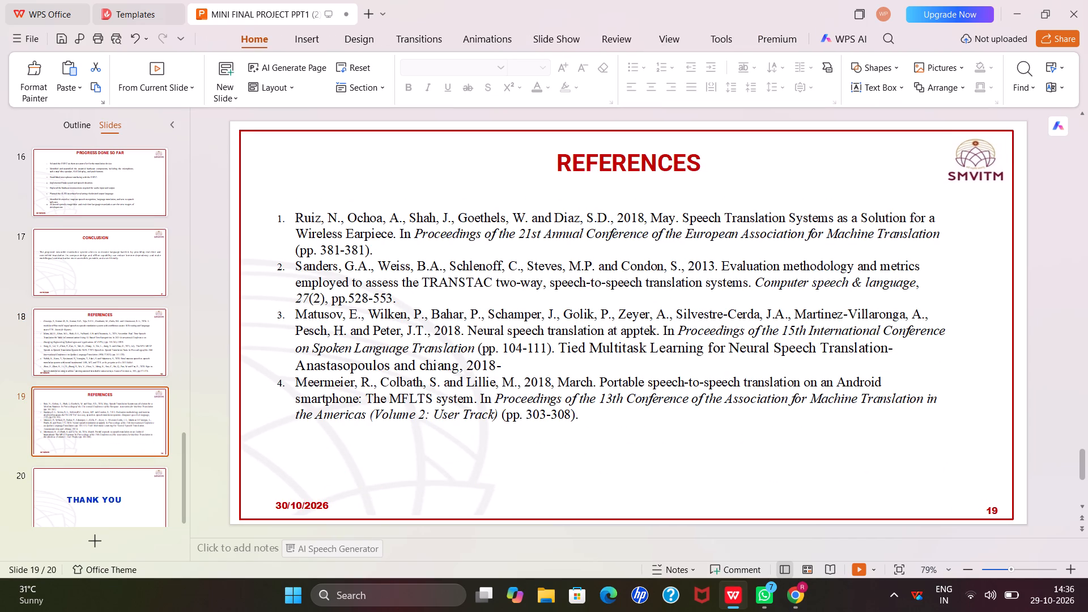
pyautogui.moveTo(296, 214); pyautogui.dragTo(596, 470)
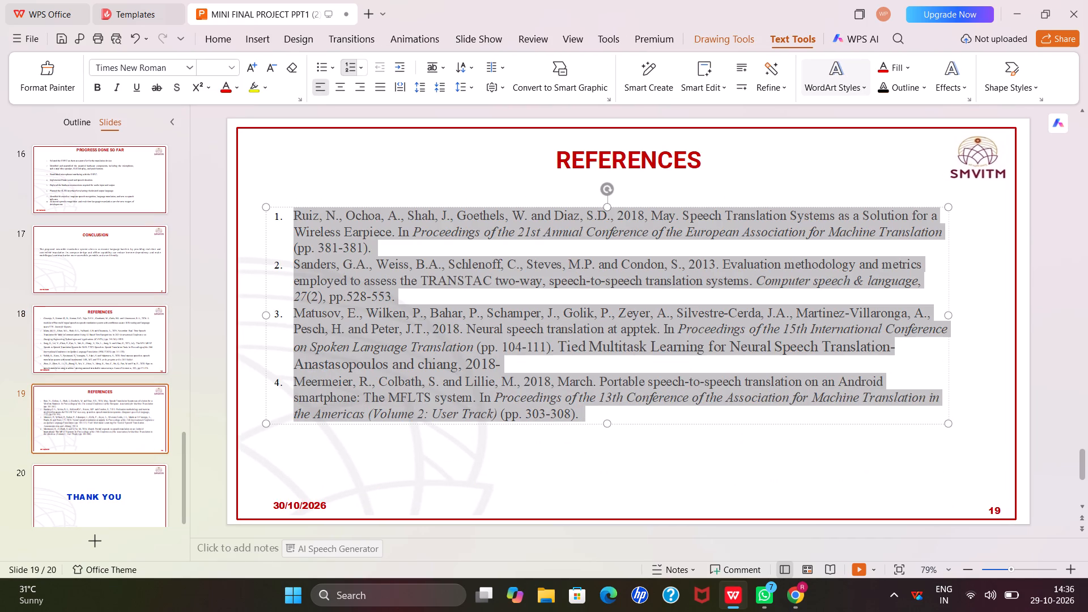
pyautogui.moveTo(596, 470); pyautogui.dragTo(596, 472)
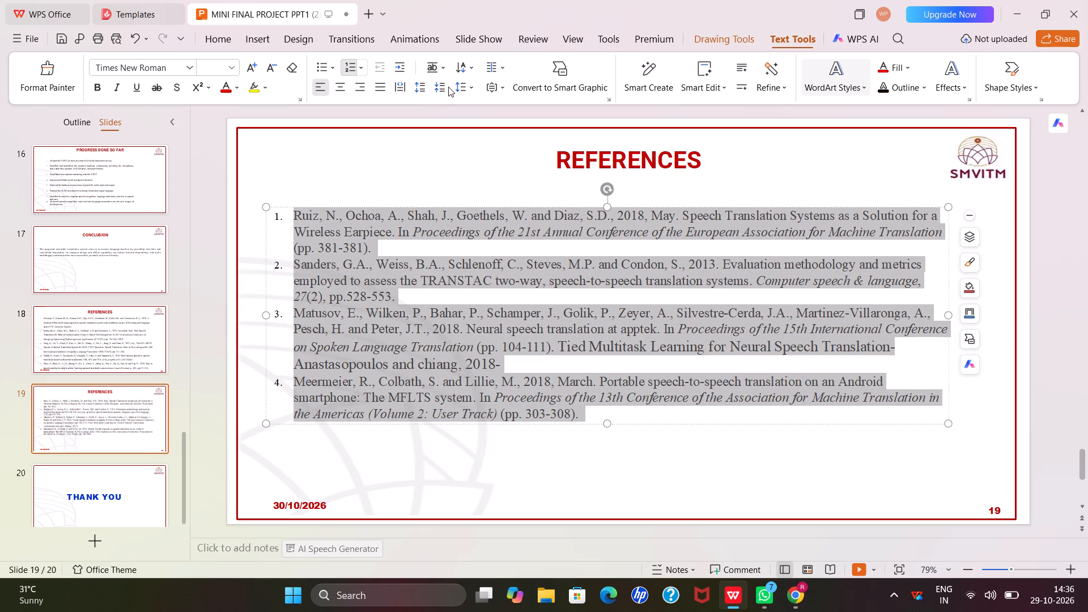
pyautogui.click(456, 90)
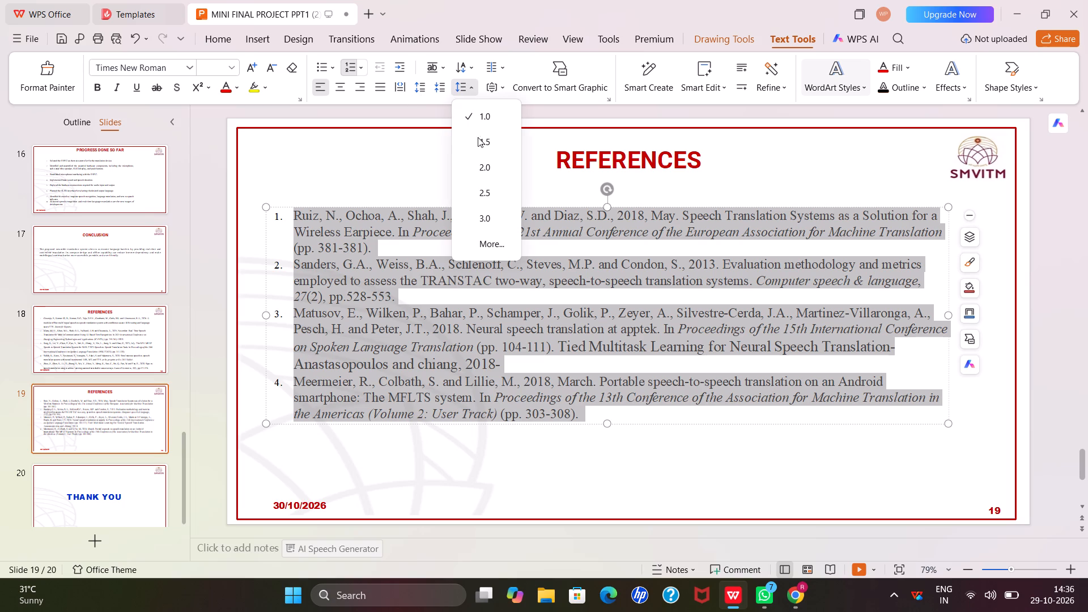
pyautogui.click(478, 146)
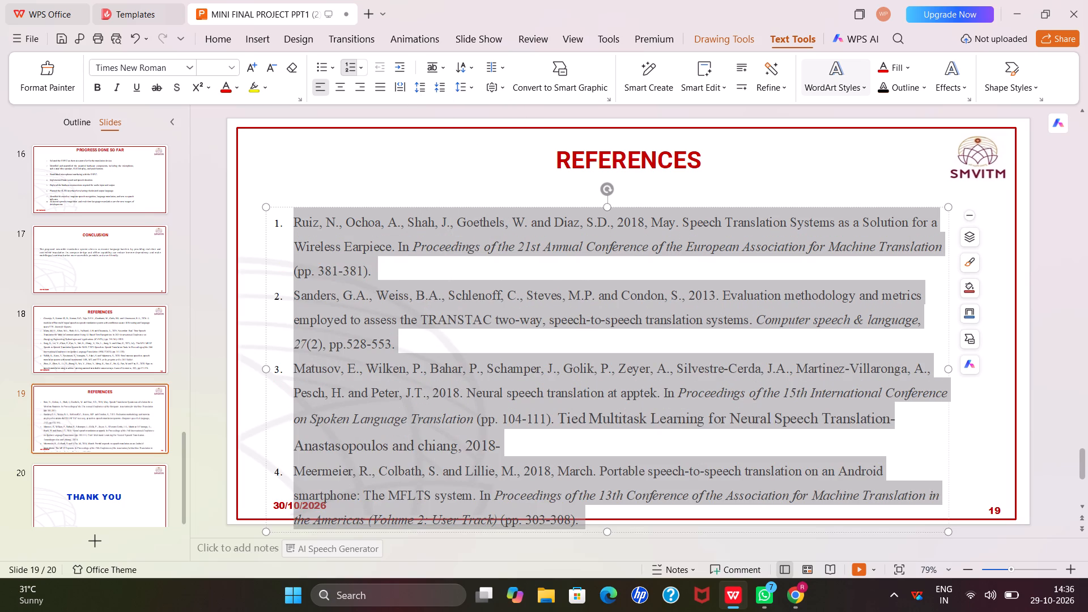
# Move the reference list text box on slide 19 up beneath the title so its last line fits inside the slide border.
pyautogui.moveTo(455, 206); pyautogui.dragTo(457, 185)
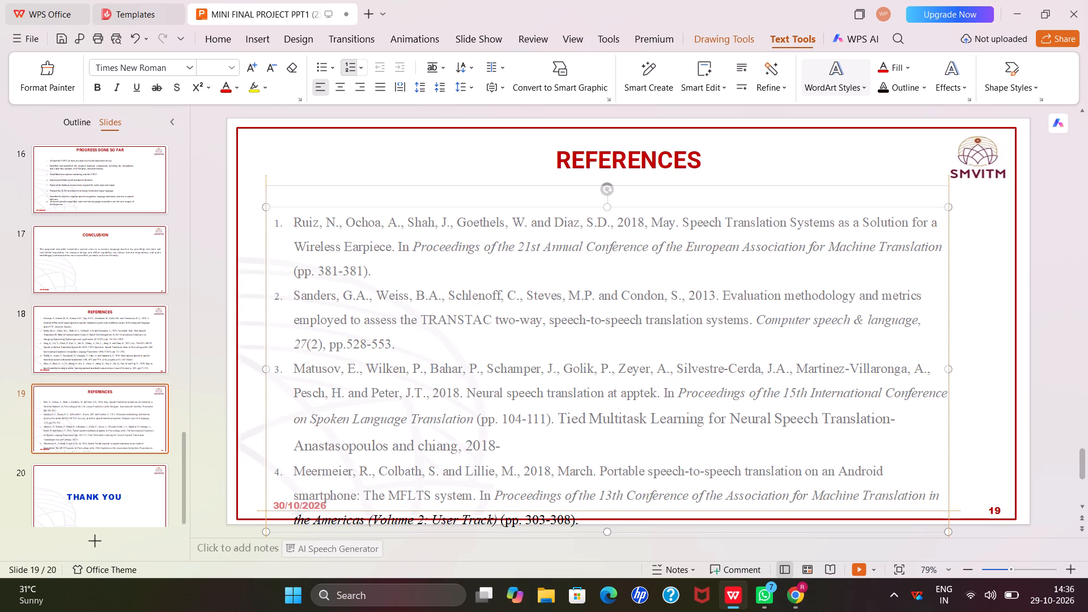
pyautogui.moveTo(457, 185); pyautogui.dragTo(459, 171)
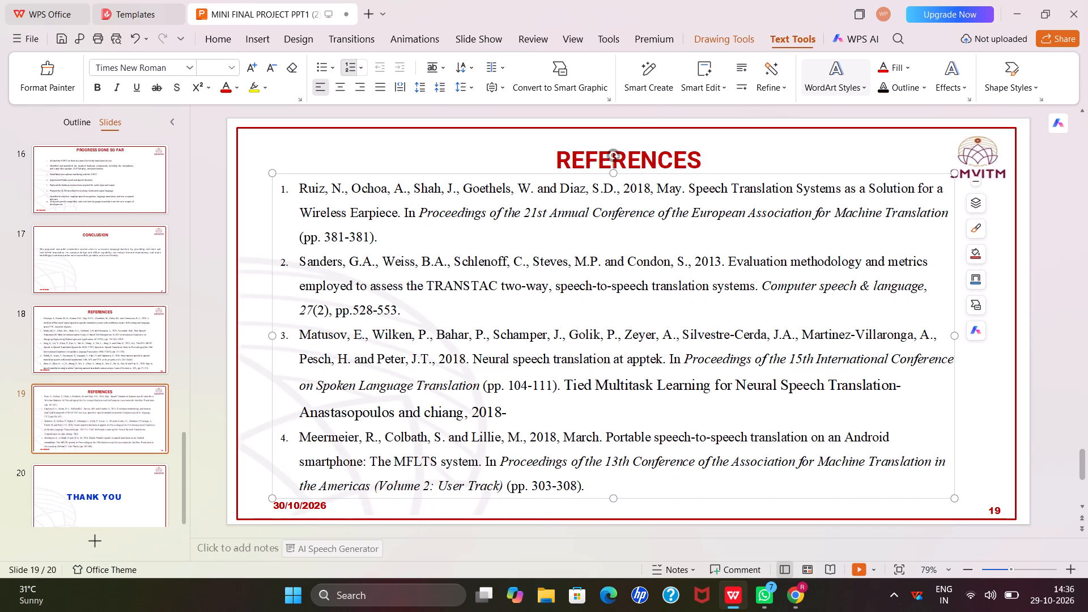
pyautogui.moveTo(466, 173); pyautogui.dragTo(466, 178)
pyautogui.click(443, 159)
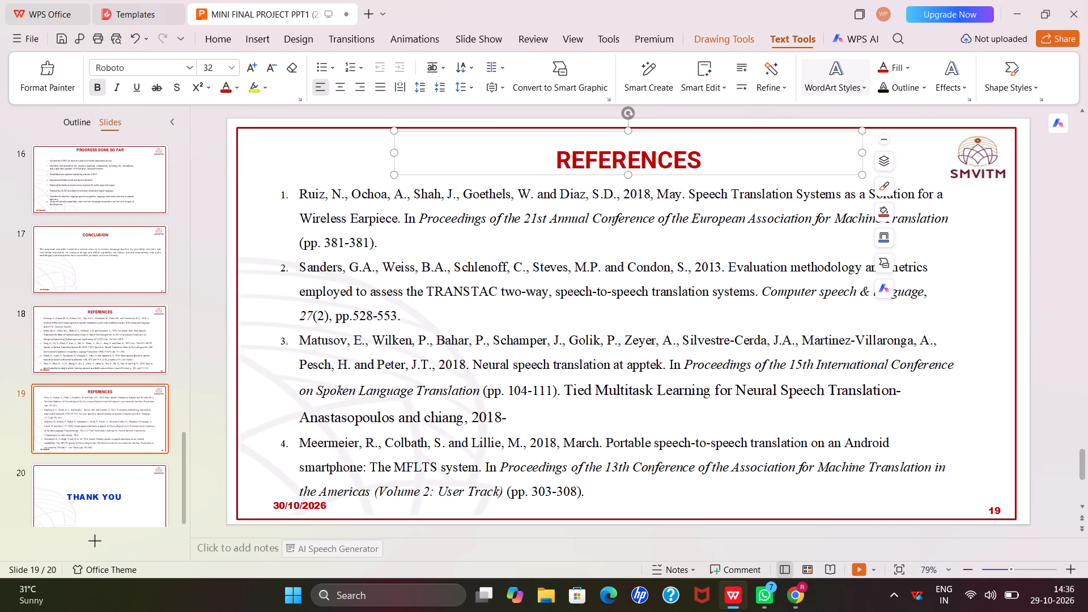
pyautogui.click(282, 238)
pyautogui.click(246, 239)
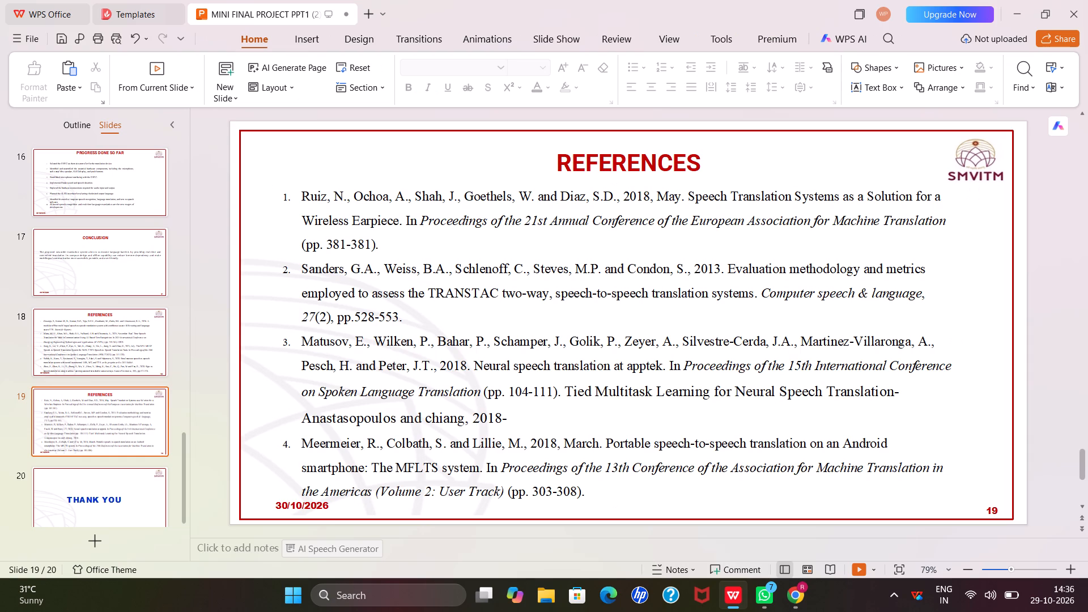
# Play the slide show from the title slide and review every slide's layout through to the end of the presentation.
pyautogui.moveTo(185, 454); pyautogui.dragTo(183, 461)
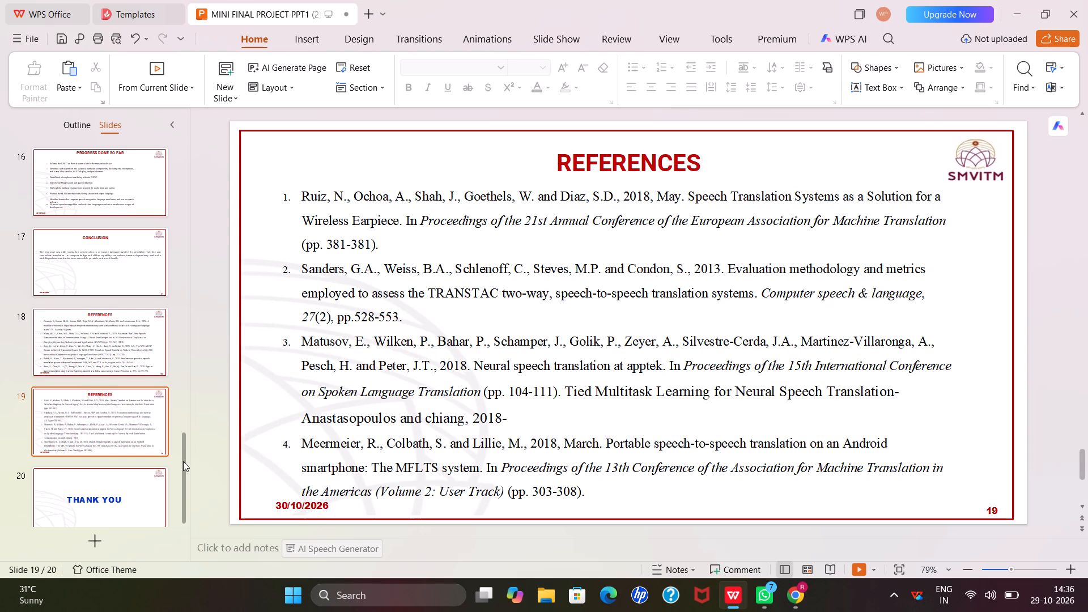
pyautogui.moveTo(183, 461); pyautogui.dragTo(203, 148)
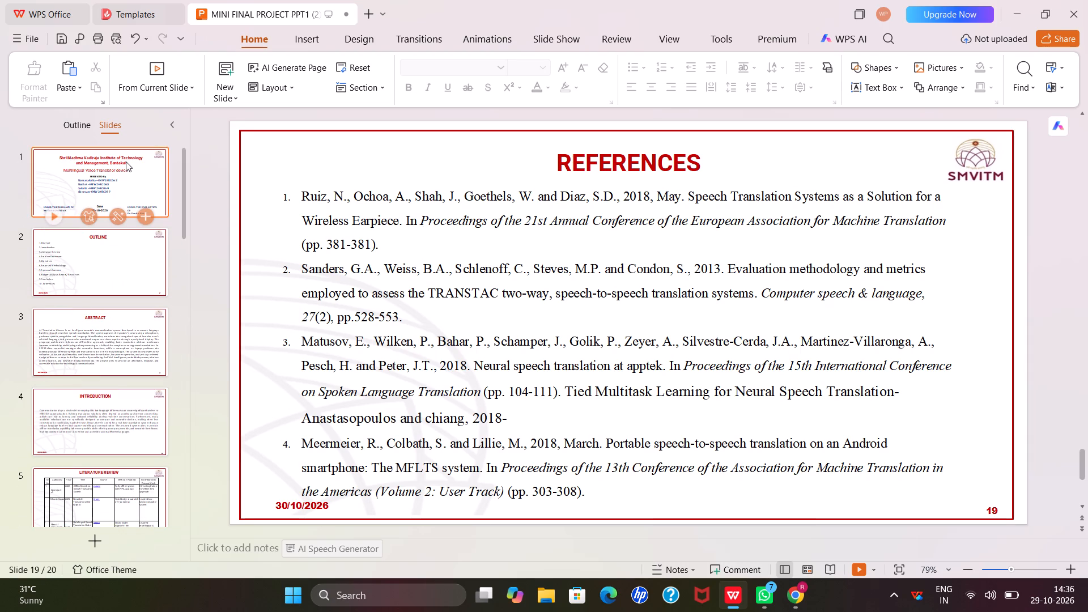
pyautogui.click(126, 161)
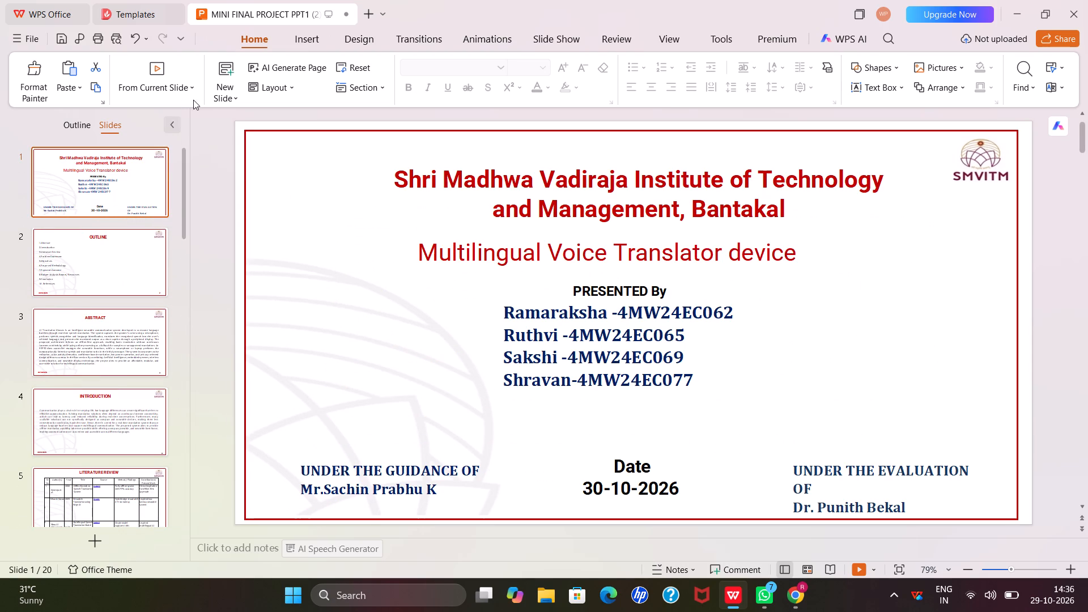
pyautogui.click(862, 570)
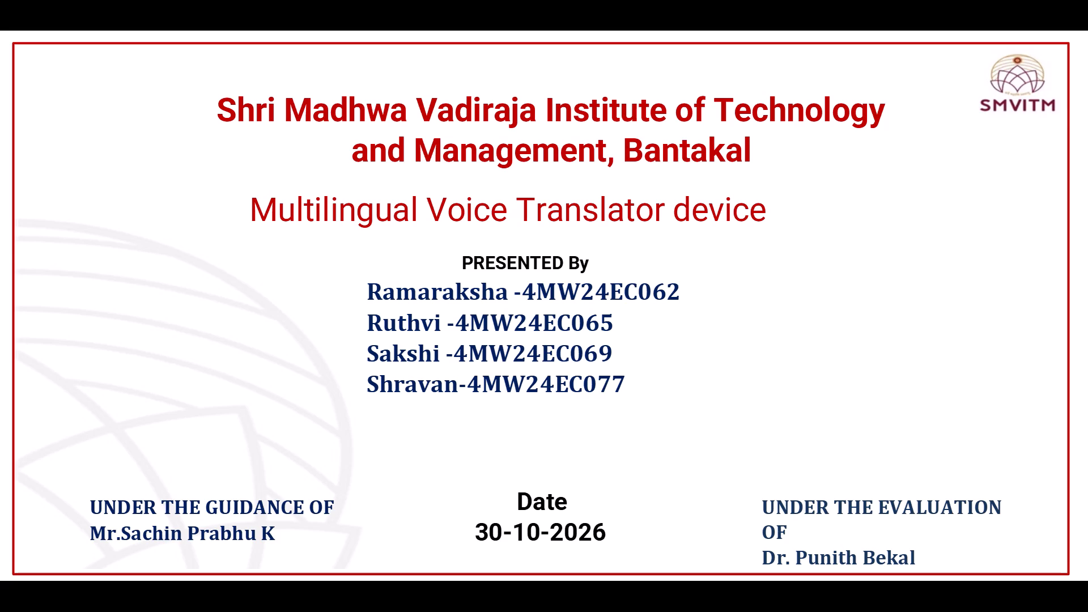
pyautogui.press('Right')
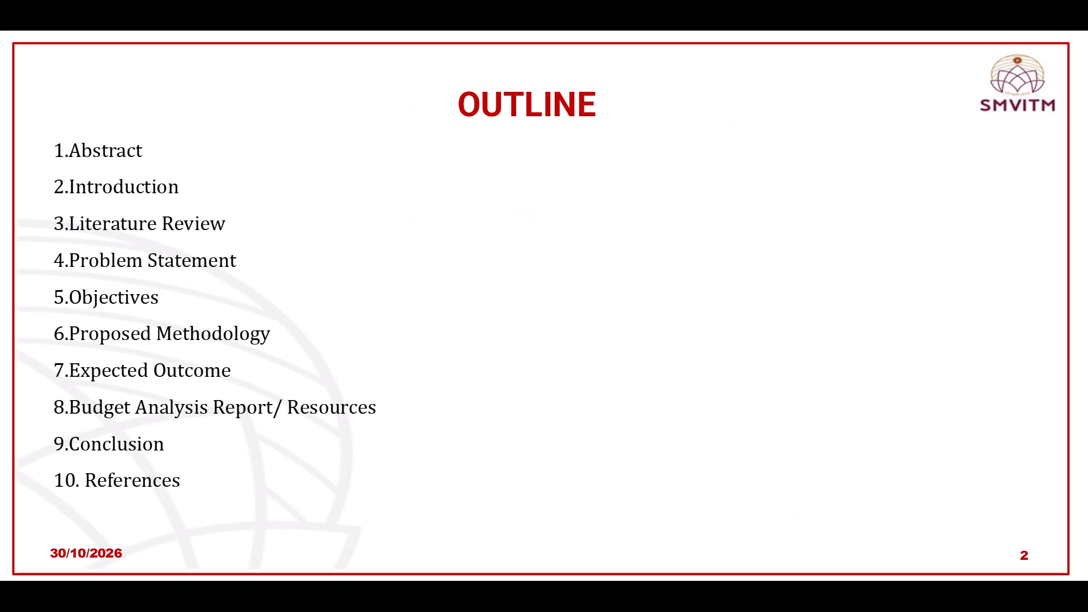
pyautogui.press('Right')
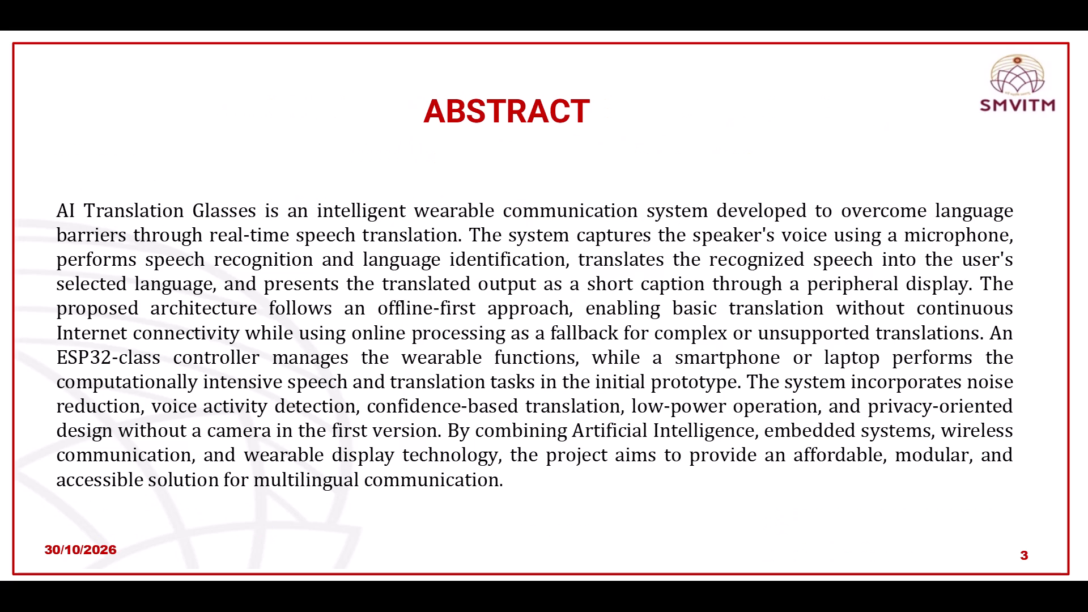
pyautogui.press('Right')
pyautogui.press('Right')
pyautogui.press('Right')
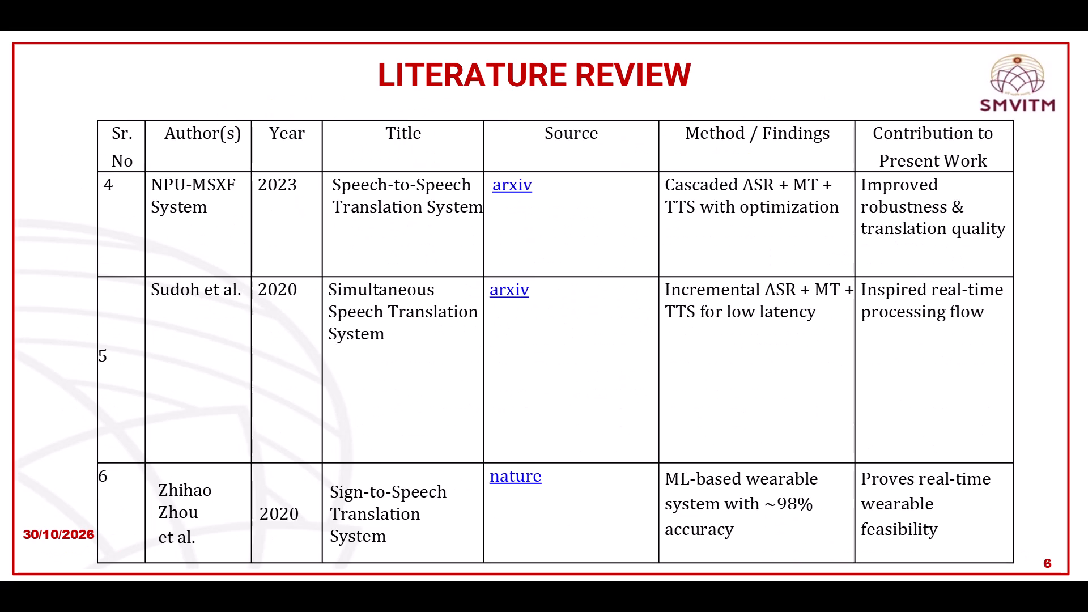
pyautogui.press('Right')
pyautogui.press('Right')
pyautogui.press('Right')
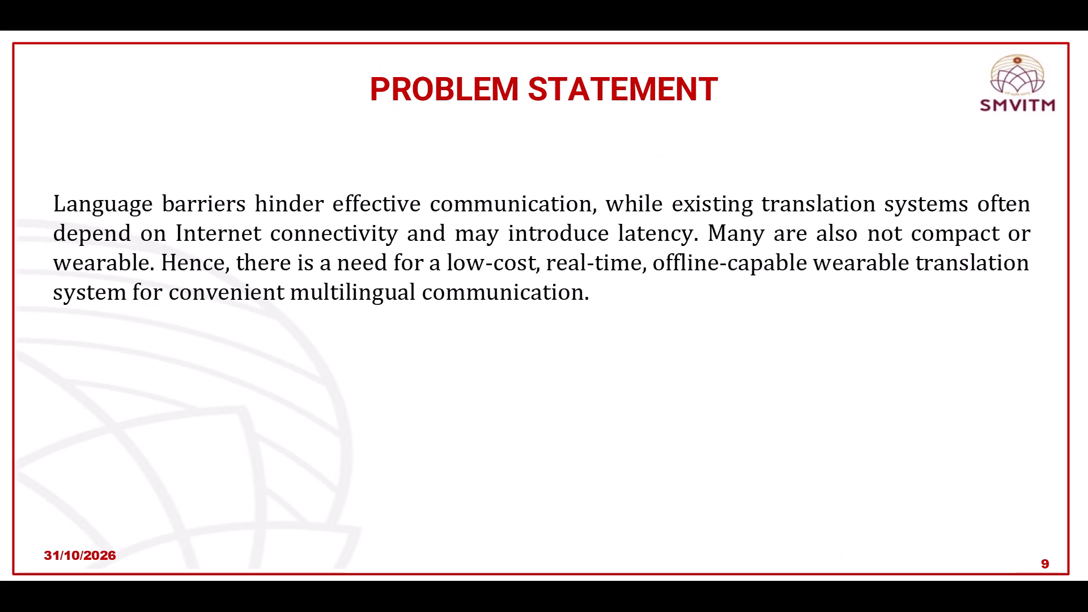
pyautogui.press('Right')
pyautogui.press('Right')
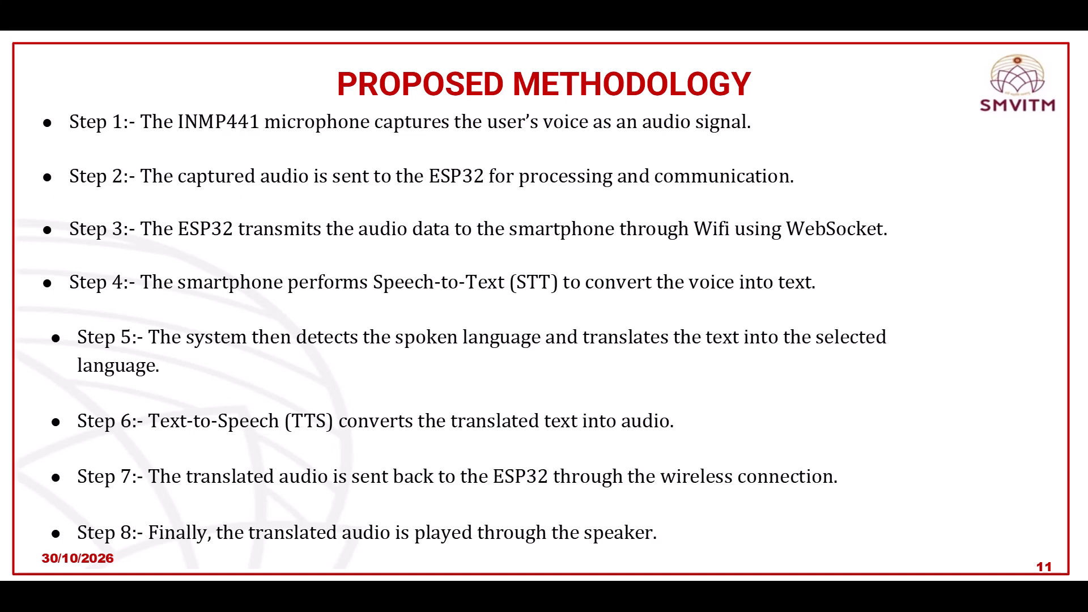
pyautogui.press('Right')
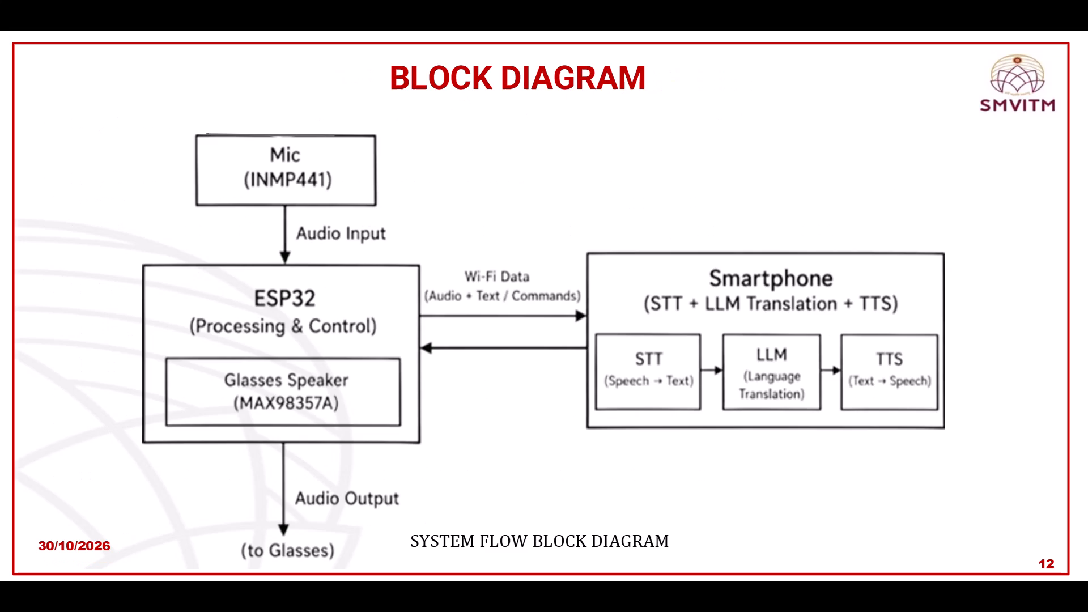
pyautogui.press('Right')
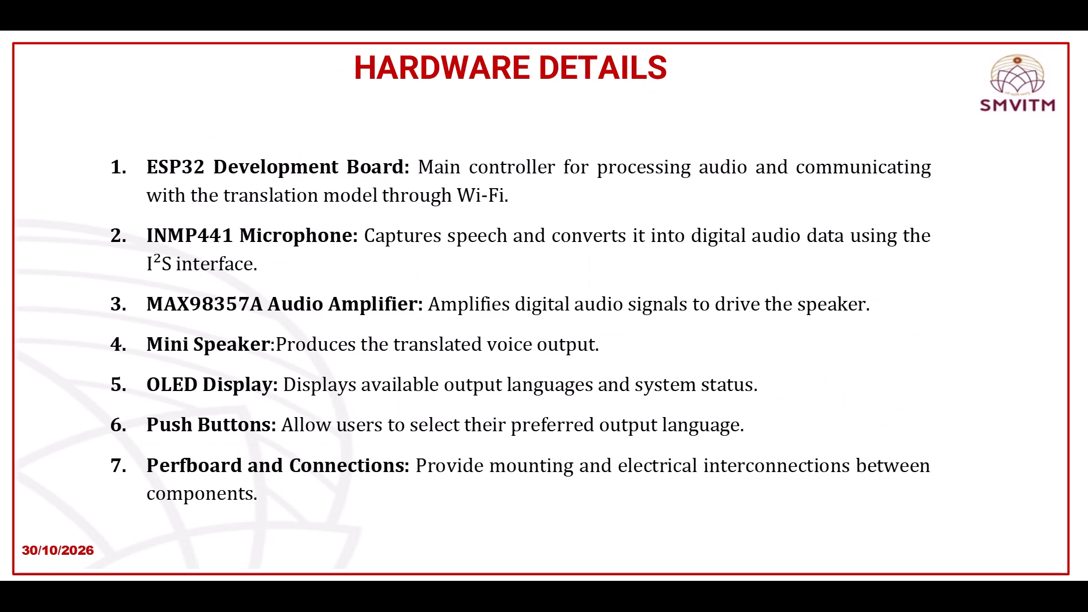
pyautogui.press('Right')
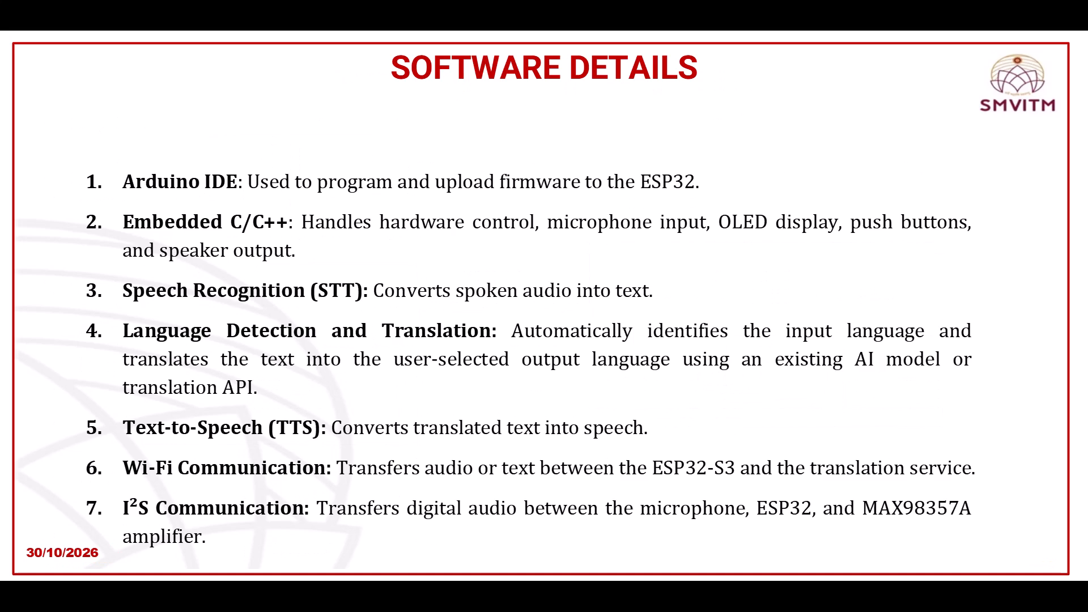
pyautogui.press('Right')
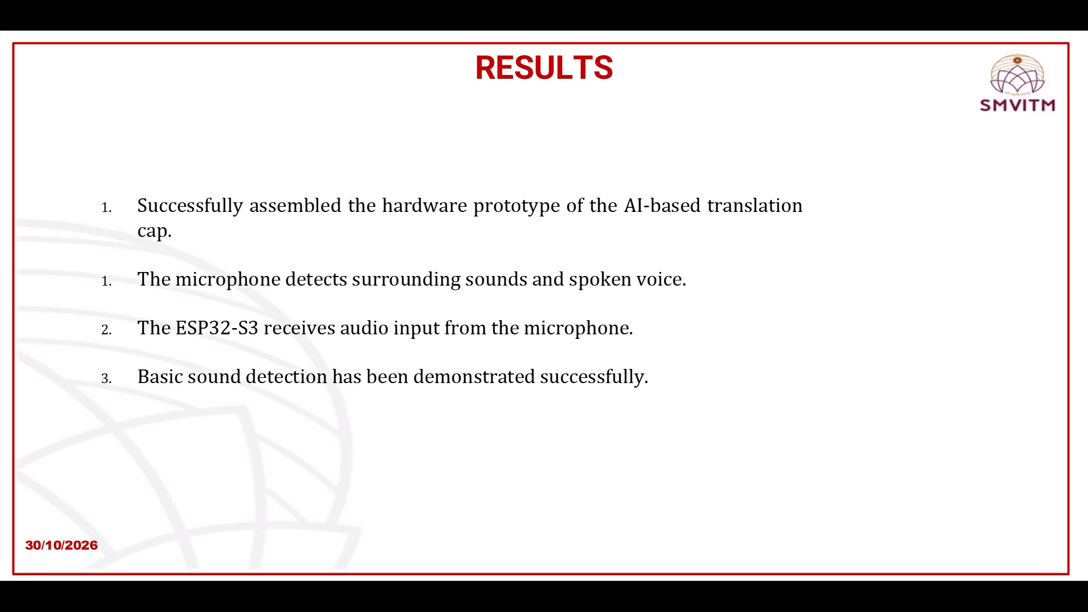
pyautogui.press('Right')
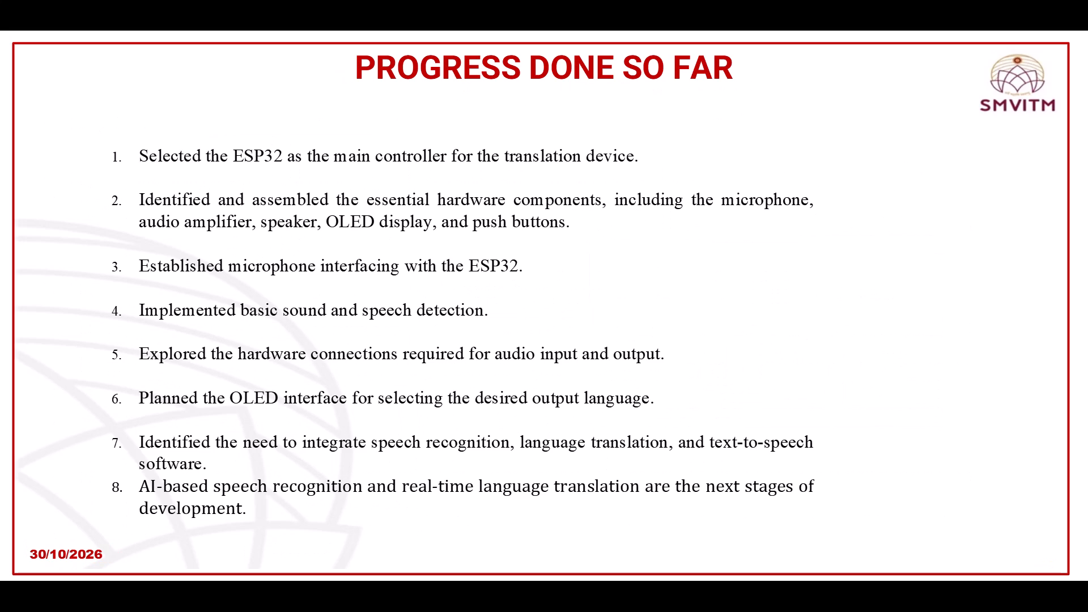
pyautogui.press('Right')
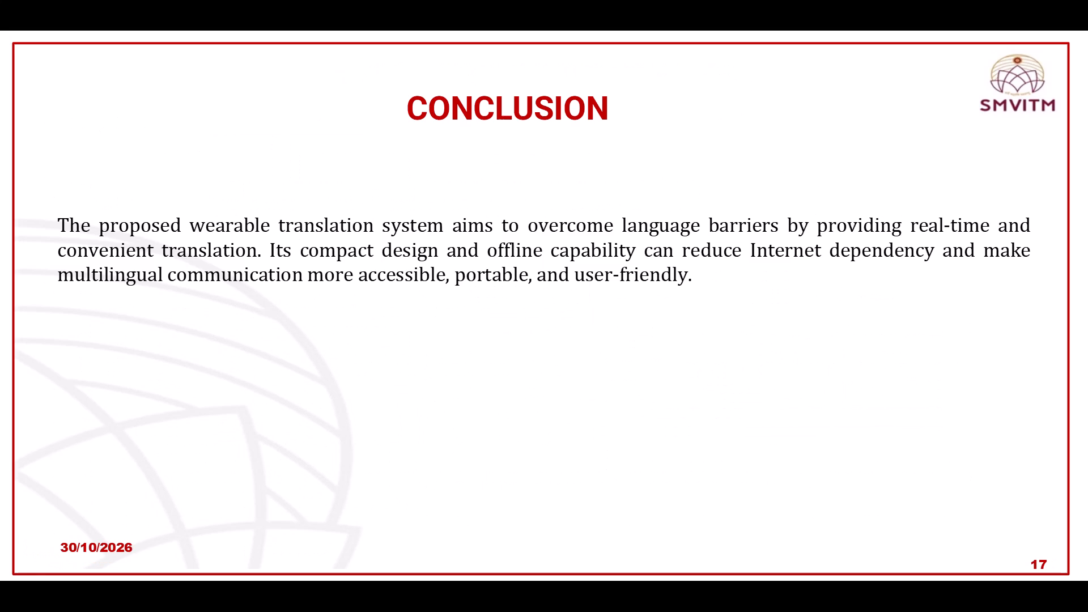
pyautogui.press('Right')
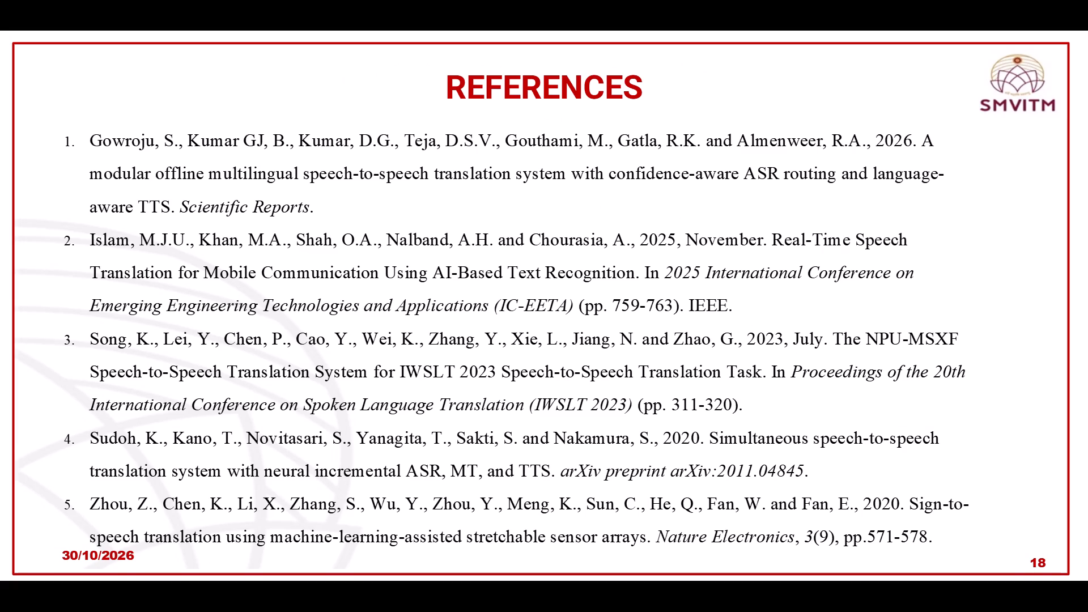
pyautogui.press('Right')
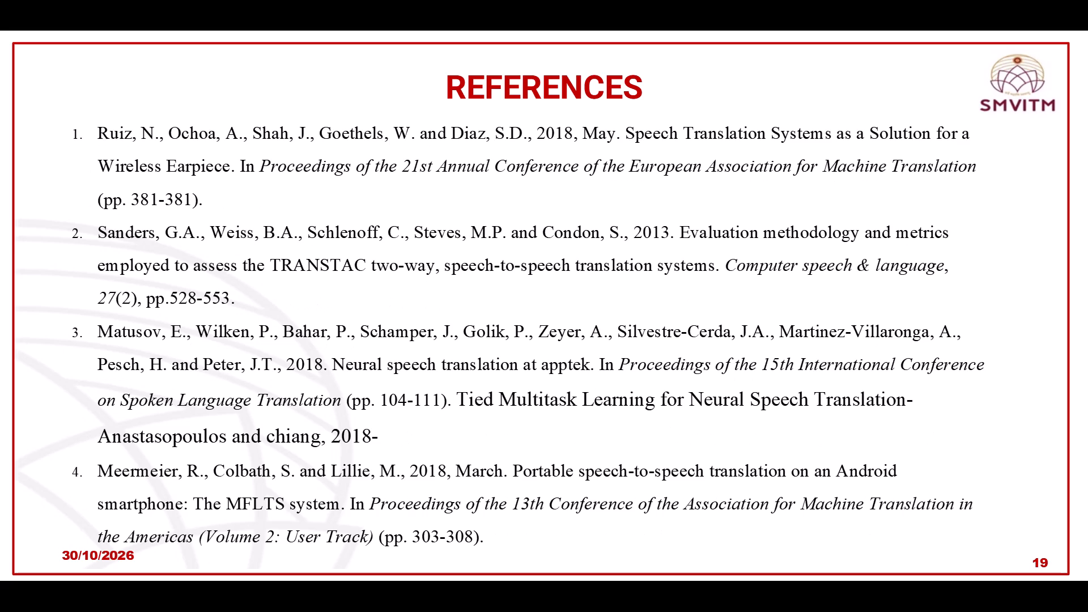
pyautogui.press('Right')
pyautogui.press('Right')
pyautogui.press('Right')
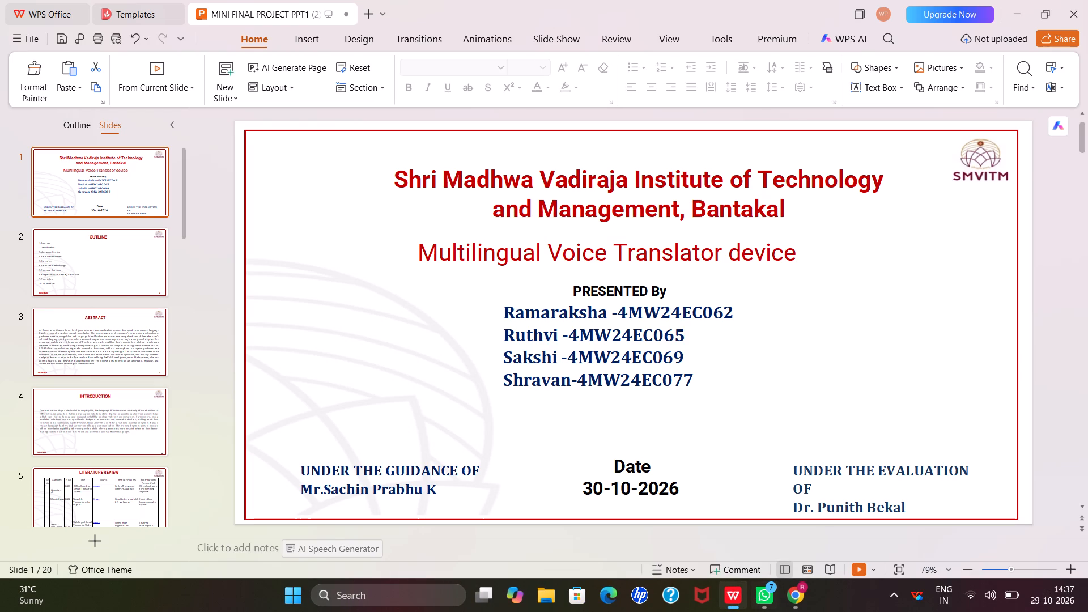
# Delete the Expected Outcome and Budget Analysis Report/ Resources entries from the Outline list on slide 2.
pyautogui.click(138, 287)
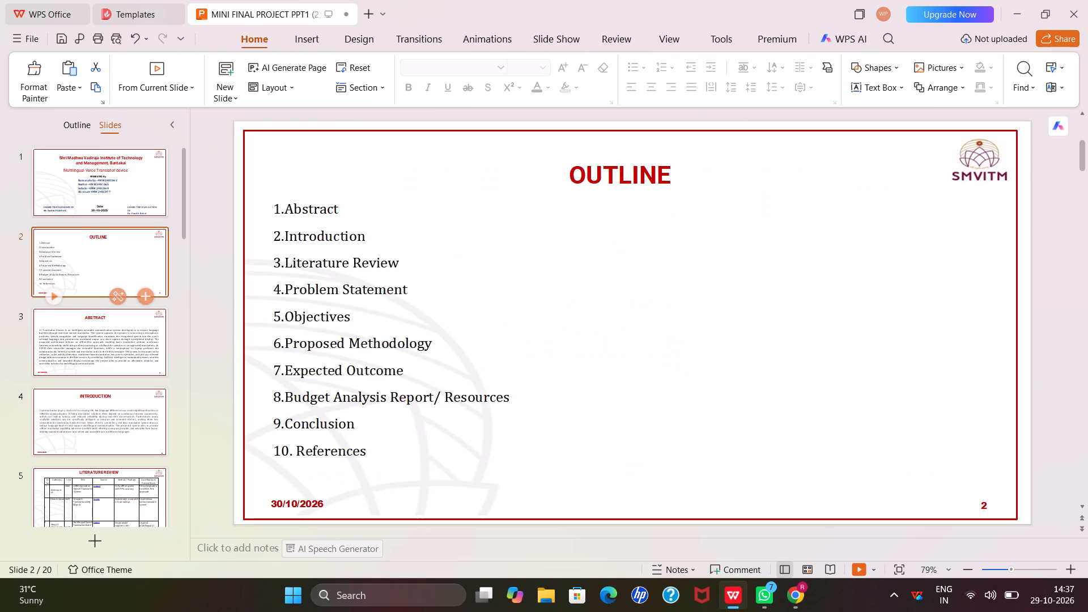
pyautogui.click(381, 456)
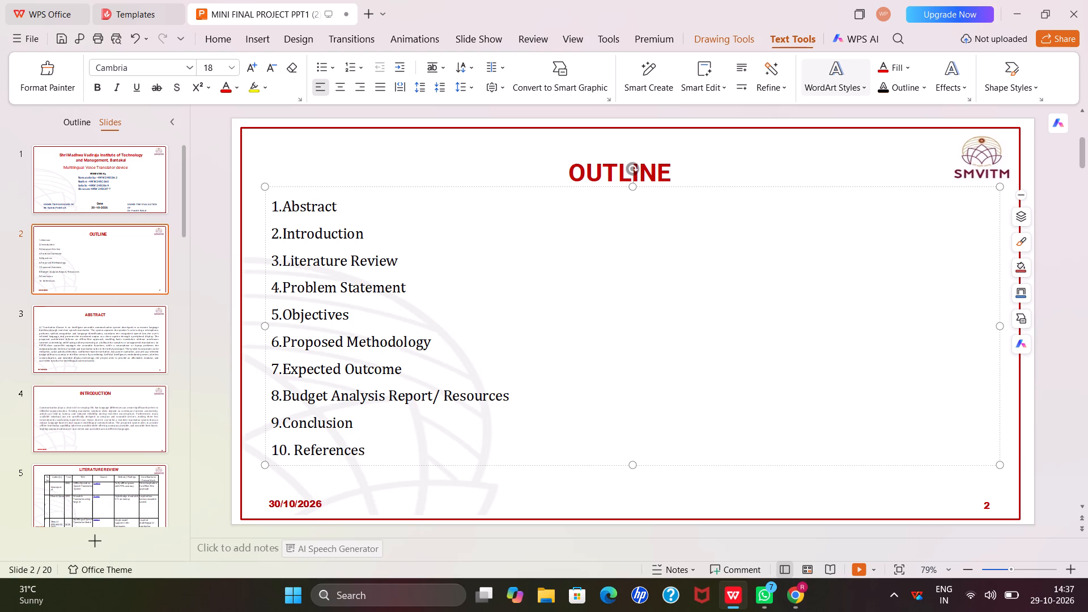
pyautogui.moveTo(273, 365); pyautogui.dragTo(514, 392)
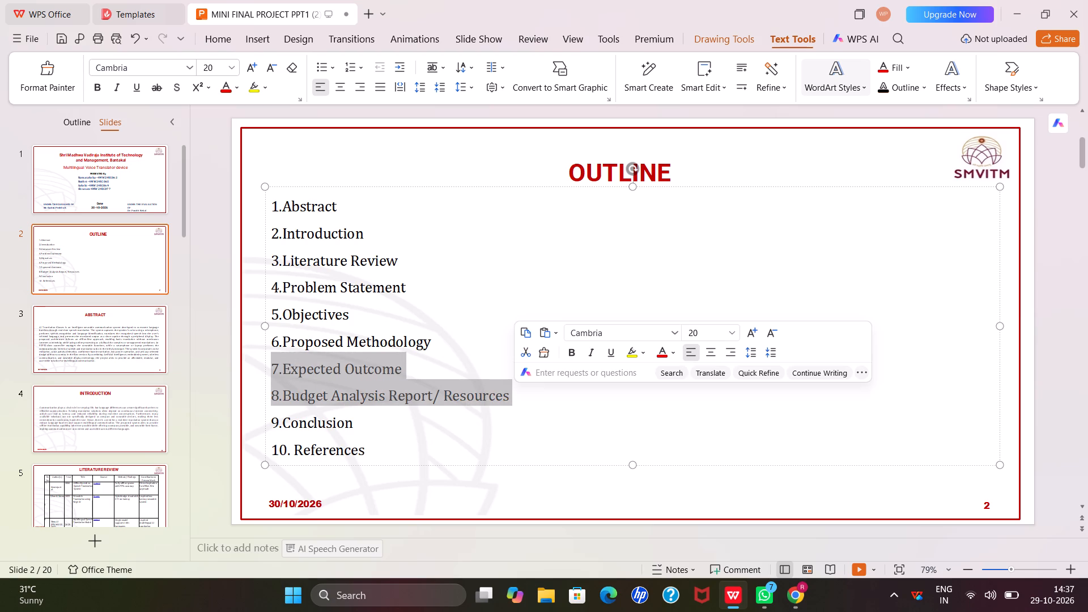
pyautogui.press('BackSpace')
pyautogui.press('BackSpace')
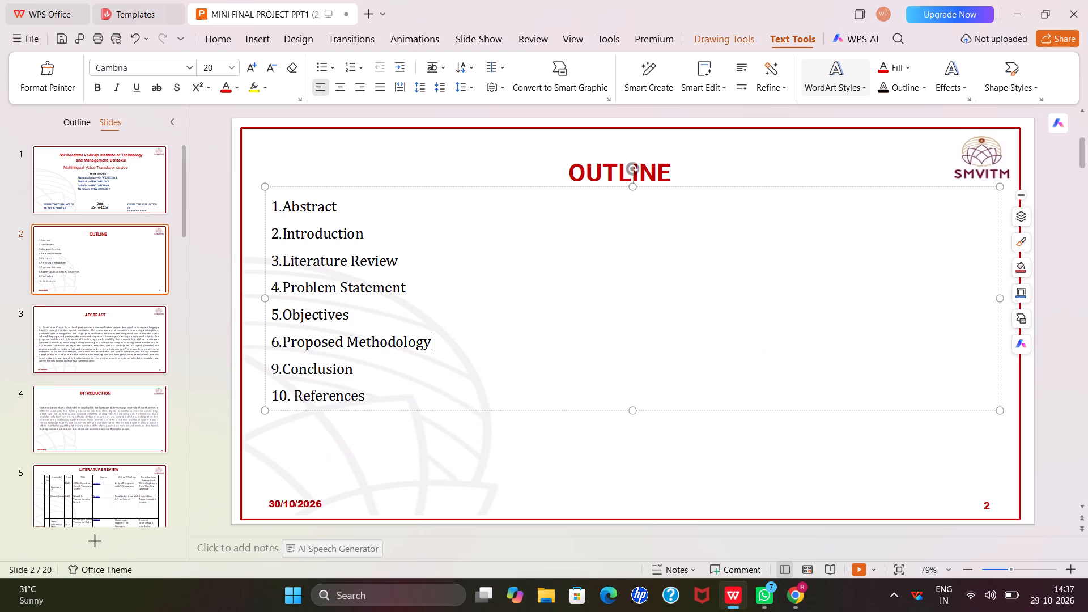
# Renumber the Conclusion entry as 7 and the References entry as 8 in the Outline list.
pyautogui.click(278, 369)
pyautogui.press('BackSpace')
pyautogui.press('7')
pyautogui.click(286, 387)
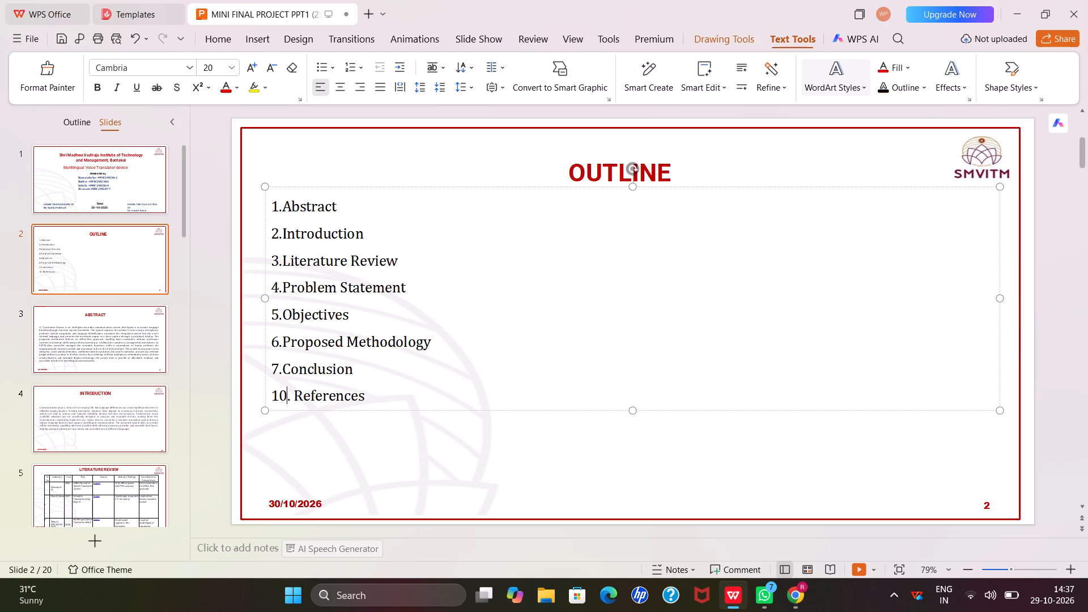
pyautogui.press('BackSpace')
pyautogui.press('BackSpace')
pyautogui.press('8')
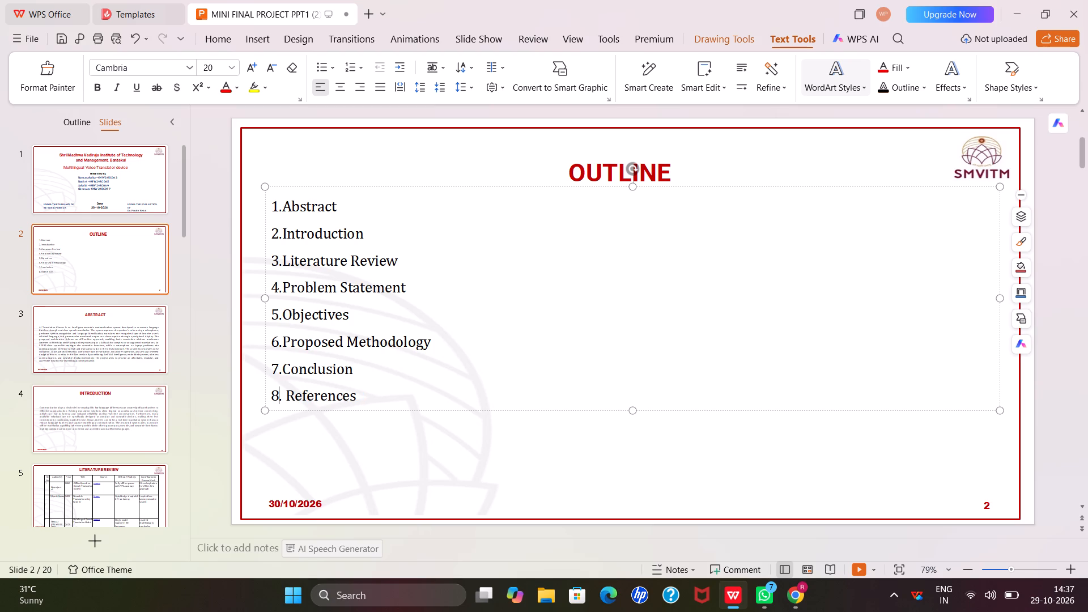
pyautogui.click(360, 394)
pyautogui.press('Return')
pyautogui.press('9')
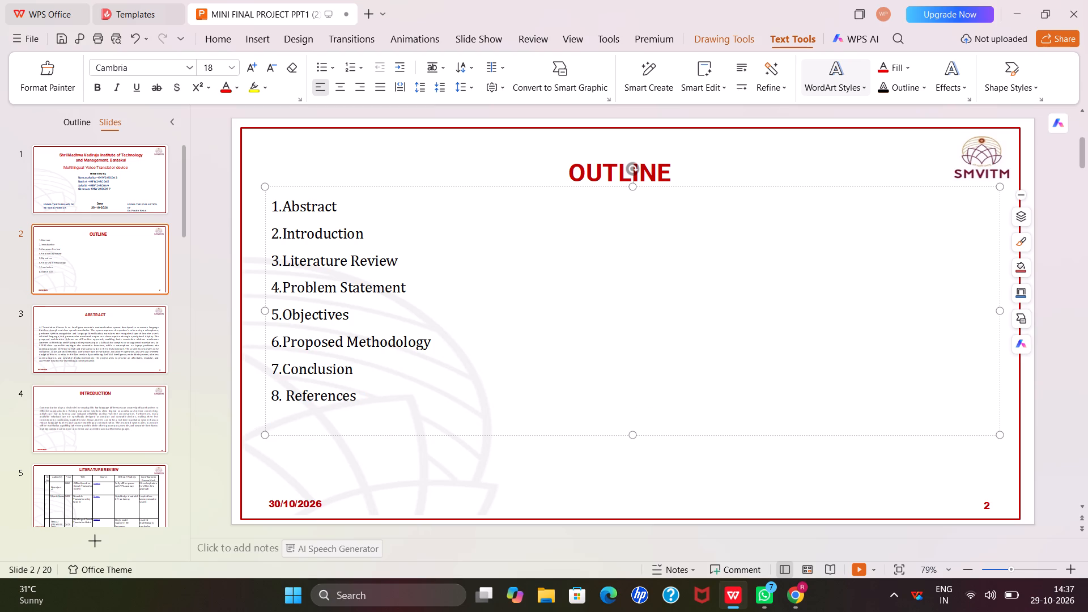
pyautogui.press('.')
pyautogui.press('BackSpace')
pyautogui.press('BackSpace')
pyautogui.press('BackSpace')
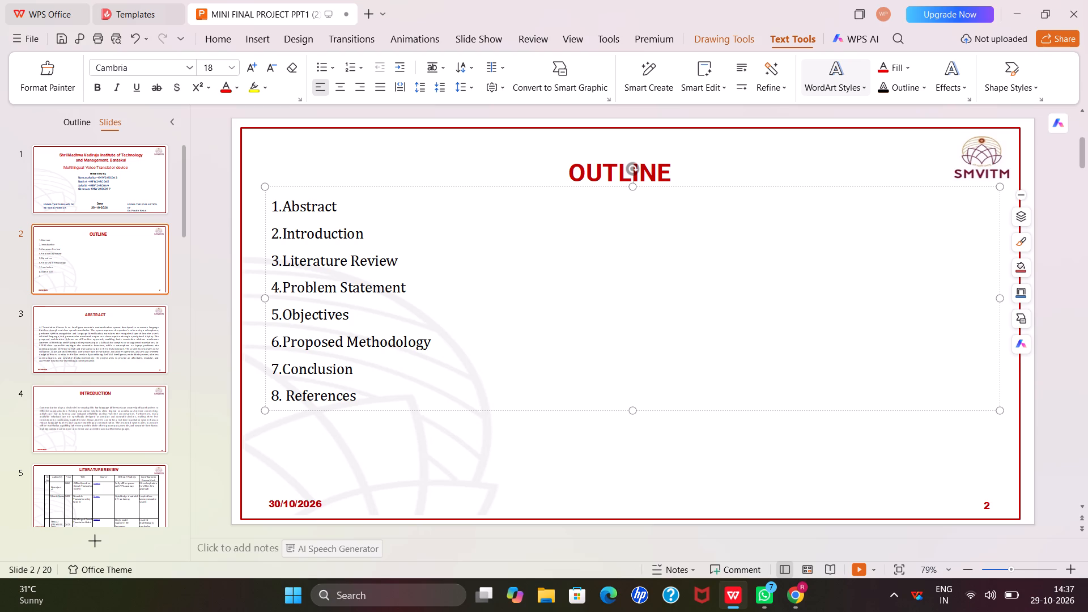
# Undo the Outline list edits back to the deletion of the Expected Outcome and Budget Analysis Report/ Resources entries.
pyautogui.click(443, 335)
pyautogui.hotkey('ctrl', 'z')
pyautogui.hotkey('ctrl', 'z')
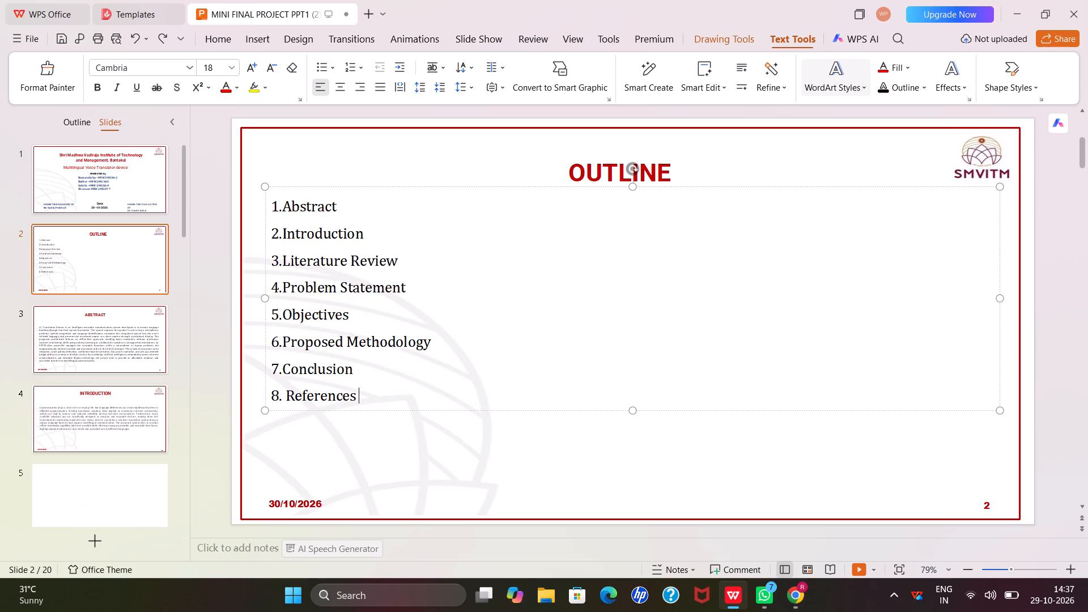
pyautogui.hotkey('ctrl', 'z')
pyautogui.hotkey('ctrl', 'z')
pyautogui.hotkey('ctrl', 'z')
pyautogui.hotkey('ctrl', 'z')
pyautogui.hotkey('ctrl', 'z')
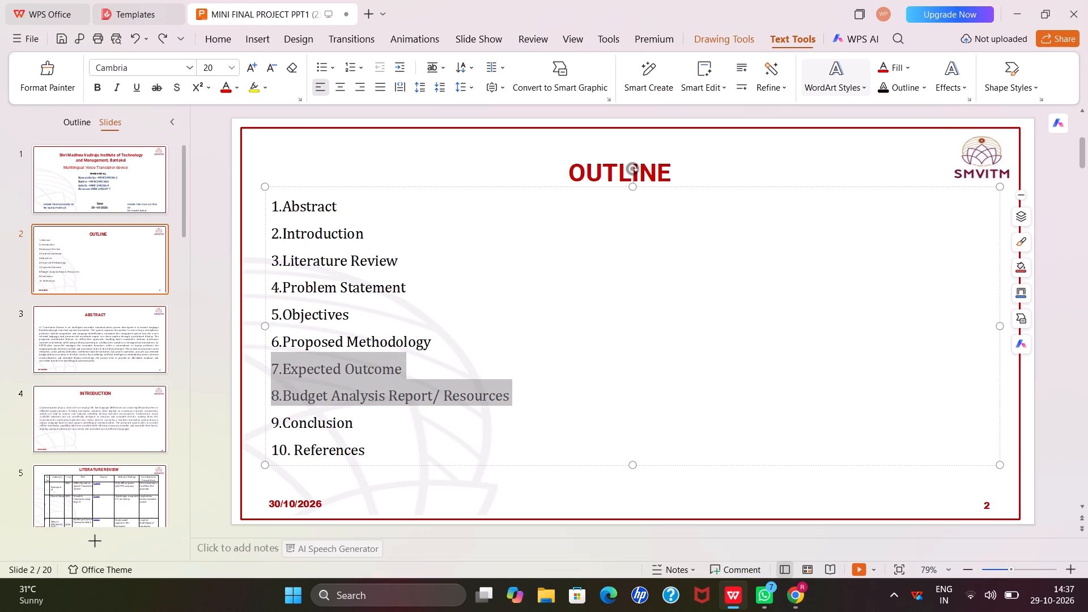
# Add a new entry "7.Block Diagram" below Proposed Methodology in the Outline list on slide 2.
pyautogui.click(452, 367)
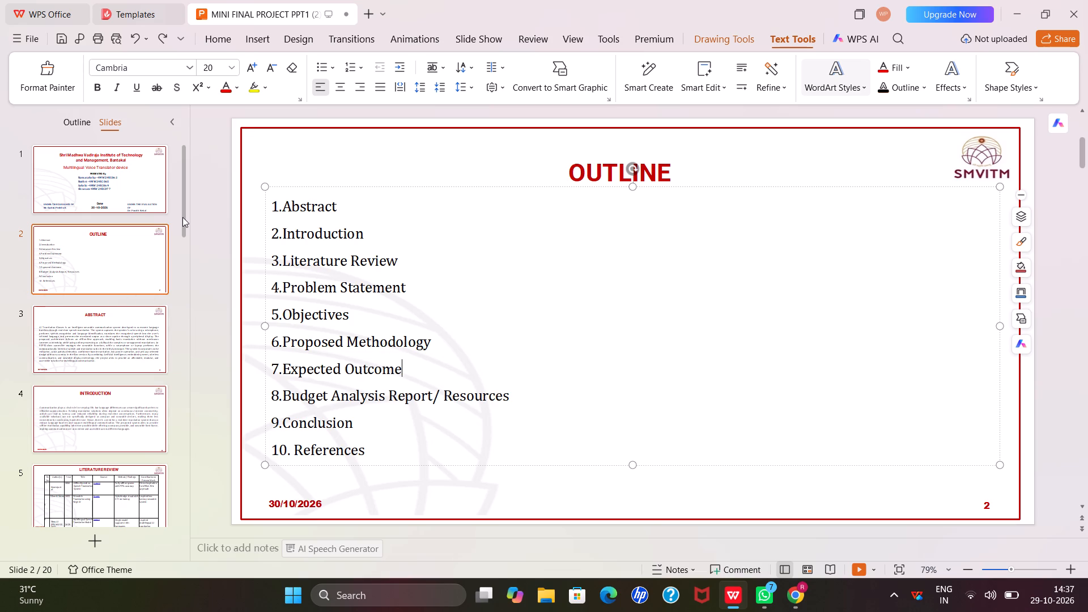
pyautogui.moveTo(182, 217); pyautogui.dragTo(202, 335)
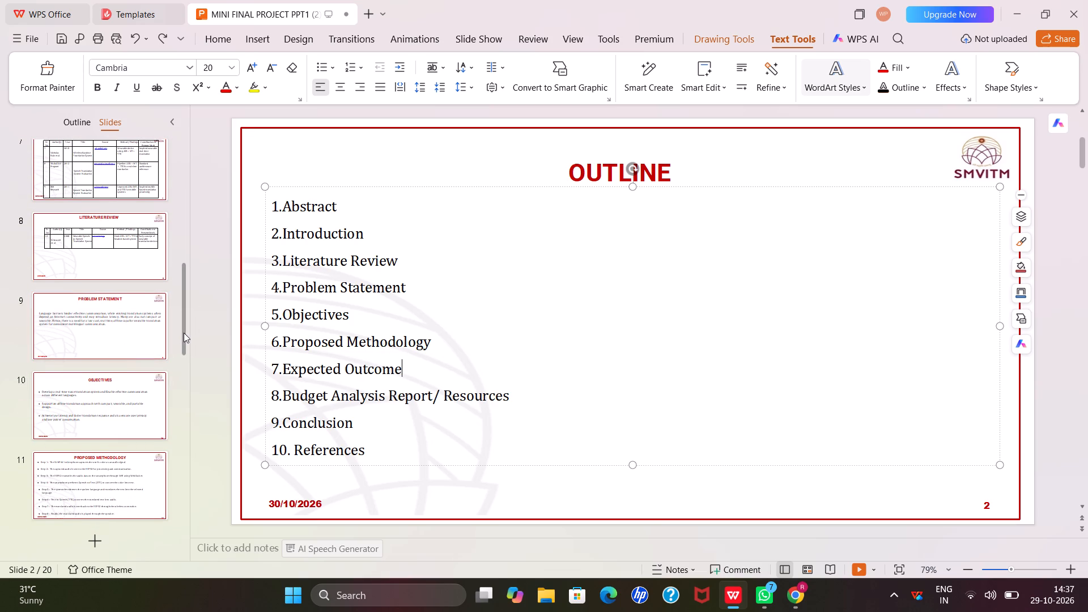
pyautogui.moveTo(184, 333); pyautogui.dragTo(192, 406)
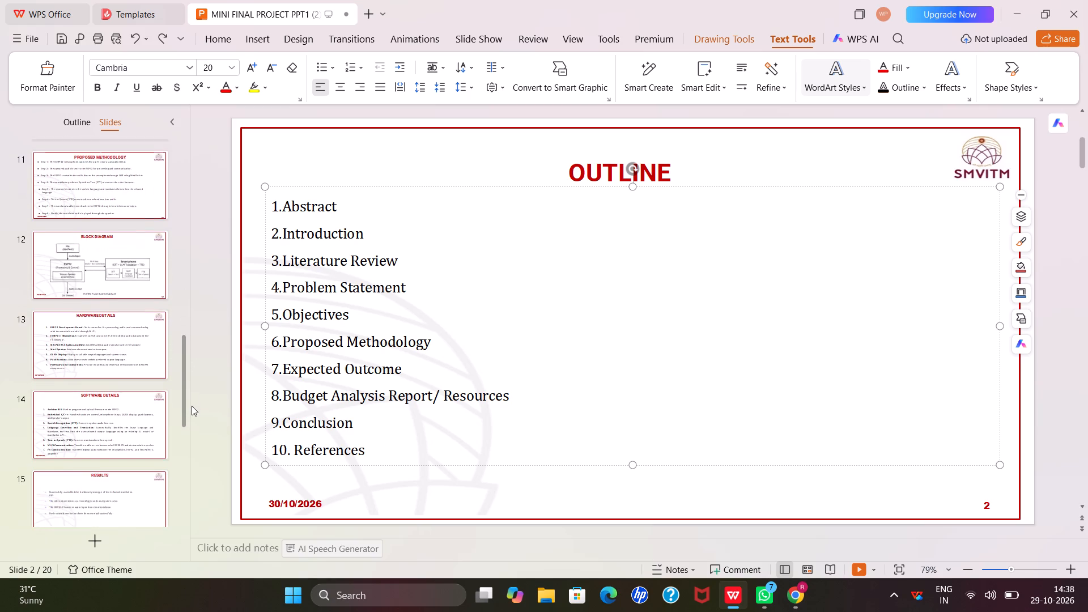
pyautogui.moveTo(192, 406); pyautogui.dragTo(195, 418)
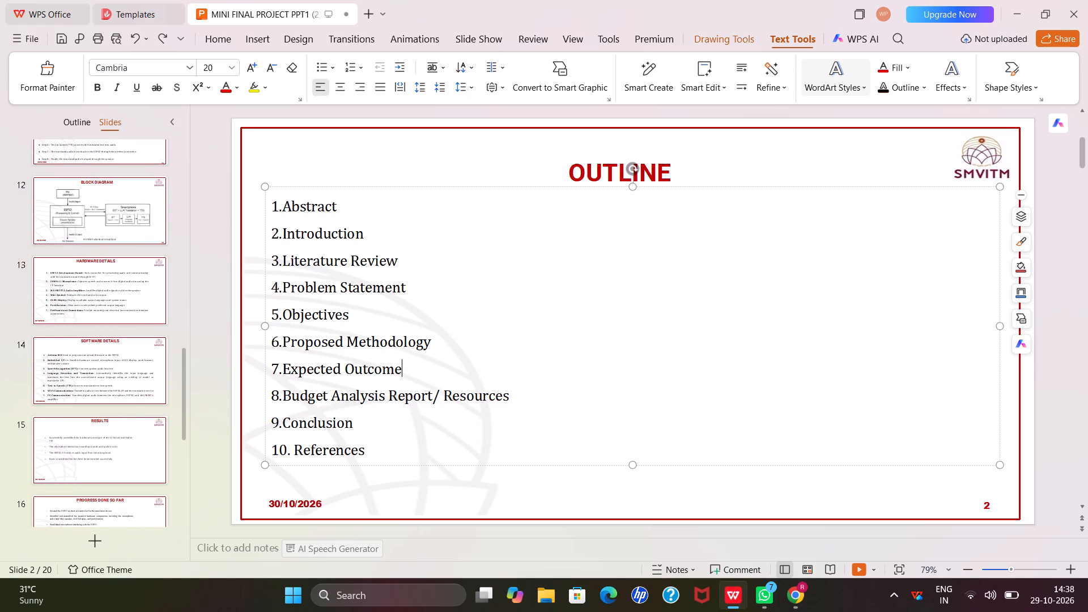
pyautogui.click(448, 342)
pyautogui.press('Return')
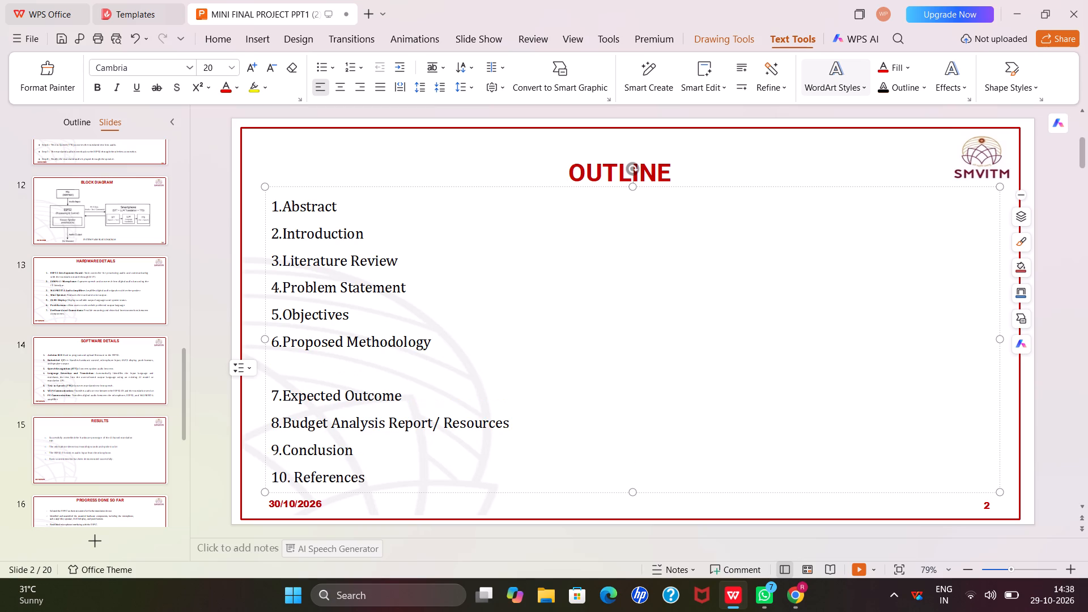
pyautogui.press('7')
pyautogui.press('.')
pyautogui.write('Block')
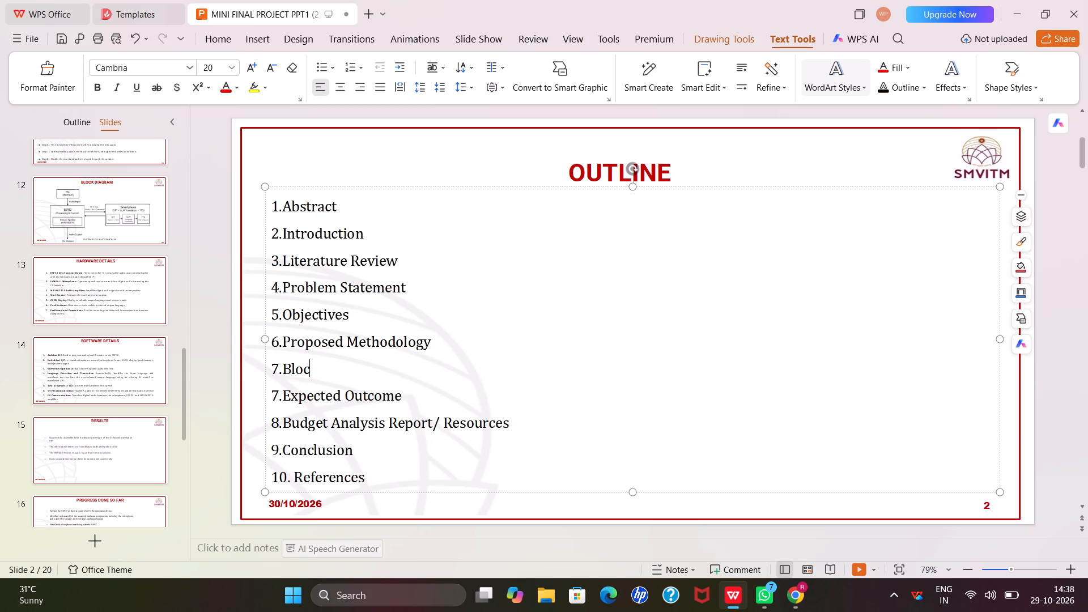
pyautogui.press('space')
pyautogui.write('Diagram')
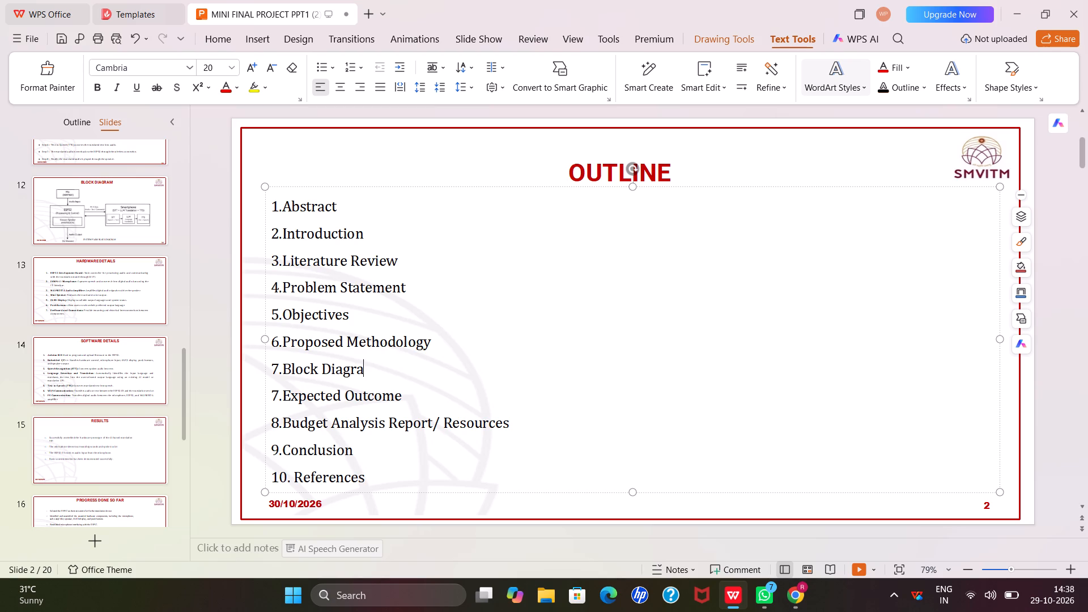
# Replace the Expected Outcome entry's text in the Outline list with "Hardware Details".
pyautogui.moveTo(426, 393); pyautogui.dragTo(300, 414)
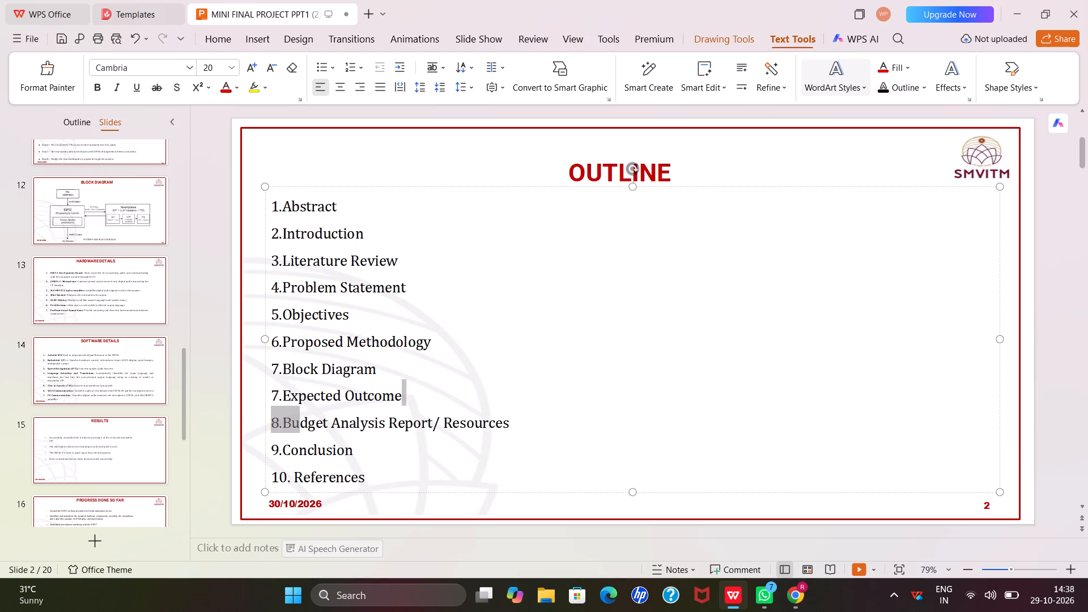
pyautogui.moveTo(300, 414); pyautogui.dragTo(282, 396)
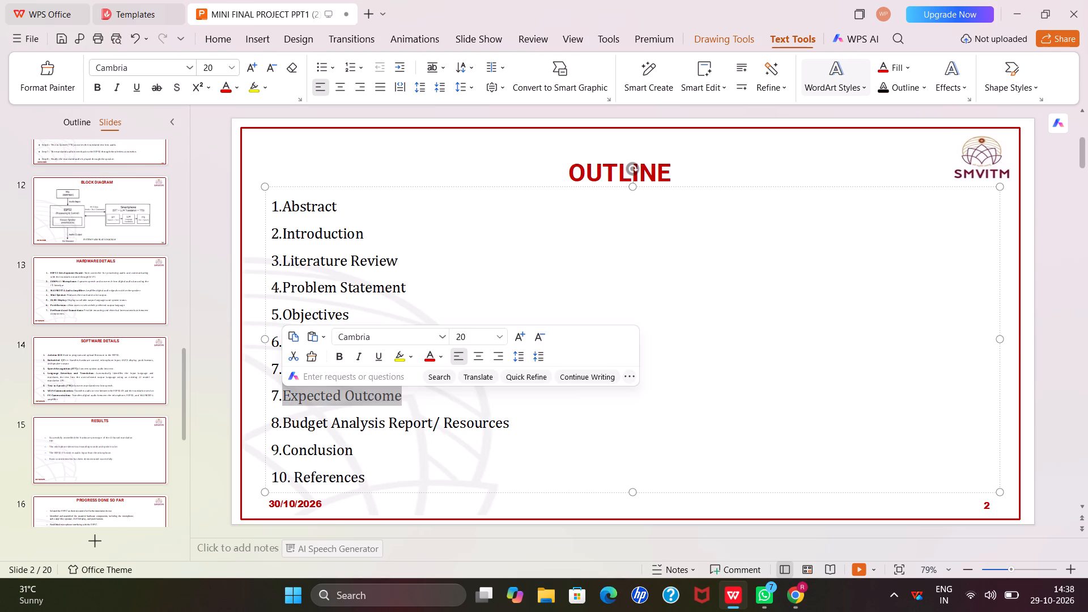
pyautogui.hotkey('ctrl', 'h')
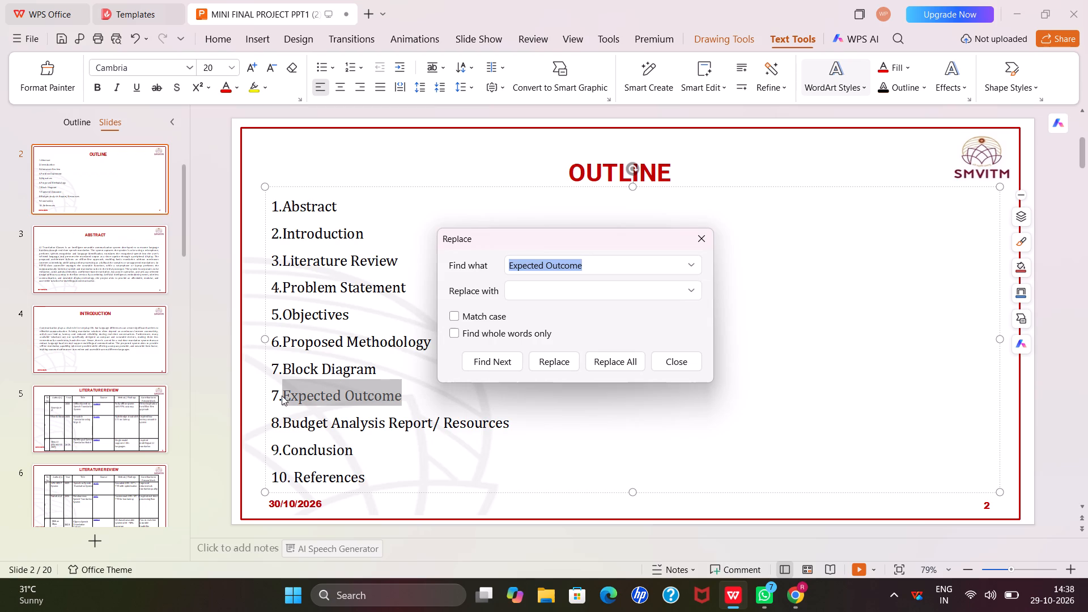
pyautogui.click(703, 237)
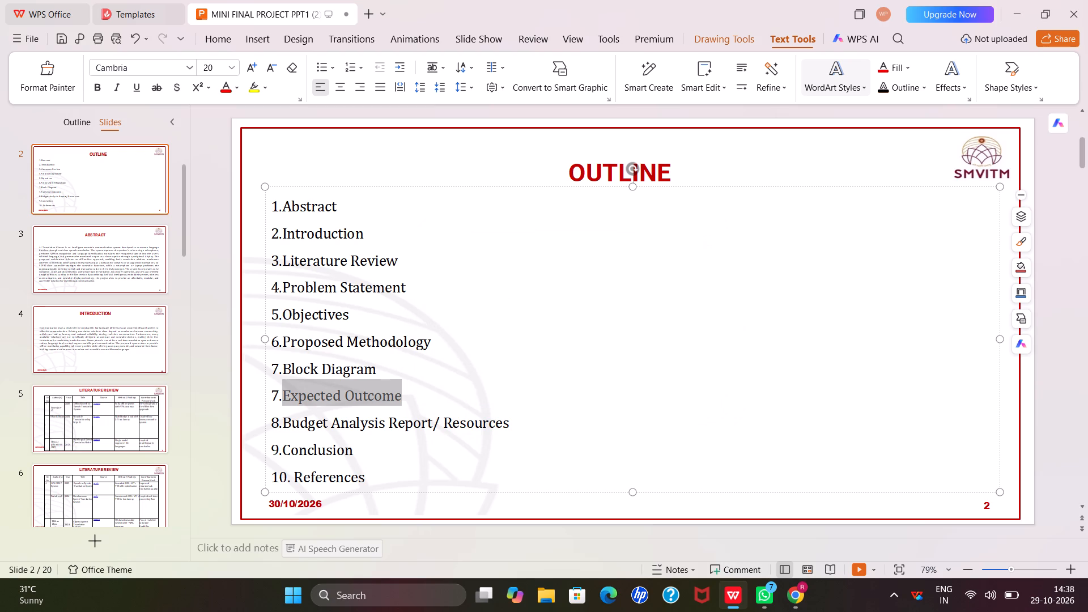
pyautogui.write('Hardware details')
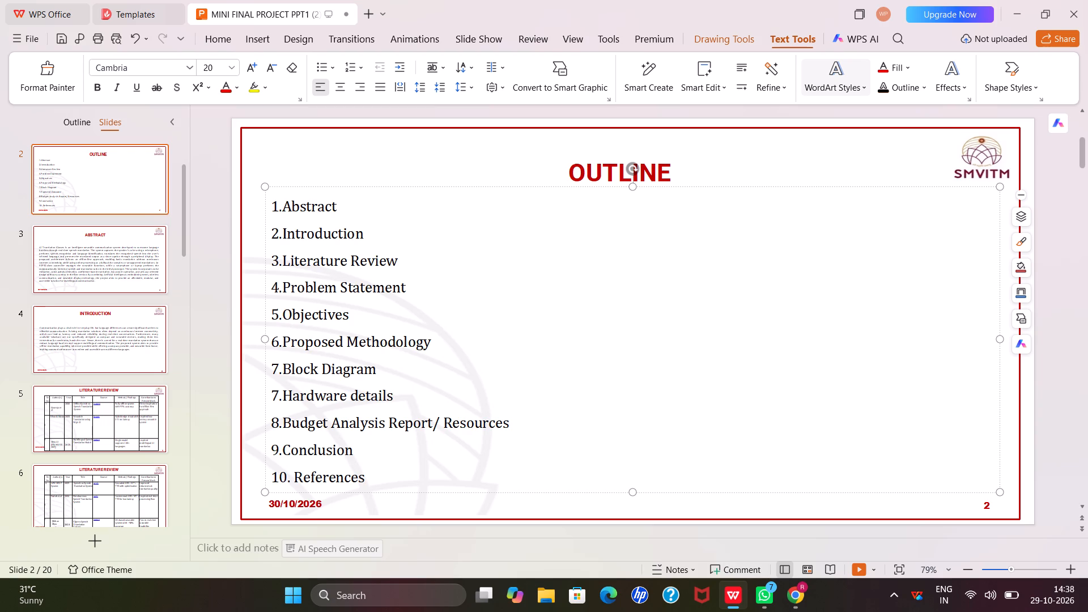
pyautogui.click(359, 394)
pyautogui.press('BackSpace')
pyautogui.hotkey('shift', 'd')
# Check the upcoming slide titles and replace the Budget Analysis Report/ Resources text in the Outline list with "Software Details".
pyautogui.moveTo(509, 425); pyautogui.dragTo(281, 427)
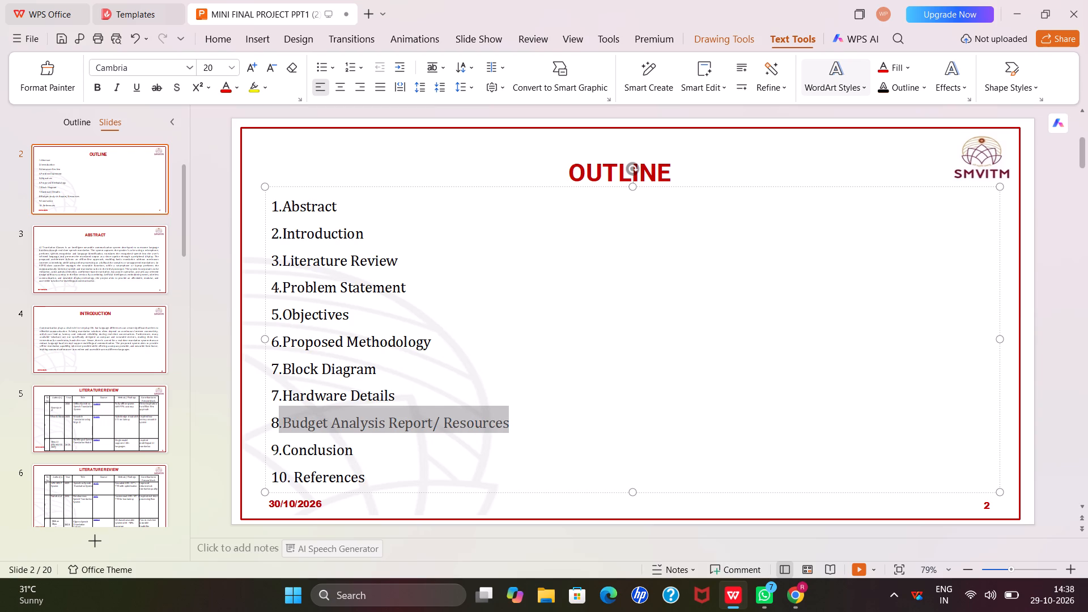
pyautogui.moveTo(281, 427); pyautogui.dragTo(282, 427)
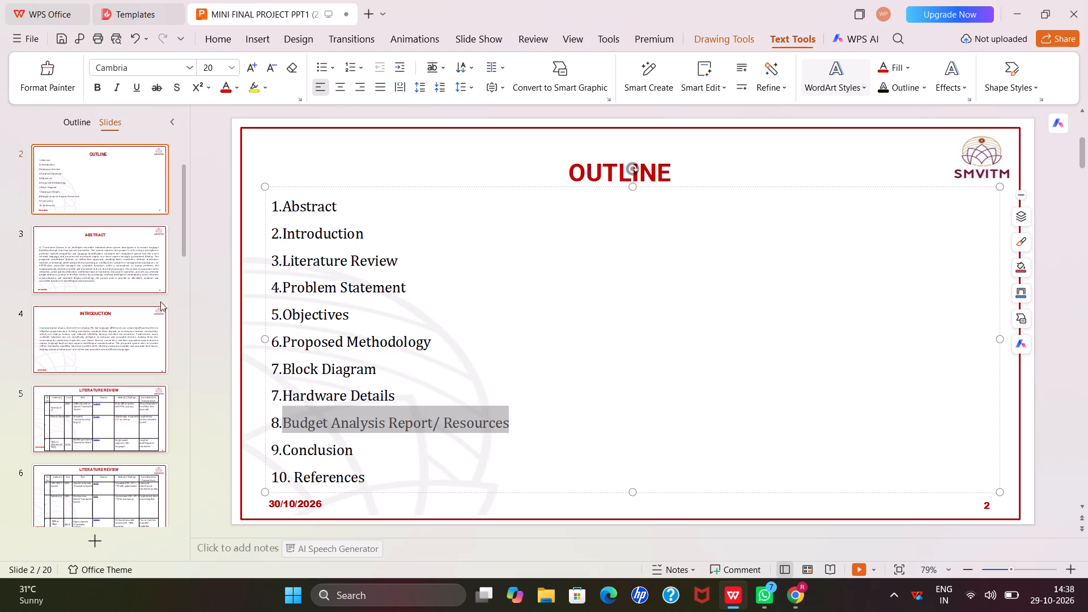
pyautogui.moveTo(182, 243); pyautogui.dragTo(205, 339)
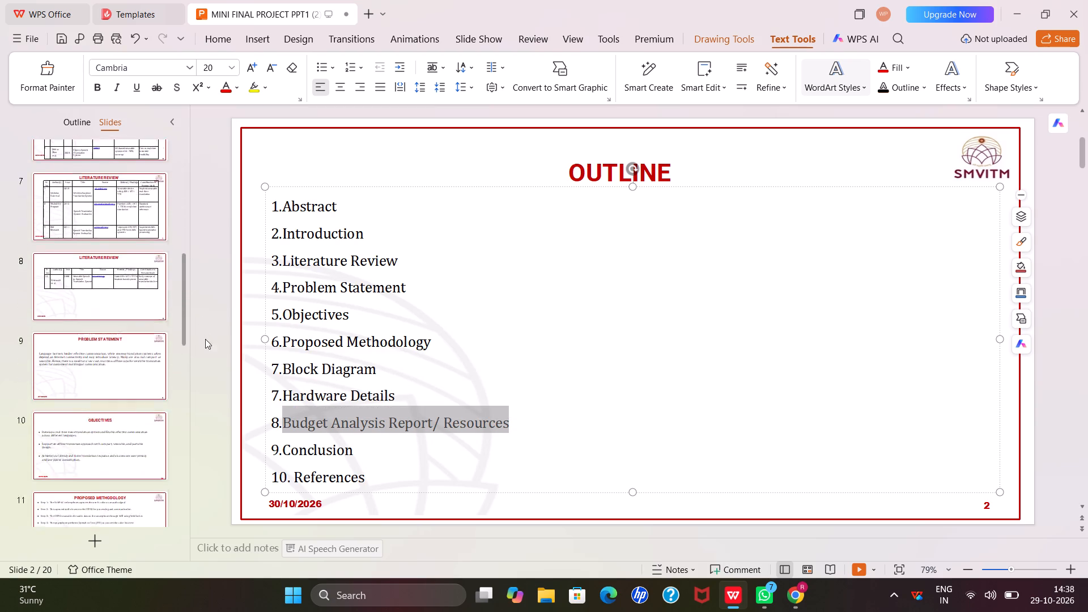
pyautogui.moveTo(205, 339); pyautogui.dragTo(210, 409)
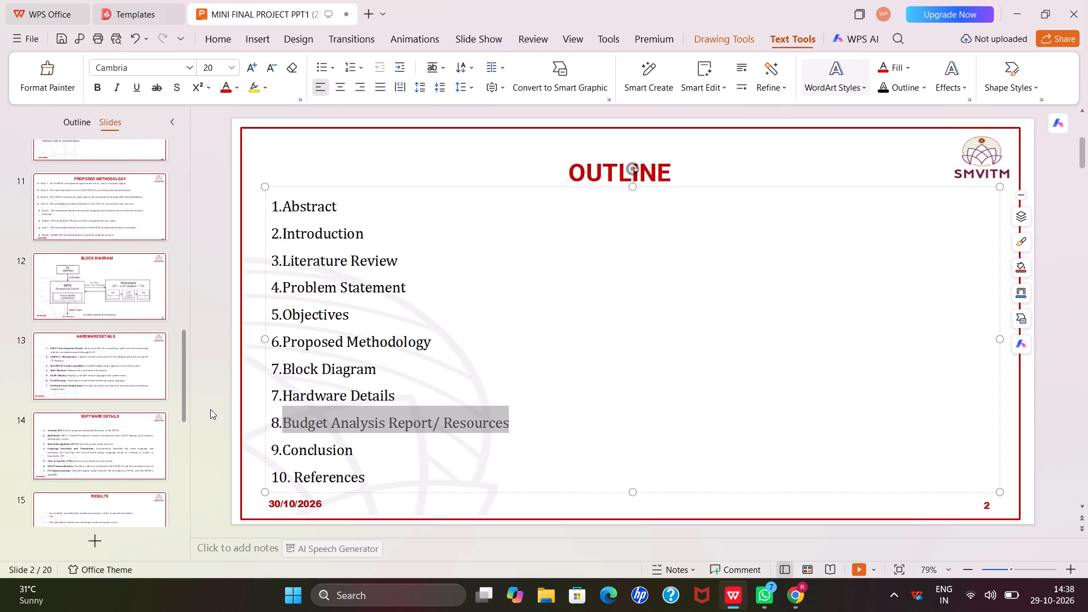
pyautogui.moveTo(210, 409); pyautogui.dragTo(213, 437)
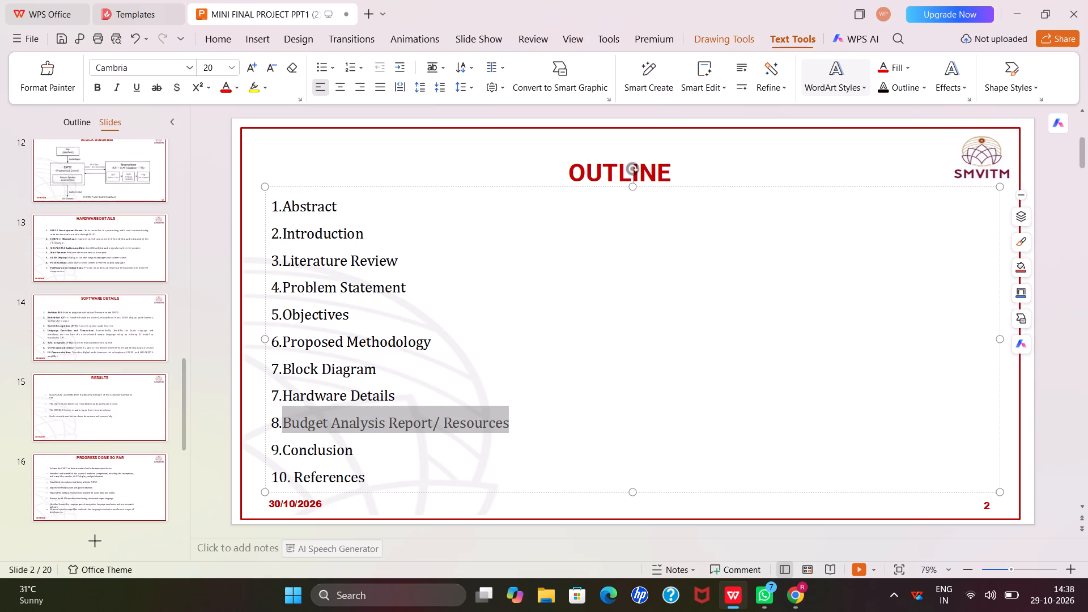
pyautogui.write('Software')
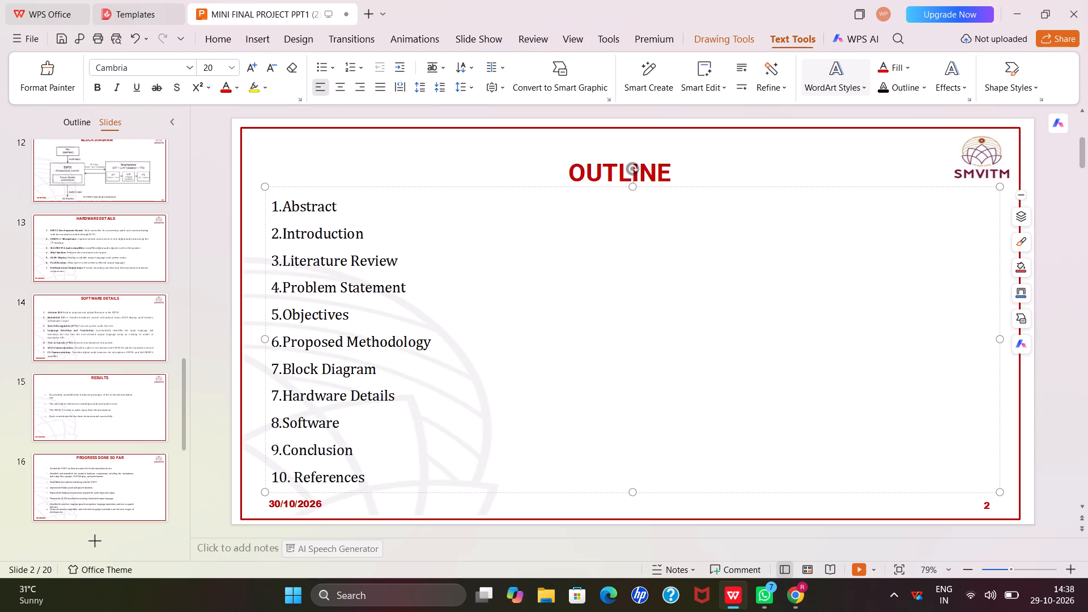
pyautogui.press('space')
pyautogui.write('Details')
# Replace the Conclusion text of Outline entry 9 with "Result".
pyautogui.moveTo(362, 448); pyautogui.dragTo(284, 452)
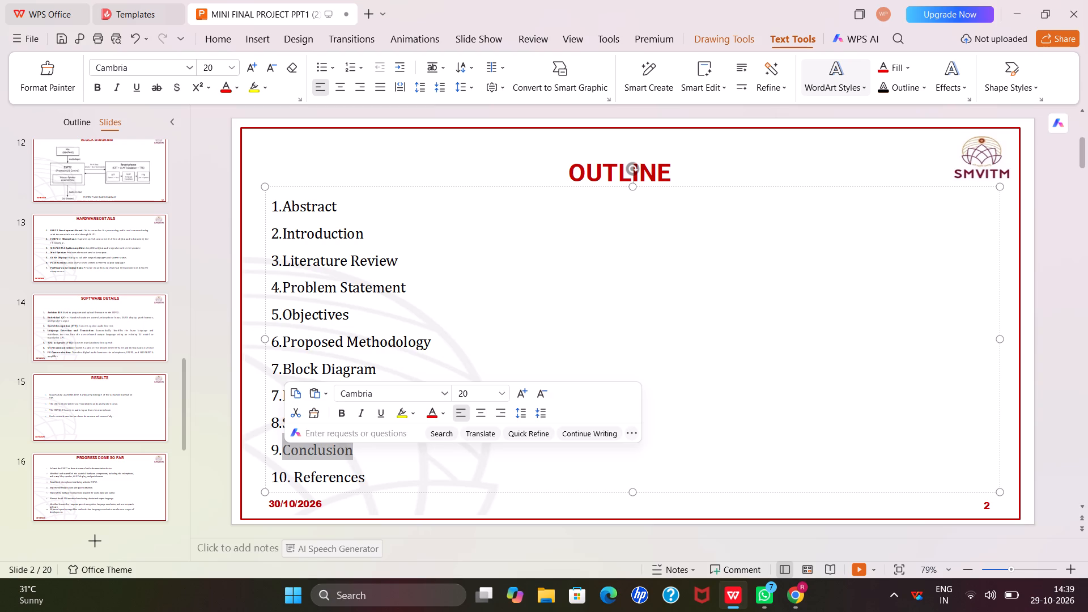
pyautogui.write('Result')
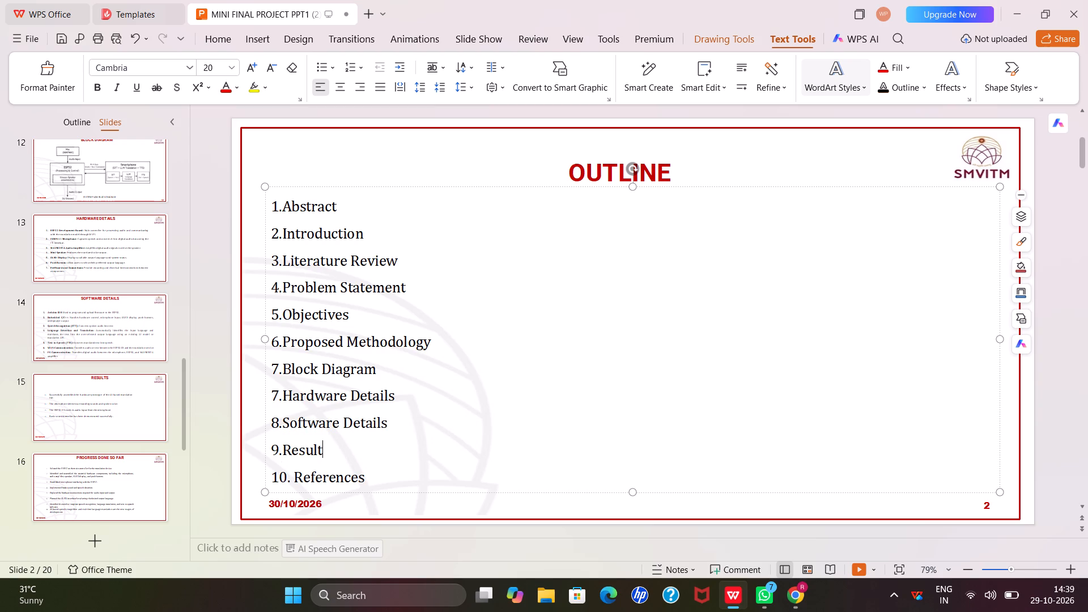
# Replace the References text of Outline entry 10 with "Progress Done So Far".
pyautogui.moveTo(368, 477); pyautogui.dragTo(296, 477)
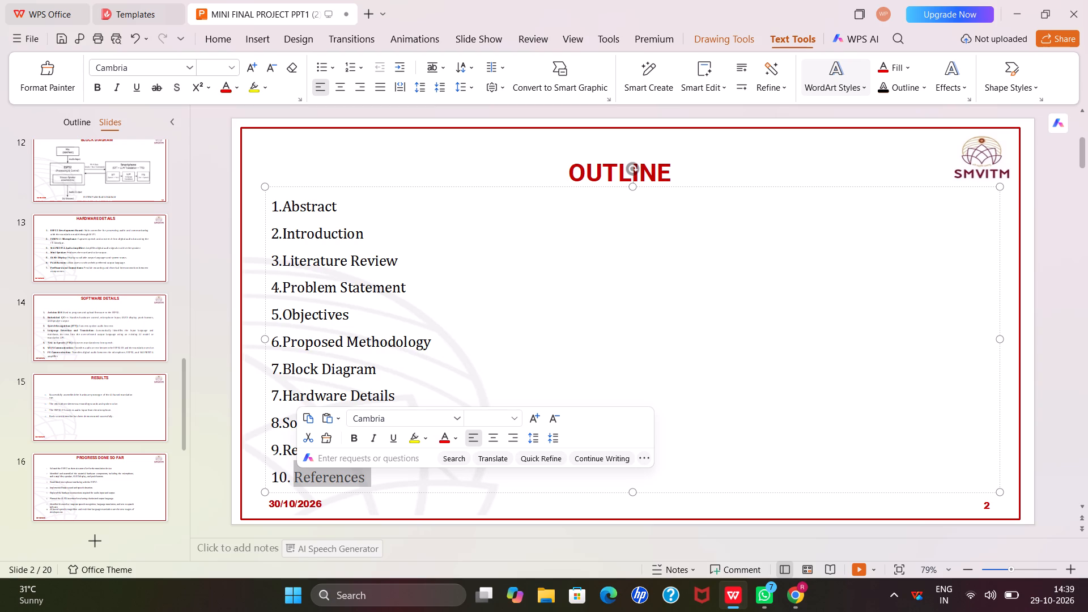
pyautogui.hotkey('shift', 'p')
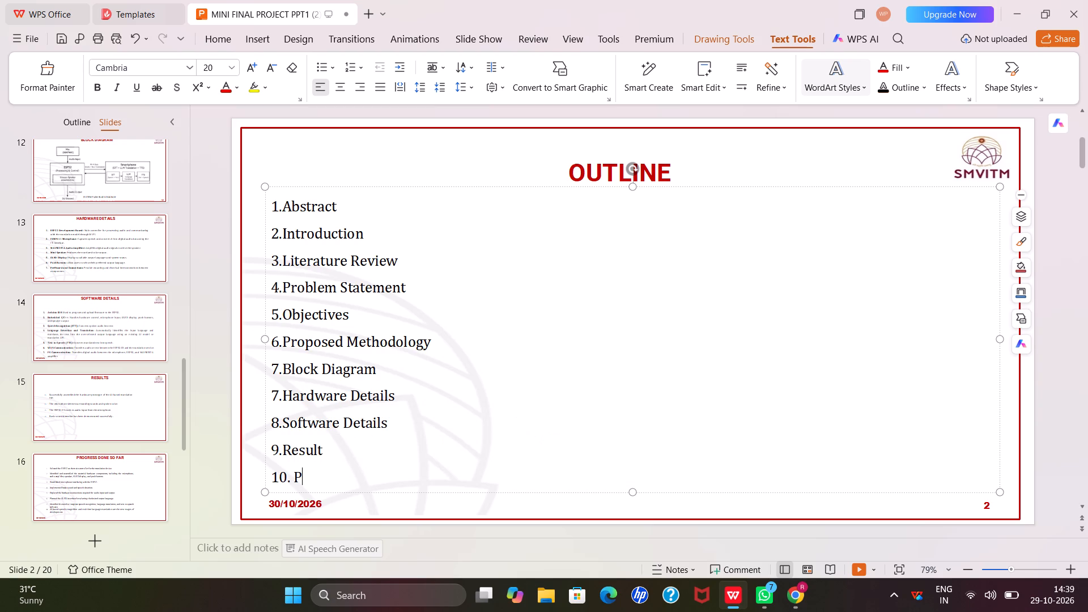
pyautogui.write('rogress do')
pyautogui.press('BackSpace')
pyautogui.press('BackSpace')
pyautogui.write('Done so')
pyautogui.press('BackSpace')
pyautogui.press('BackSpace')
pyautogui.write('So')
pyautogui.press('space')
pyautogui.write('Far')
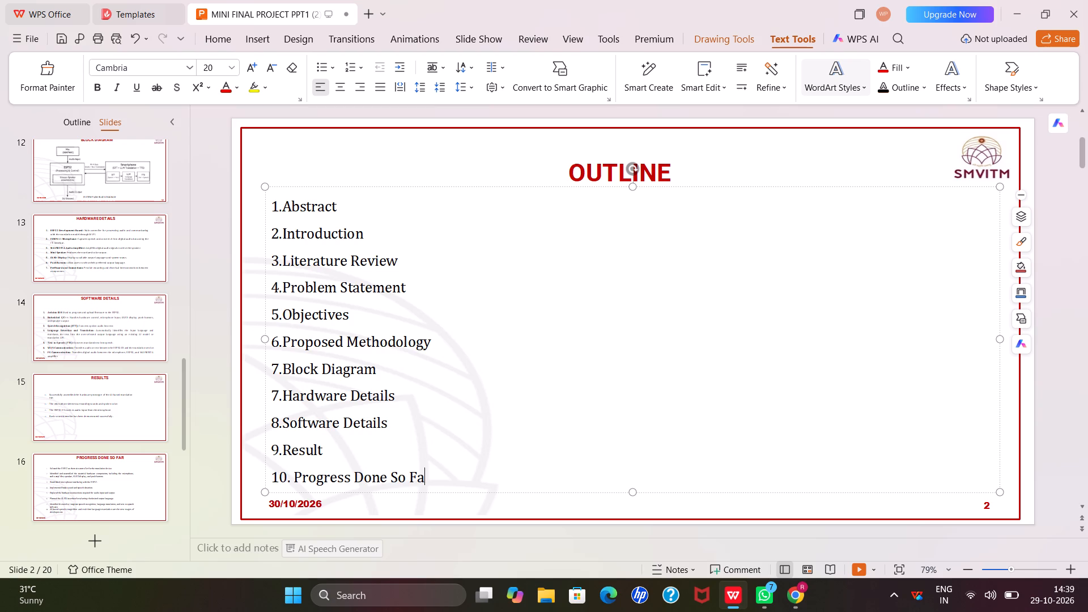
# Add the entries "11.Conclusion" and "12.References" at the end of the Outline list.
pyautogui.press('Return')
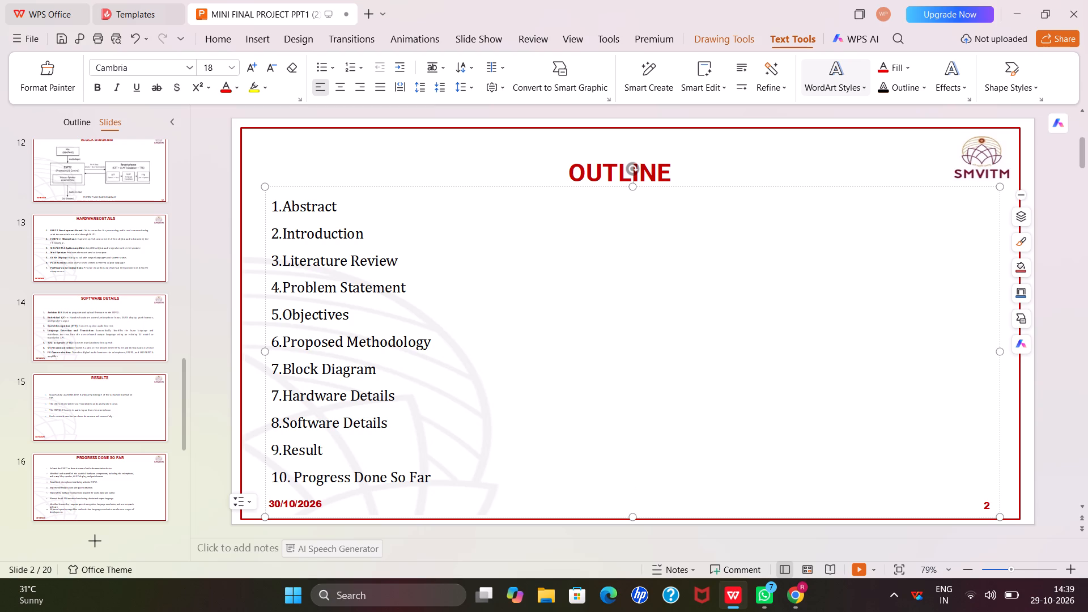
pyautogui.write('11.')
pyautogui.moveTo(184, 404); pyautogui.dragTo(194, 448)
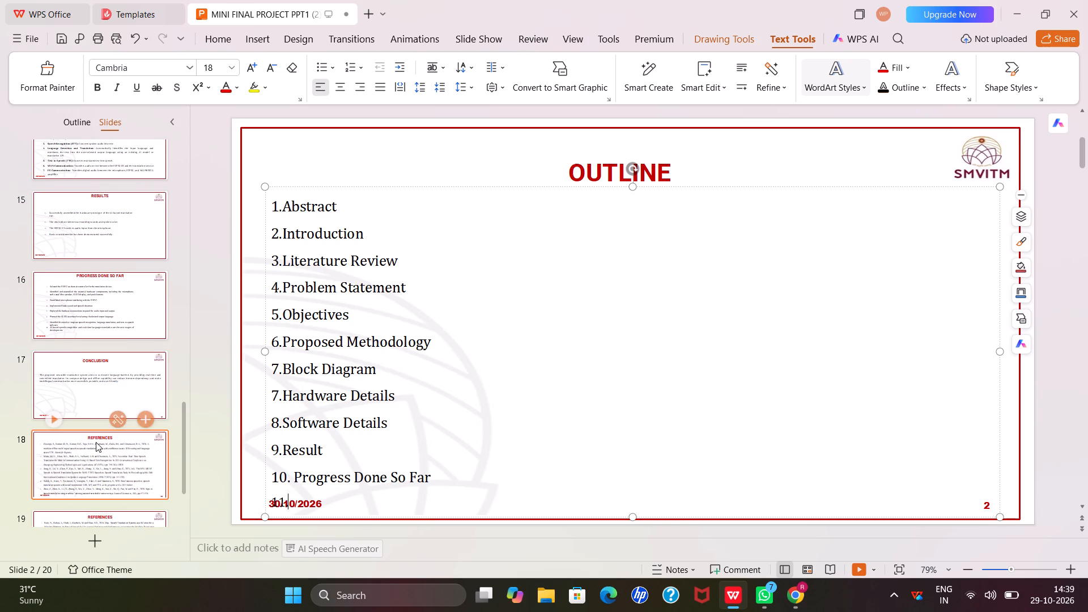
pyautogui.write('Conclusion')
pyautogui.press('Return')
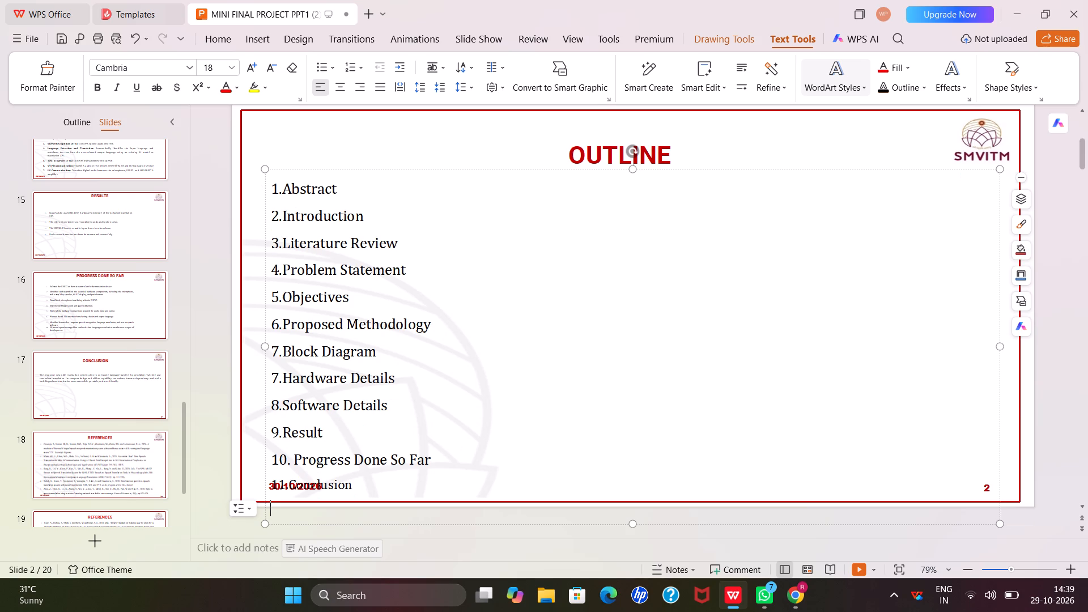
pyautogui.write('12.')
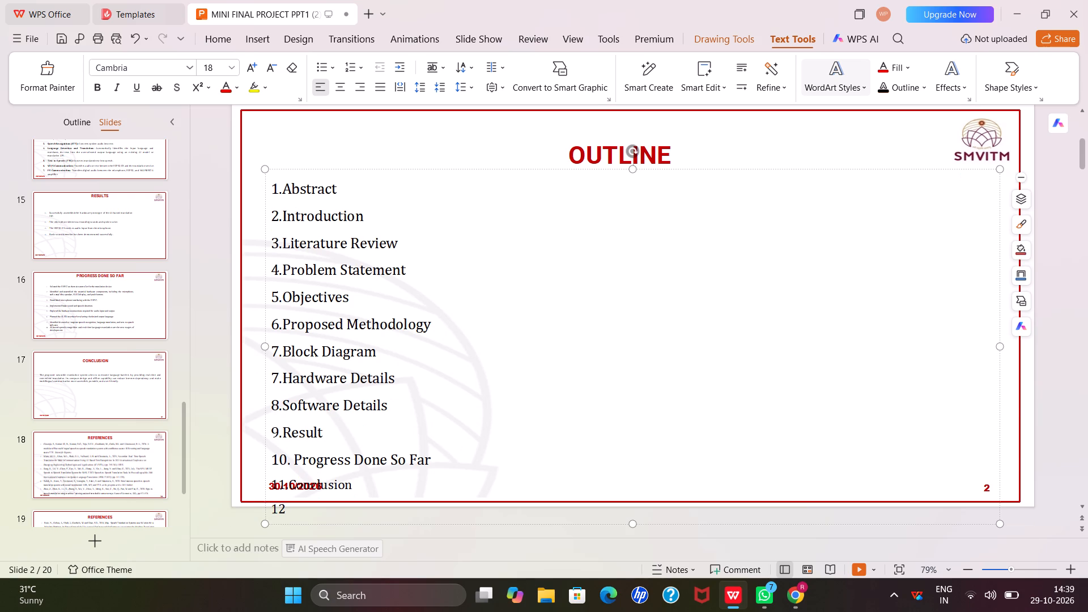
pyautogui.write('Re')
pyautogui.write('ferences')
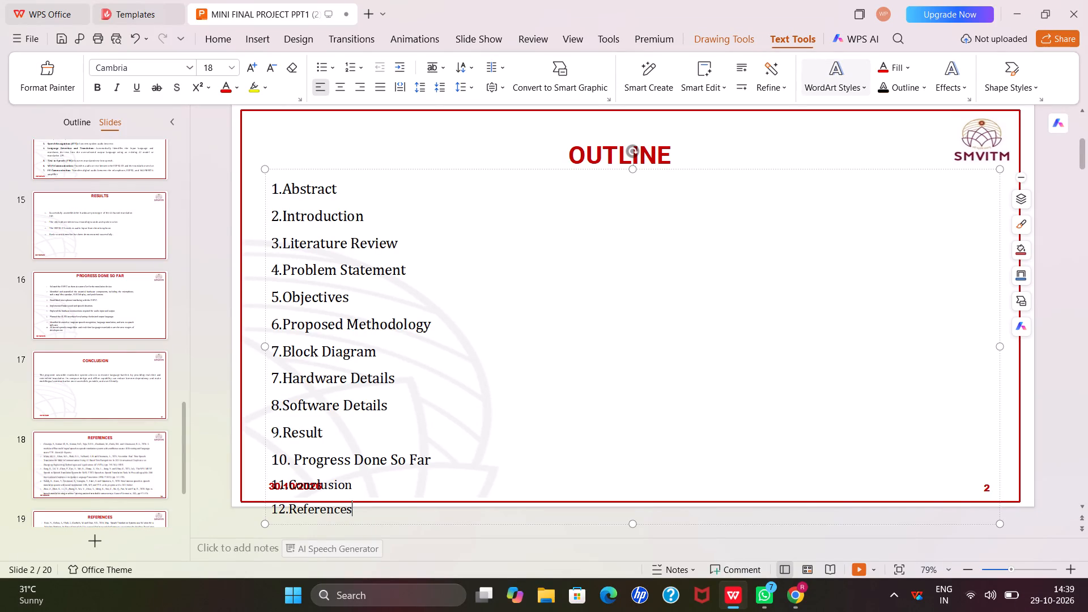
# Move the OUTLINE title slightly higher on slide 2.
pyautogui.click(584, 158)
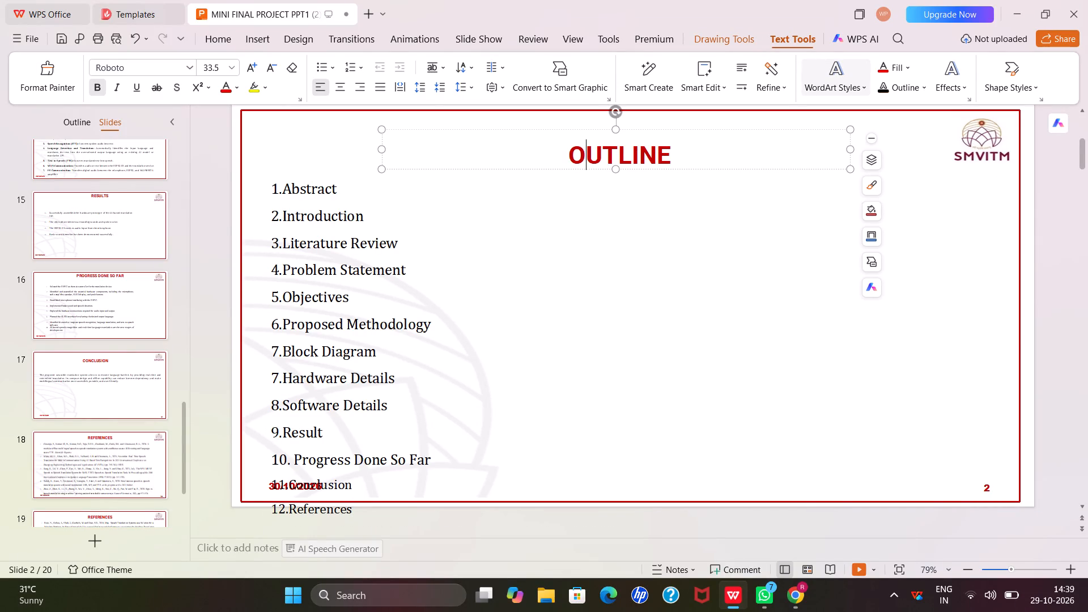
pyautogui.moveTo(593, 129); pyautogui.dragTo(593, 118)
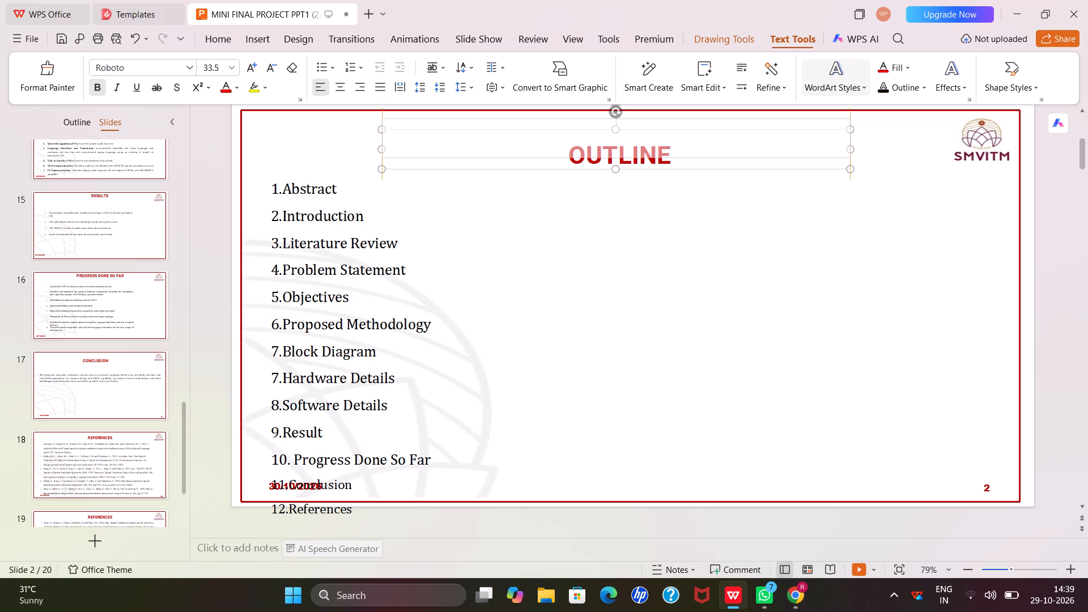
# Move the Outline list text box up on slide 2 so all twelve entries fit inside the slide border.
pyautogui.click(546, 181)
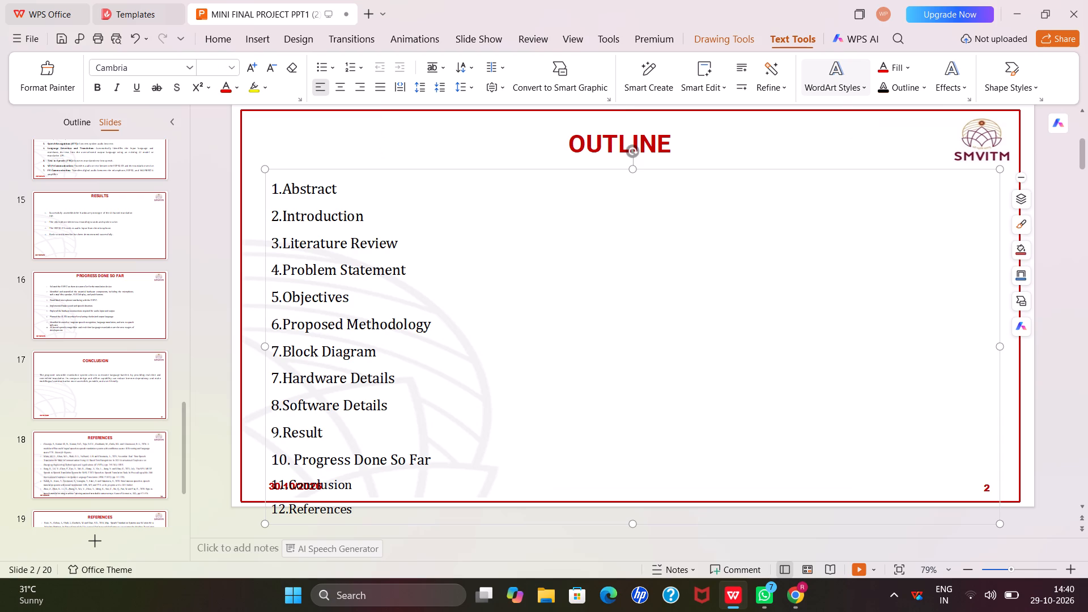
pyautogui.moveTo(579, 169); pyautogui.dragTo(578, 149)
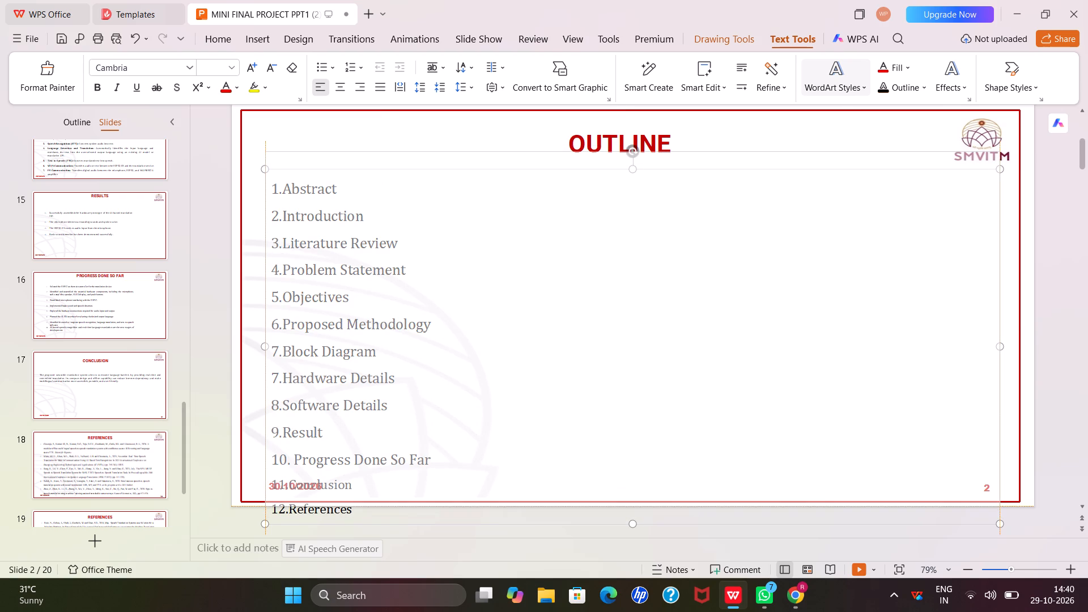
pyautogui.moveTo(578, 149); pyautogui.dragTo(578, 147)
pyautogui.click(722, 144)
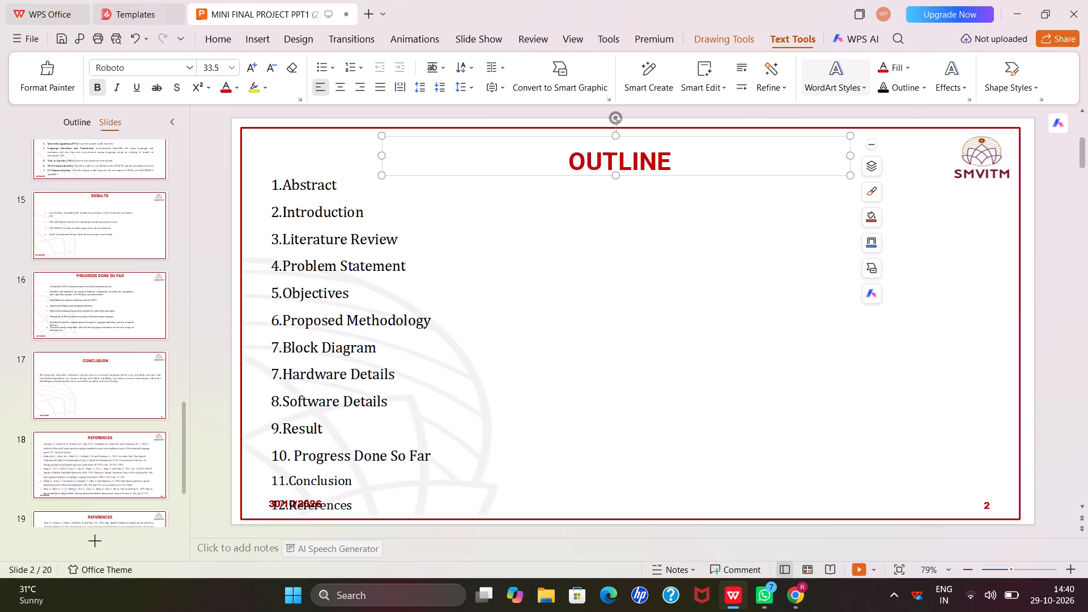
pyautogui.click(354, 181)
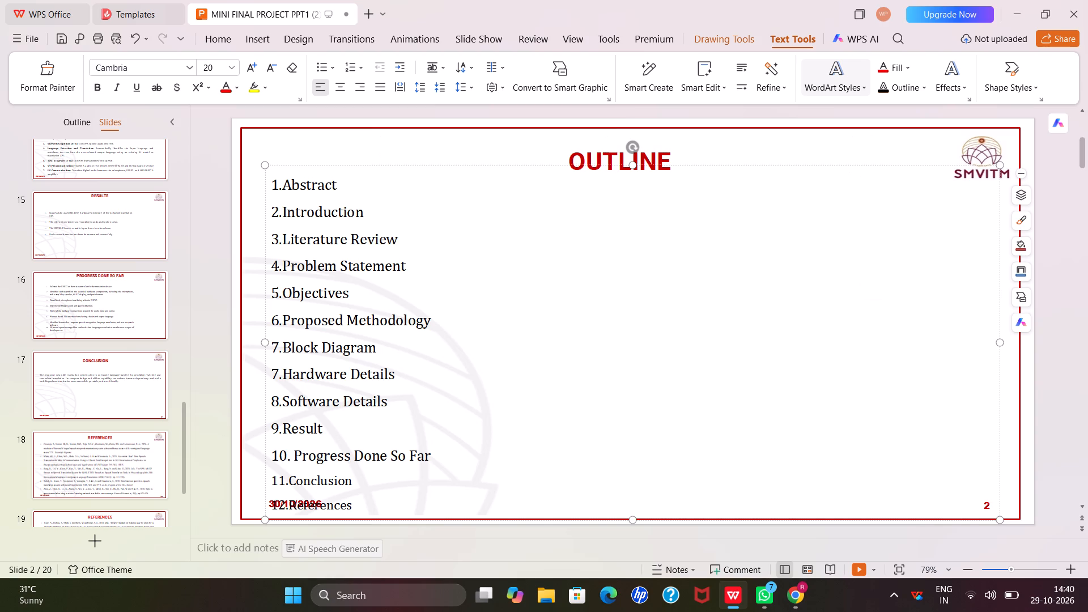
pyautogui.moveTo(352, 164); pyautogui.dragTo(358, 152)
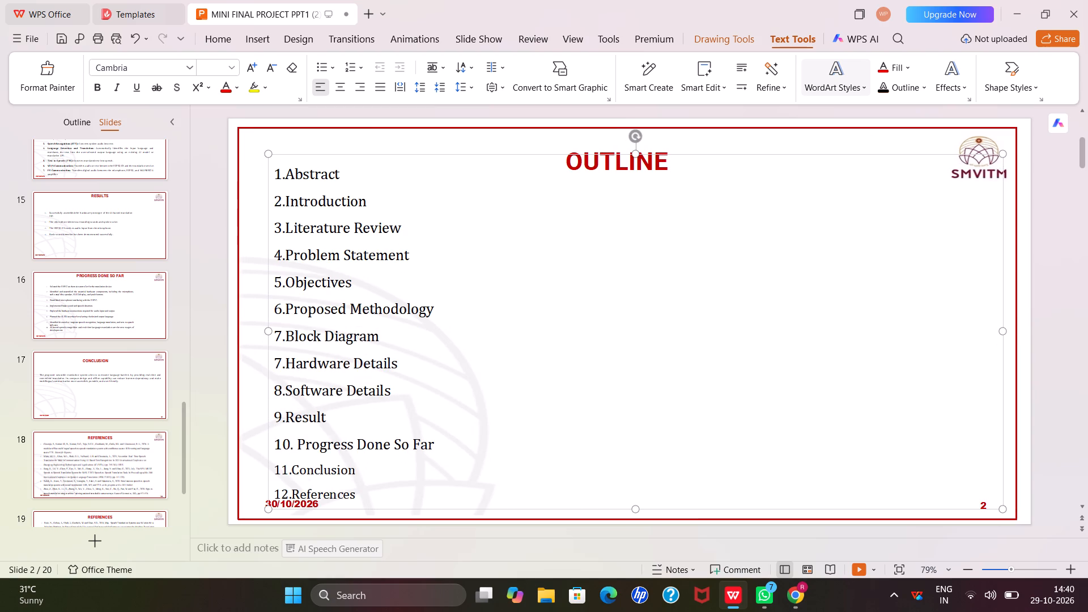
pyautogui.click(521, 314)
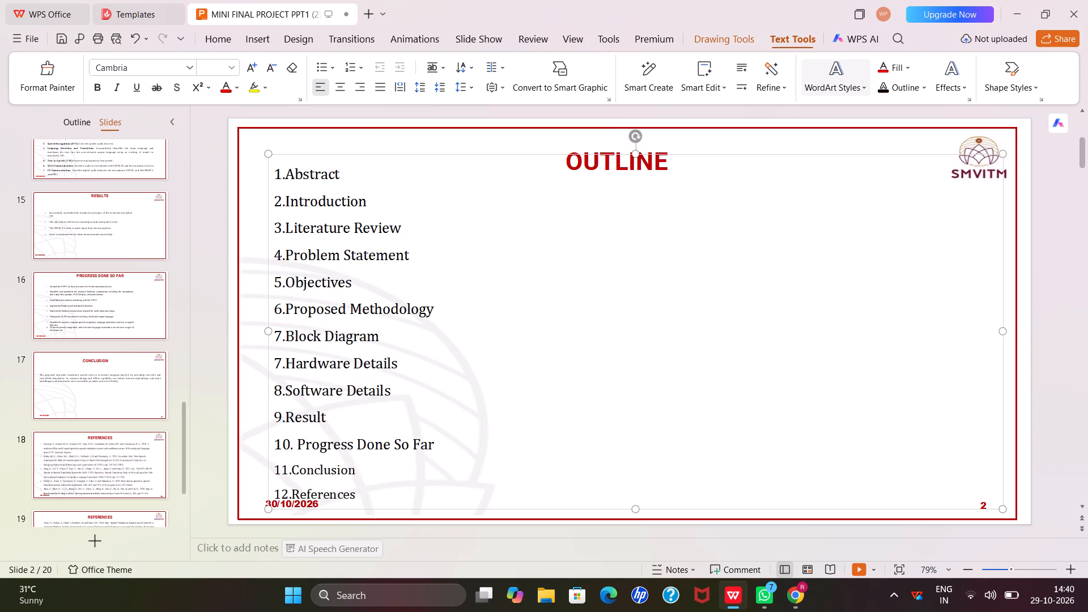
pyautogui.click(249, 227)
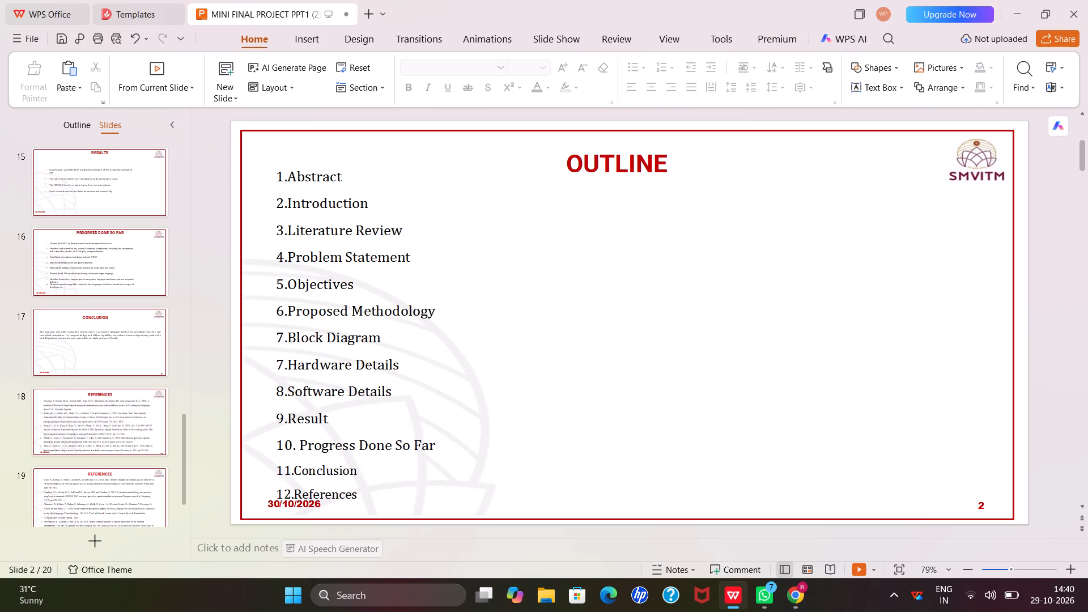
pyautogui.click(254, 427)
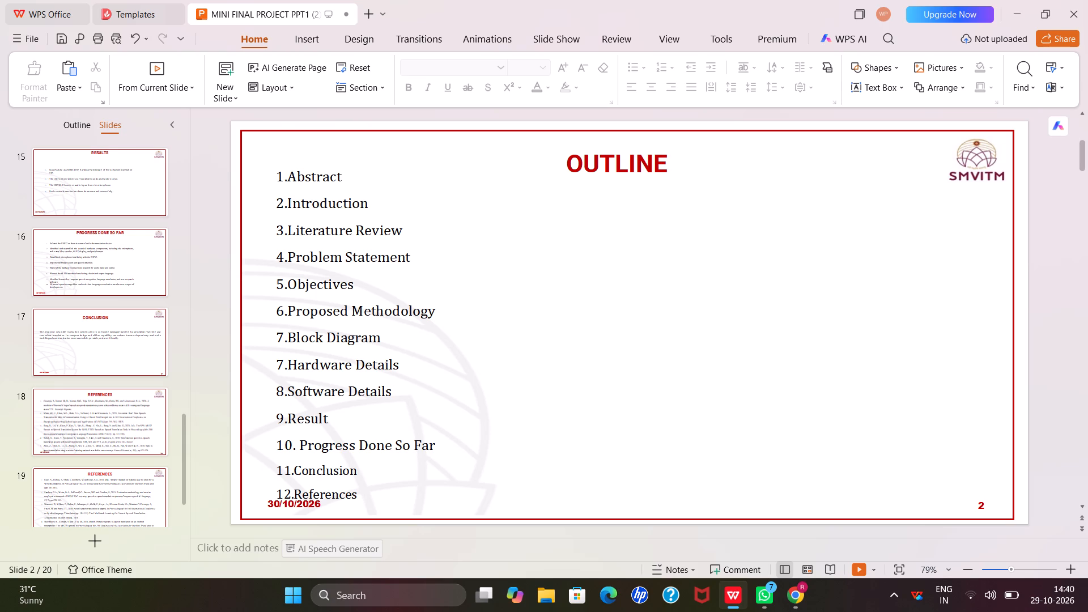
# Move the 30/10/2026 date on slide 2 slightly down and outward, clear of the 12.References entry.
pyautogui.click(300, 503)
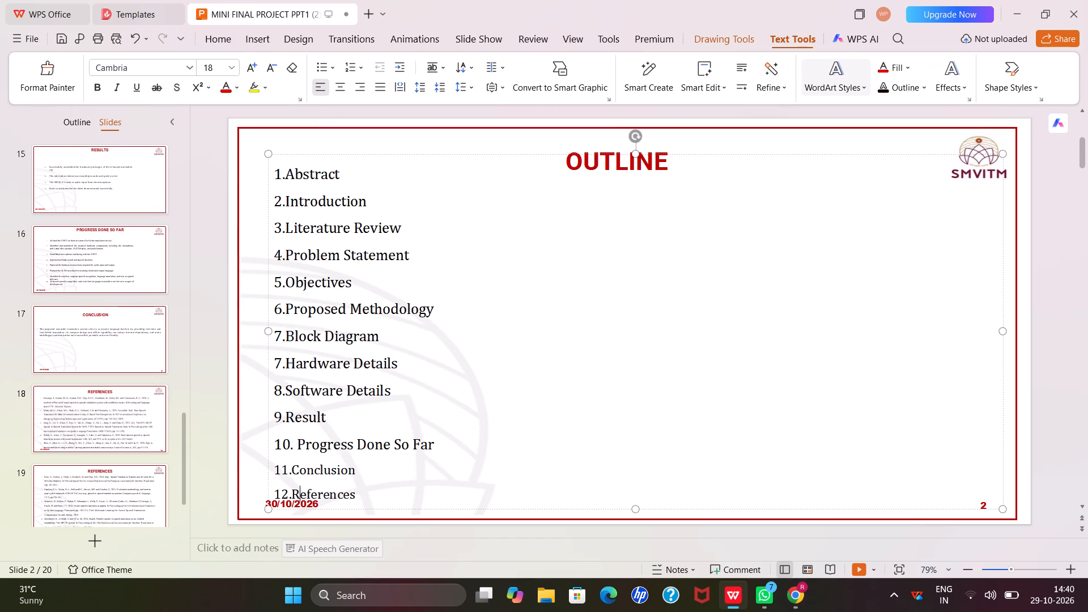
pyautogui.click(262, 508)
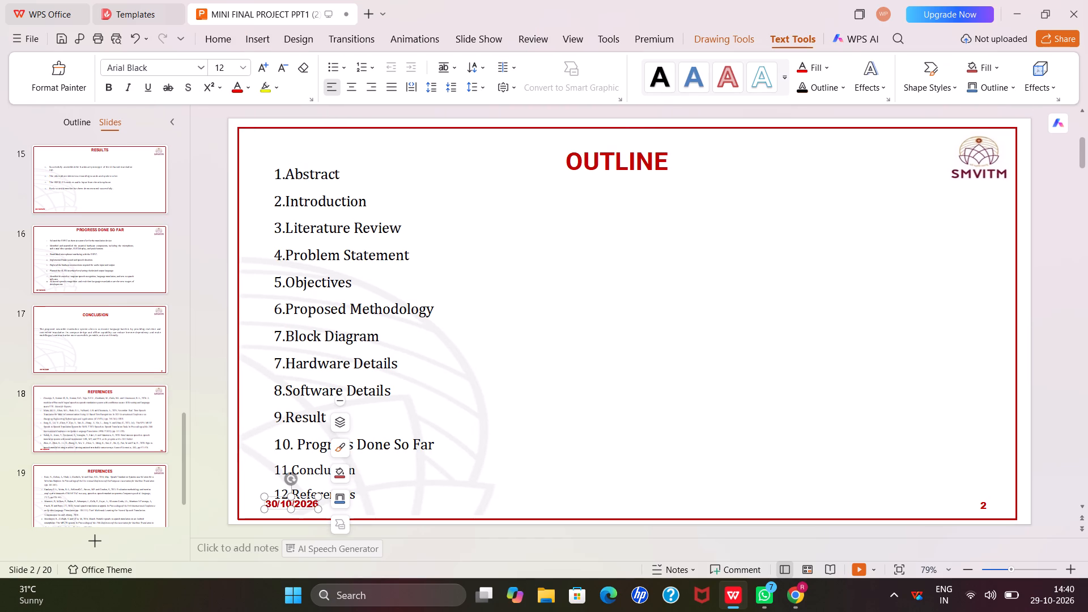
pyautogui.moveTo(275, 509); pyautogui.dragTo(271, 516)
pyautogui.click(461, 483)
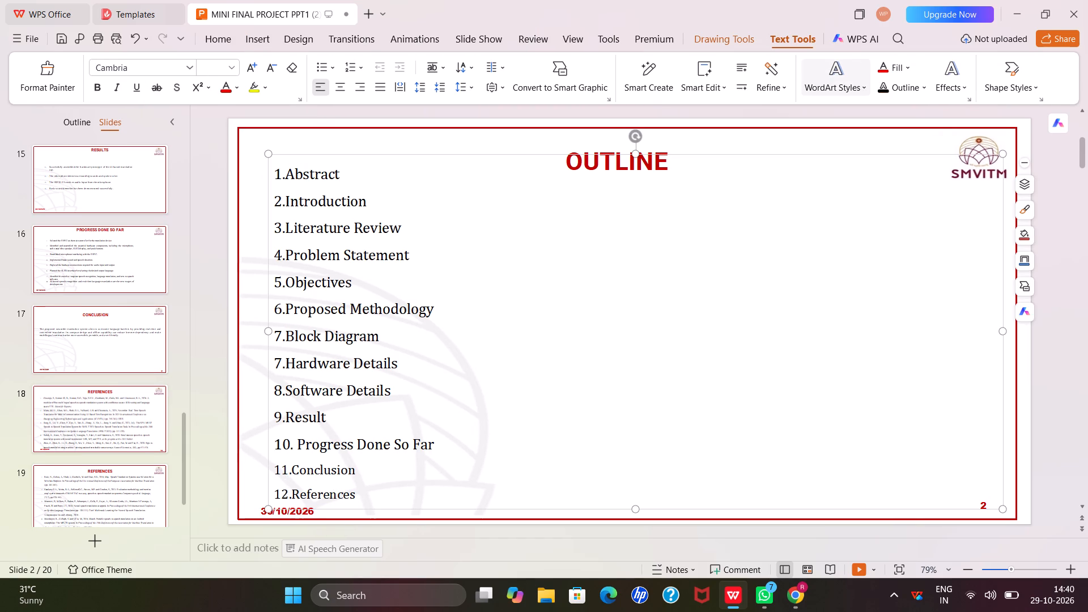
pyautogui.click(241, 393)
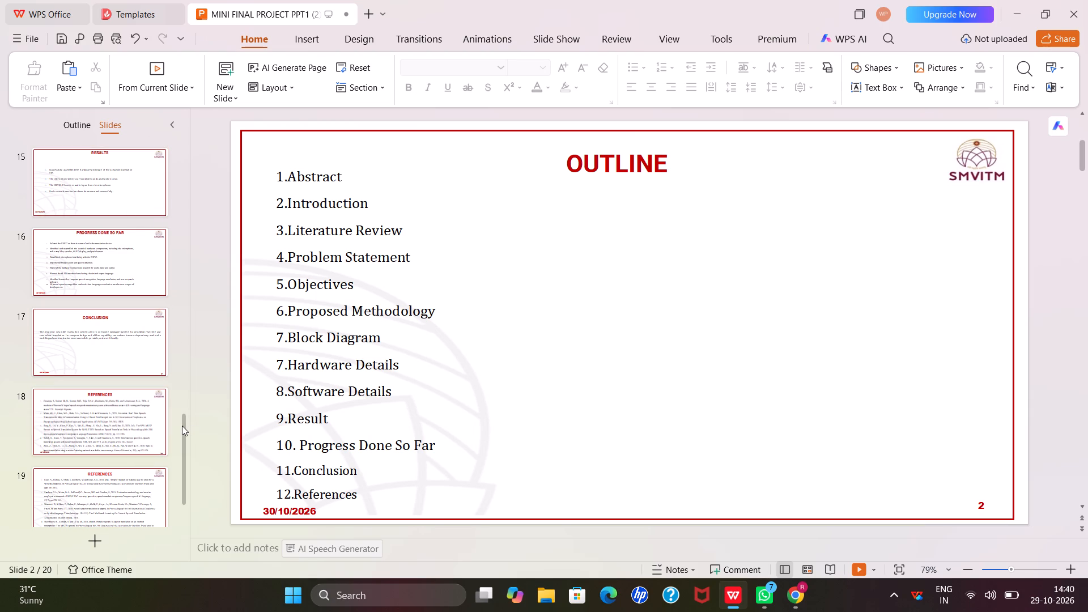
# Start the slide show from the Outline slide and go back to the title slide.
pyautogui.moveTo(182, 426); pyautogui.dragTo(220, 112)
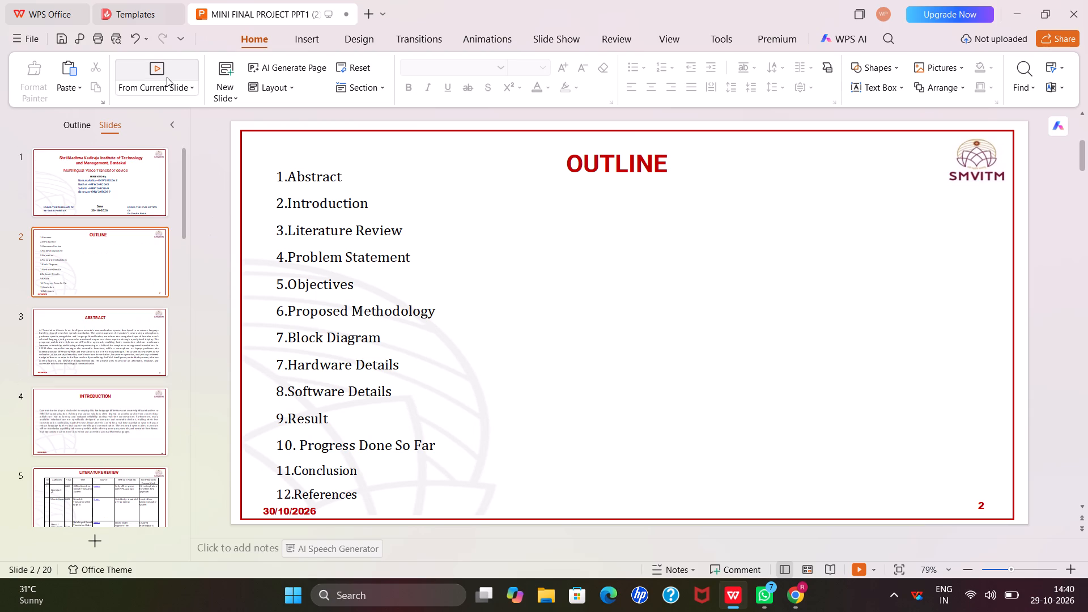
pyautogui.click(167, 77)
pyautogui.click(467, 311)
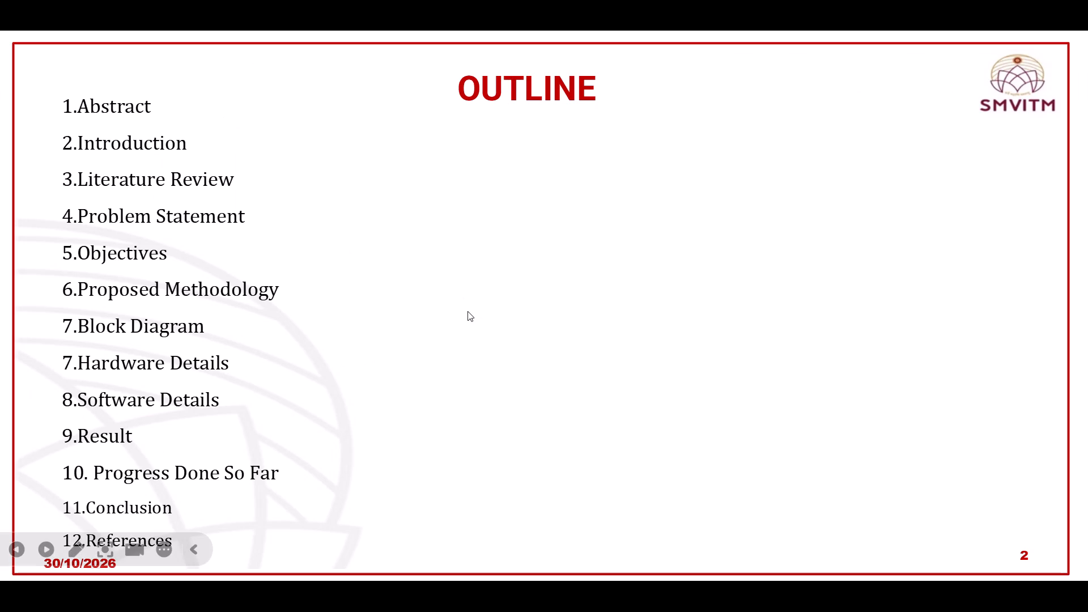
pyautogui.click(229, 339)
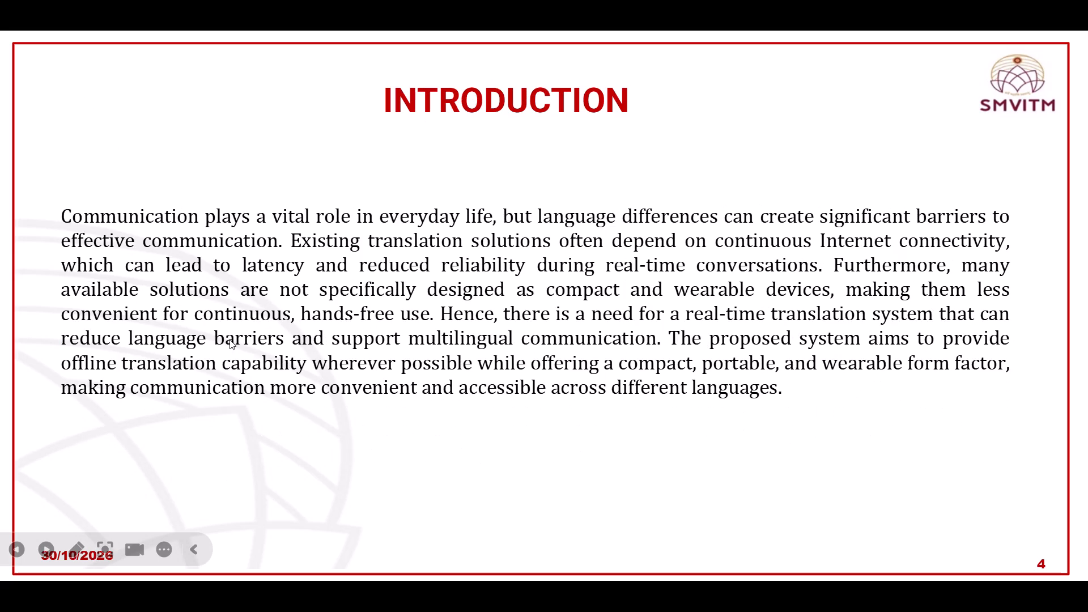
pyautogui.press('Left')
pyautogui.press('Left')
pyautogui.press('Left')
pyautogui.press('Left')
pyautogui.press('Left')
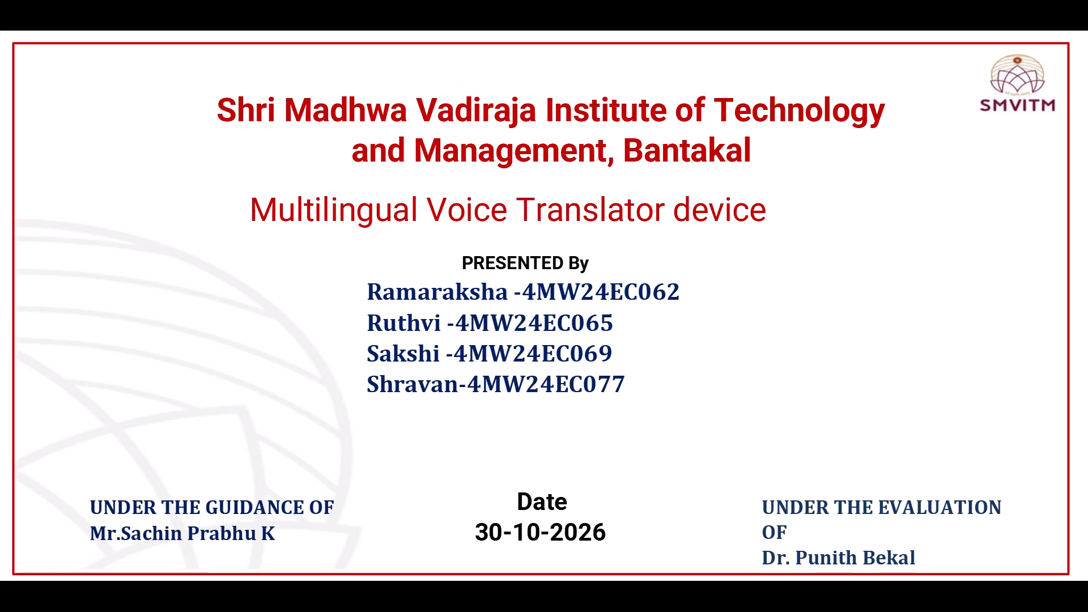
pyautogui.press('Right')
pyautogui.press('Left')
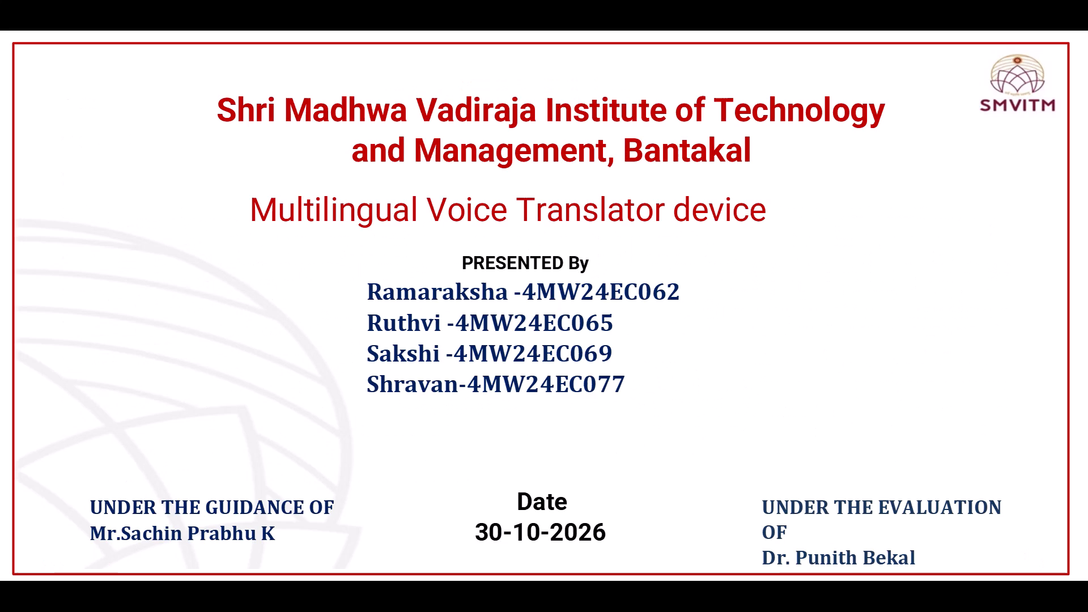
# Review the slides in the slide show from the title slide through THANK YOU, checking content and alignment, and exit the show.
pyautogui.press('Right')
pyautogui.press('Right')
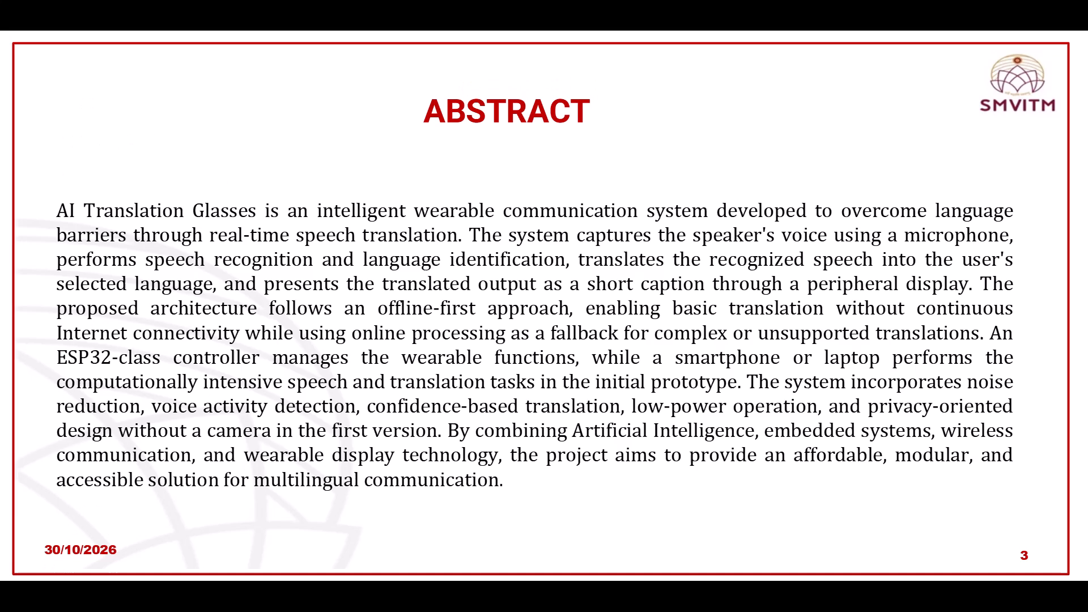
pyautogui.press('Right')
pyautogui.press('Right')
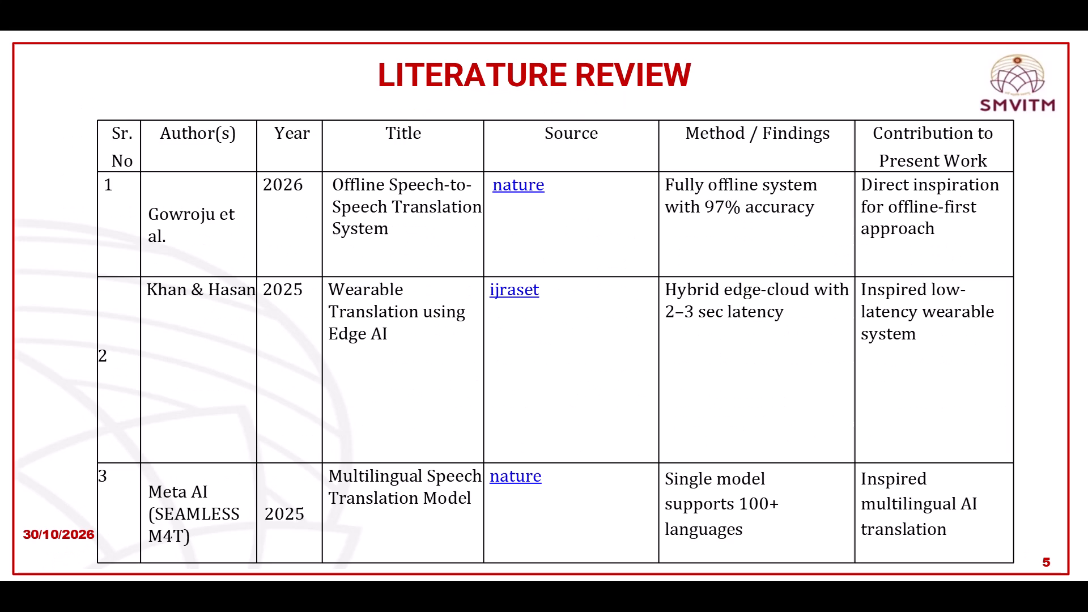
pyautogui.press('Right')
pyautogui.press('Right')
pyautogui.press('Right')
pyautogui.press('Right')
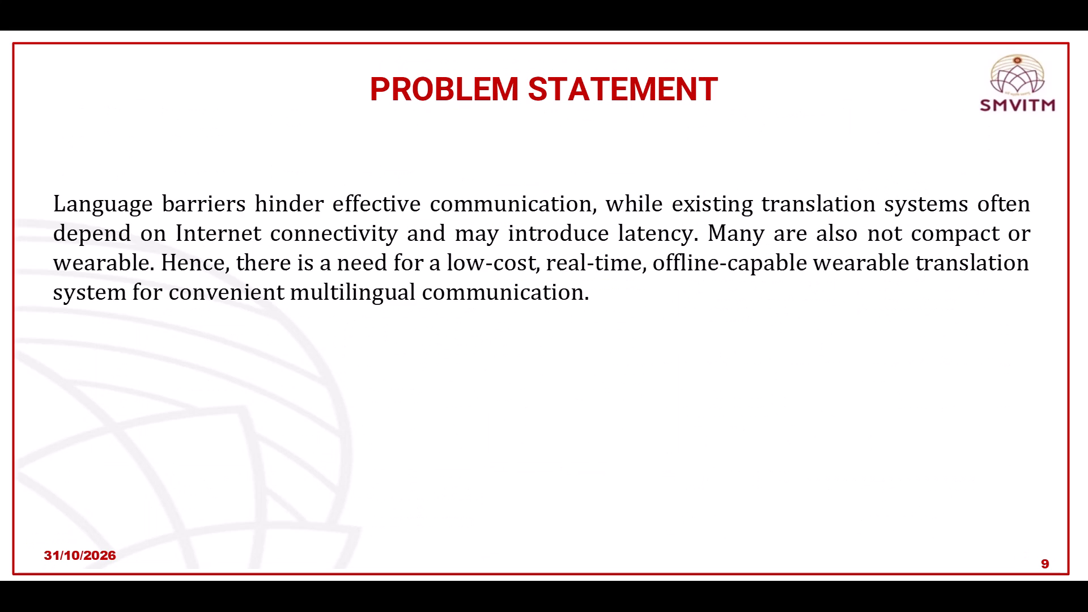
pyautogui.press('Right')
pyautogui.press('Right')
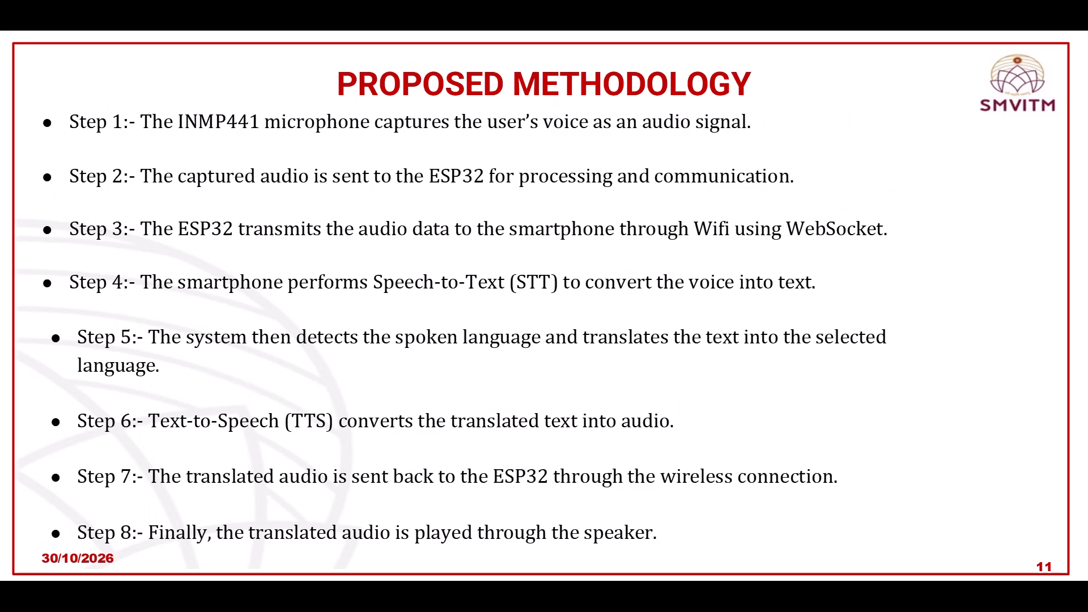
pyautogui.press('Right')
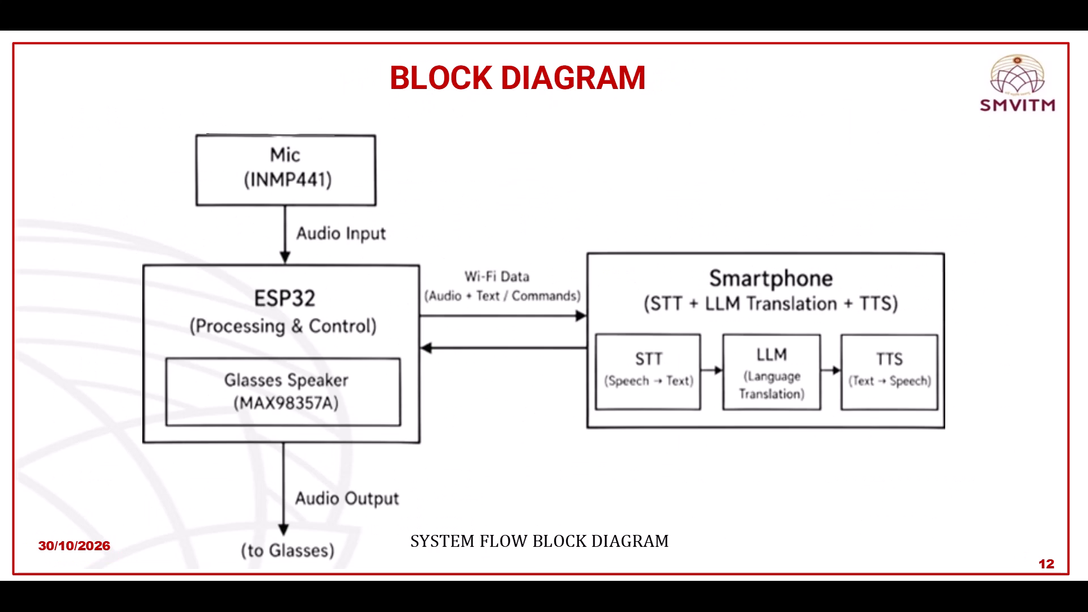
pyautogui.press('Left')
pyautogui.press('Left')
pyautogui.press('Right')
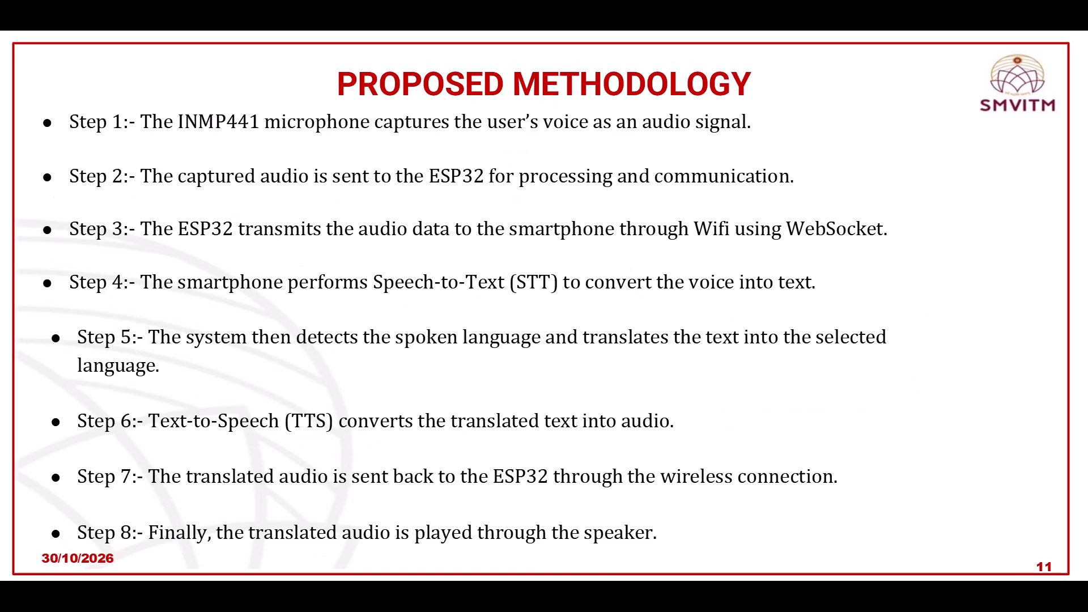
pyautogui.press('Right')
pyautogui.press('Right')
pyautogui.press('Right')
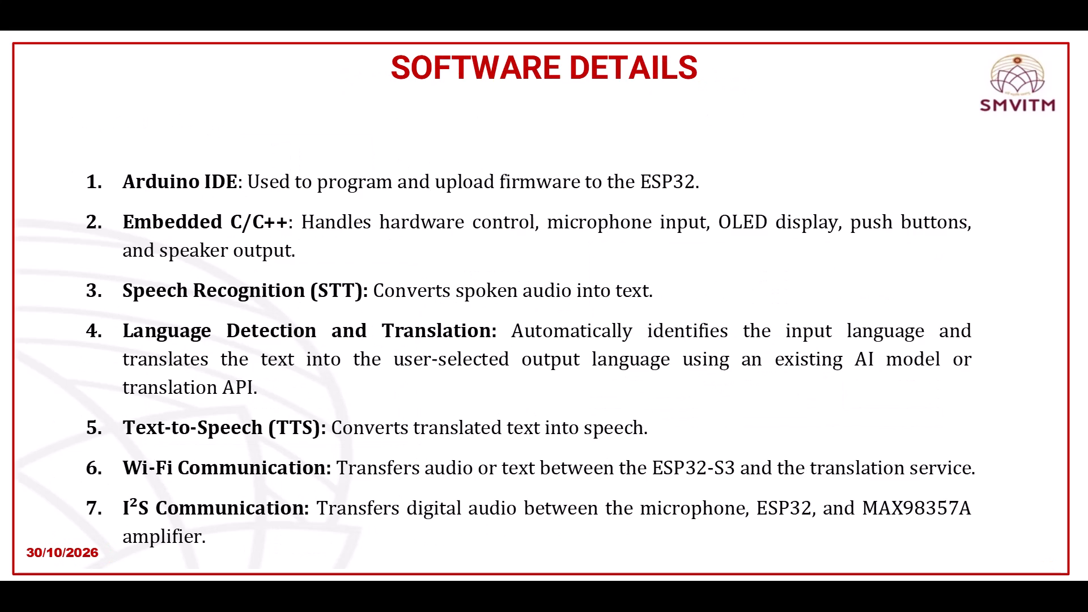
pyautogui.press('Right')
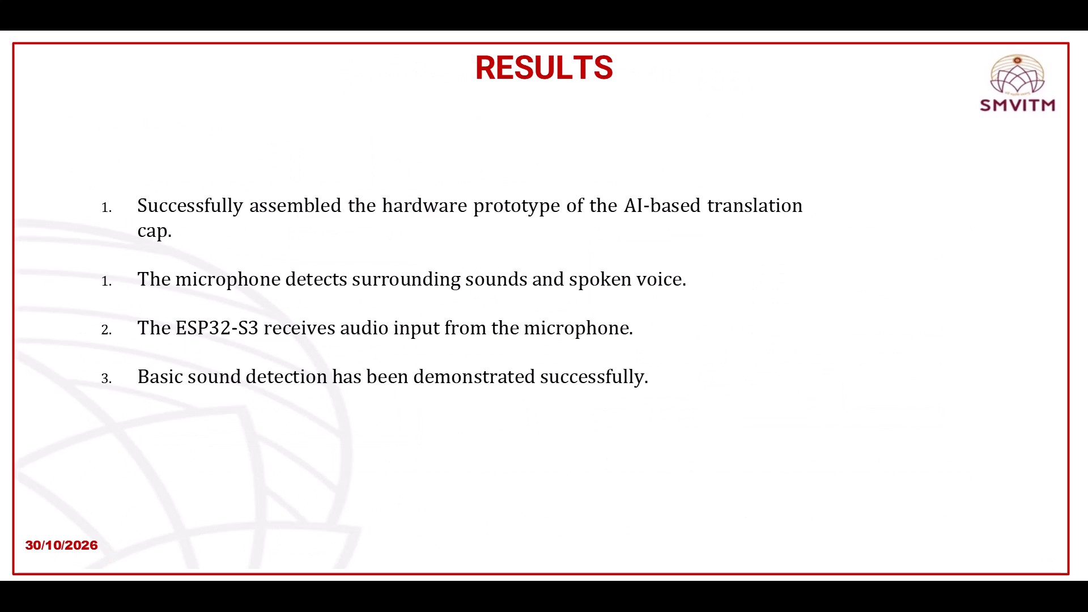
pyautogui.press('Right')
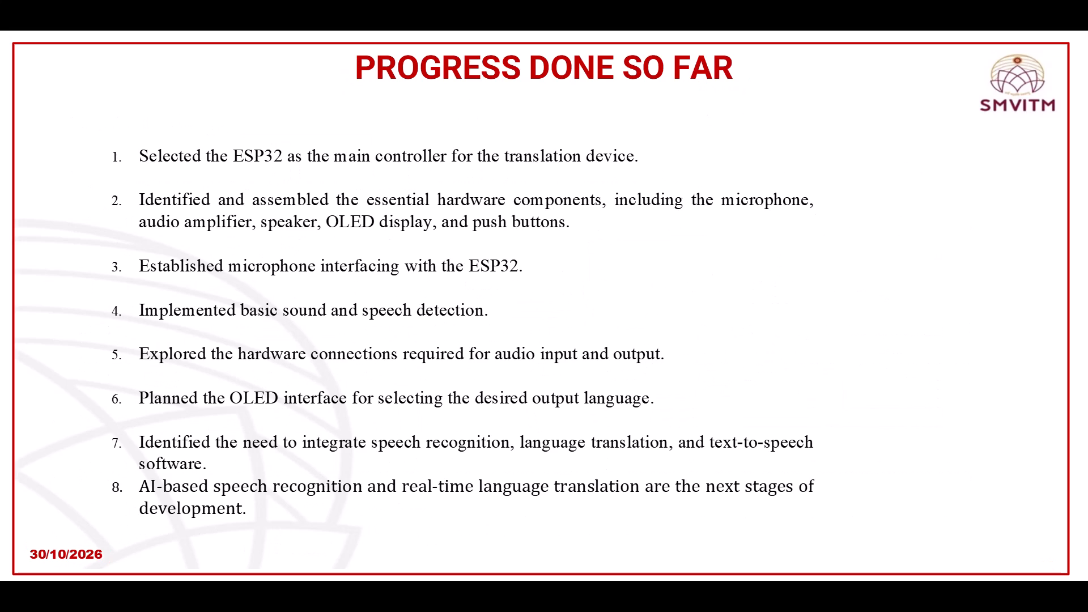
pyautogui.press('Right')
pyautogui.press('Right')
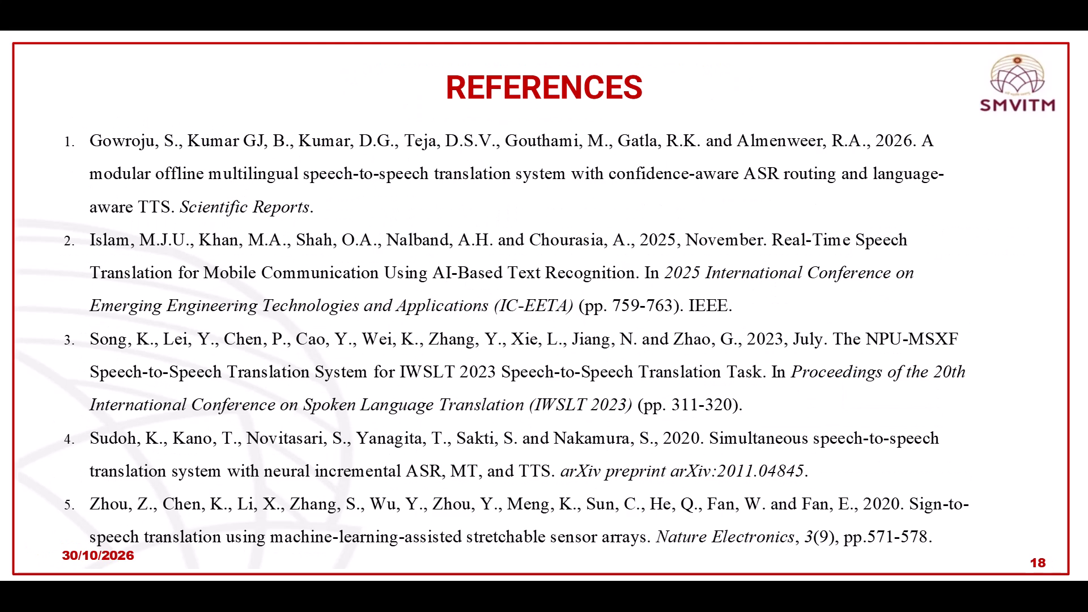
pyautogui.press('Right')
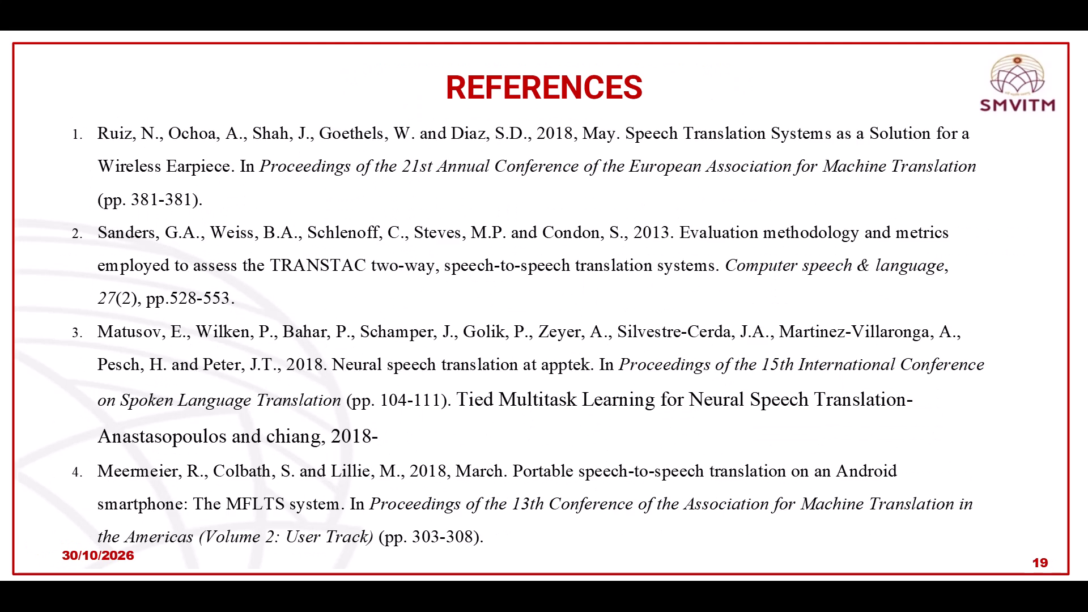
pyautogui.press('Left')
pyautogui.press('Right')
pyautogui.press('Right')
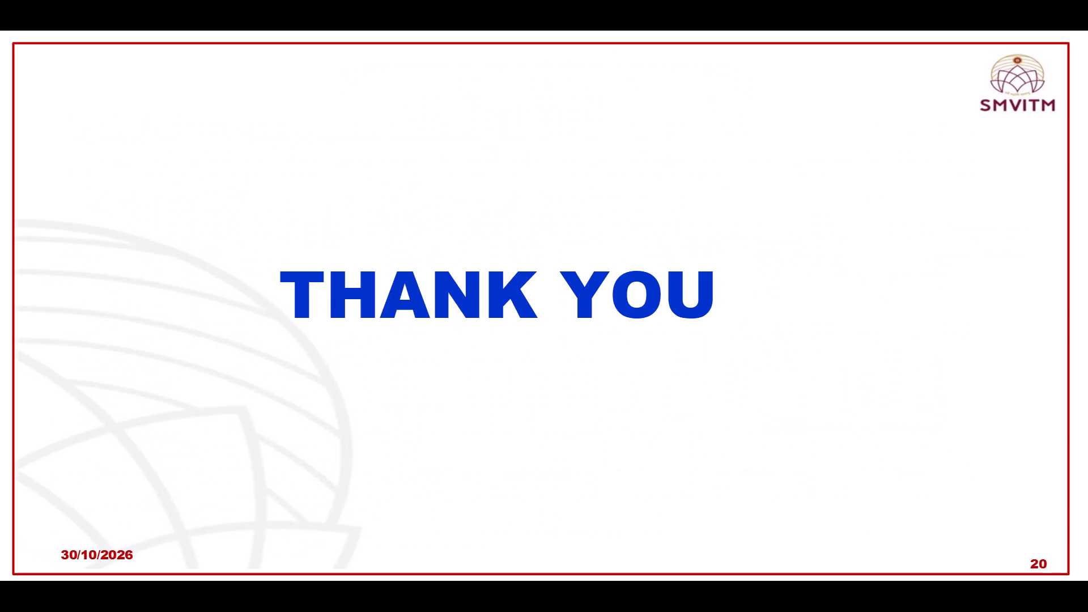
pyautogui.press('Right')
pyautogui.press('Right')
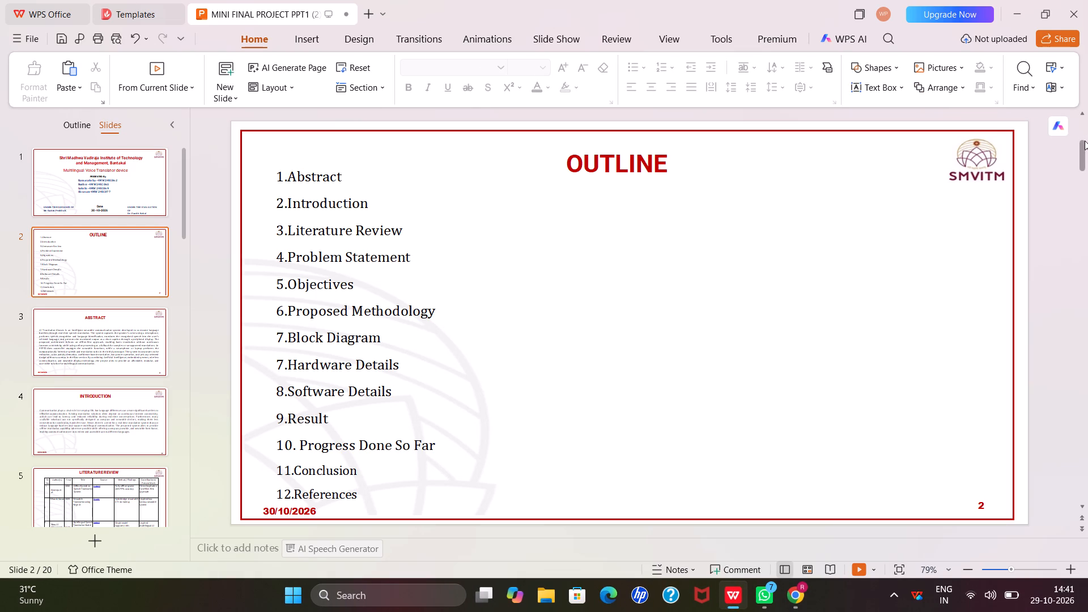
# Go to the second REFERENCES slide, slide 19.
pyautogui.moveTo(1084, 142); pyautogui.dragTo(1087, 179)
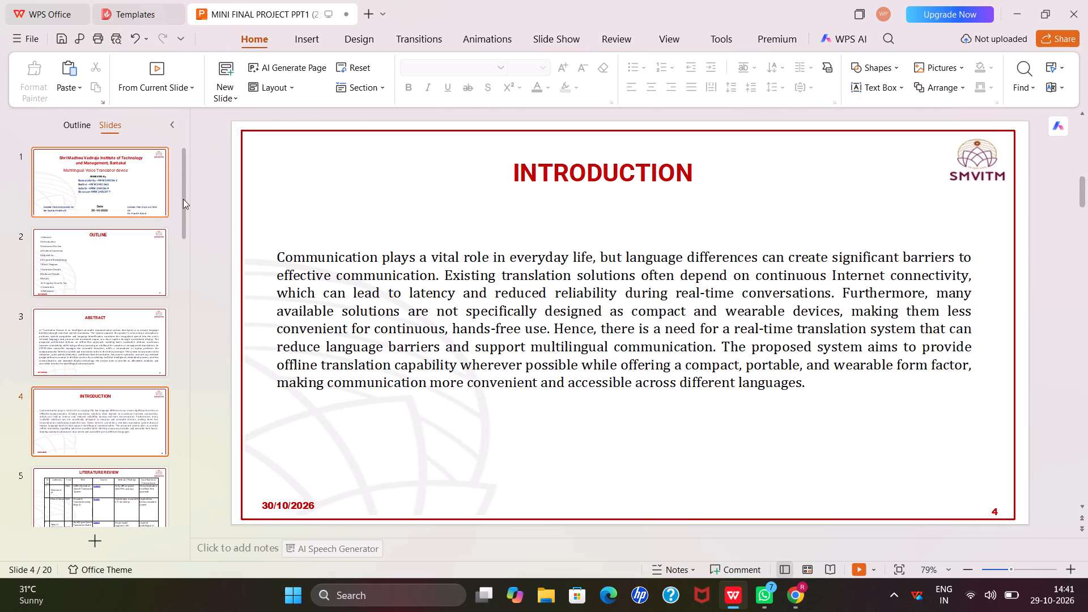
pyautogui.moveTo(183, 199); pyautogui.dragTo(192, 494)
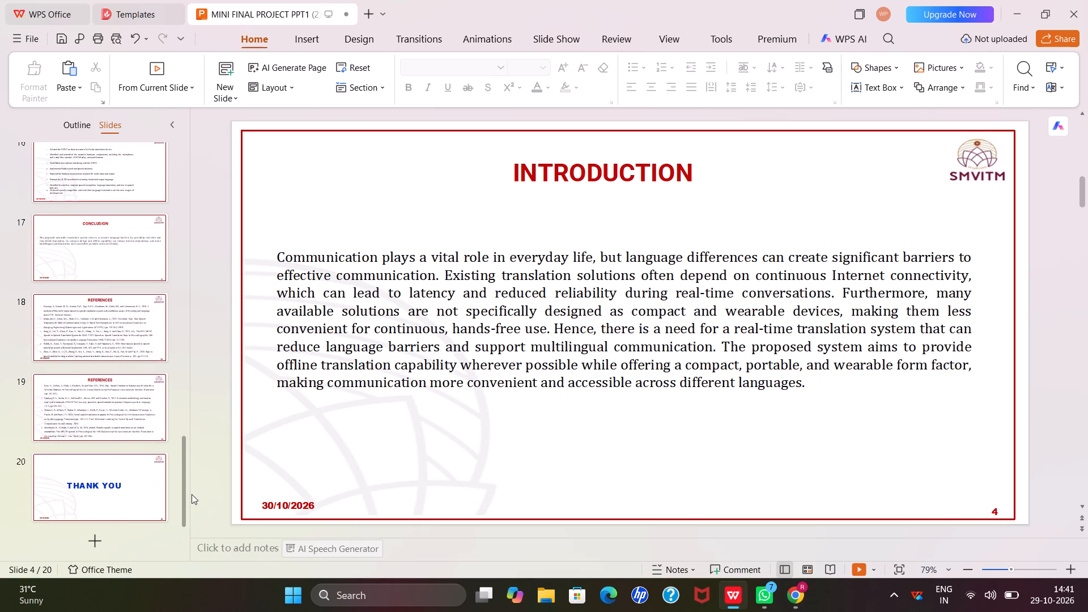
pyautogui.moveTo(192, 494); pyautogui.dragTo(192, 521)
pyautogui.click(59, 387)
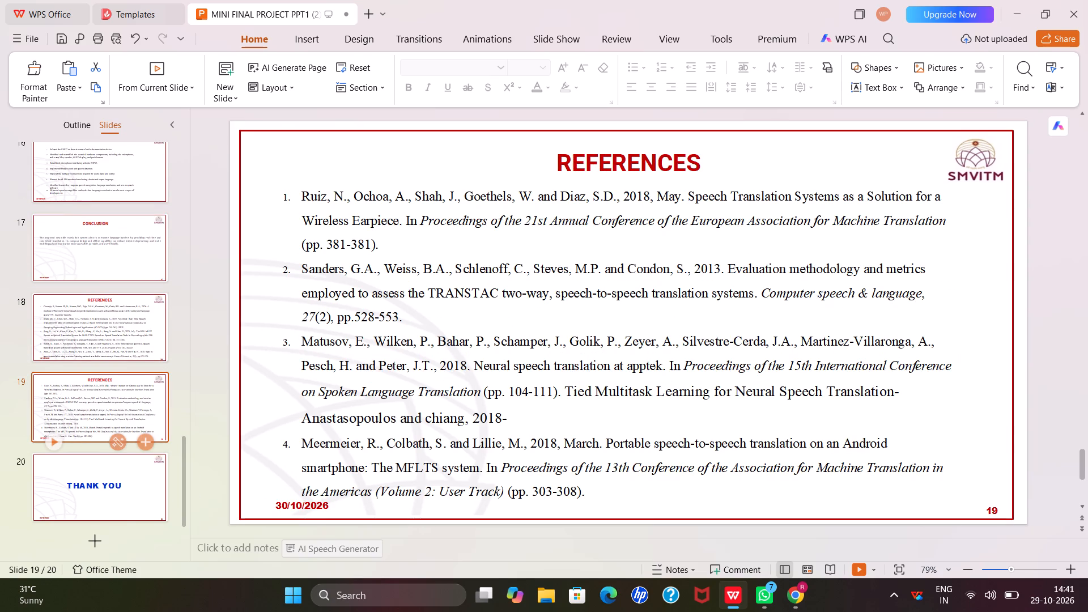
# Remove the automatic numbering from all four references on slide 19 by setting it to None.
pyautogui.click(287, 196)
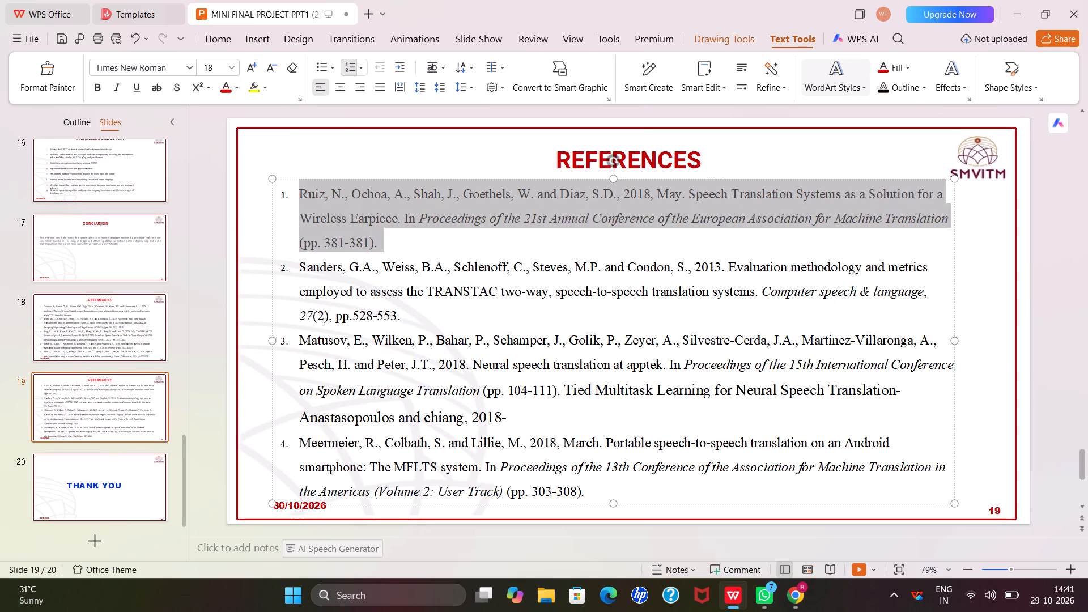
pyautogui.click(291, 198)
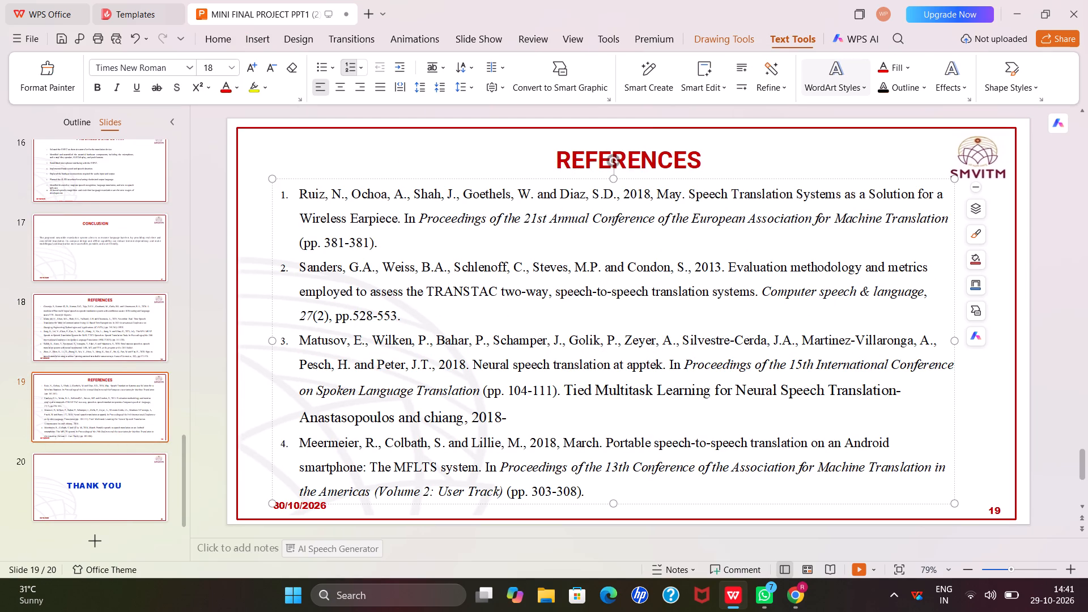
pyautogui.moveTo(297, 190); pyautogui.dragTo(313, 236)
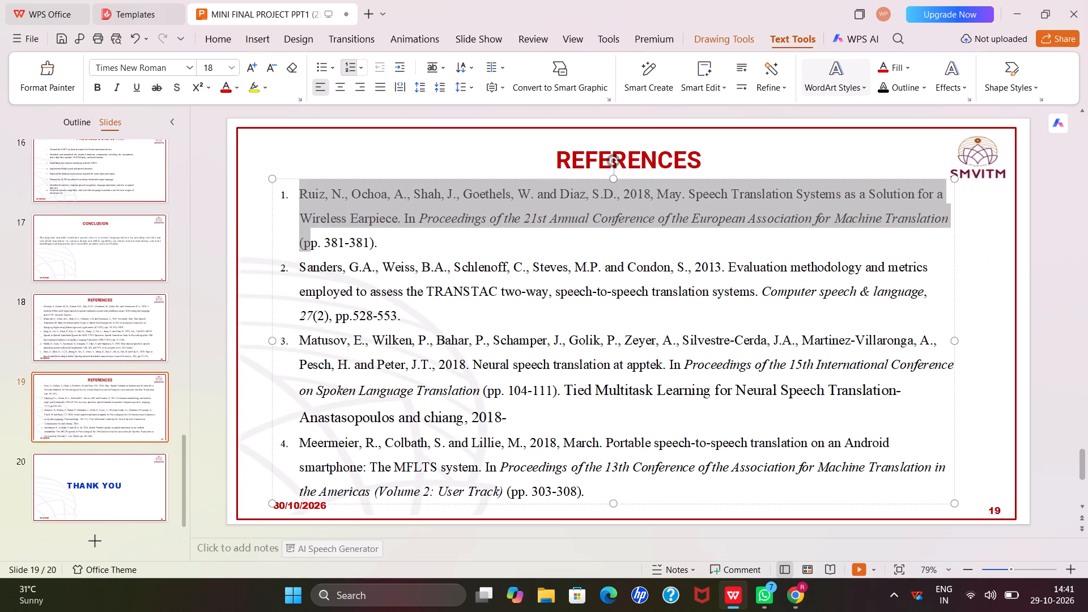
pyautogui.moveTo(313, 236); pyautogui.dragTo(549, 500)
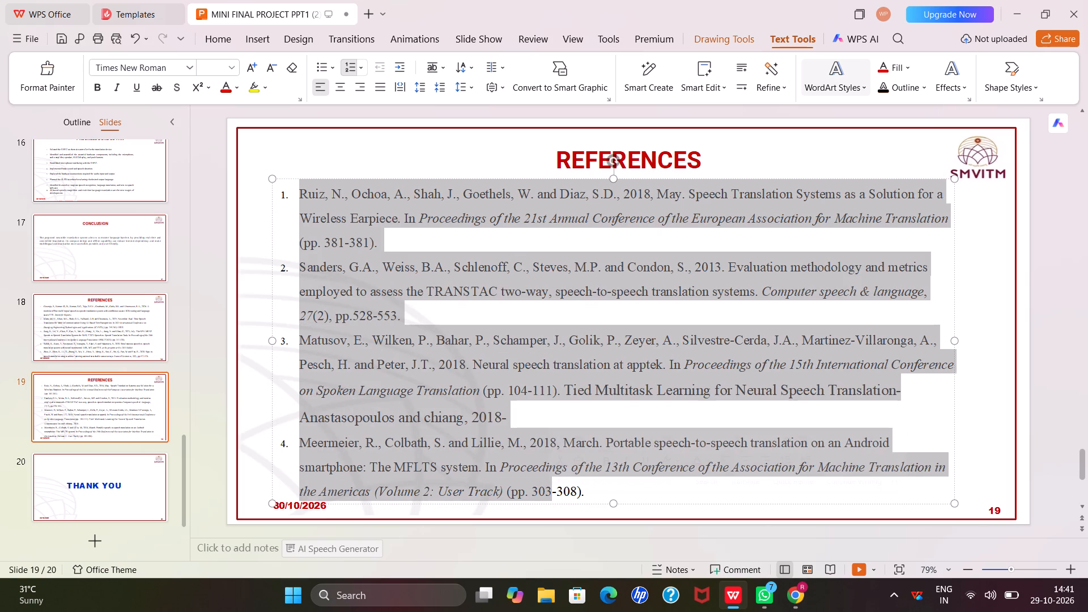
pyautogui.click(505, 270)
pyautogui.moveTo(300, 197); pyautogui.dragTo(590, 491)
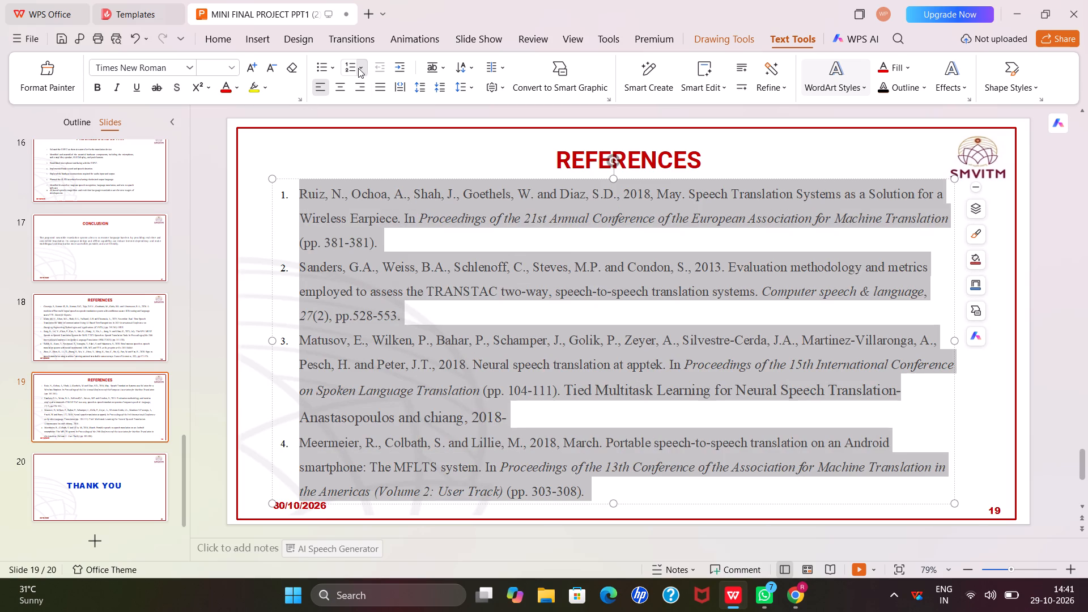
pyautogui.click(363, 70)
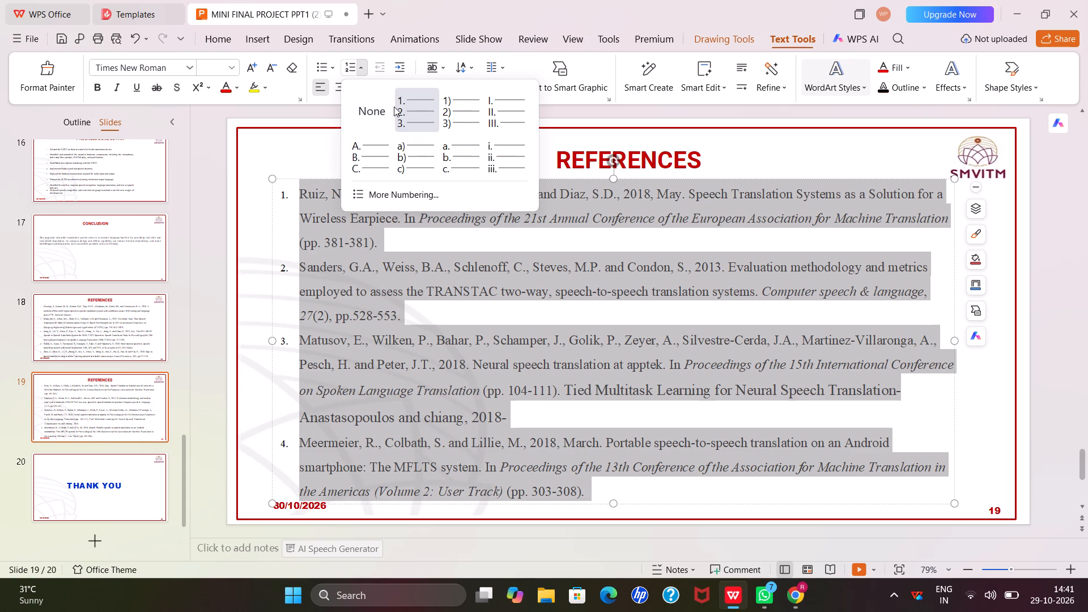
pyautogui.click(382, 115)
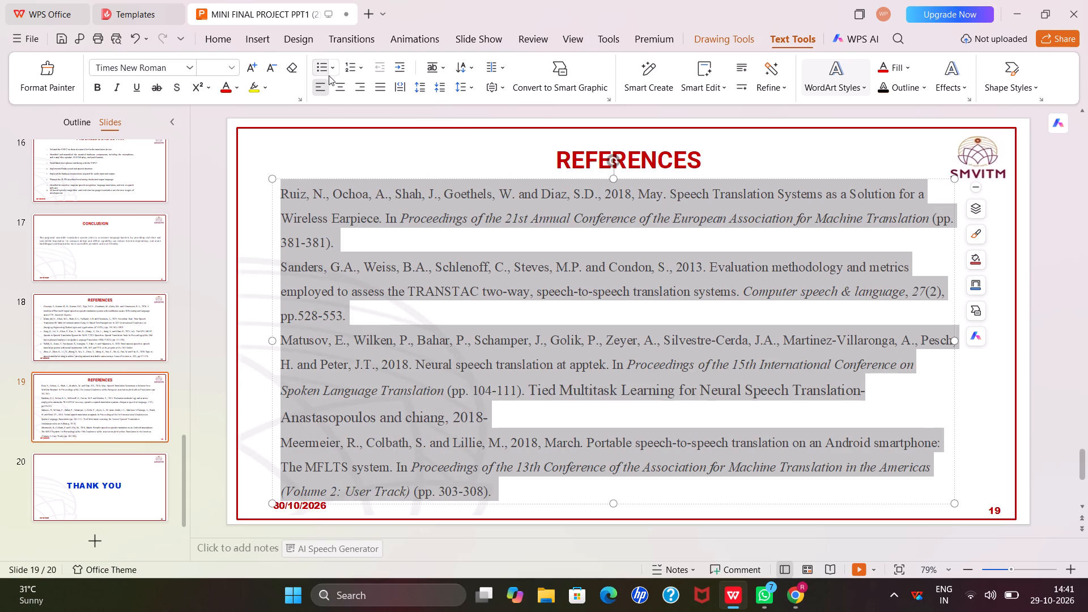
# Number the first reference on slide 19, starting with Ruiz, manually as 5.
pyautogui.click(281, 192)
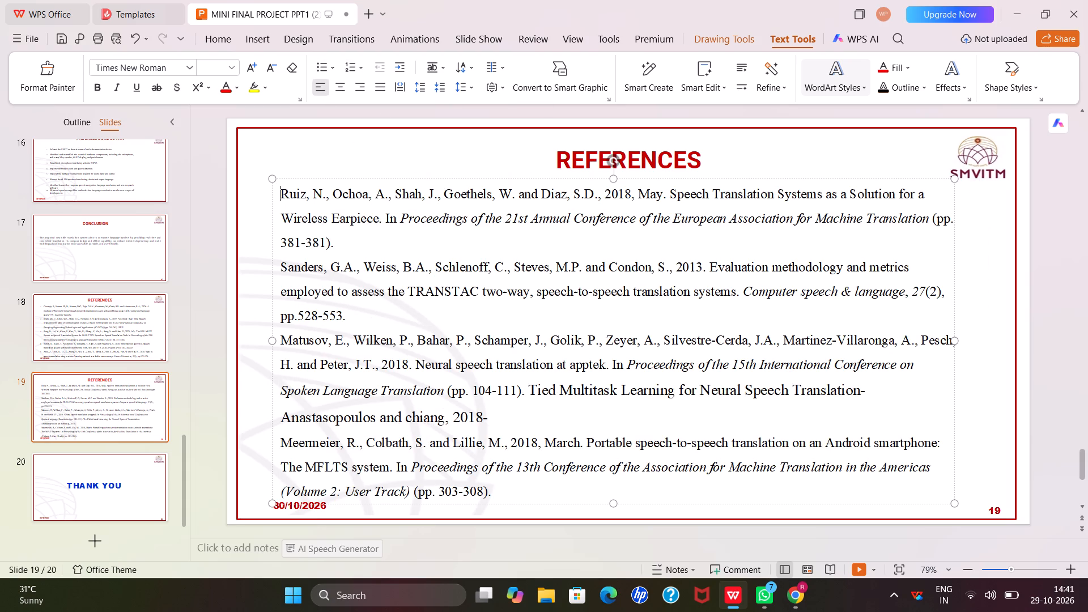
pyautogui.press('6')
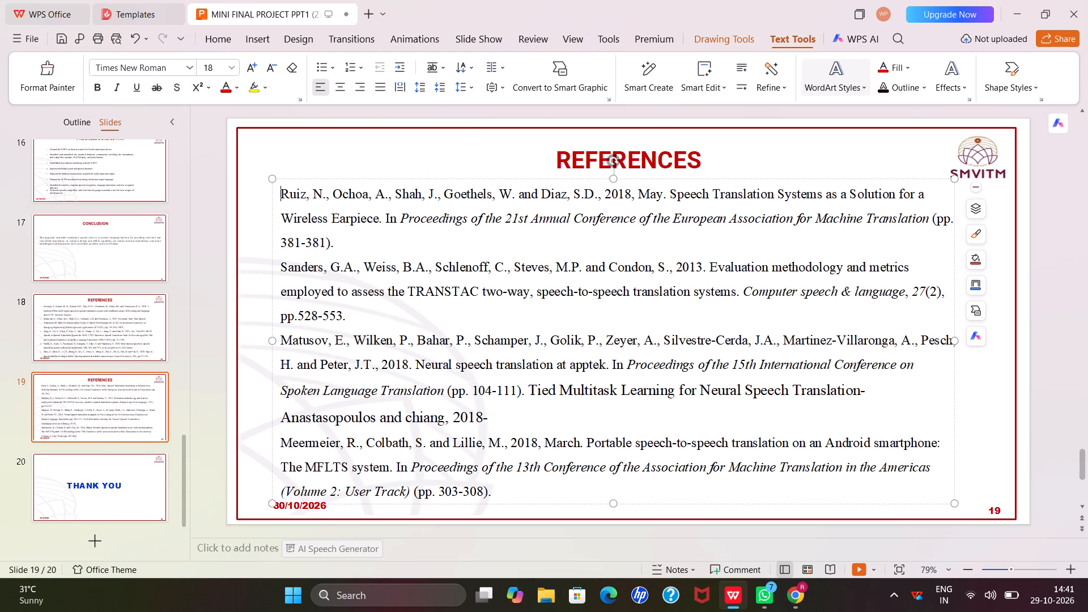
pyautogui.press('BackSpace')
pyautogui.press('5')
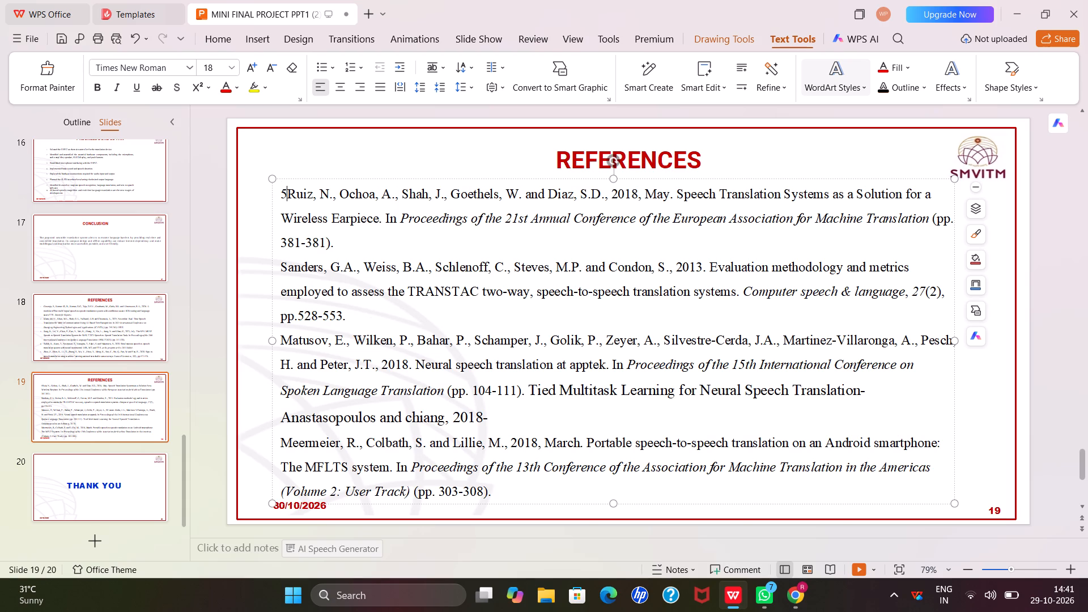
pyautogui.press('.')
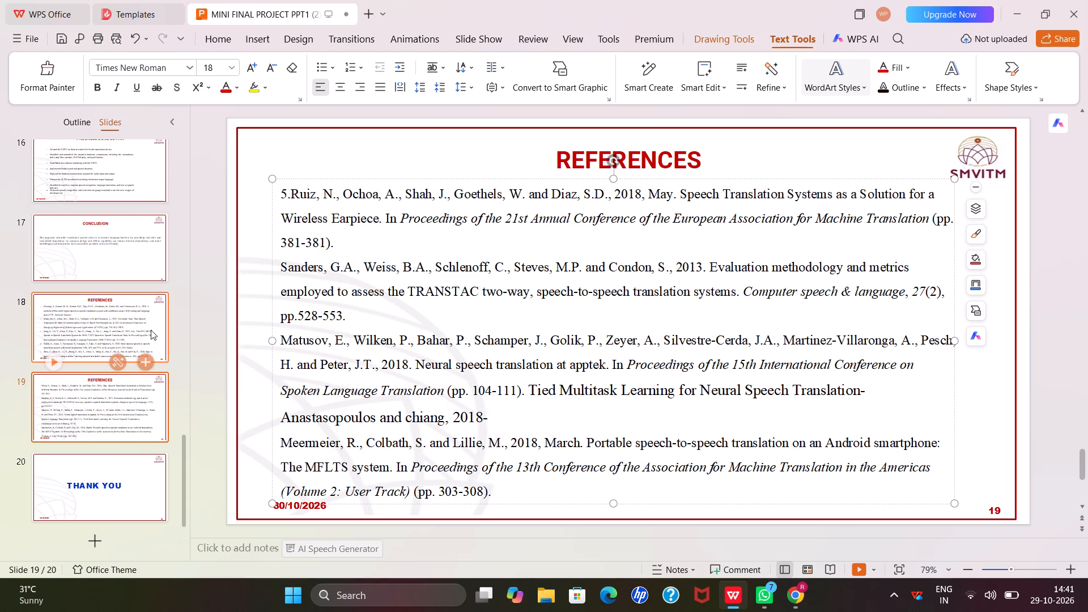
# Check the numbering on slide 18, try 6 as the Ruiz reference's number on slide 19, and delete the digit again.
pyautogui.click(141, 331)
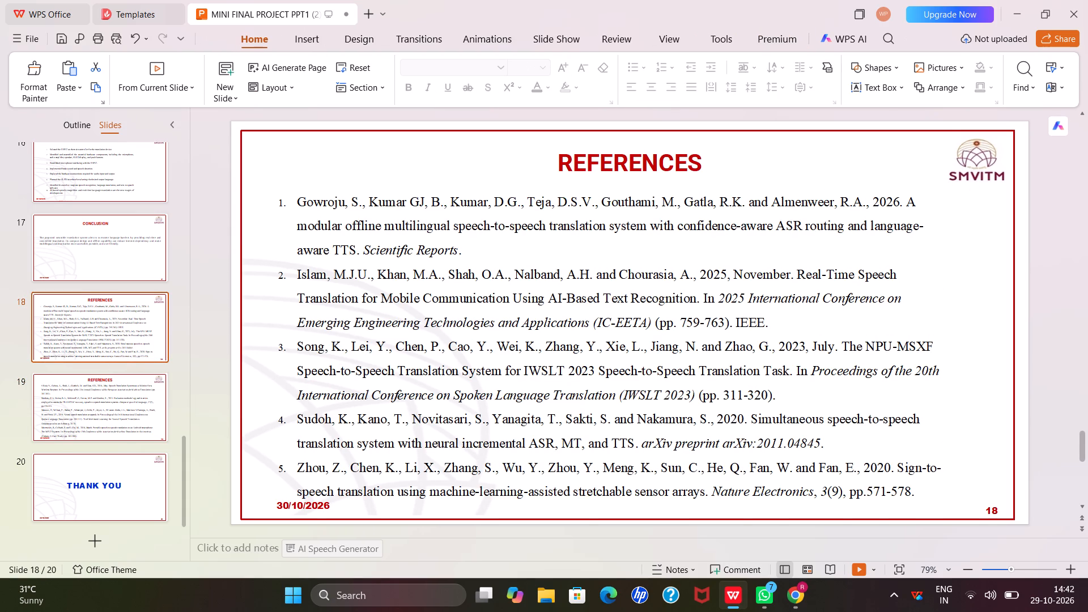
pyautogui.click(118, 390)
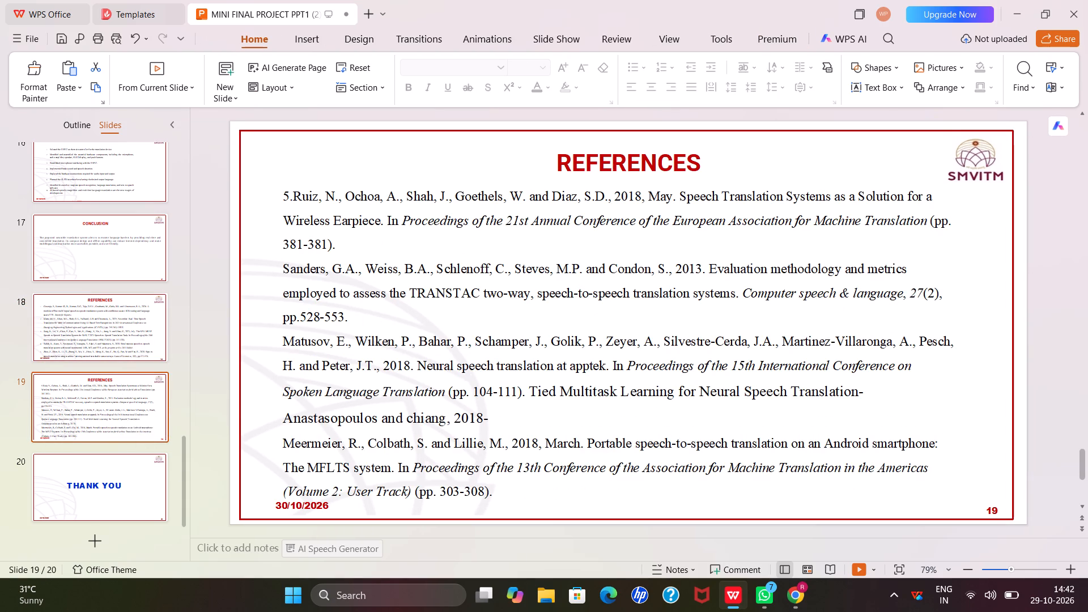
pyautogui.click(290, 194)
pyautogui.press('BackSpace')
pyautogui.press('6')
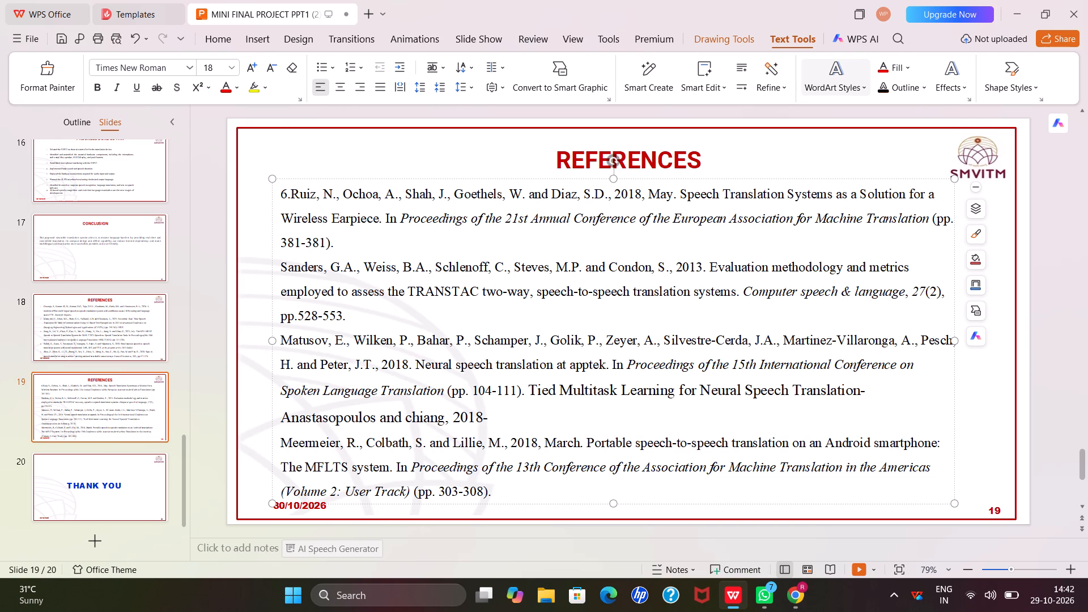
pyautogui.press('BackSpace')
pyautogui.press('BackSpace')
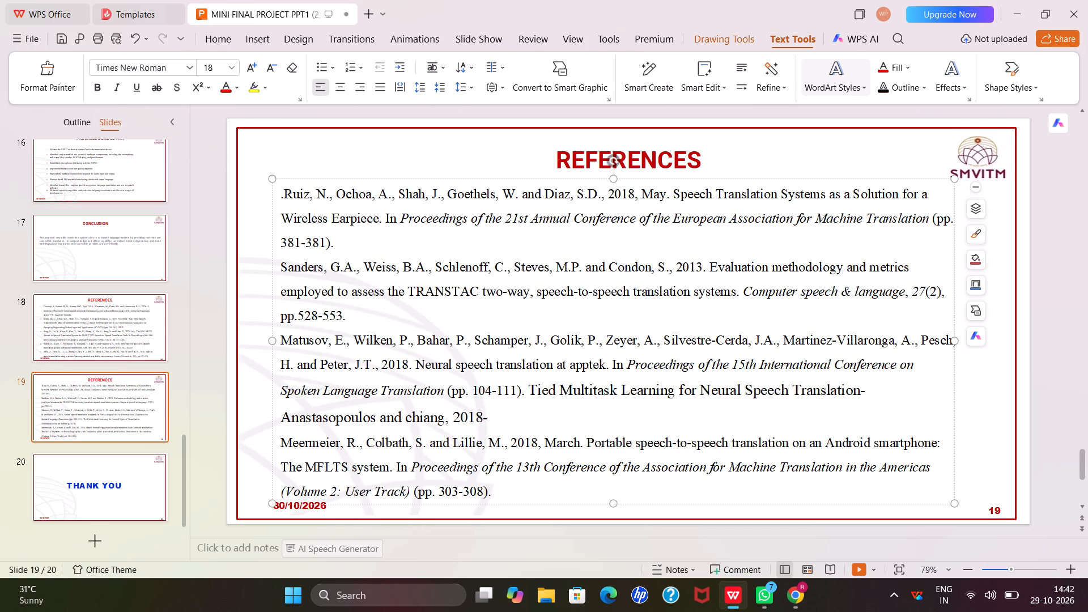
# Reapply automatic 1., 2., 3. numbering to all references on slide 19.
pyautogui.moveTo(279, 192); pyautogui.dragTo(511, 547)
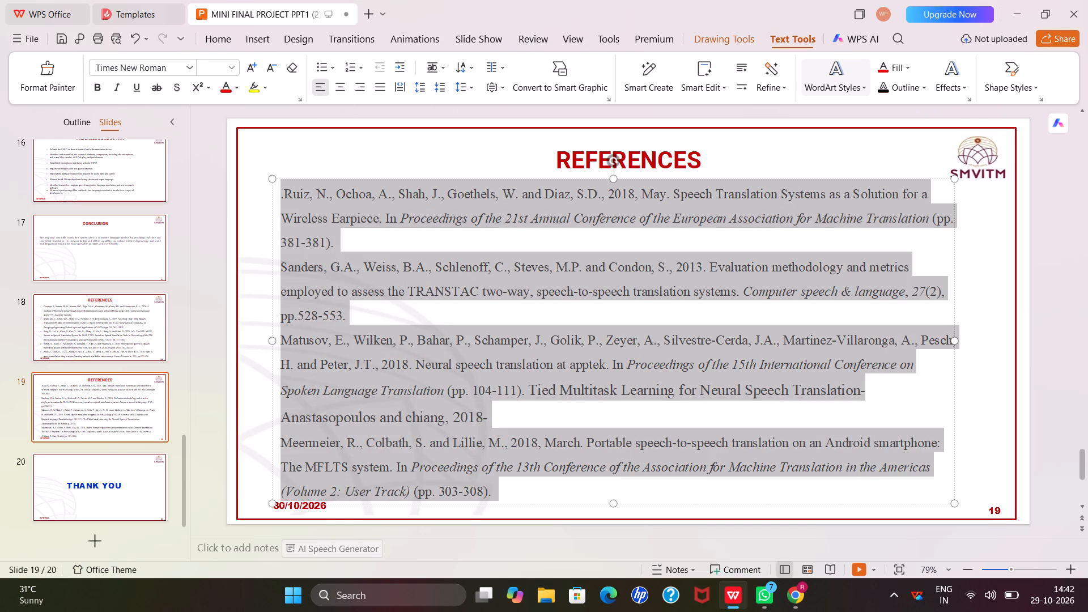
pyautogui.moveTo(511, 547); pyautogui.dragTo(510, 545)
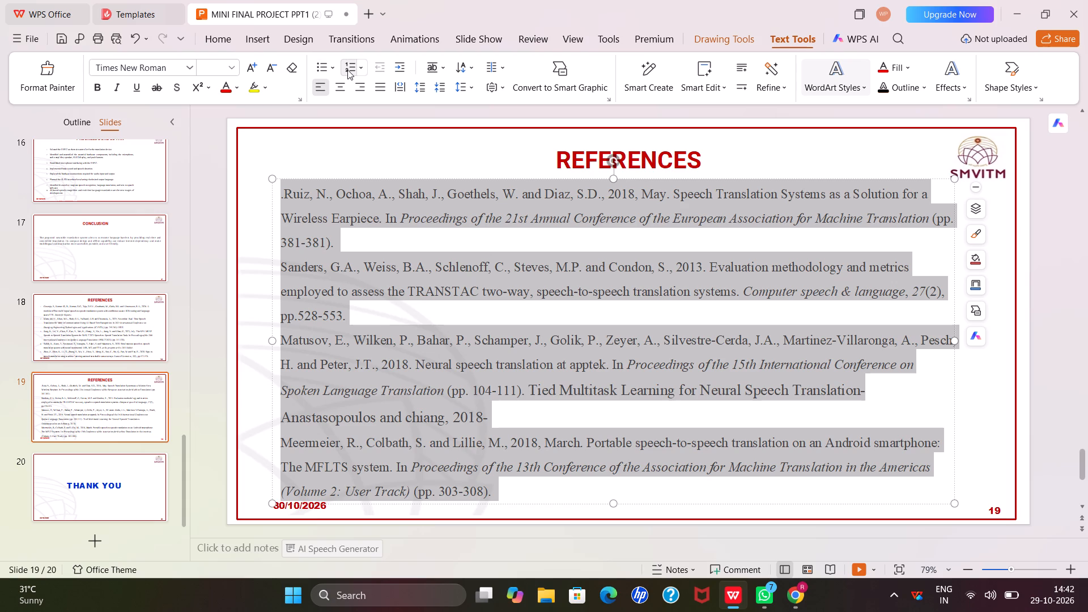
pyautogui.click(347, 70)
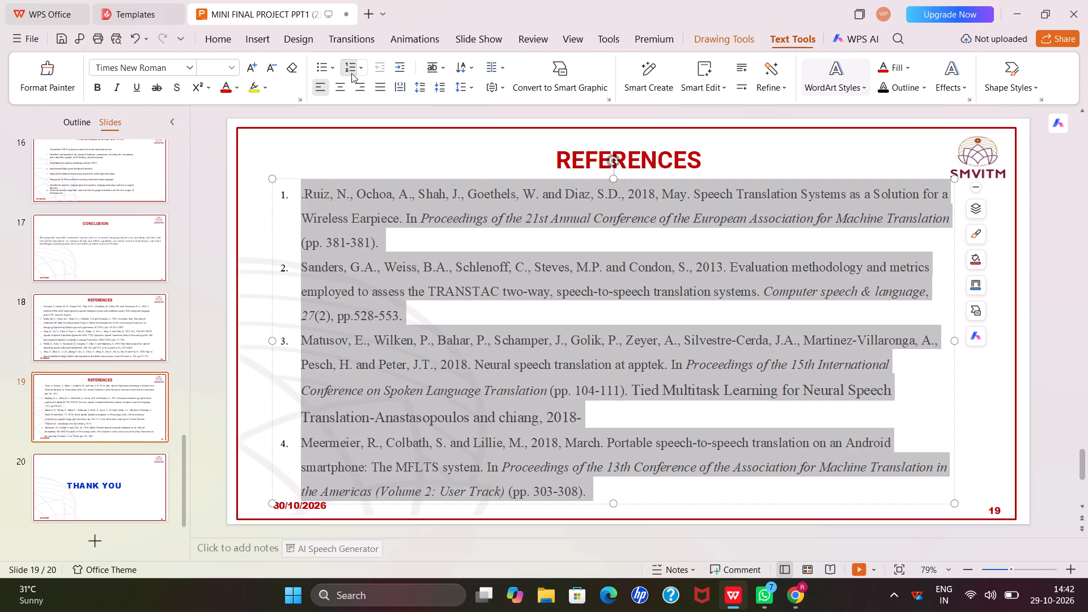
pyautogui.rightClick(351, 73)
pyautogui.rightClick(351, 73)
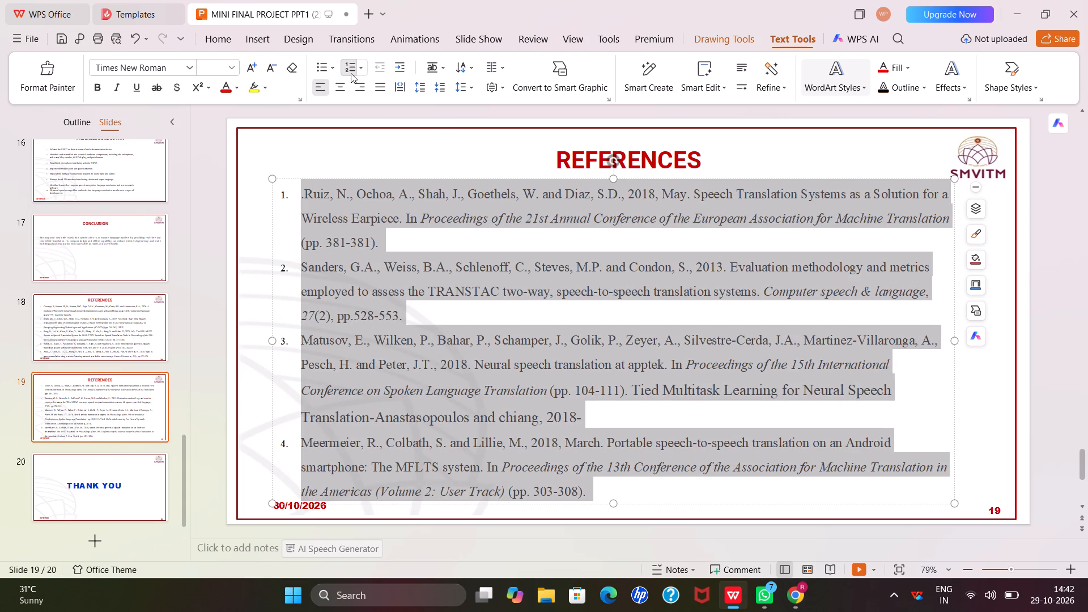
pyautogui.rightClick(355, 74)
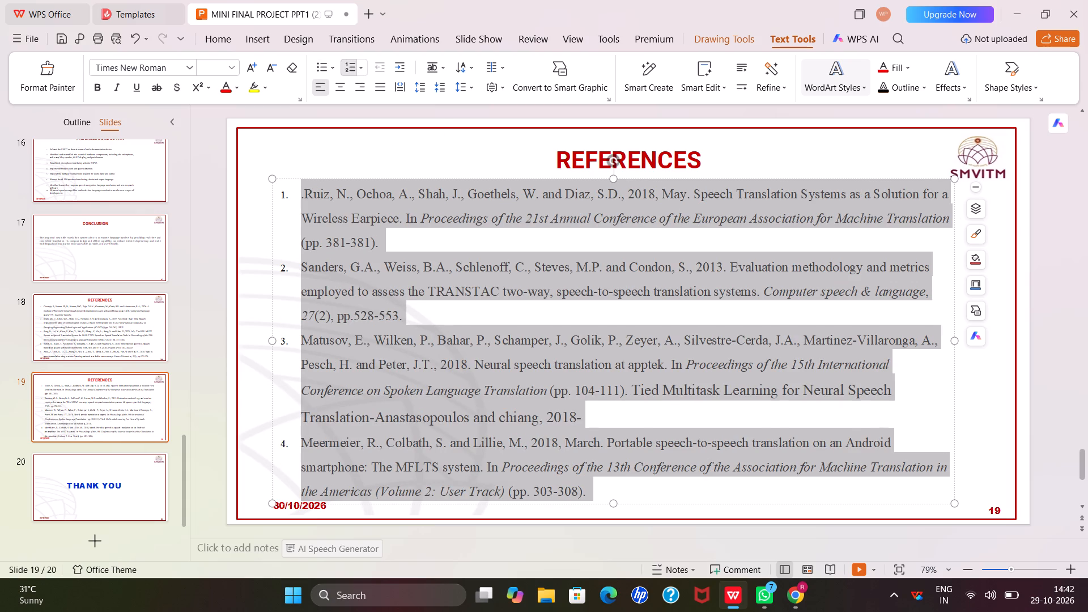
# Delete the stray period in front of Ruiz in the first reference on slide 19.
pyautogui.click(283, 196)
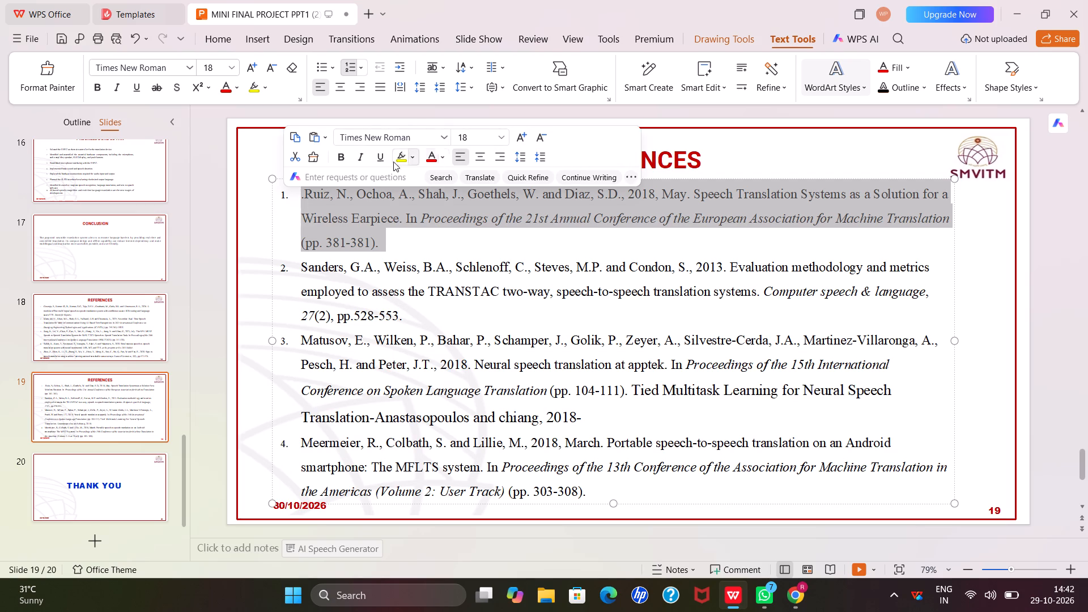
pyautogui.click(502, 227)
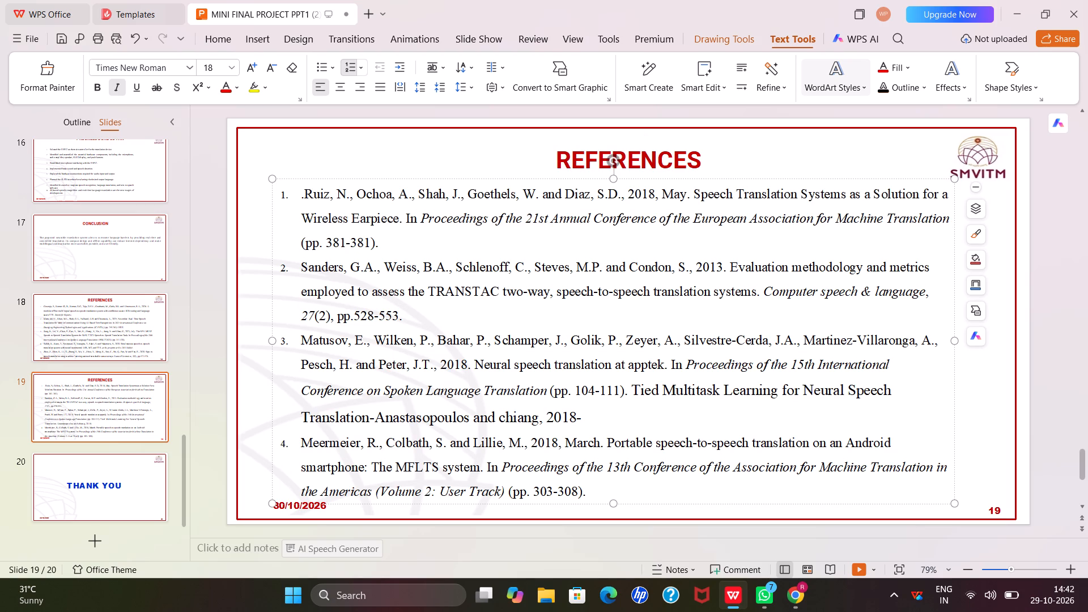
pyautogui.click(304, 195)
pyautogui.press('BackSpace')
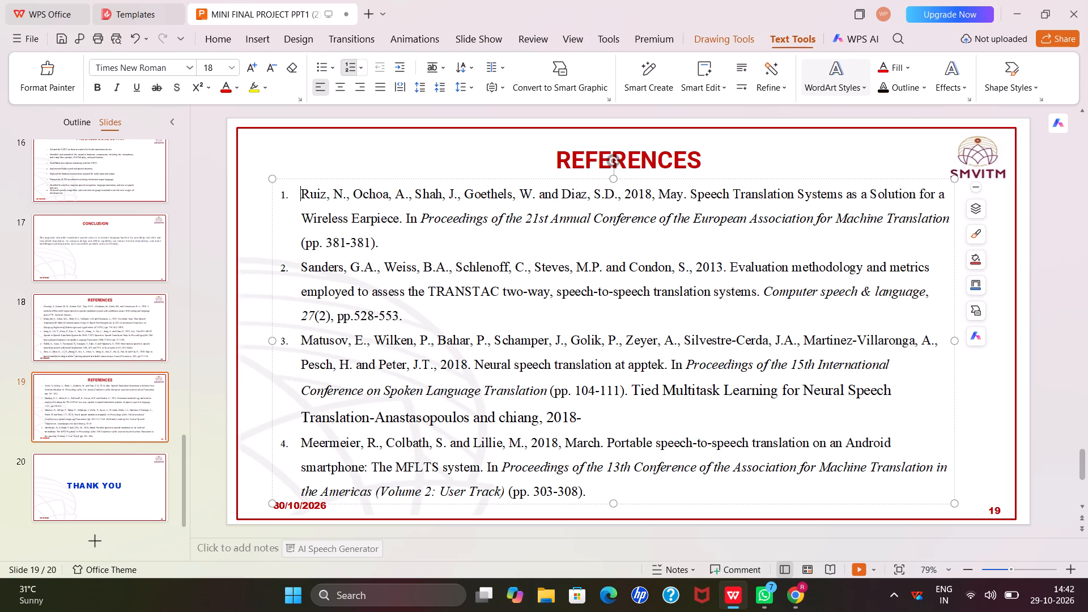
# Turn off automatic numbering for the whole reference list on slide 19.
pyautogui.click(295, 194)
pyautogui.moveTo(295, 194); pyautogui.dragTo(418, 470)
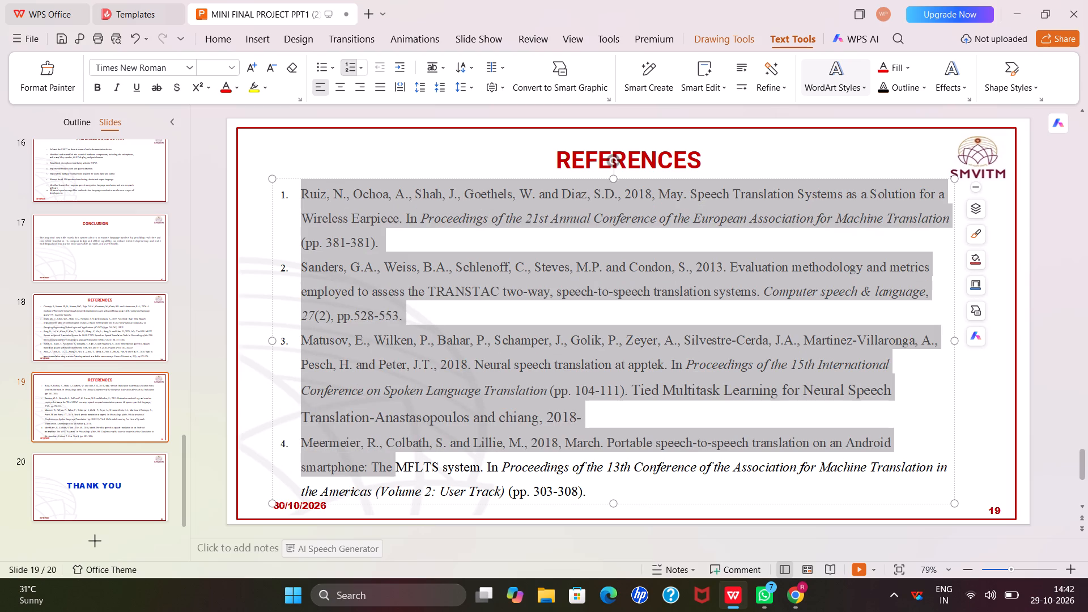
pyautogui.moveTo(418, 470); pyautogui.dragTo(601, 491)
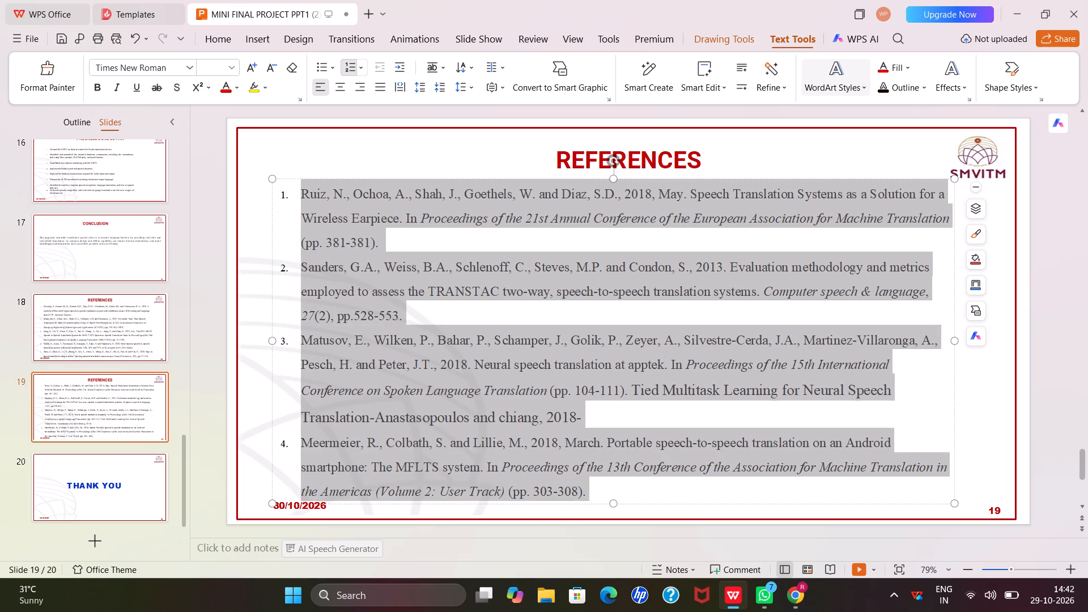
pyautogui.moveTo(601, 491); pyautogui.dragTo(609, 490)
pyautogui.click(350, 70)
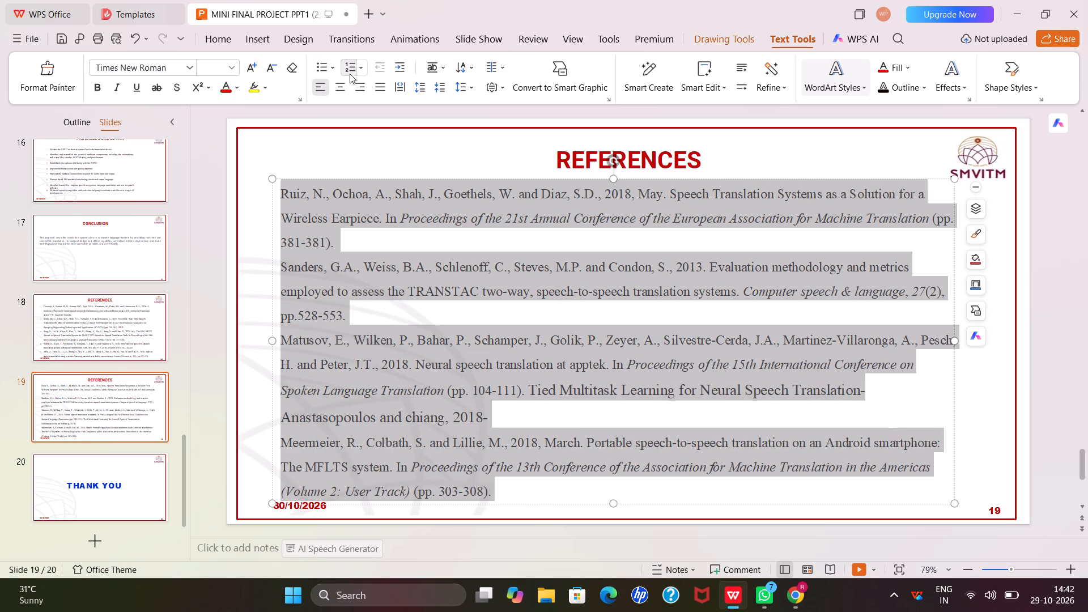
pyautogui.click(359, 131)
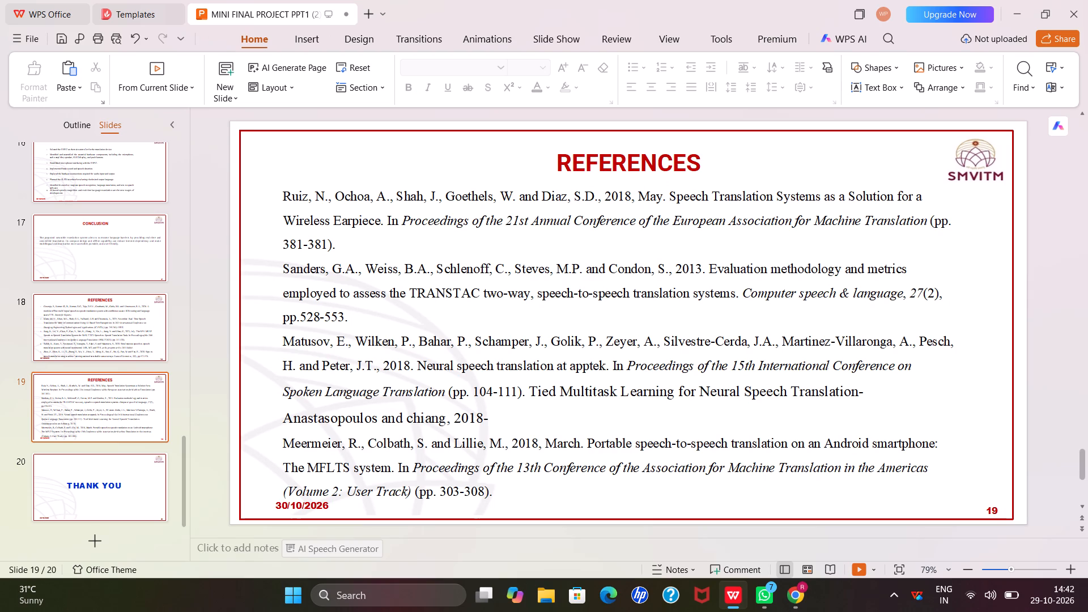
# Insert the manual number "5. " with a trailing space in front of the Ruiz reference on slide 19.
pyautogui.click(284, 196)
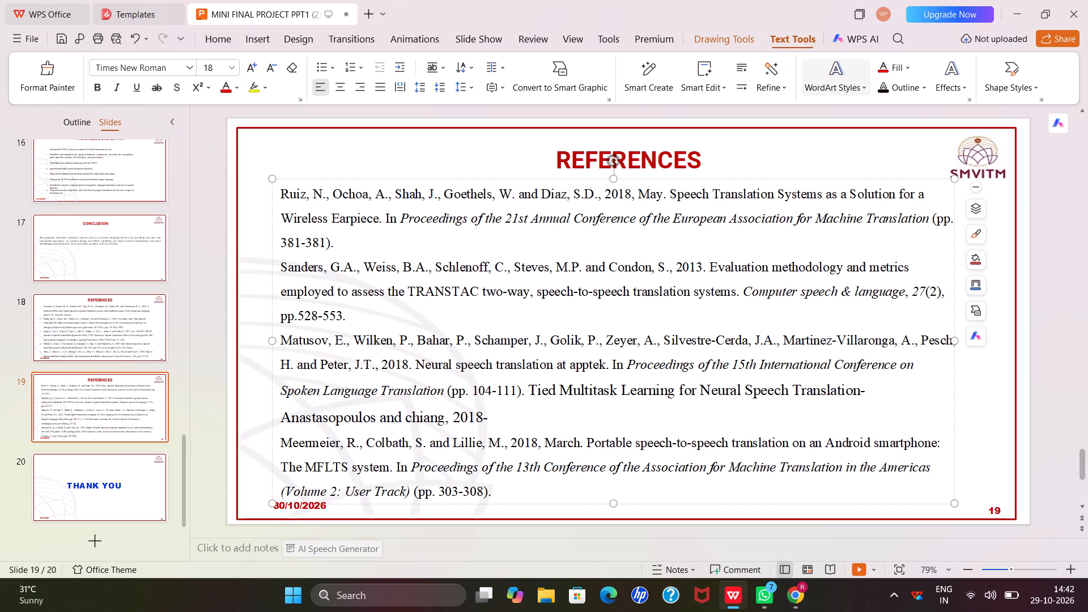
pyautogui.press('5')
pyautogui.press('.')
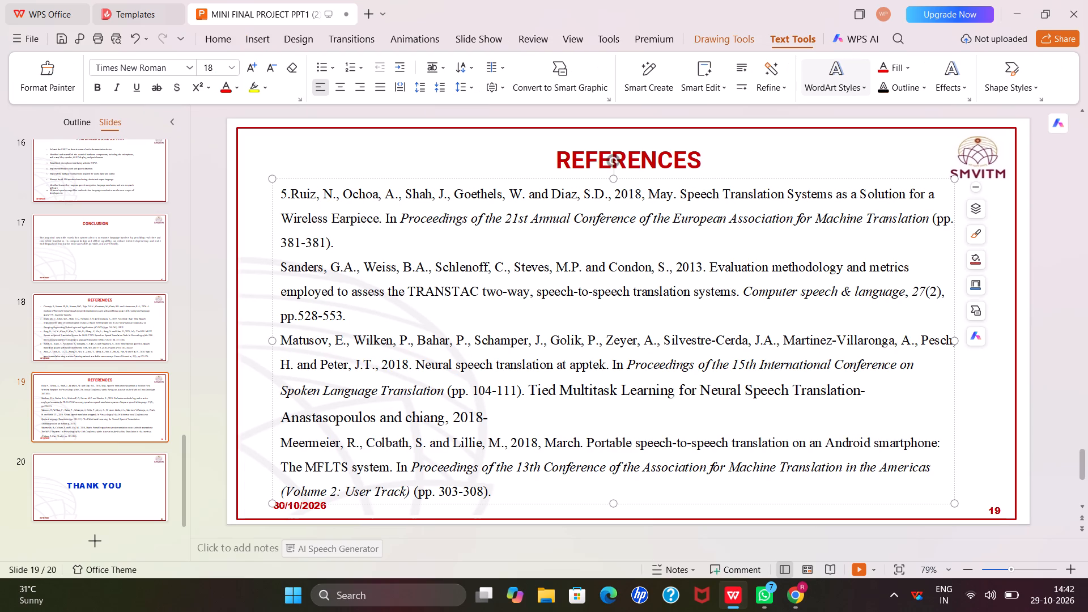
pyautogui.press('space')
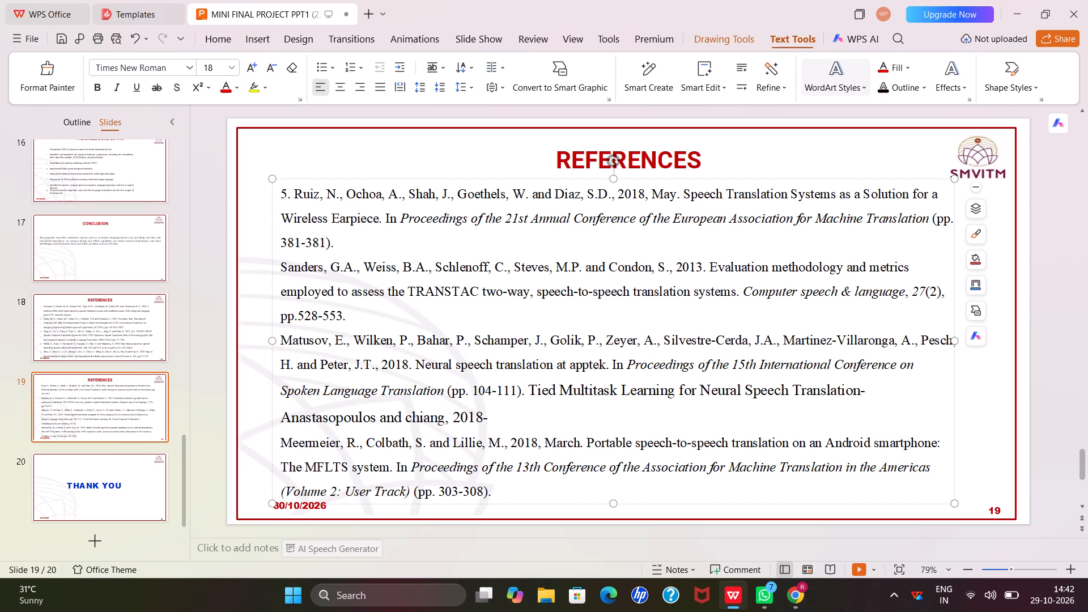
# Change the manual number of the Ruiz reference on slide 19 to 6.
pyautogui.click(280, 268)
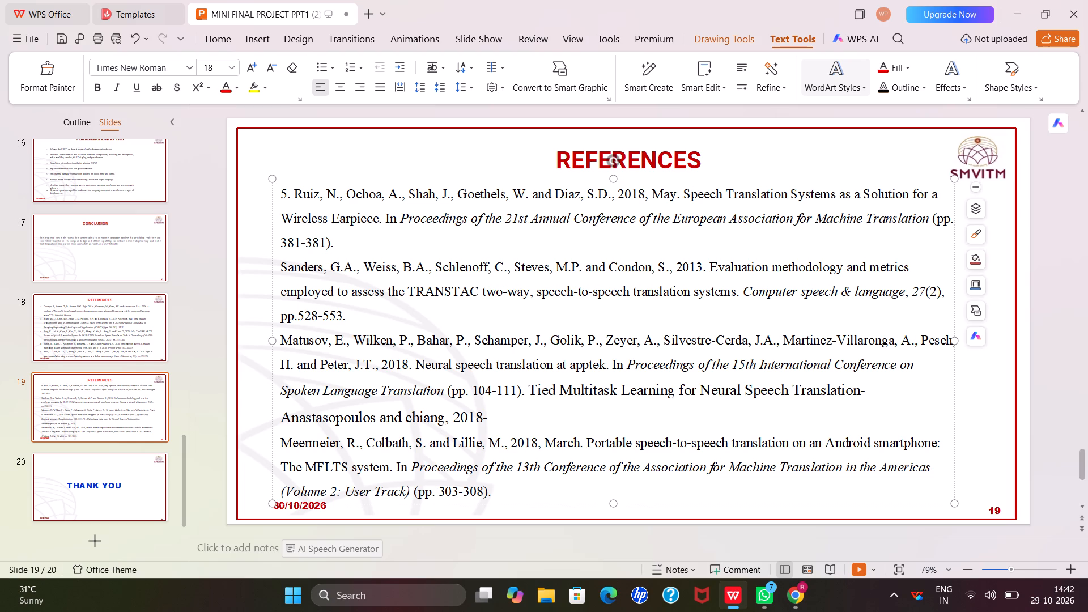
pyautogui.click(287, 198)
pyautogui.press('BackSpace')
pyautogui.press('6')
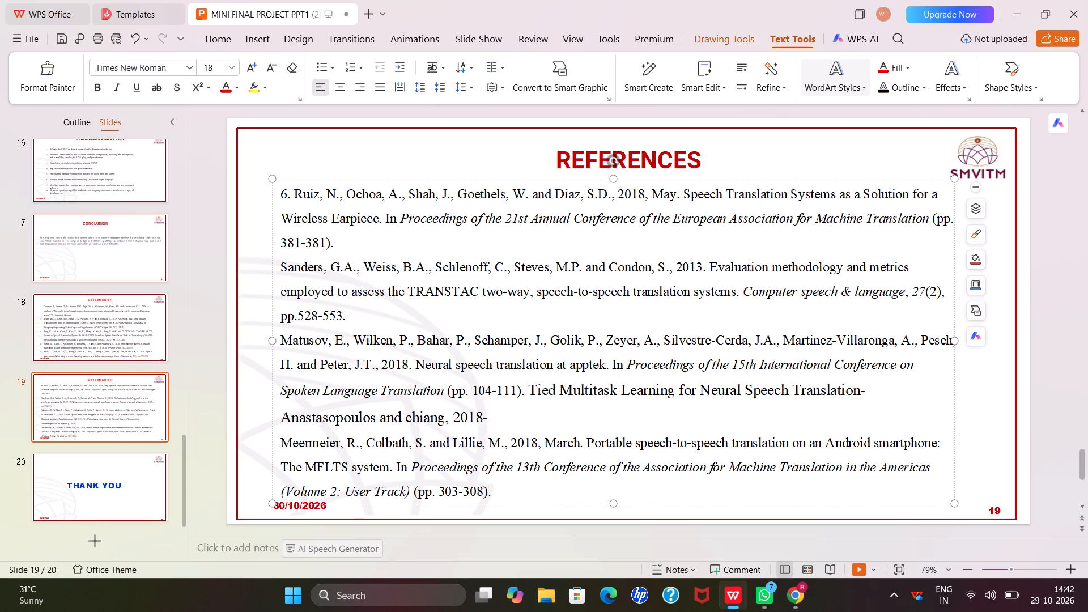
# Insert the manual numbers "7. " before the Sanders reference and "8. " before the Matusov reference on slide 19.
pyautogui.click(279, 269)
pyautogui.write('7.')
pyautogui.press('space')
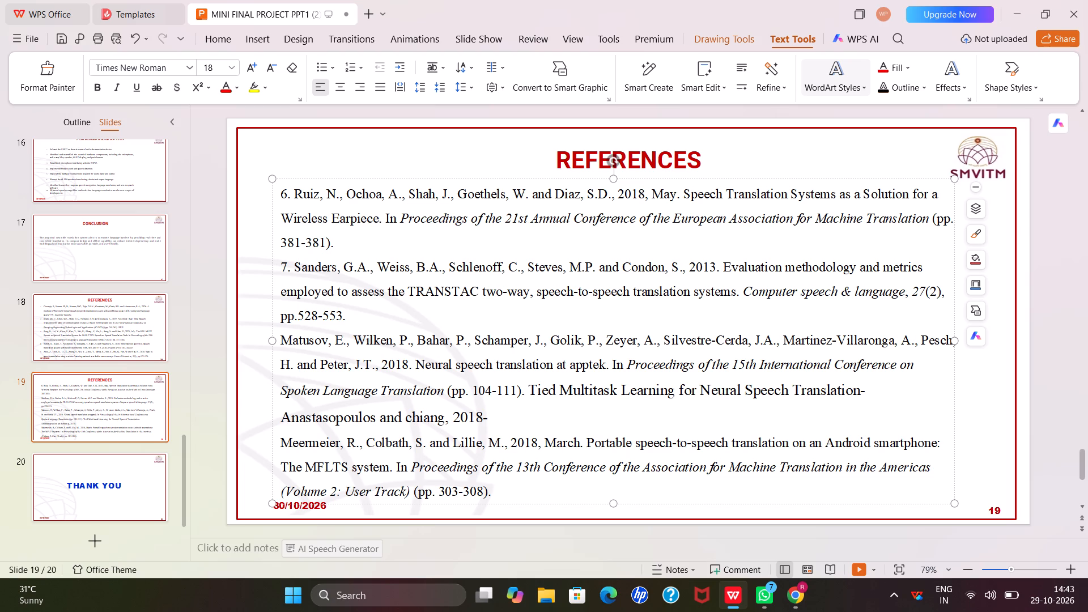
pyautogui.click(279, 338)
pyautogui.write('8.')
pyautogui.press('space')
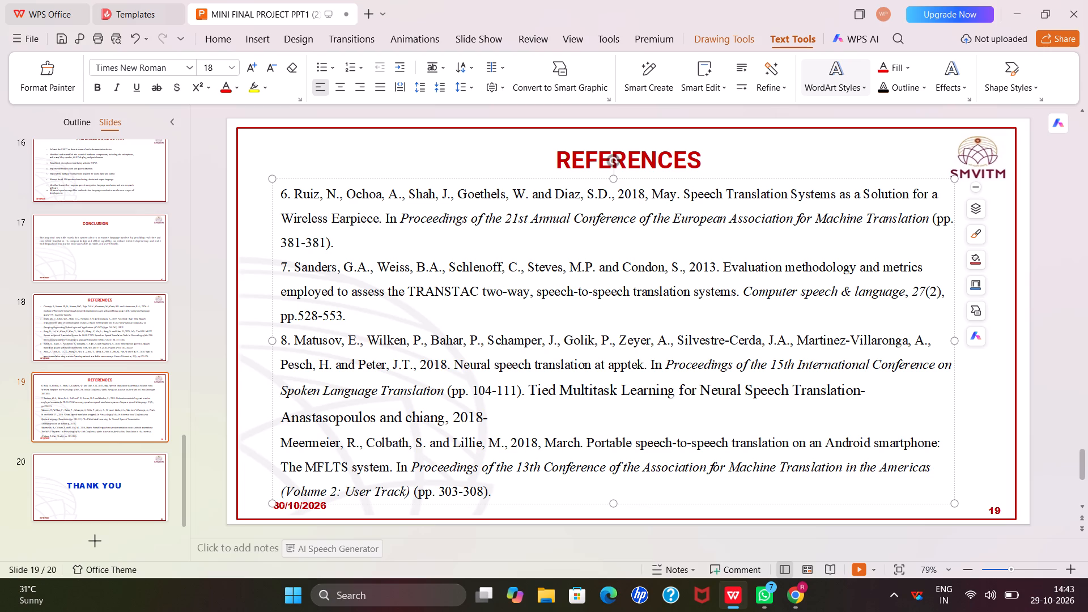
# Move the Tied Multitask Learning reference onto its own line after the Matusov reference and number it "9. ".
pyautogui.click(283, 420)
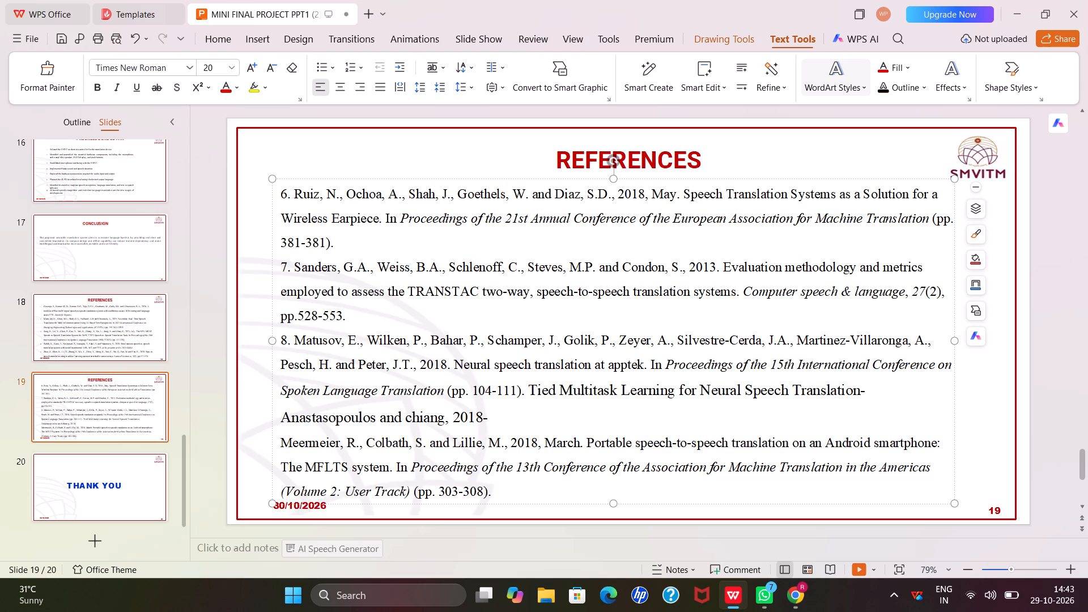
pyautogui.click(528, 389)
pyautogui.press('Return')
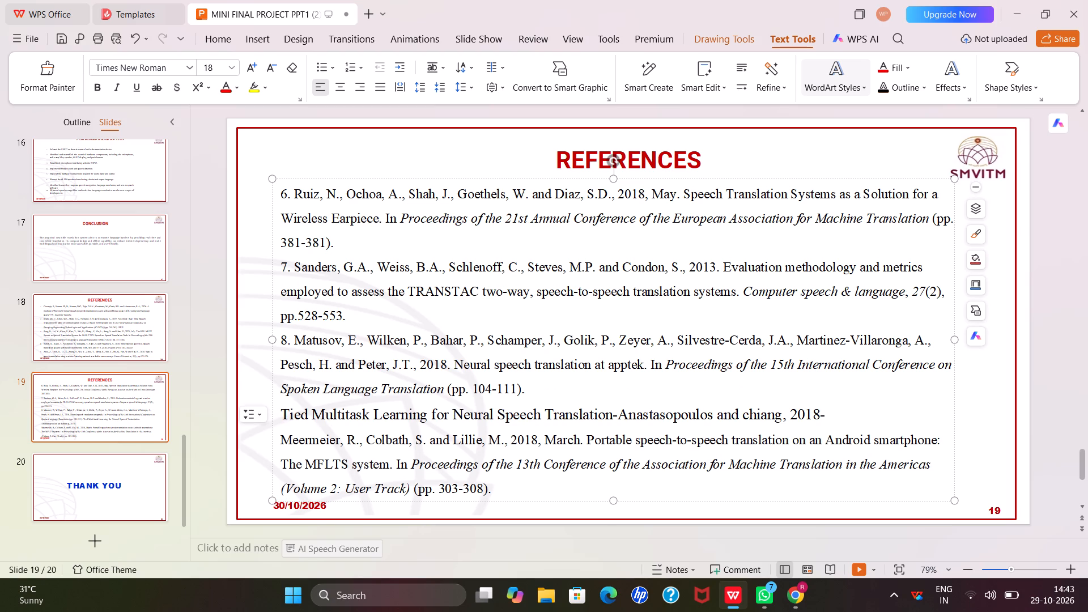
pyautogui.press('9')
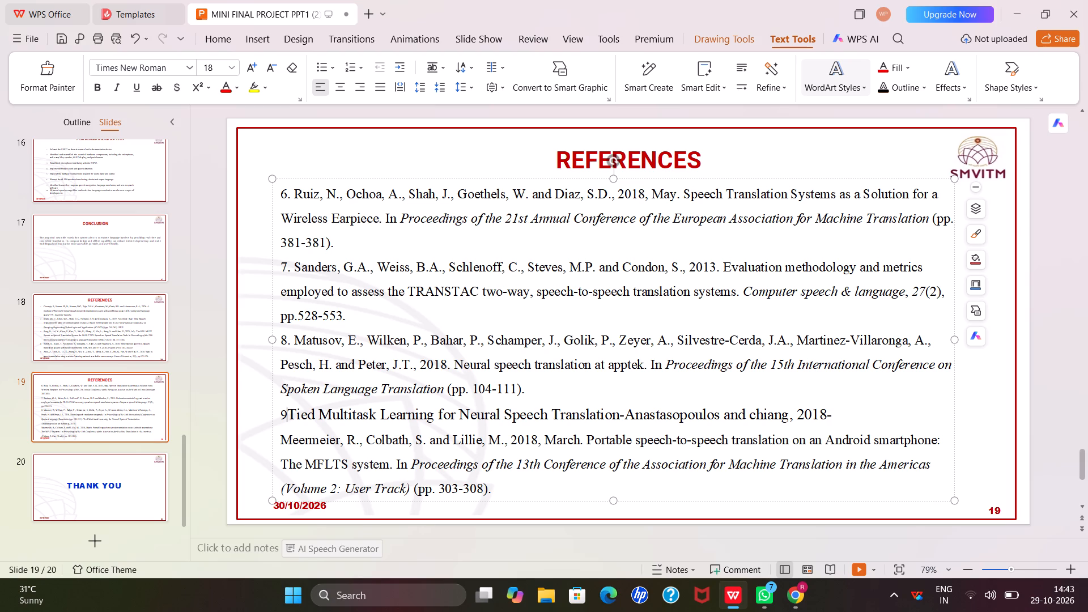
pyautogui.write('.')
pyautogui.press('space')
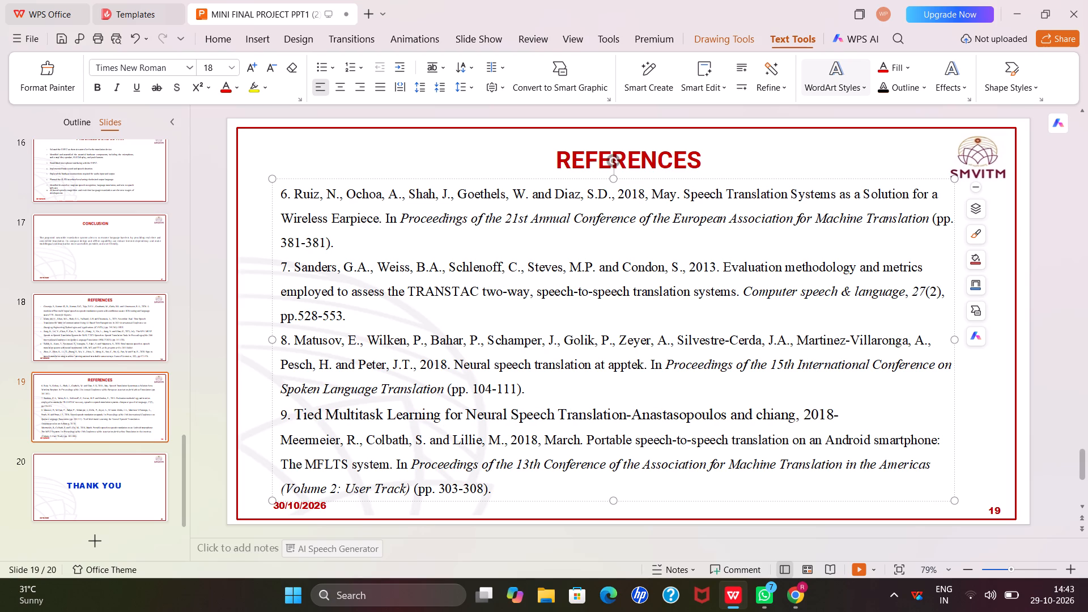
# Check the Literature Review table entries on slides 7 and 8 against the reference list, and go back to slide 19.
pyautogui.moveTo(184, 459); pyautogui.dragTo(168, 200)
pyautogui.moveTo(182, 255); pyautogui.dragTo(189, 295)
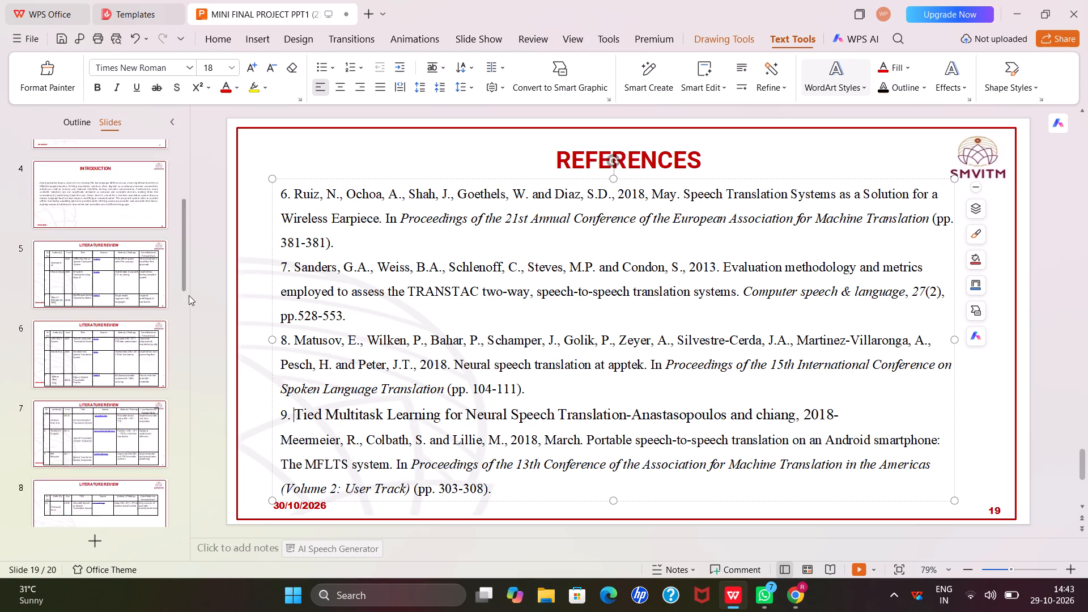
pyautogui.moveTo(189, 295); pyautogui.dragTo(192, 308)
pyautogui.click(110, 308)
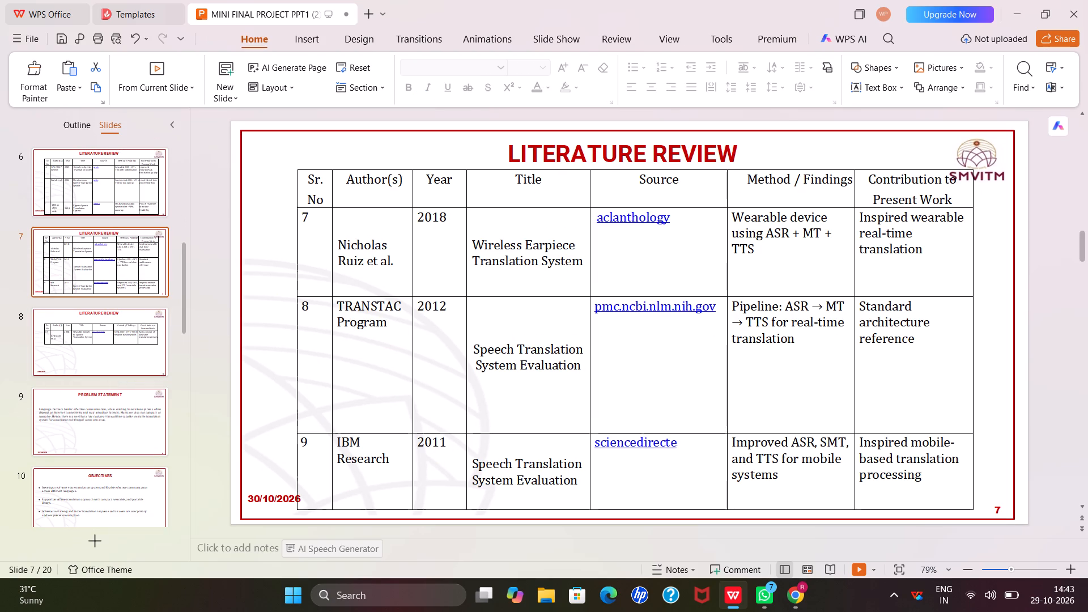
pyautogui.click(134, 342)
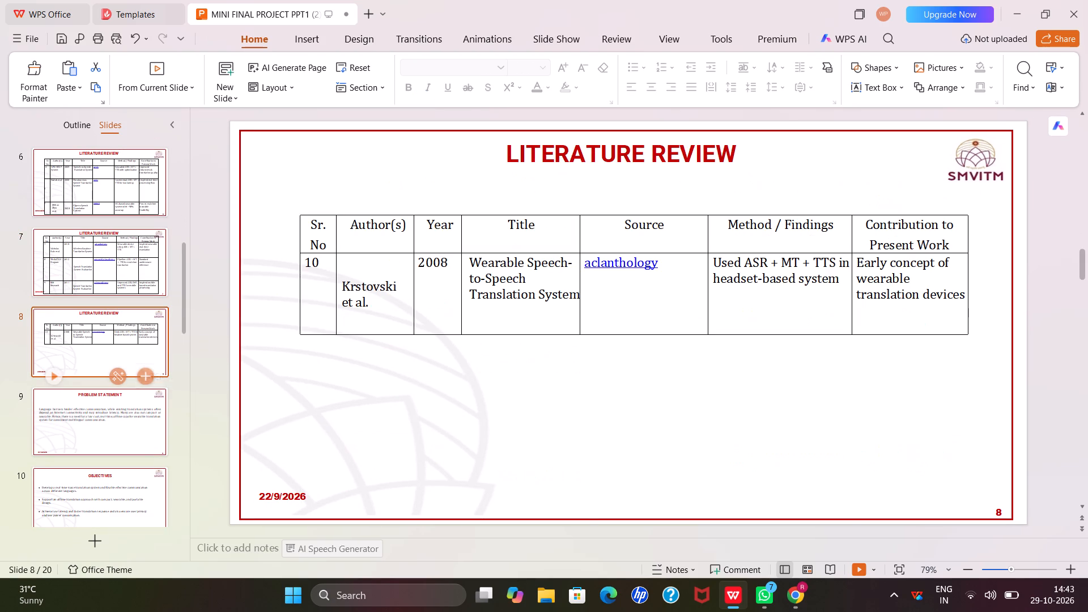
pyautogui.moveTo(183, 311); pyautogui.dragTo(240, 429)
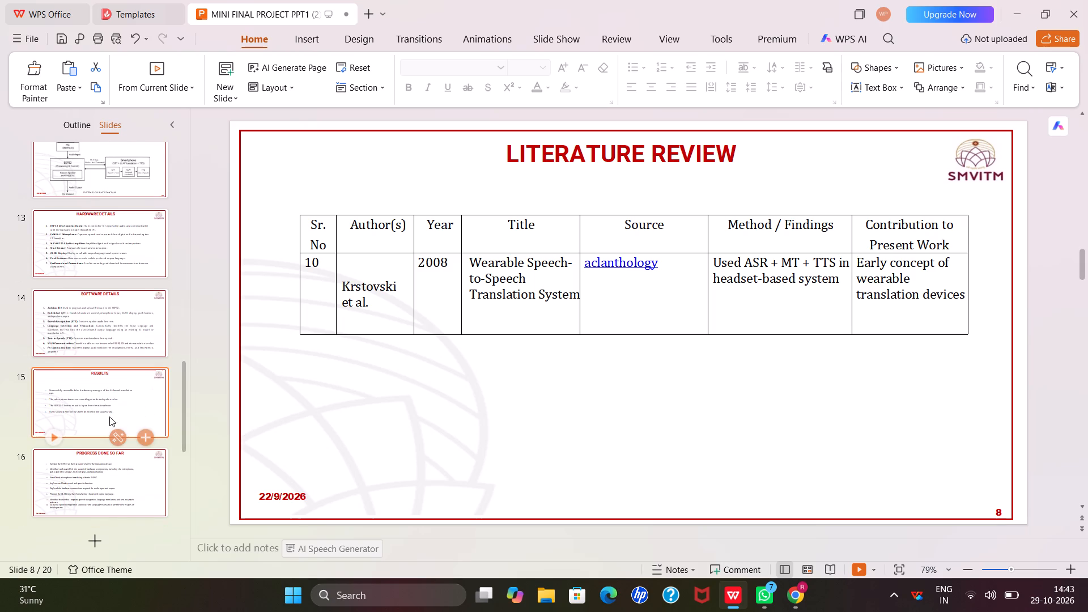
pyautogui.moveTo(184, 414); pyautogui.dragTo(199, 516)
pyautogui.click(29, 389)
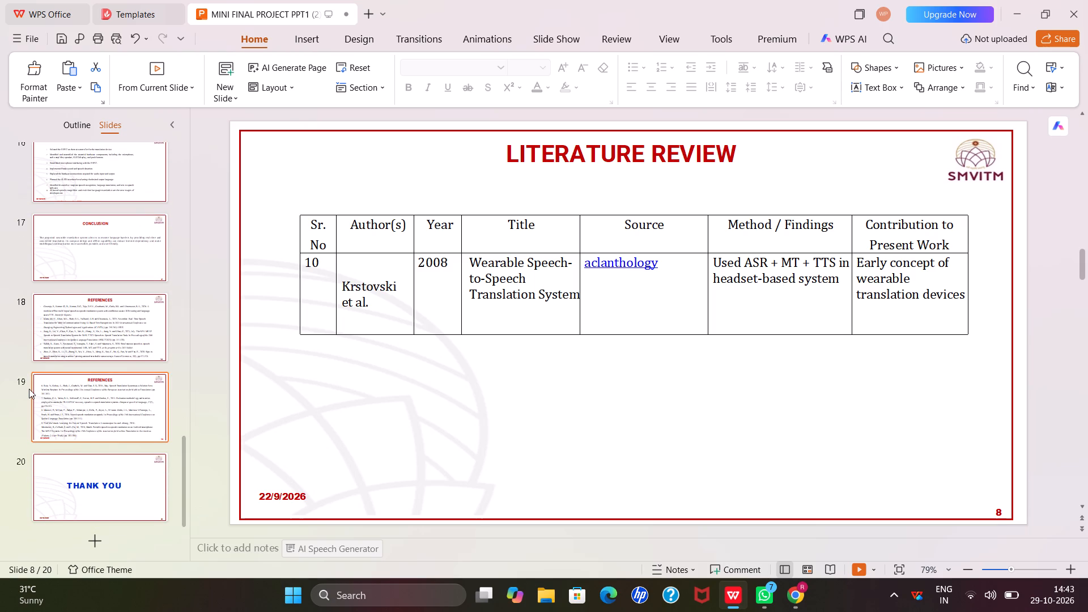
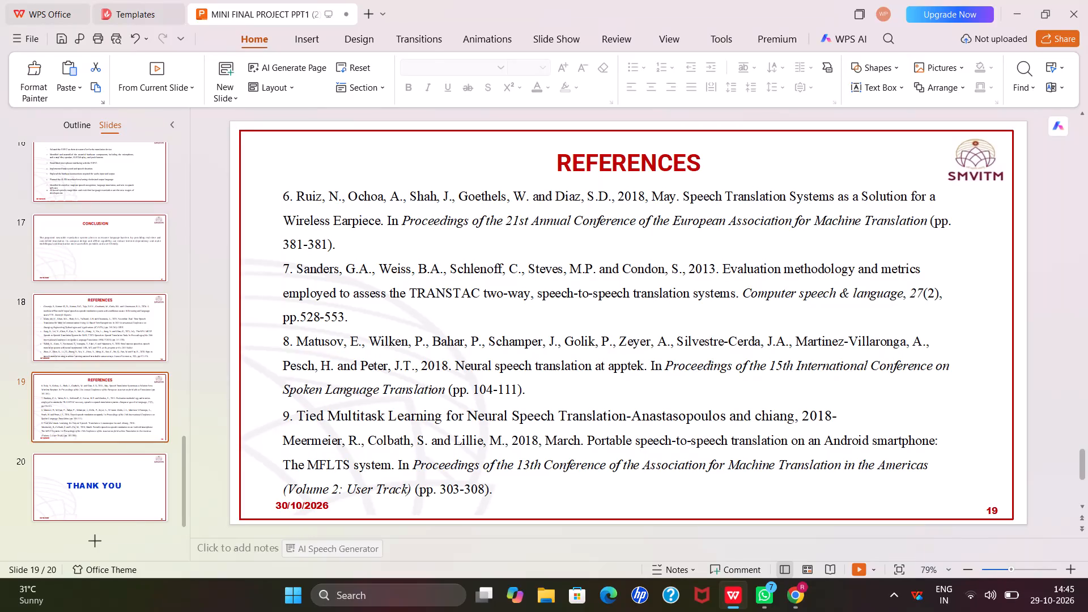
# Delete the Tied Multitask Learning reference together with its manual number from slide 19.
pyautogui.click(295, 413)
pyautogui.press('BackSpace')
pyautogui.press('BackSpace')
pyautogui.press('BackSpace')
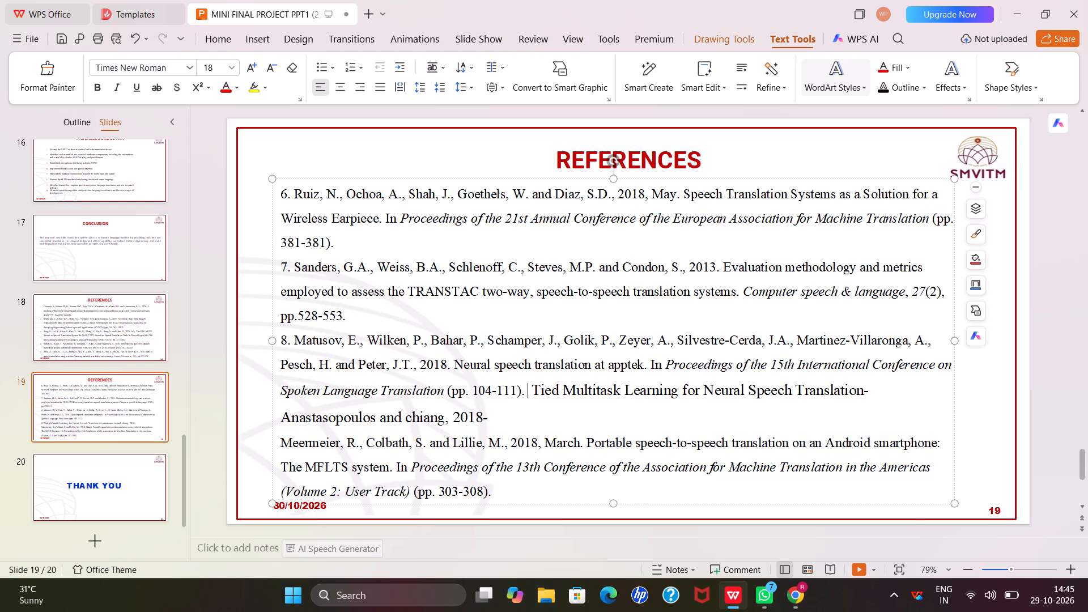
pyautogui.moveTo(529, 393); pyautogui.dragTo(540, 427)
pyautogui.press('BackSpace')
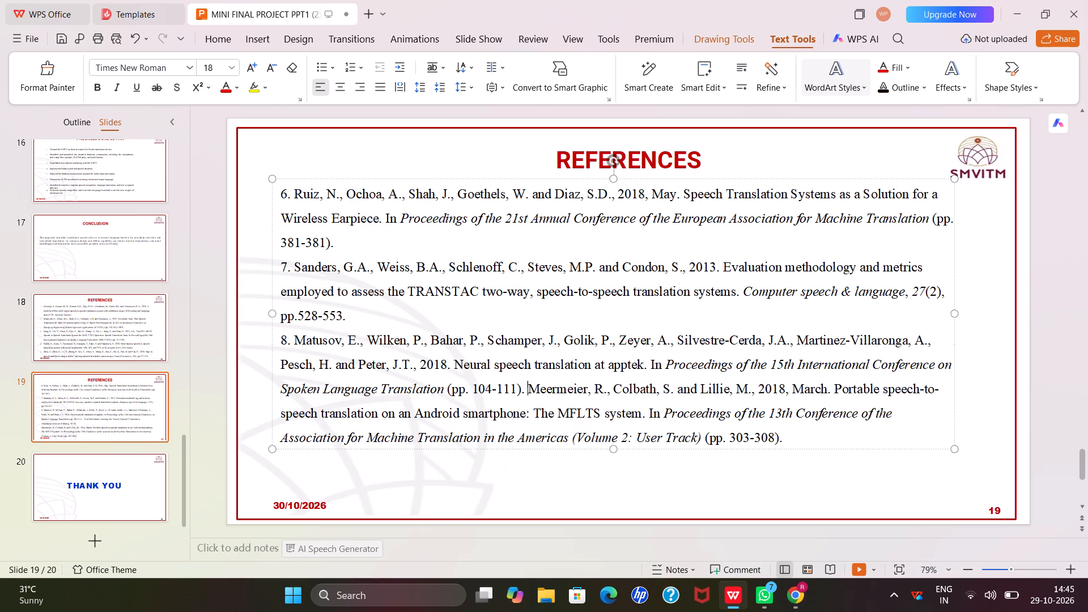
# Put the Meermeier reference on its own line after the Matusov reference and number it "9. ".
pyautogui.press('Return')
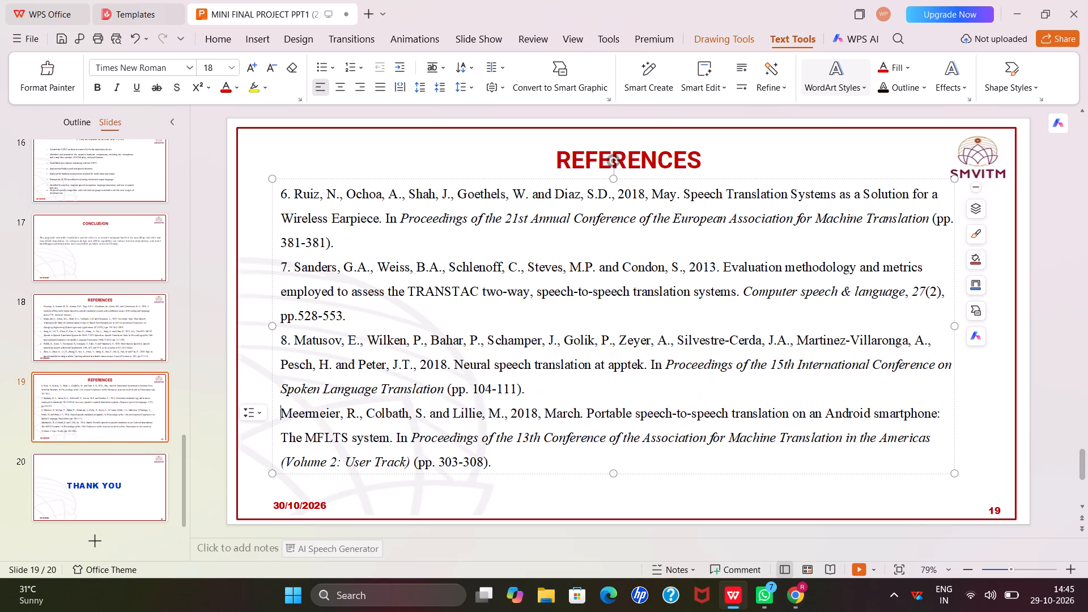
pyautogui.press('9')
pyautogui.write('.')
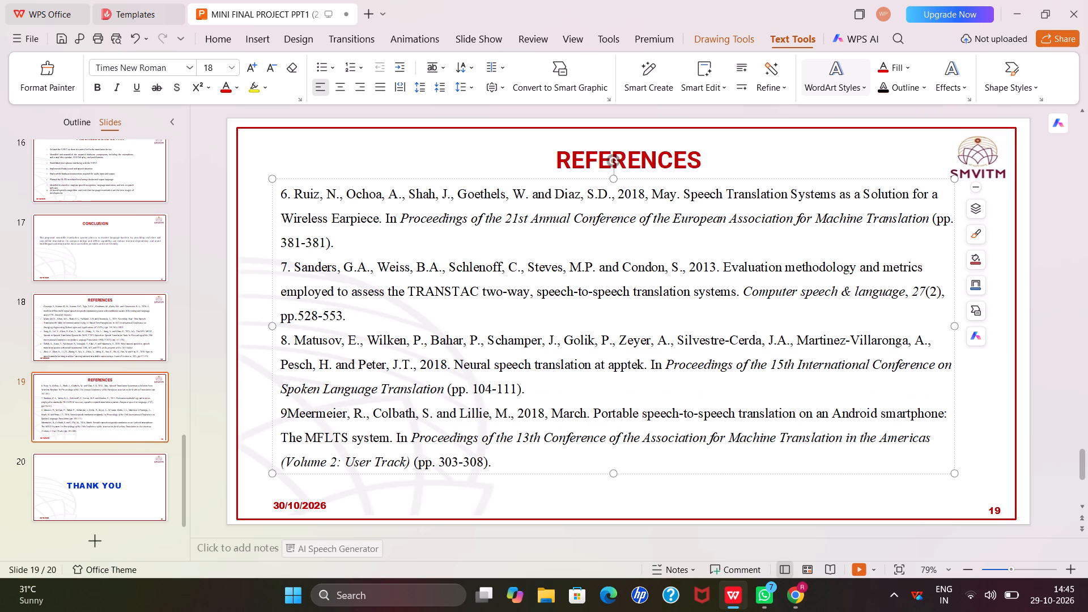
pyautogui.press('space')
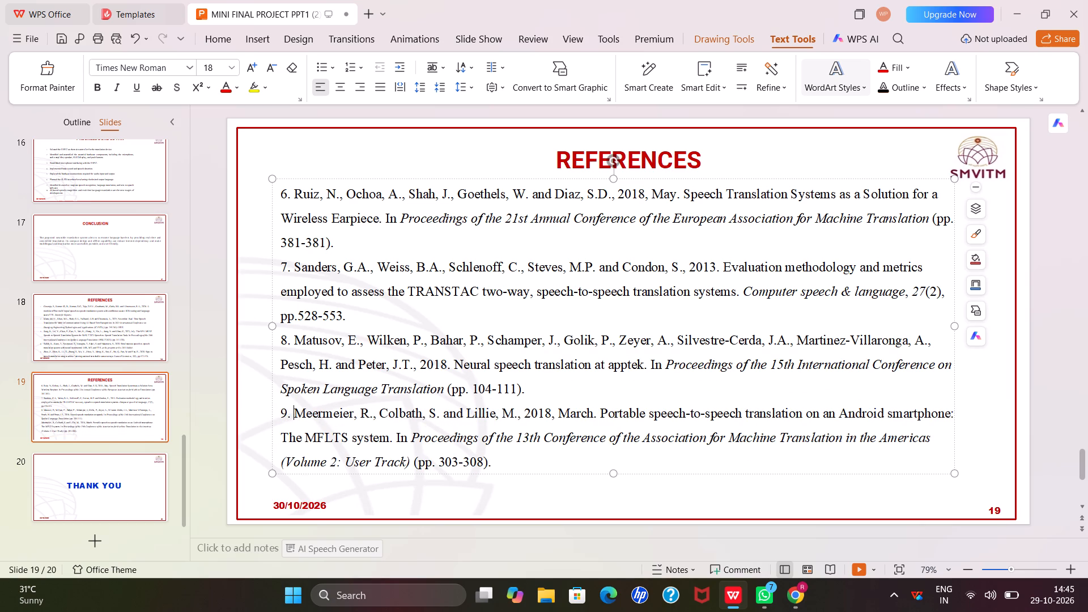
# Remove the automatic numbering from all five references on slide 18.
pyautogui.click(70, 333)
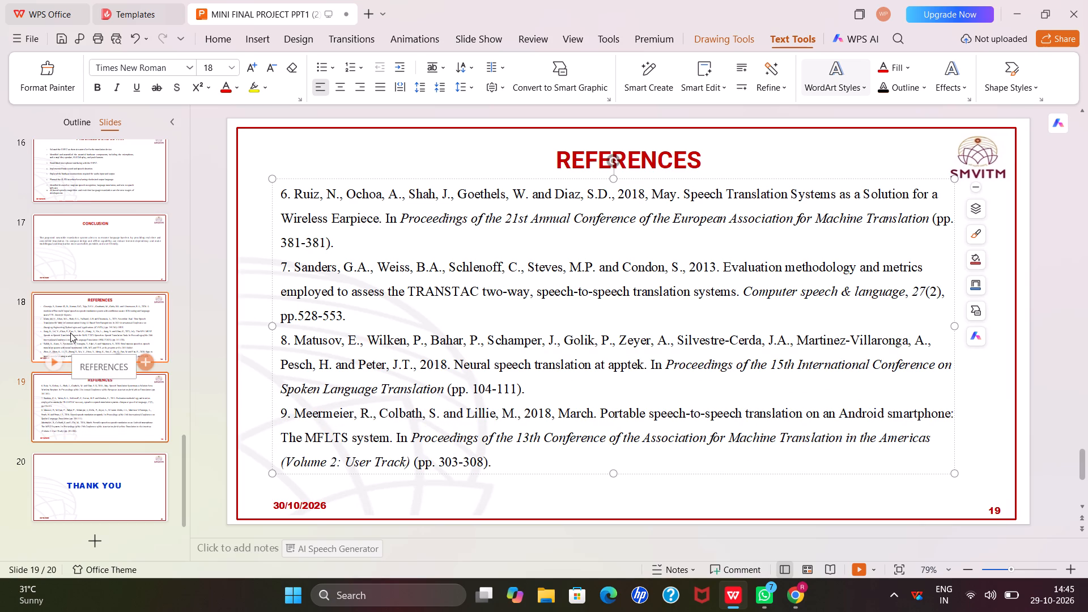
pyautogui.moveTo(296, 202); pyautogui.dragTo(427, 424)
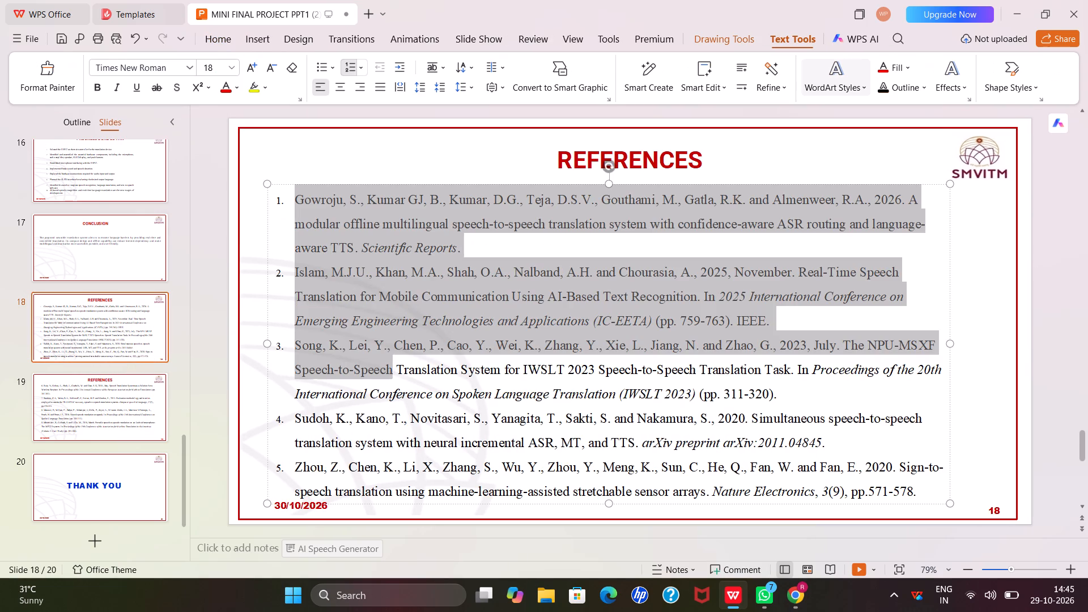
pyautogui.moveTo(427, 424); pyautogui.dragTo(743, 493)
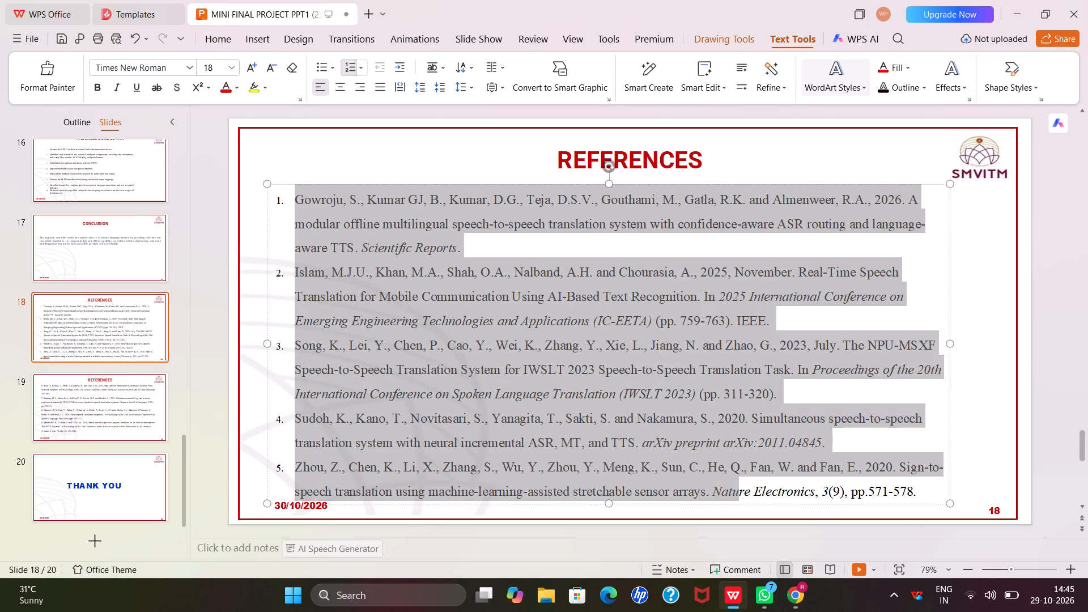
pyautogui.moveTo(743, 493); pyautogui.dragTo(916, 495)
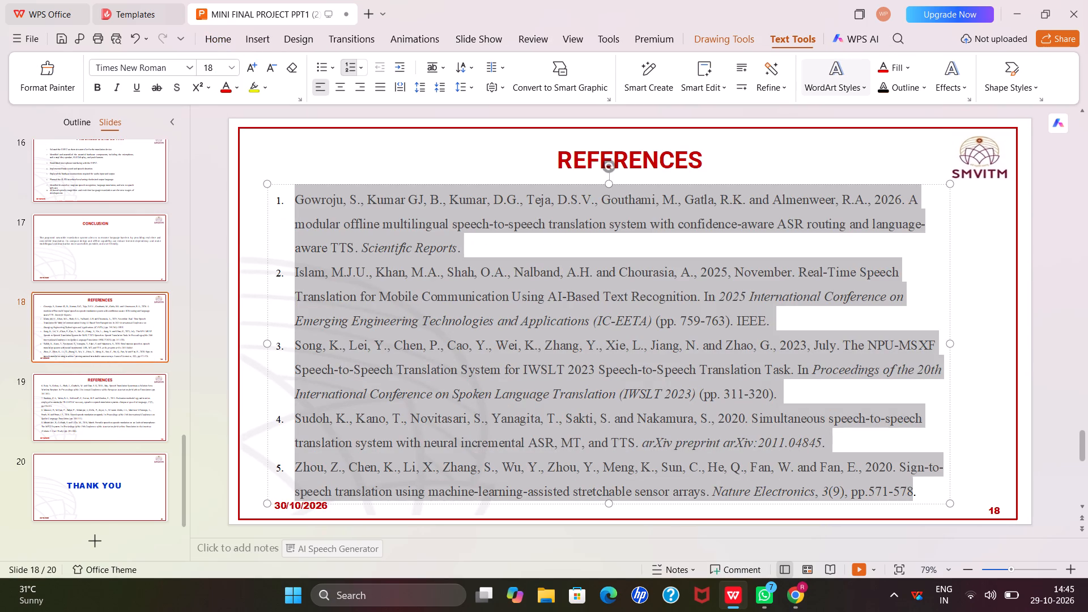
pyautogui.moveTo(916, 495); pyautogui.dragTo(920, 495)
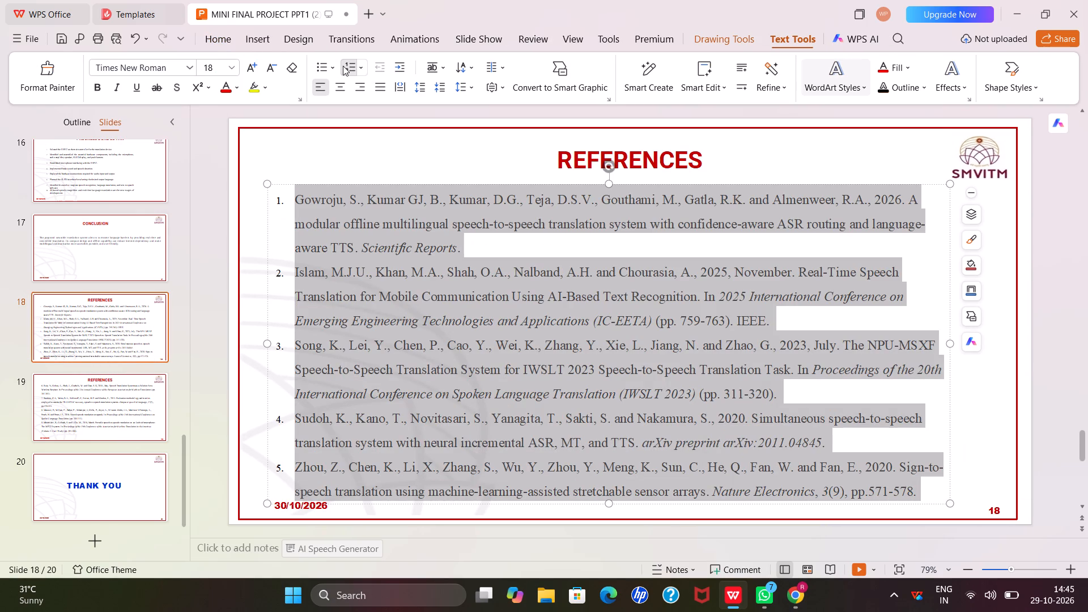
pyautogui.click(343, 66)
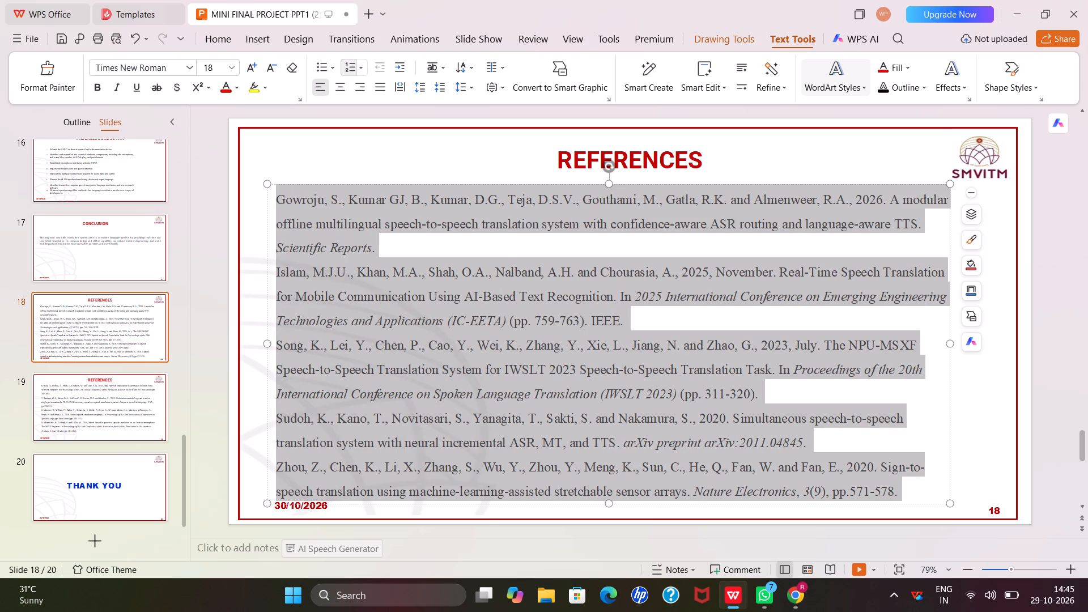
# Insert the manual numbers "1. ", "2. " and "3. " before the Gowroju, Islam and Song references on slide 18.
pyautogui.click(273, 195)
pyautogui.press('1')
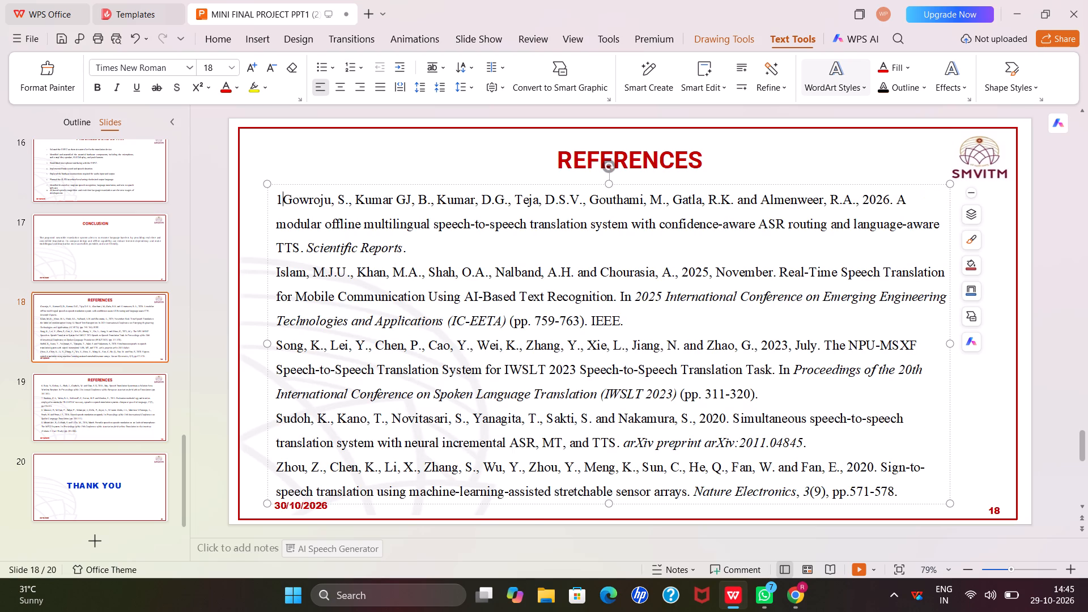
pyautogui.press('.')
pyautogui.press('space')
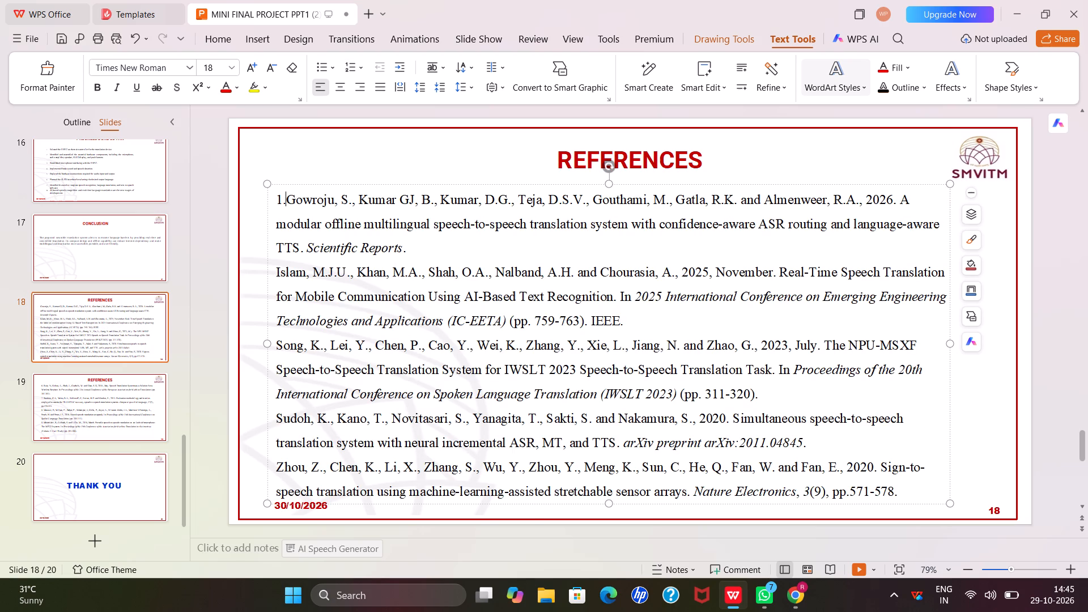
pyautogui.click(277, 267)
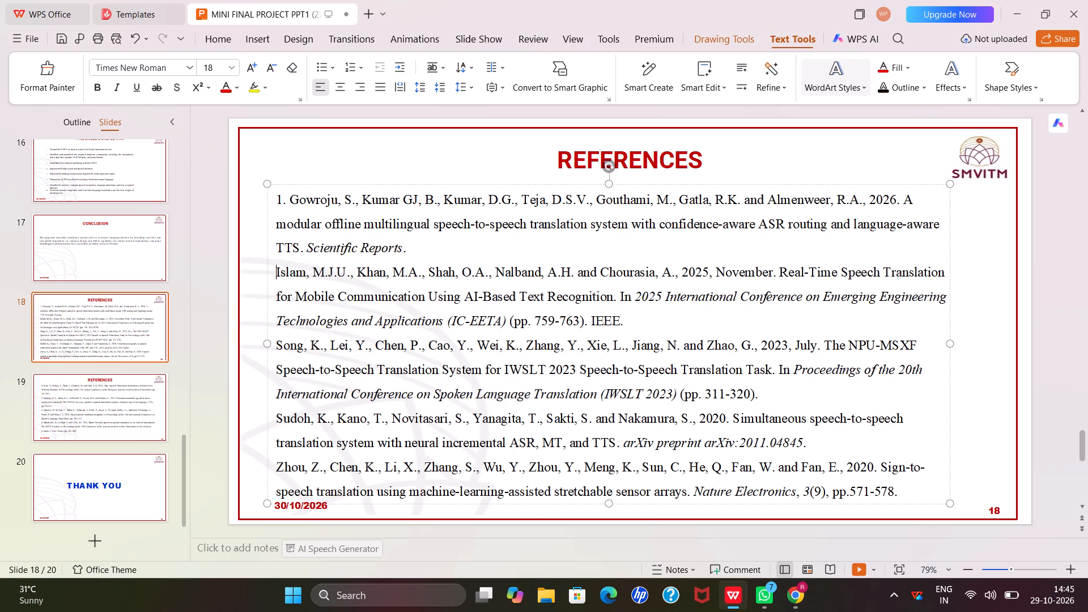
pyautogui.press('2')
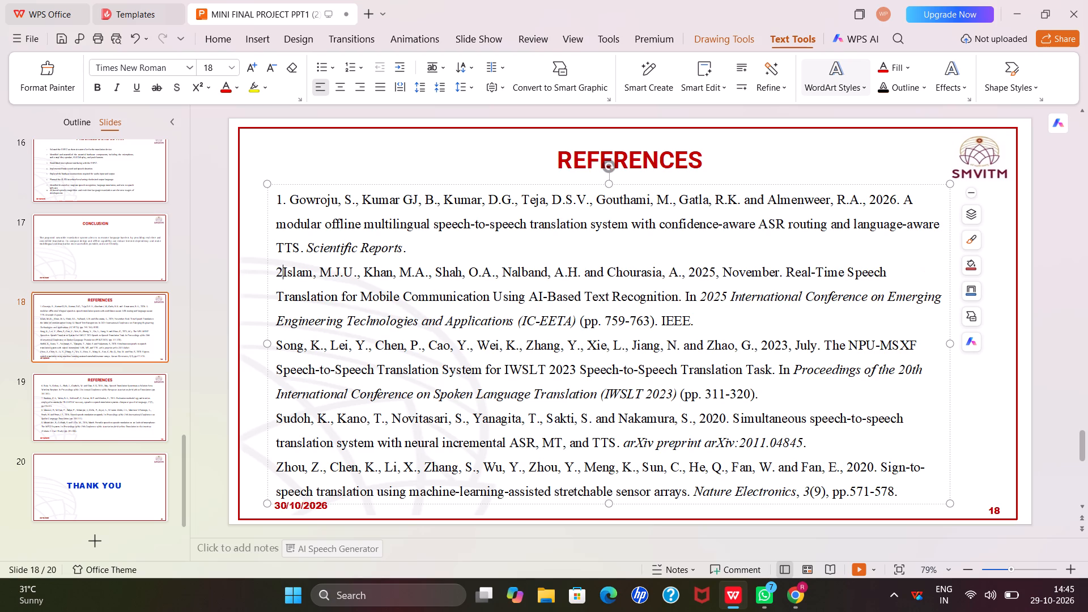
pyautogui.write('.')
pyautogui.press('space')
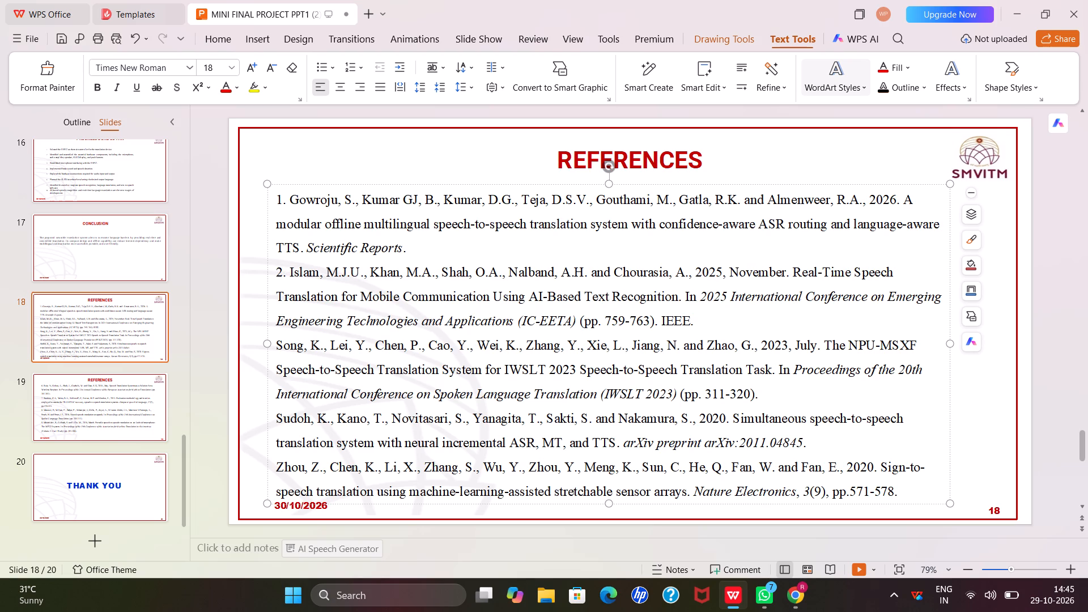
pyautogui.click(278, 343)
pyautogui.press('3')
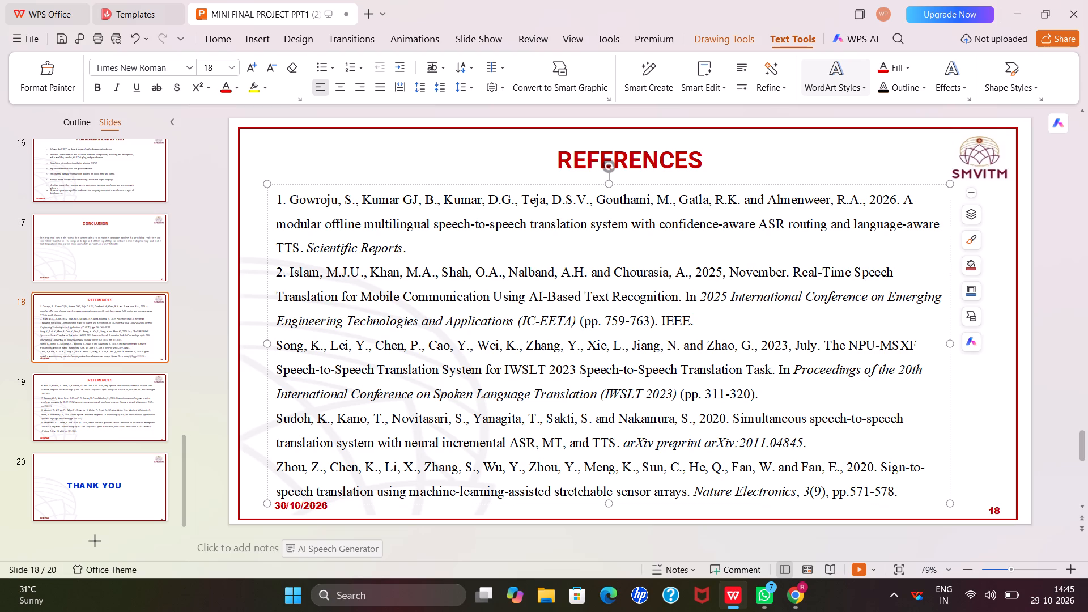
pyautogui.write('.')
pyautogui.press('space')
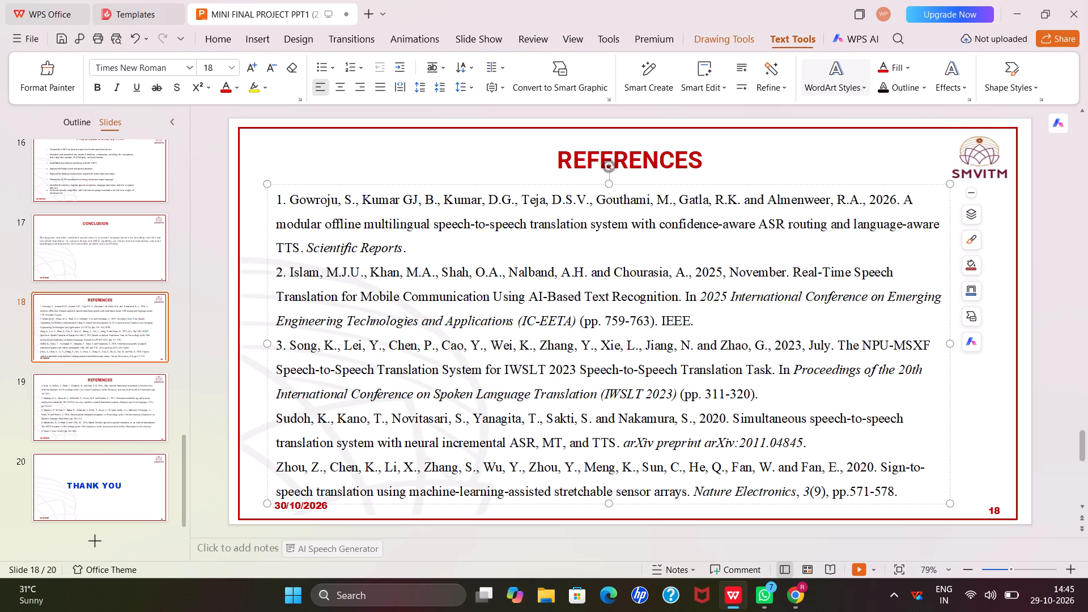
# Insert the manual numbers "4. " and "5. " before the Sudoh and Zhou references on slide 18.
pyautogui.click(279, 413)
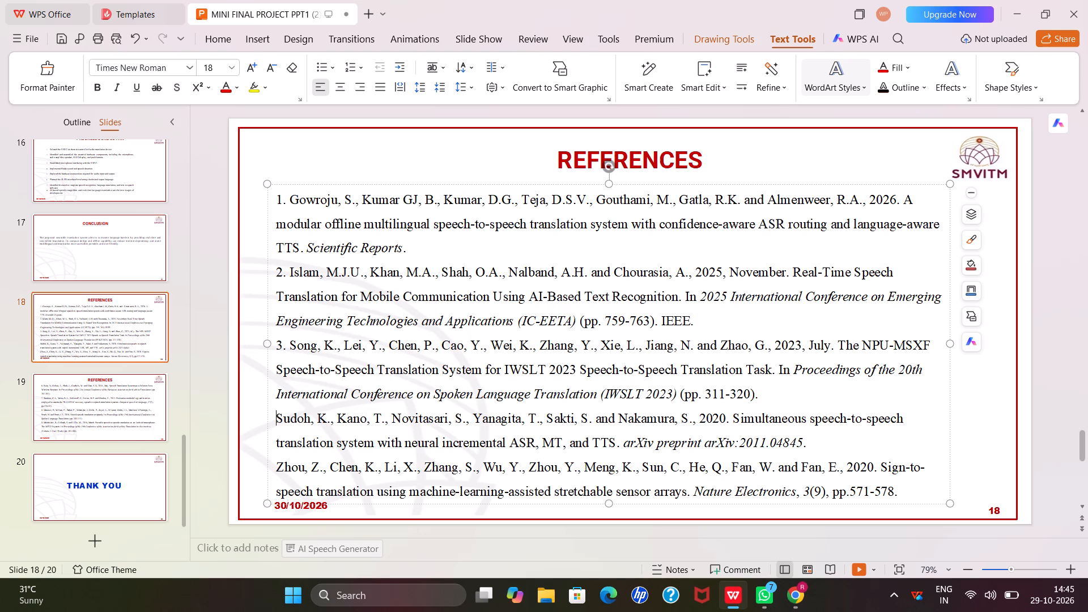
pyautogui.press('4')
pyautogui.write('.')
pyautogui.press('space')
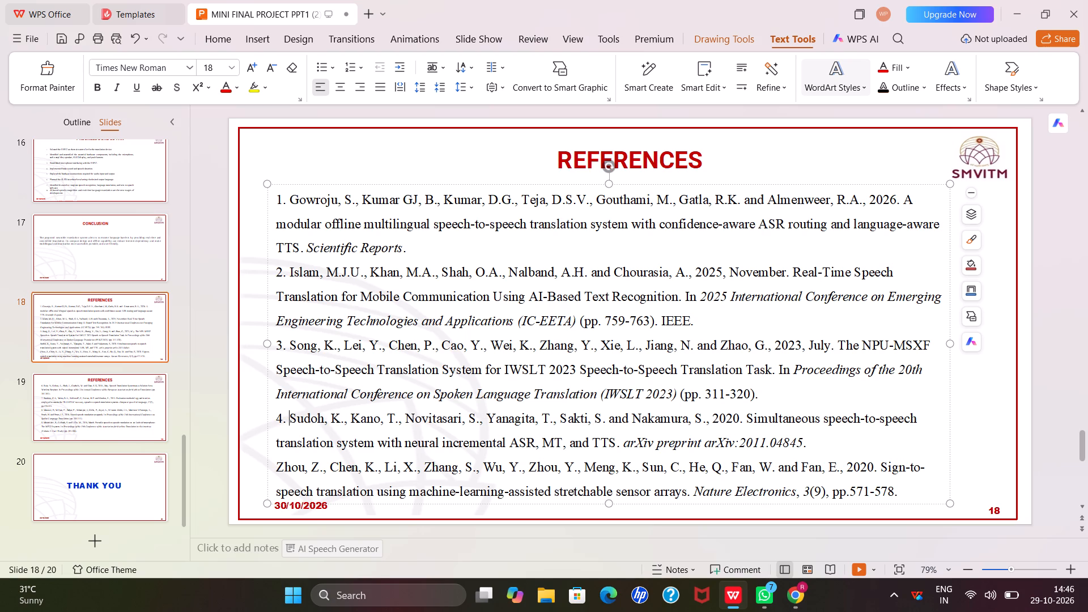
pyautogui.click(278, 467)
pyautogui.press('5')
pyautogui.write('.')
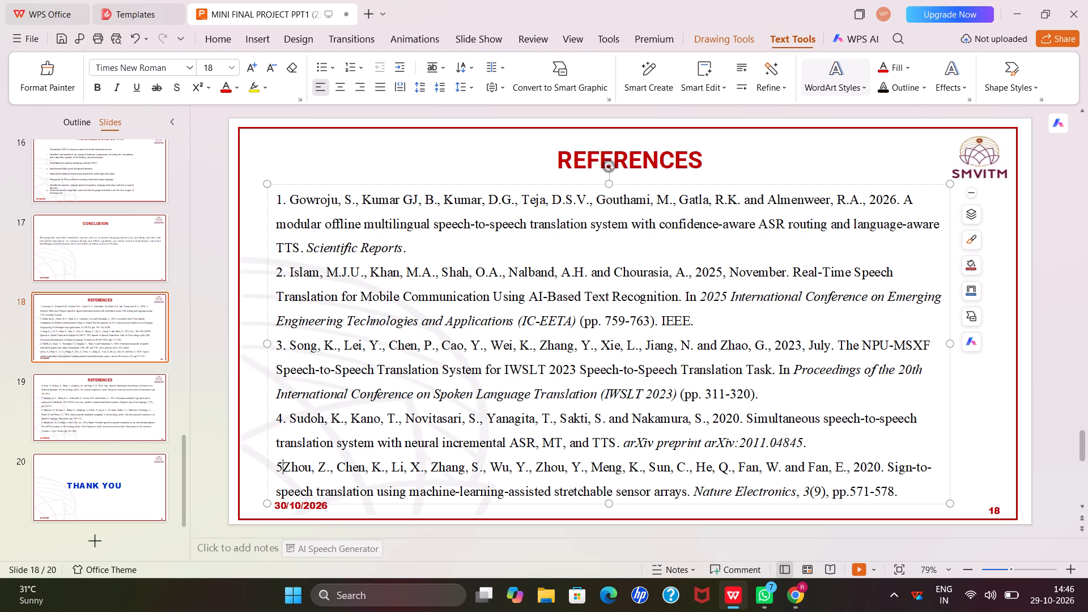
pyautogui.press('space')
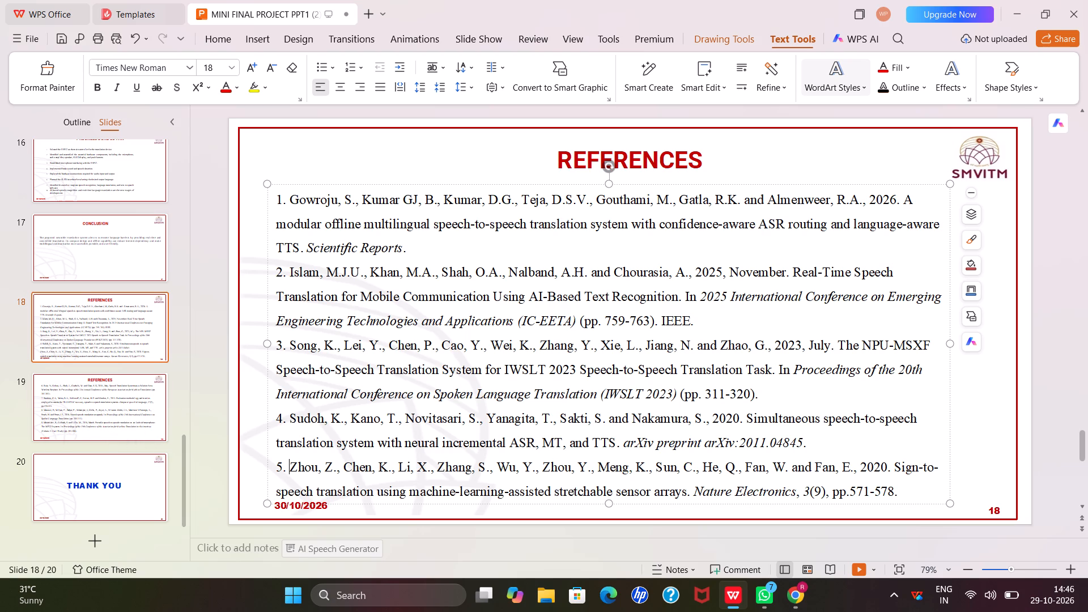
# Set the font size of all five references on slide 18 to 20.
pyautogui.moveTo(290, 201); pyautogui.dragTo(401, 495)
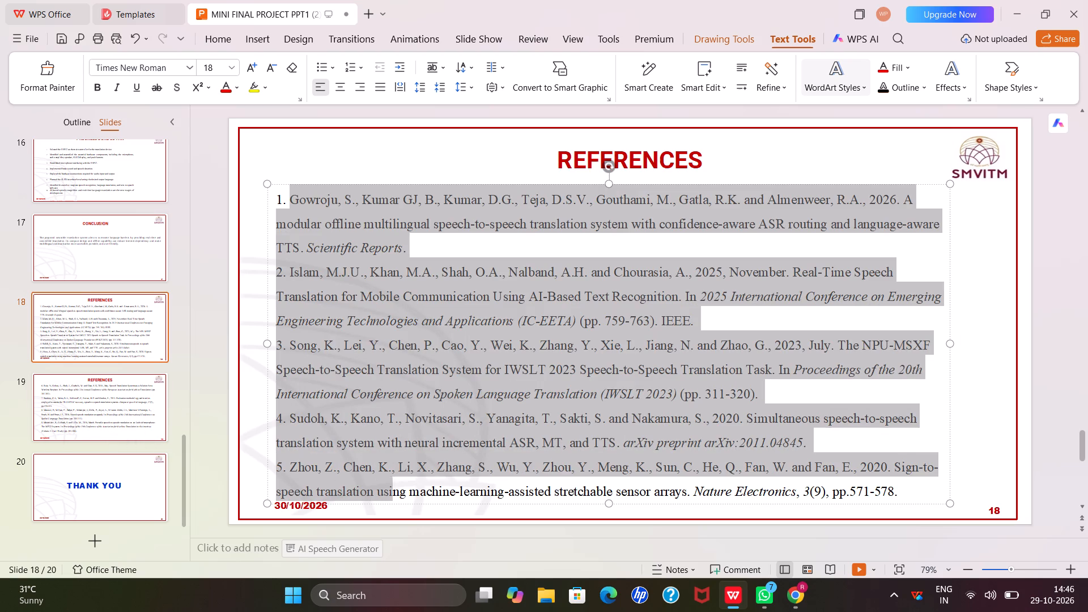
pyautogui.moveTo(401, 495); pyautogui.dragTo(515, 483)
pyautogui.click(412, 317)
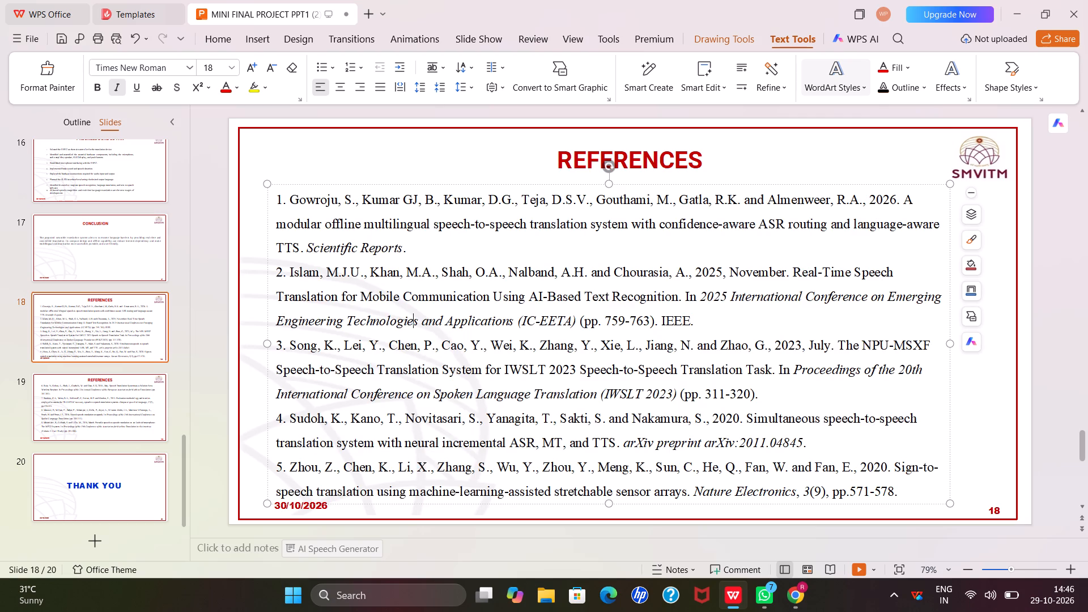
pyautogui.moveTo(277, 201); pyautogui.dragTo(630, 411)
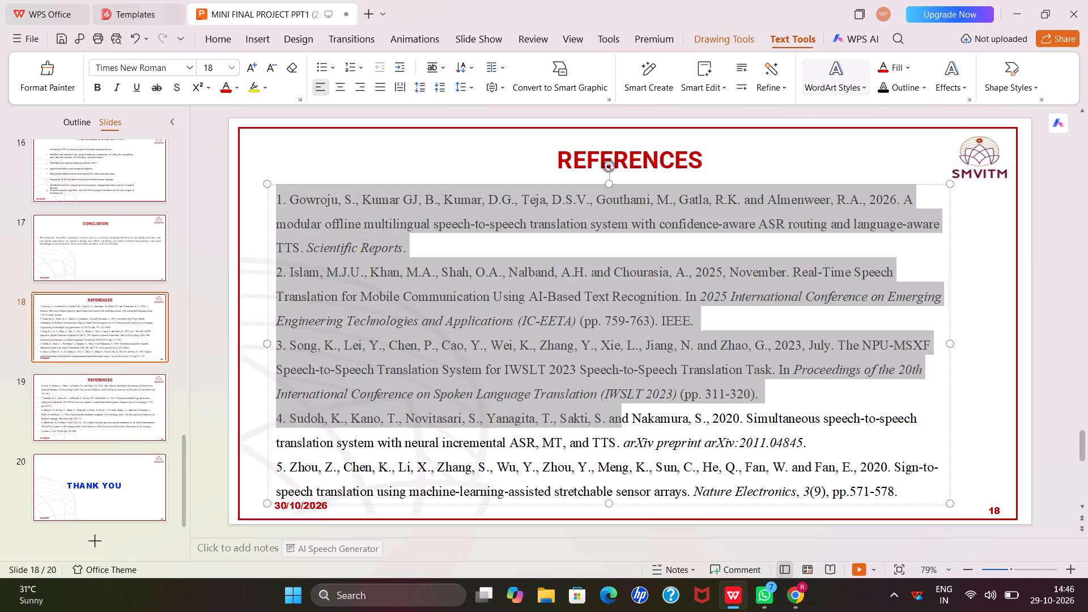
pyautogui.moveTo(630, 411); pyautogui.dragTo(852, 423)
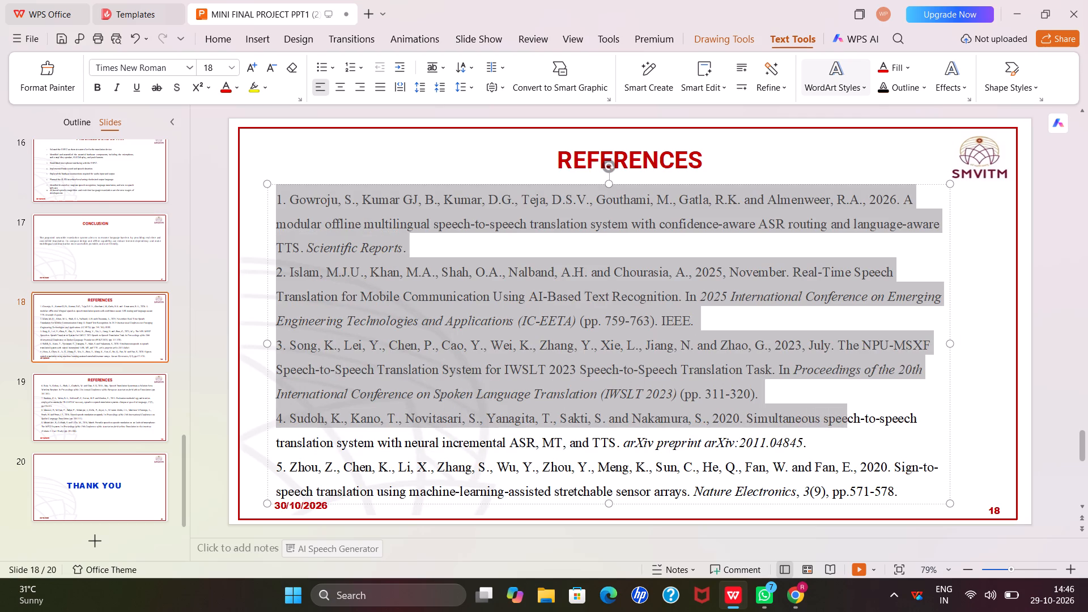
pyautogui.moveTo(852, 423); pyautogui.dragTo(910, 490)
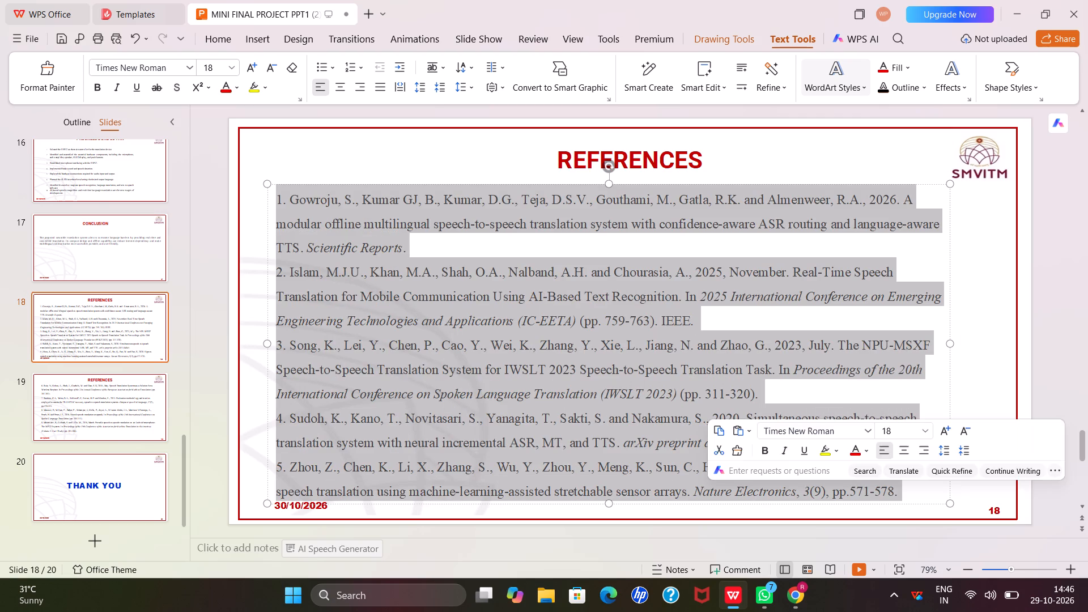
pyautogui.click(236, 61)
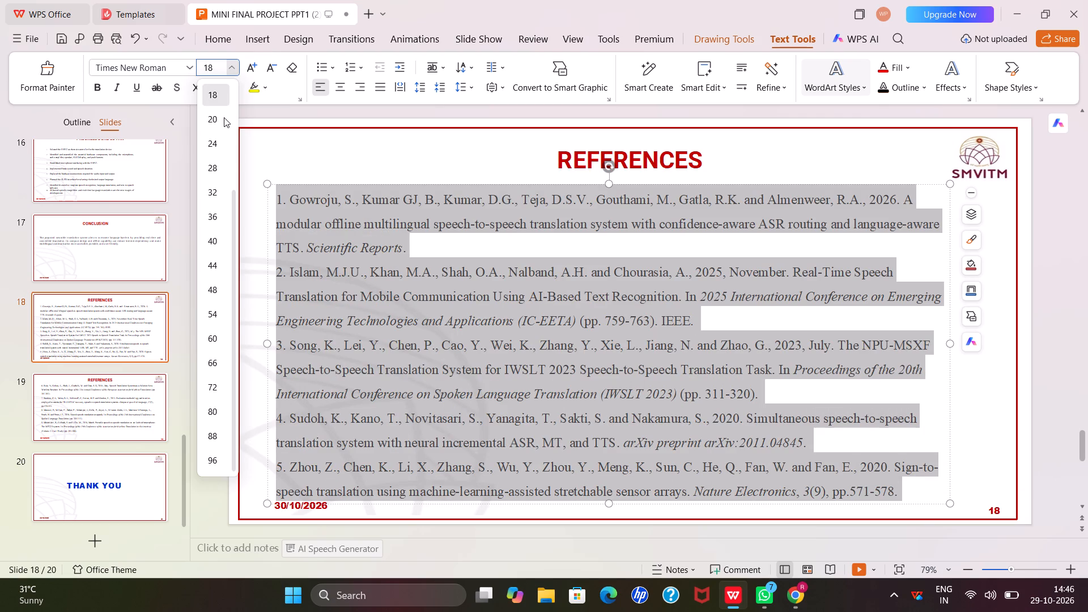
pyautogui.click(224, 115)
pyautogui.click(354, 216)
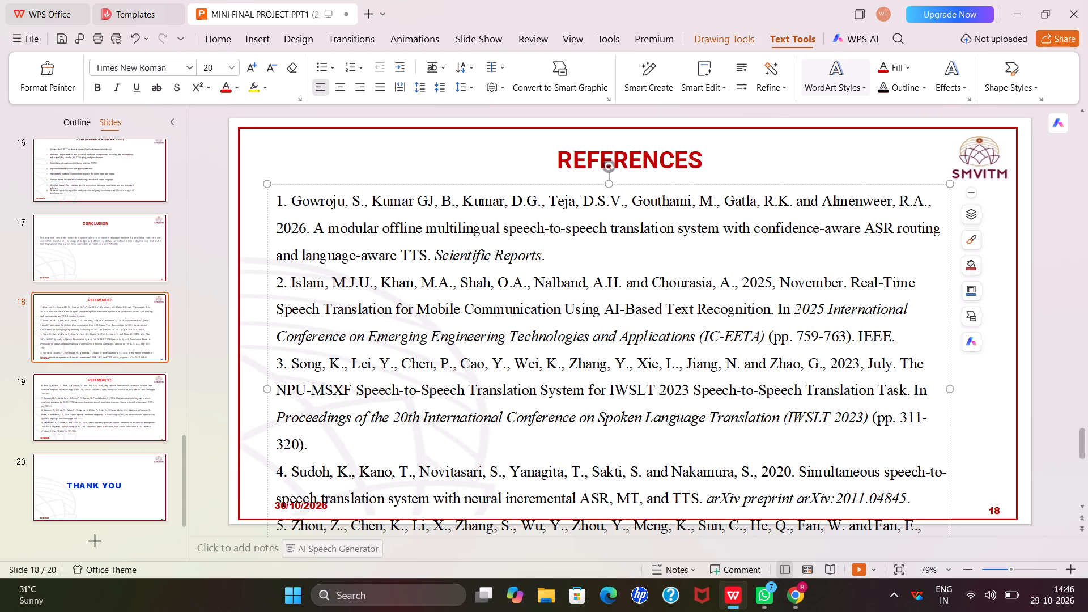
# Change the font of all five references on slide 18 to Cambria.
pyautogui.moveTo(279, 199); pyautogui.dragTo(512, 394)
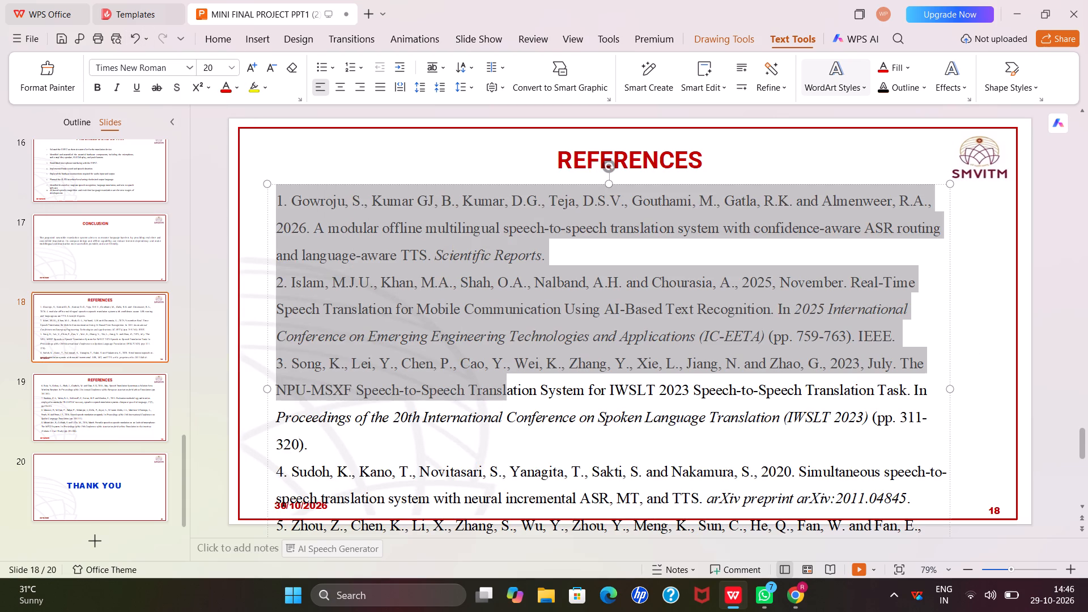
pyautogui.moveTo(512, 394); pyautogui.dragTo(559, 554)
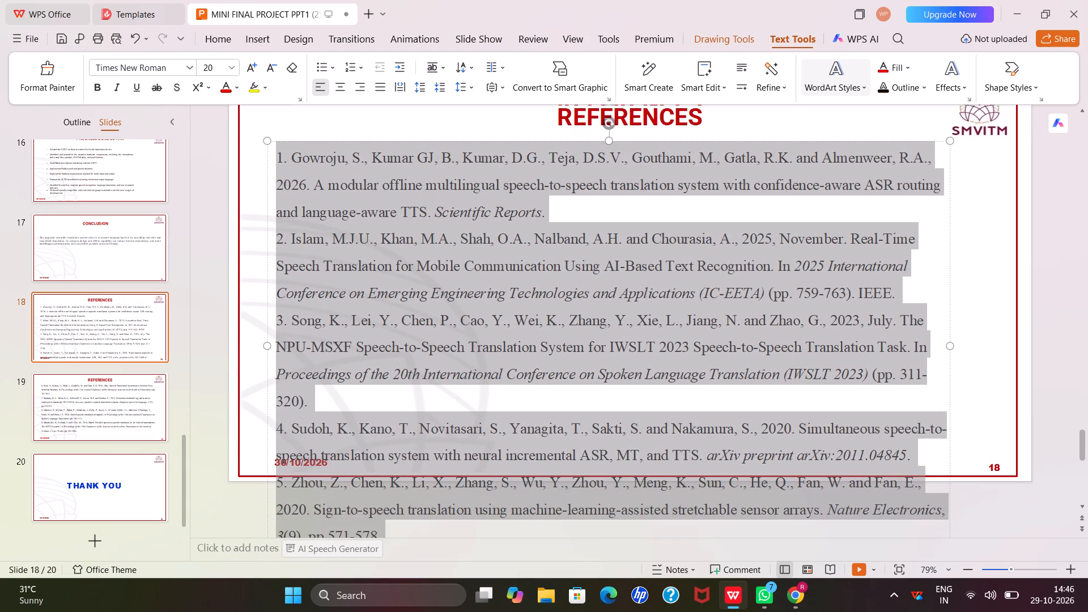
pyautogui.moveTo(559, 554); pyautogui.dragTo(472, 522)
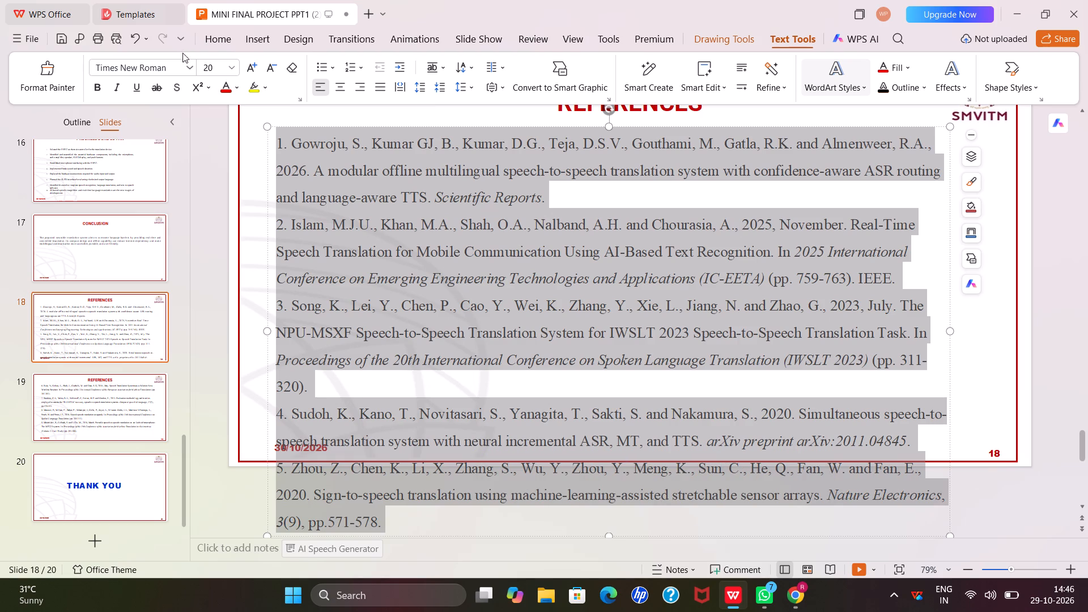
pyautogui.click(188, 65)
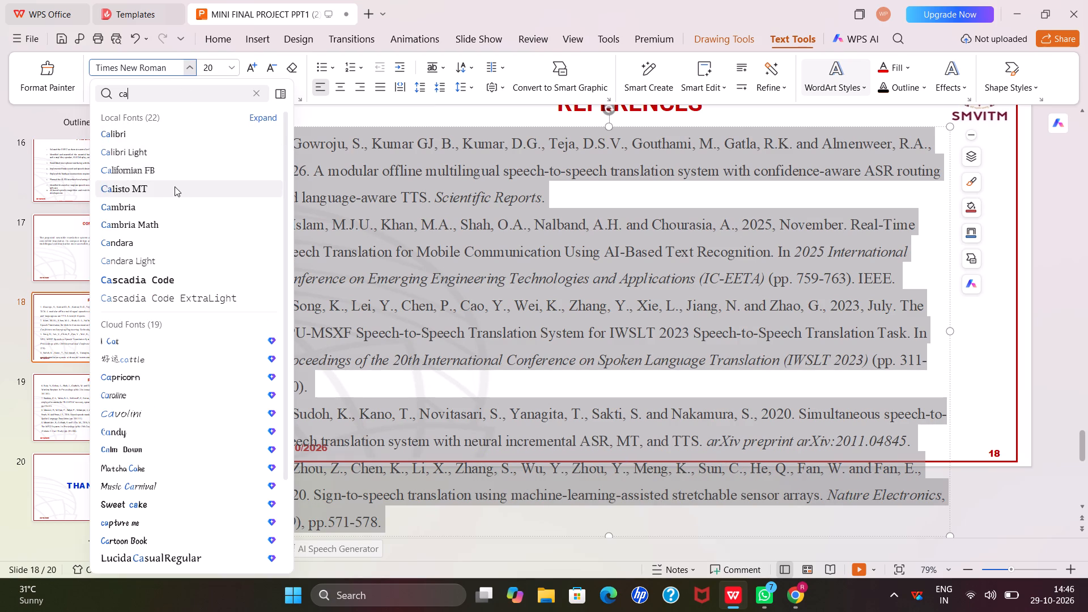
pyautogui.click(177, 202)
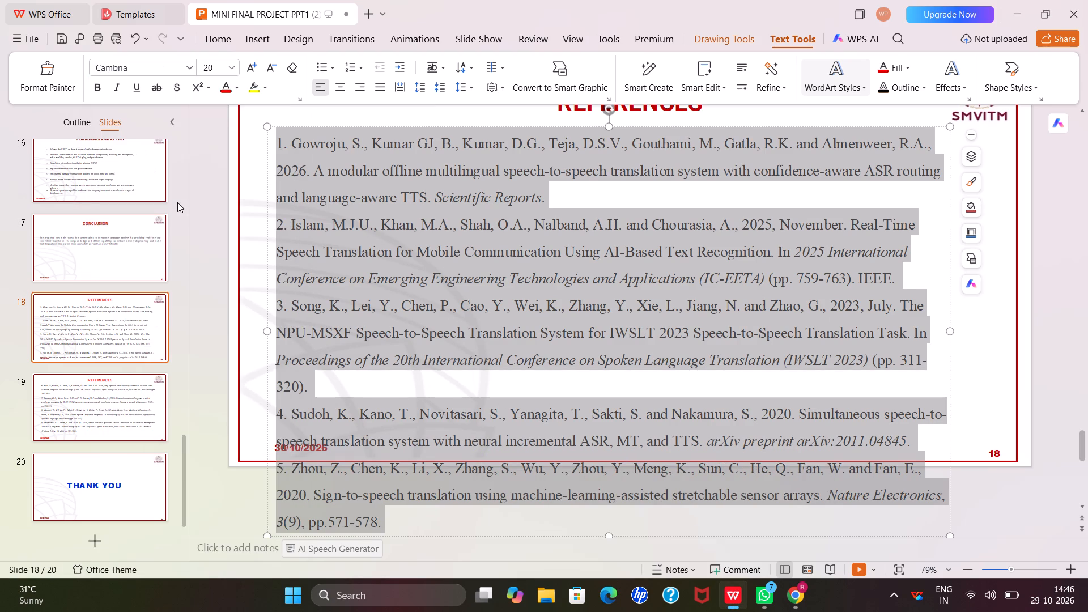
# Move the text box with the five references on slide 18 upward, closer to the top border.
pyautogui.click(333, 412)
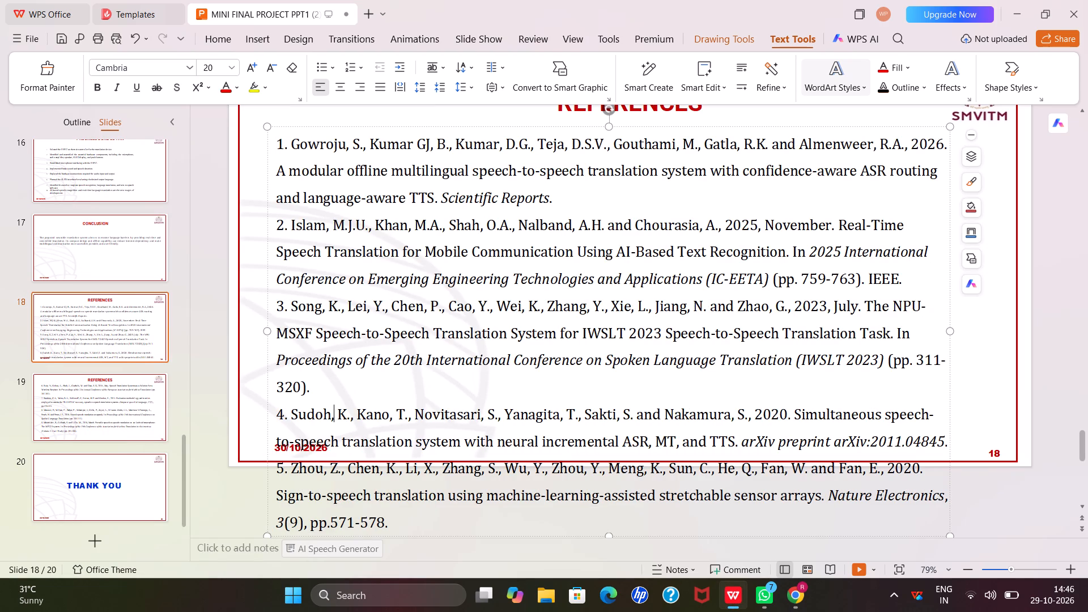
pyautogui.moveTo(466, 125); pyautogui.dragTo(468, 91)
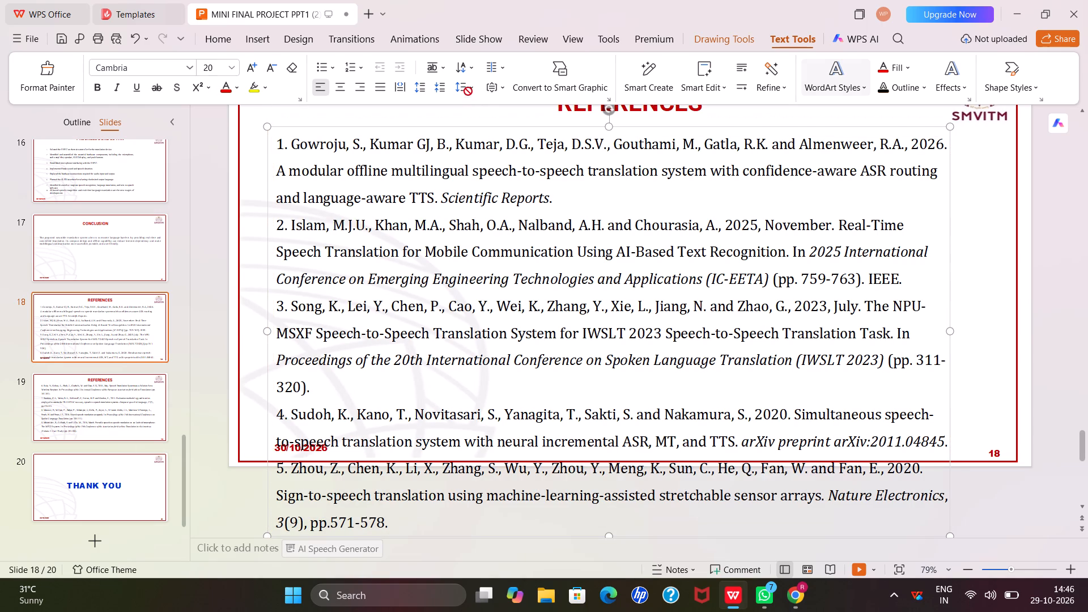
pyautogui.moveTo(468, 91); pyautogui.dragTo(468, 92)
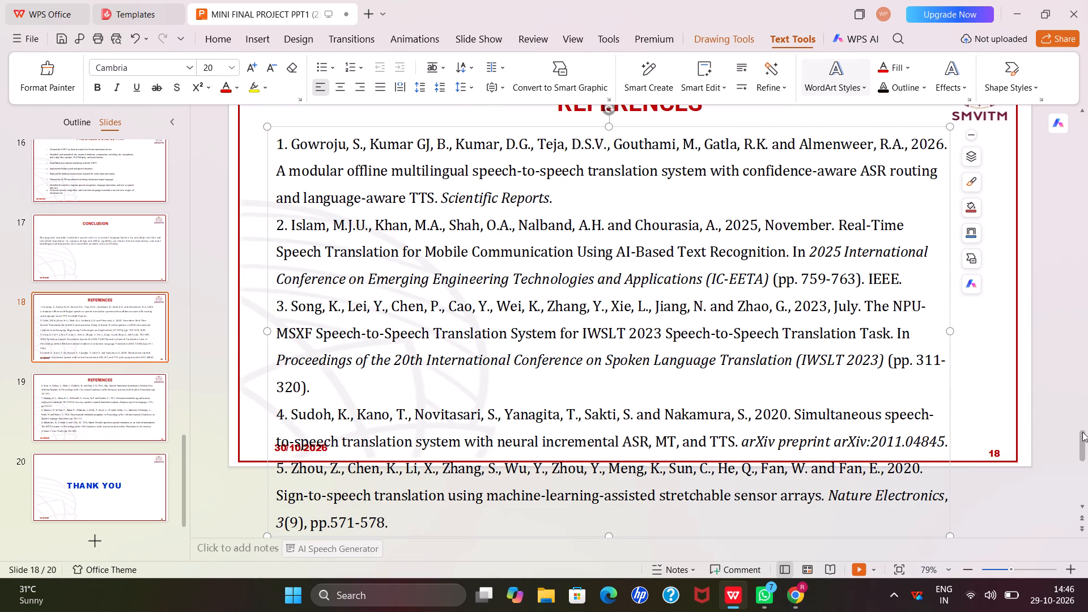
pyautogui.moveTo(1082, 433); pyautogui.dragTo(1086, 376)
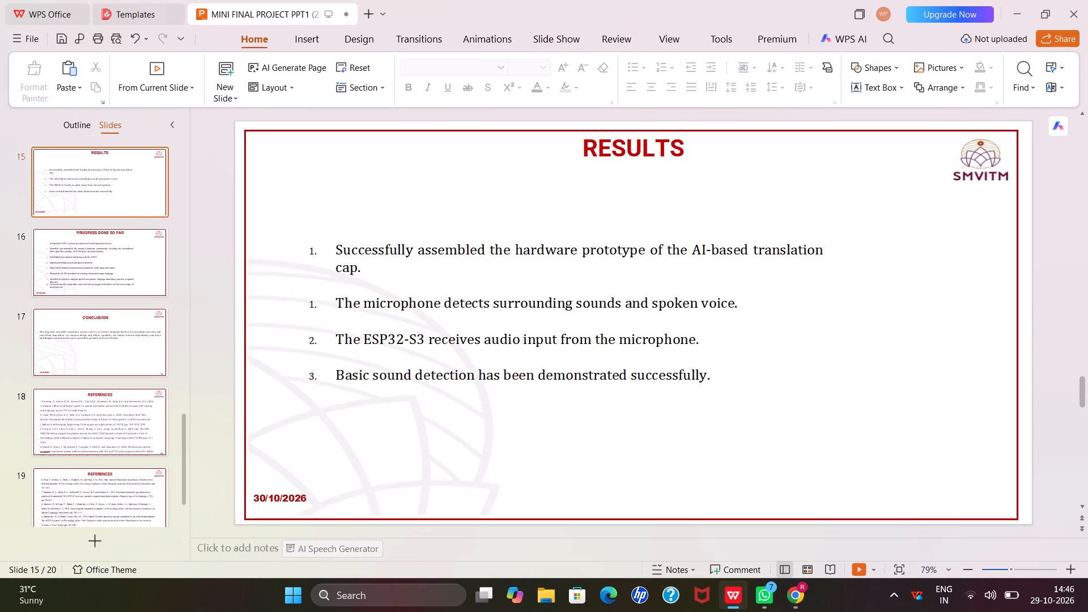
pyautogui.click(119, 420)
pyautogui.click(304, 215)
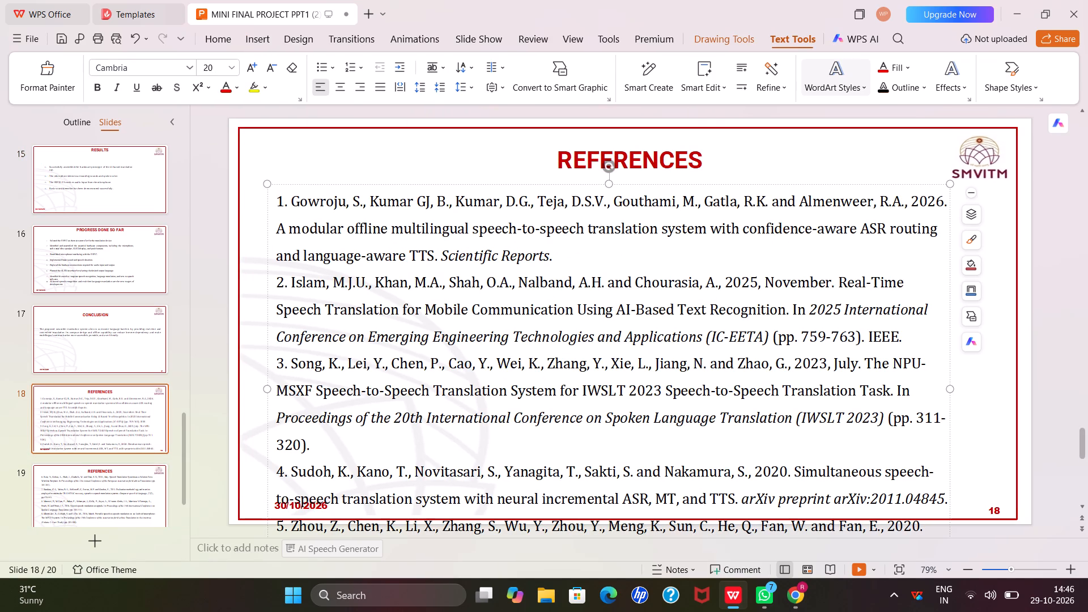
pyautogui.moveTo(348, 184); pyautogui.dragTo(351, 153)
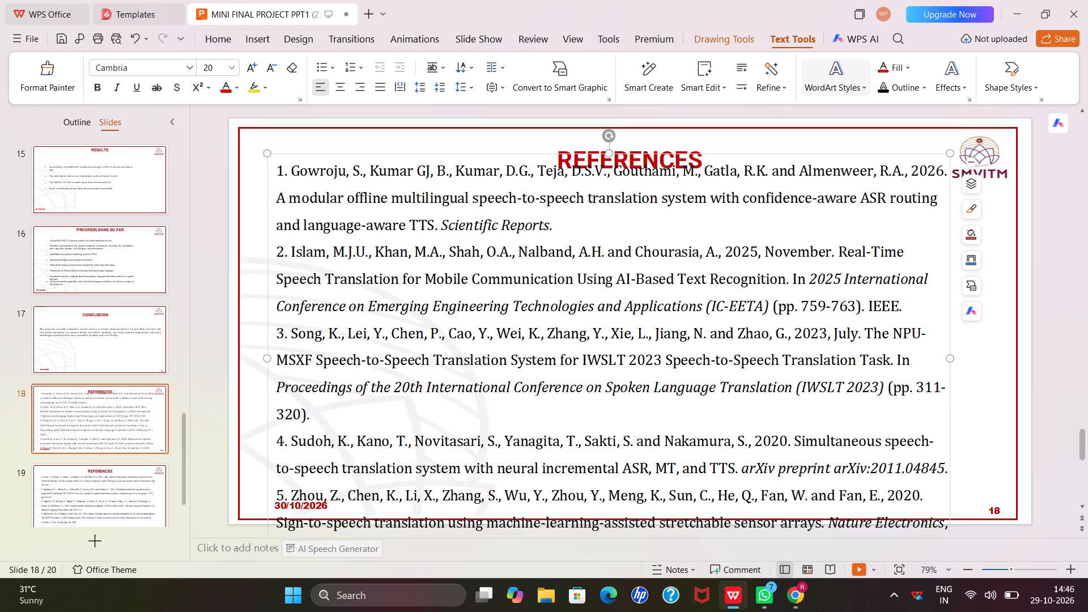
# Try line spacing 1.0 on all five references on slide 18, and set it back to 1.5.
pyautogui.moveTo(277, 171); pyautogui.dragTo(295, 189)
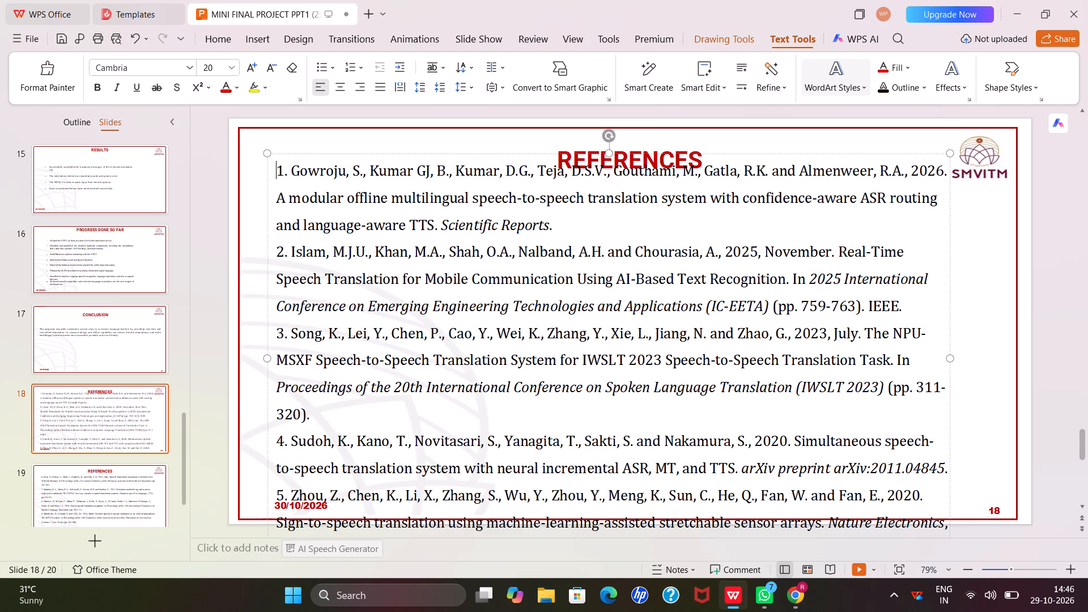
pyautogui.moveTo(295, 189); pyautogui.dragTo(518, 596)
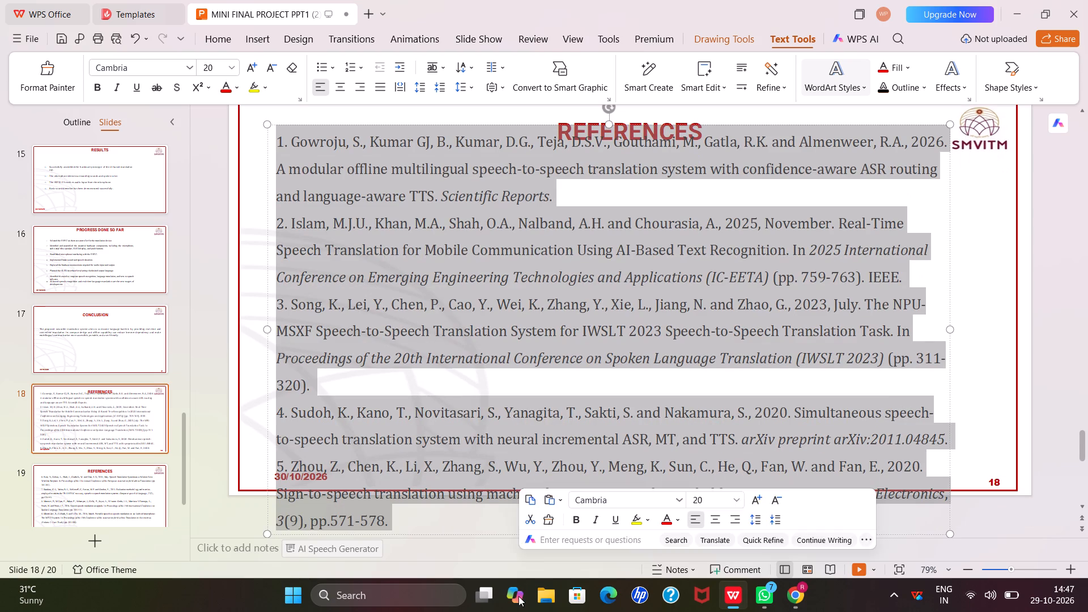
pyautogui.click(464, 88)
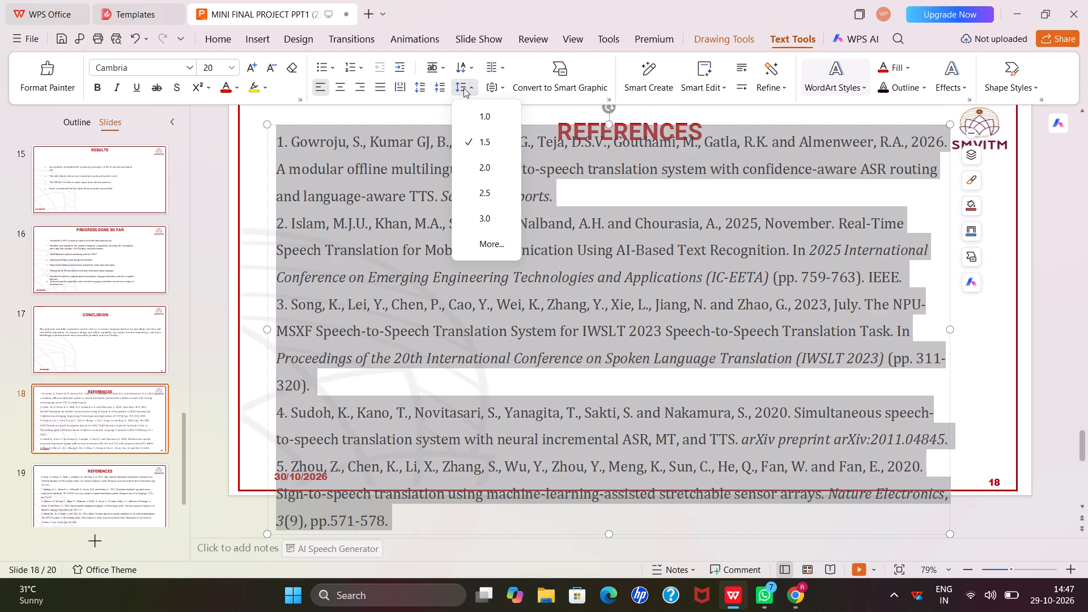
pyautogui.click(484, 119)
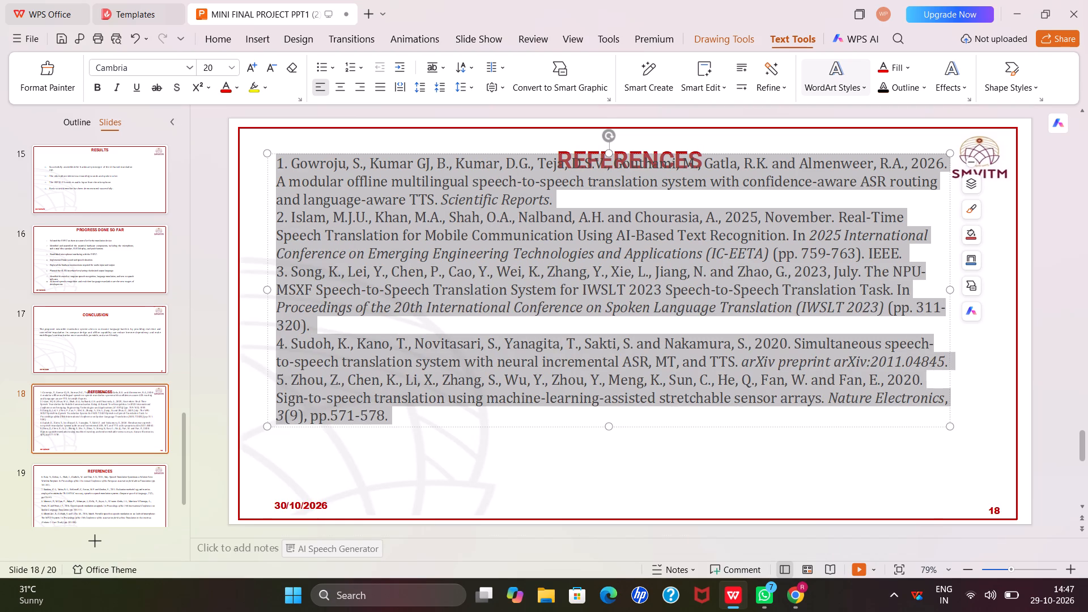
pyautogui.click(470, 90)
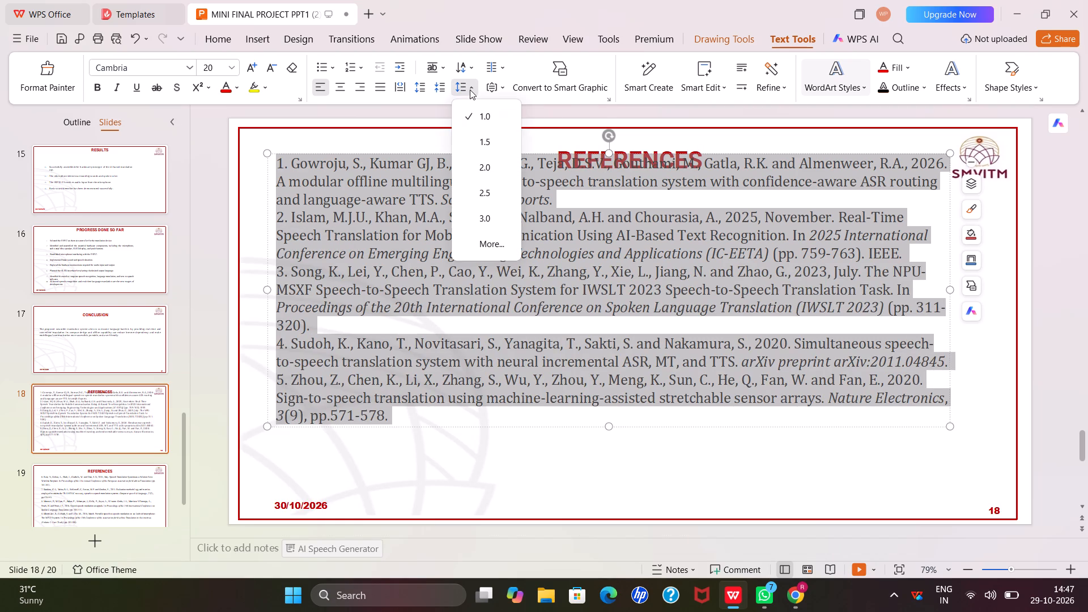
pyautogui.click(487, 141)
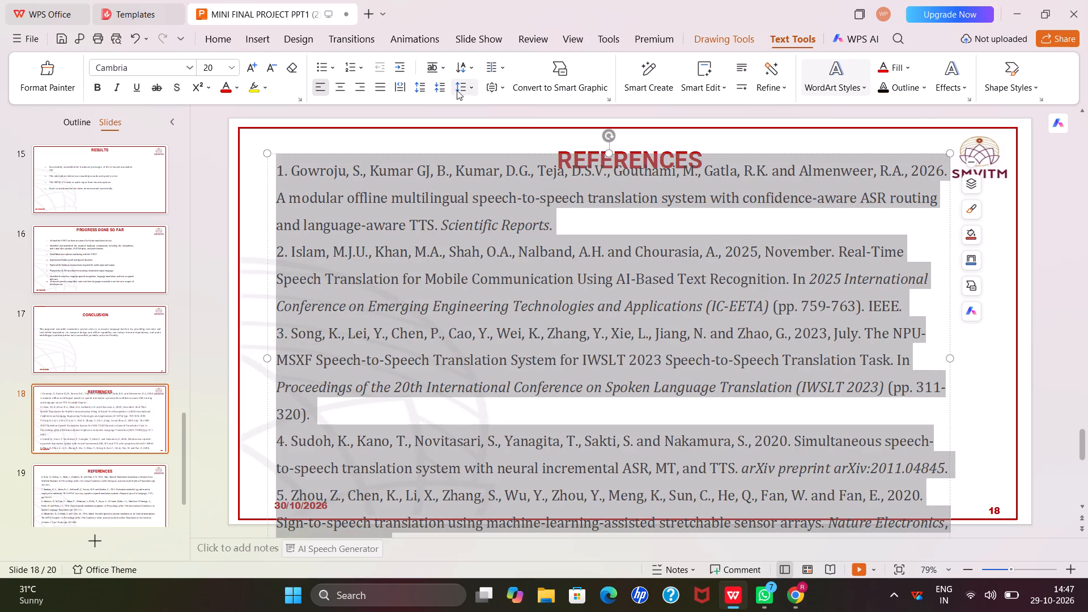
# Reduce the font size of all five references on slide 18 to 18.
pyautogui.click(235, 65)
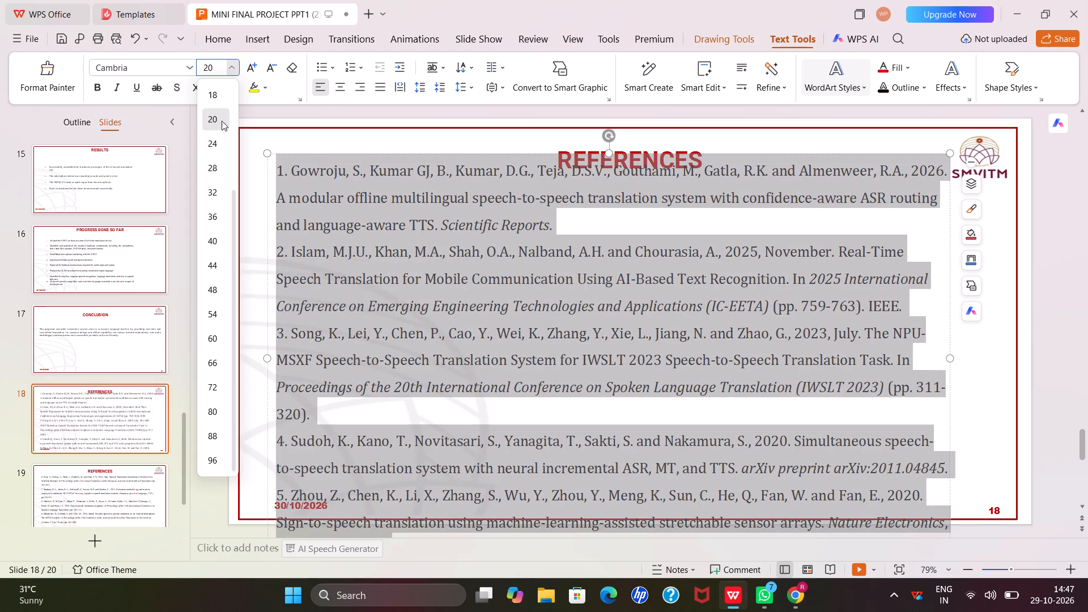
pyautogui.click(214, 101)
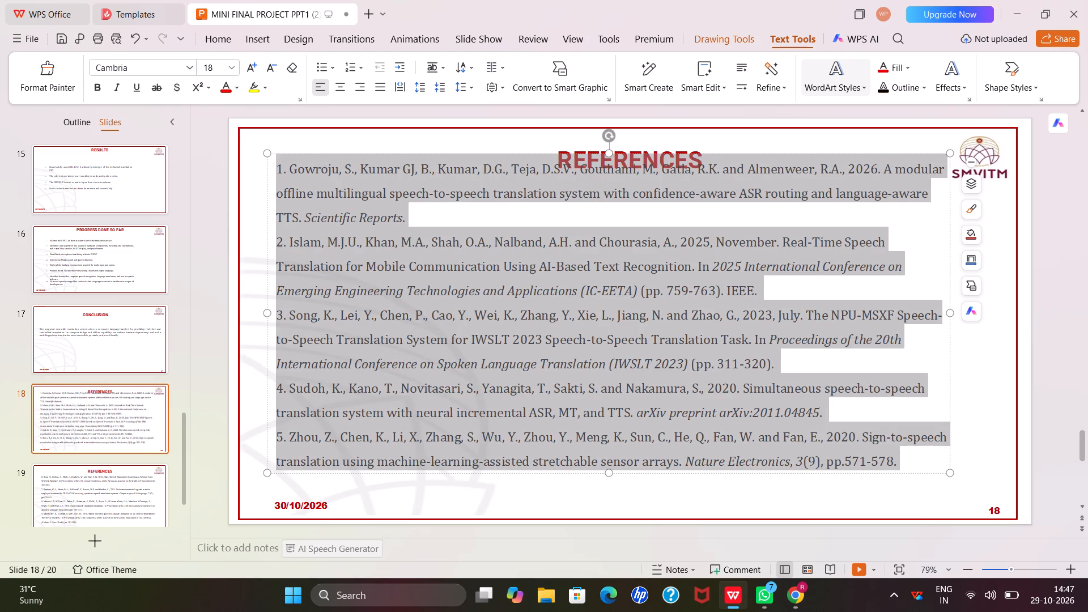
pyautogui.click(373, 228)
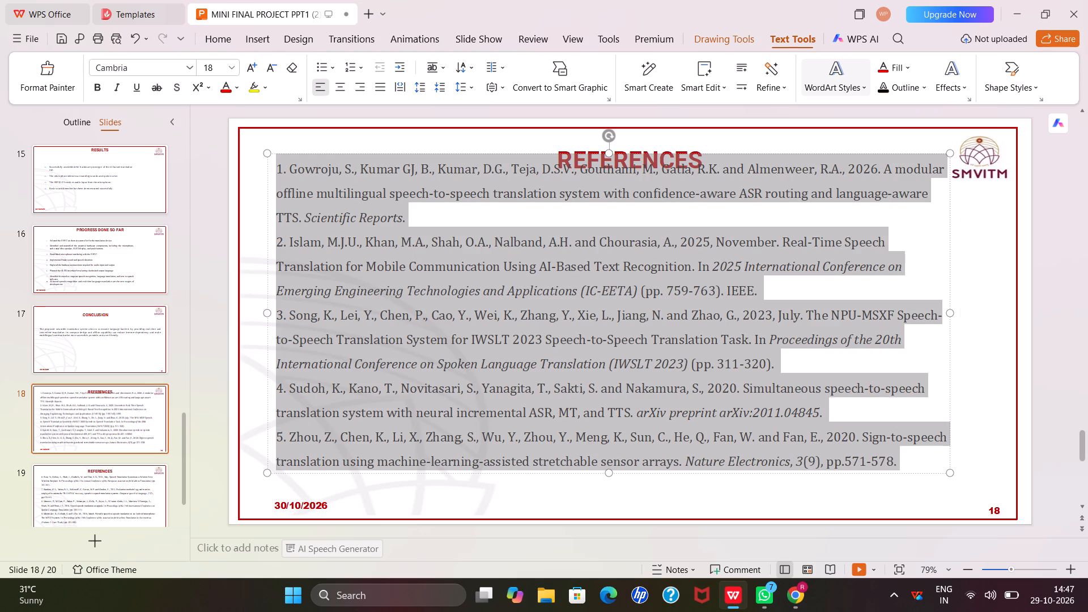
# Move the references text box on slide 18 down so it sits just below the REFERENCES title.
pyautogui.moveTo(402, 154); pyautogui.dragTo(406, 172)
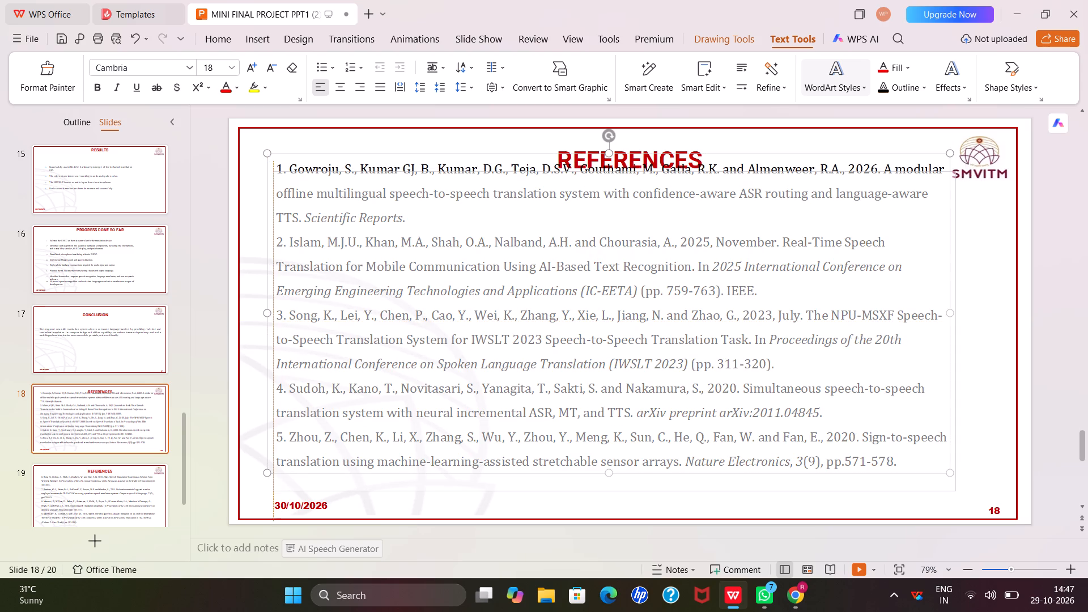
pyautogui.moveTo(406, 172); pyautogui.dragTo(406, 172)
pyautogui.click(357, 144)
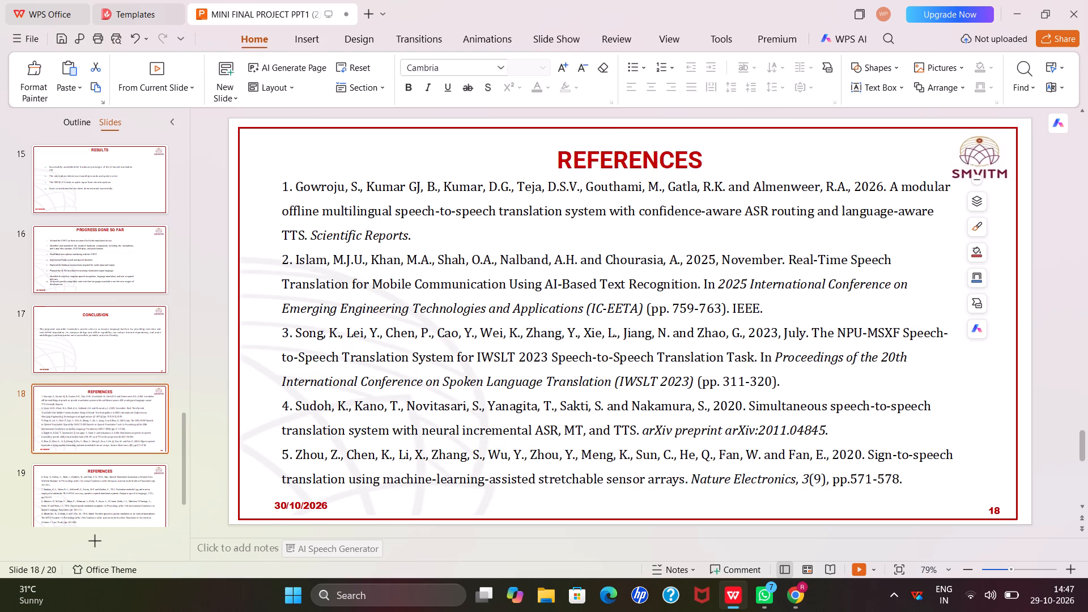
pyautogui.click(131, 424)
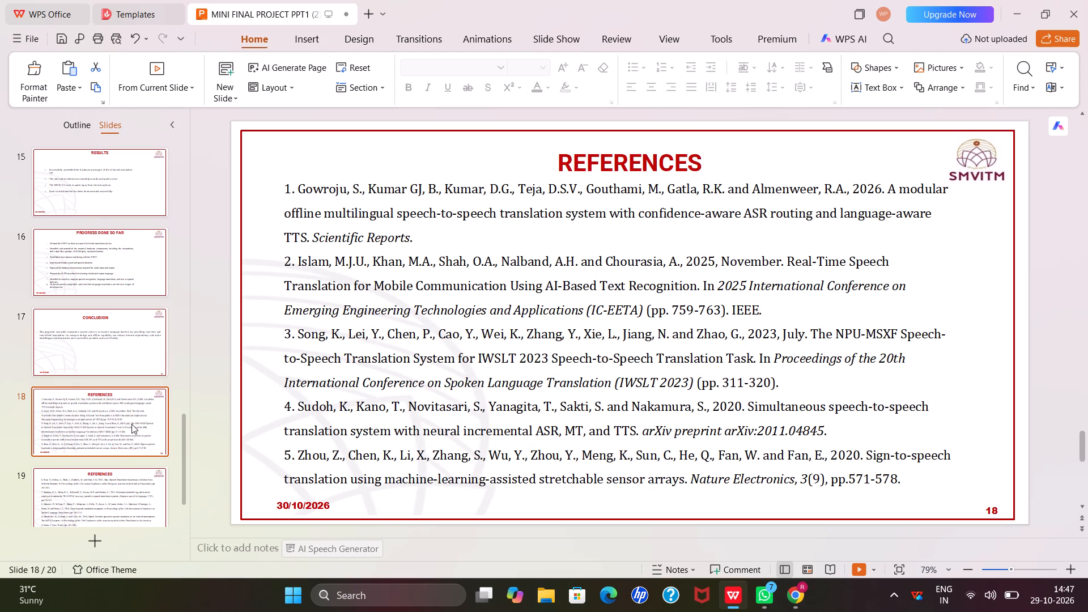
# Change the font of references 6 to 9 on slide 19 to Cambria.
pyautogui.click(90, 500)
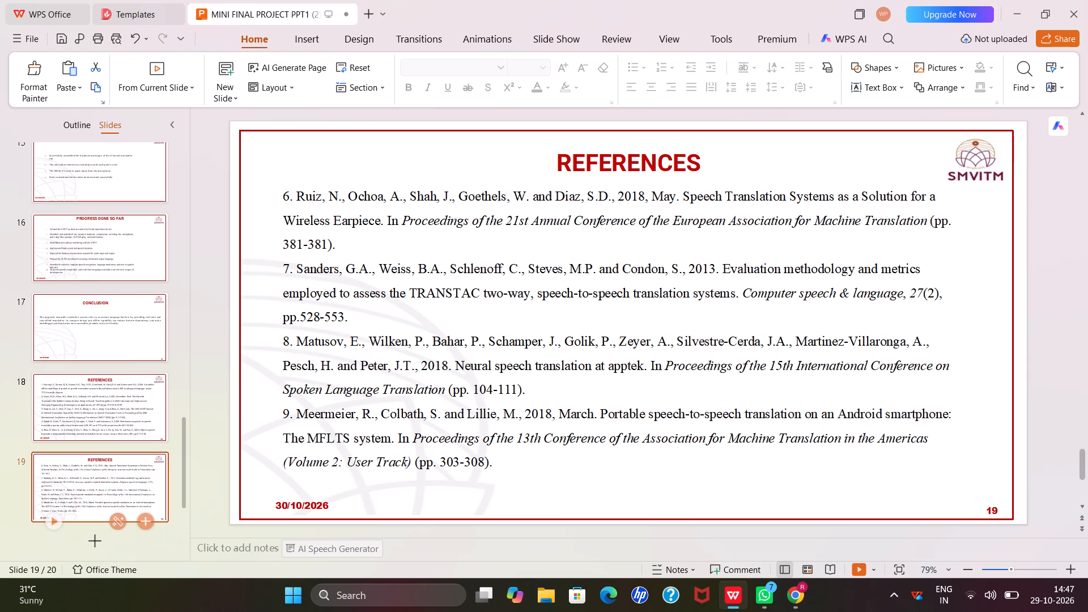
pyautogui.moveTo(293, 196); pyautogui.dragTo(517, 453)
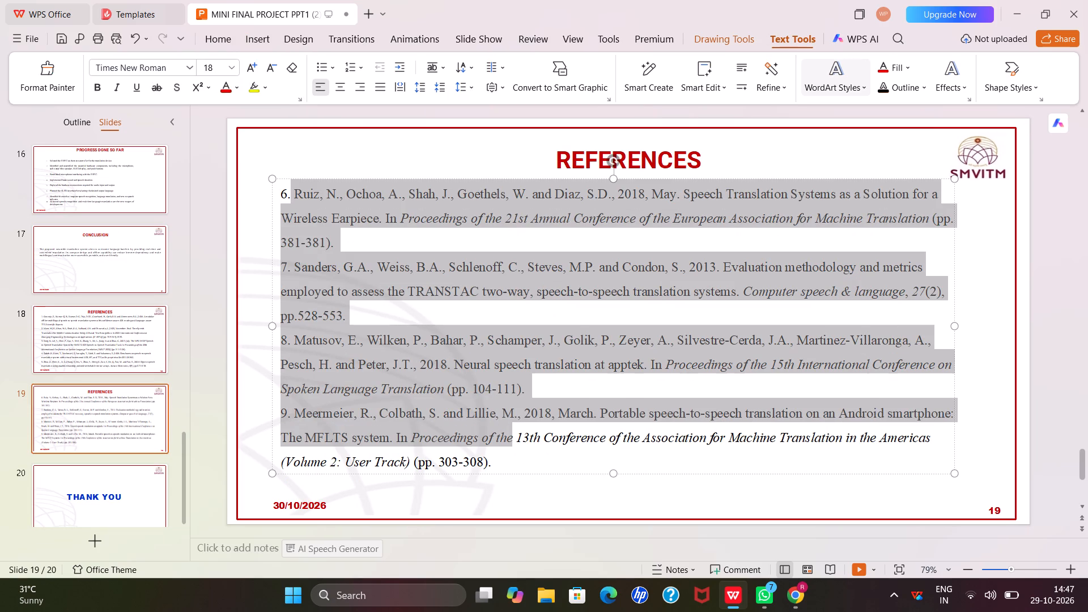
pyautogui.moveTo(517, 453); pyautogui.dragTo(516, 458)
pyautogui.click(475, 364)
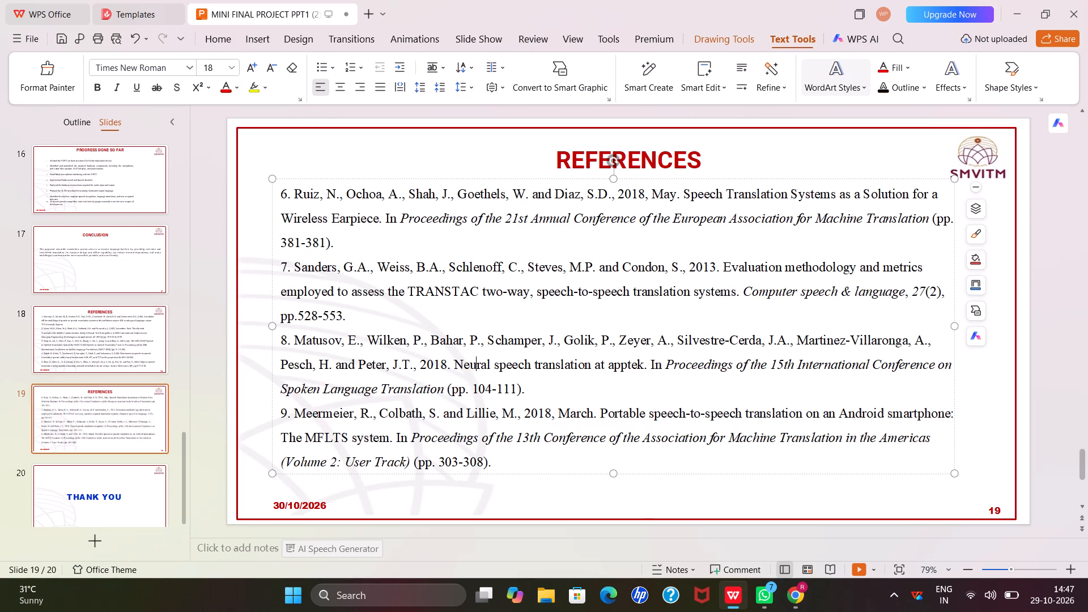
pyautogui.moveTo(281, 193); pyautogui.dragTo(504, 469)
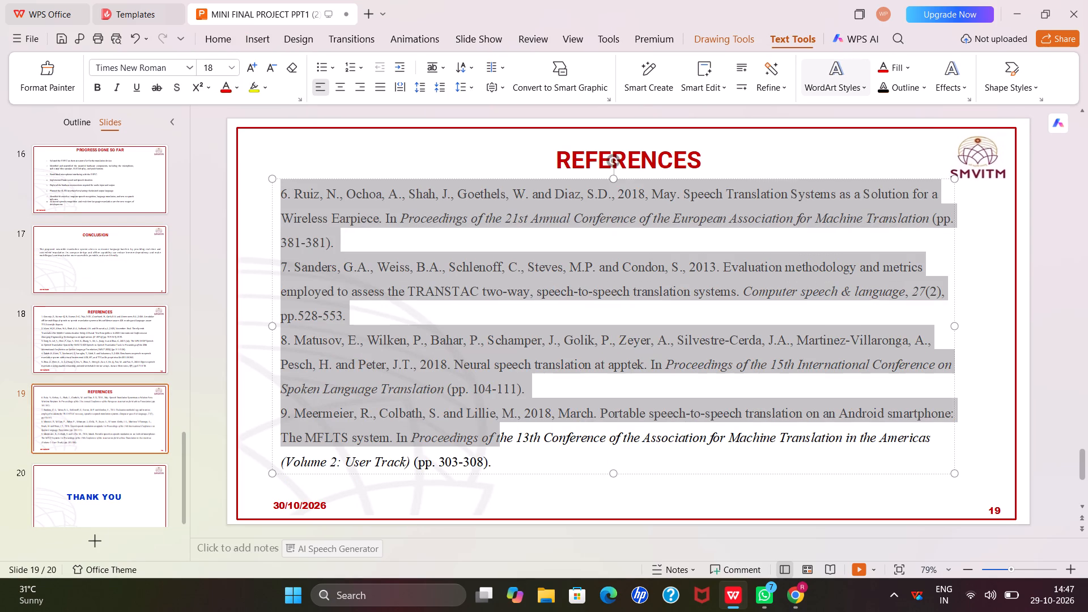
pyautogui.moveTo(504, 469); pyautogui.dragTo(504, 499)
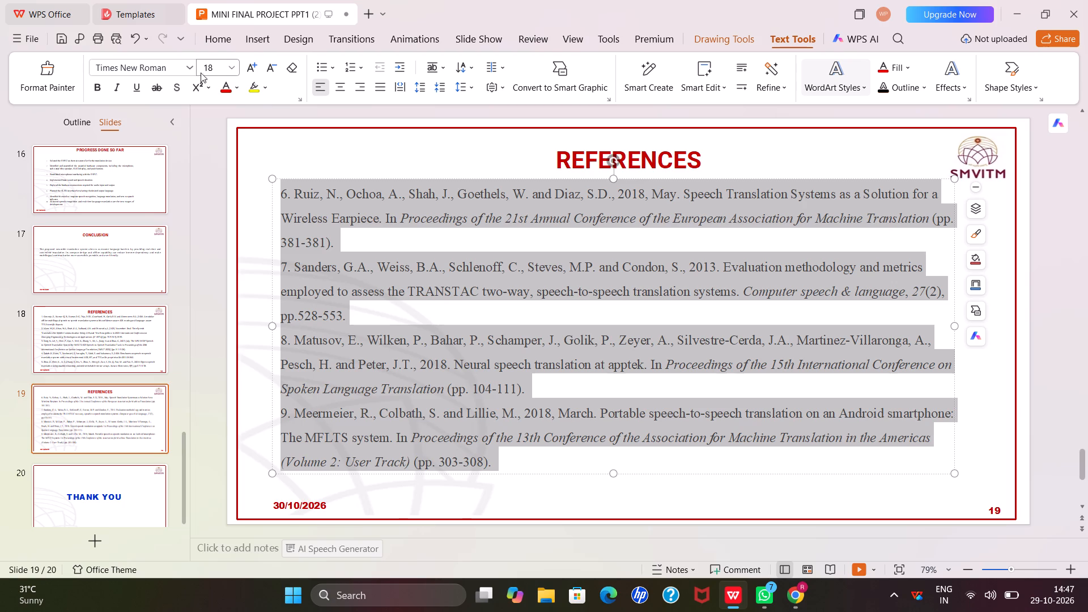
pyautogui.click(188, 66)
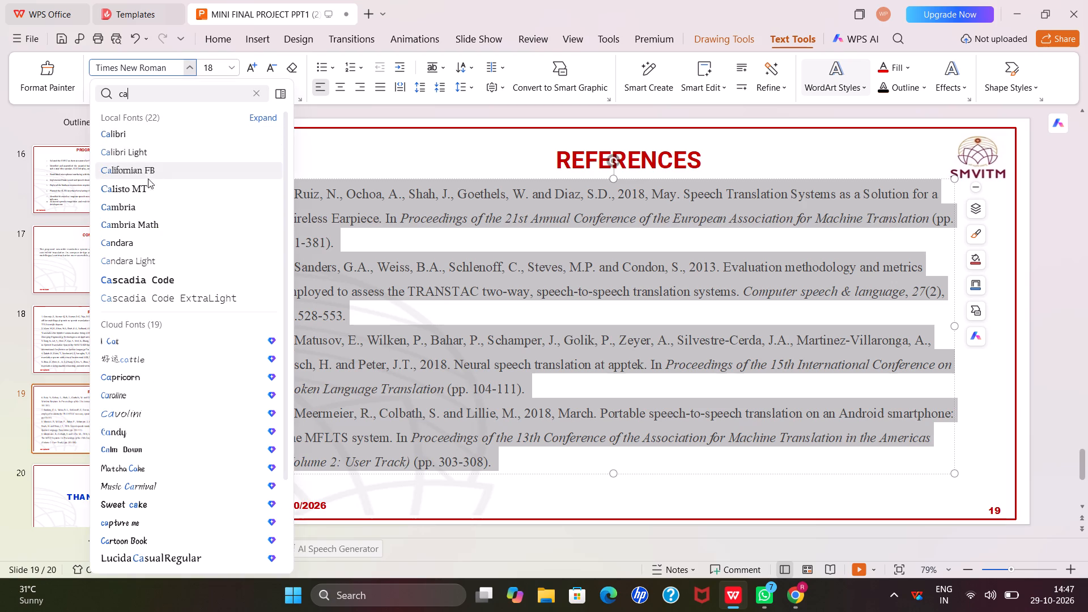
pyautogui.click(140, 209)
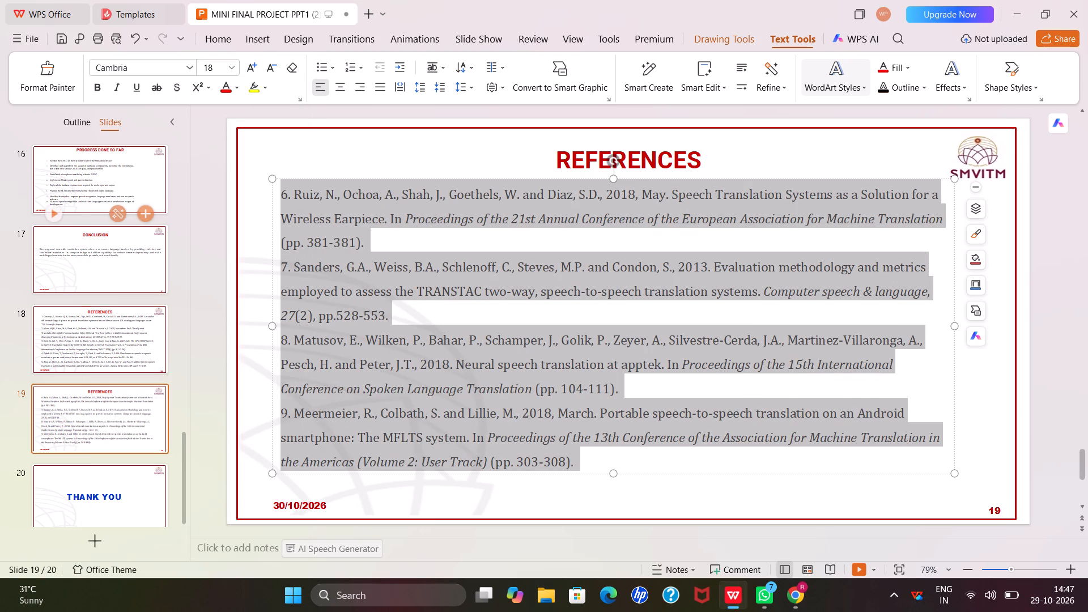
pyautogui.click(340, 156)
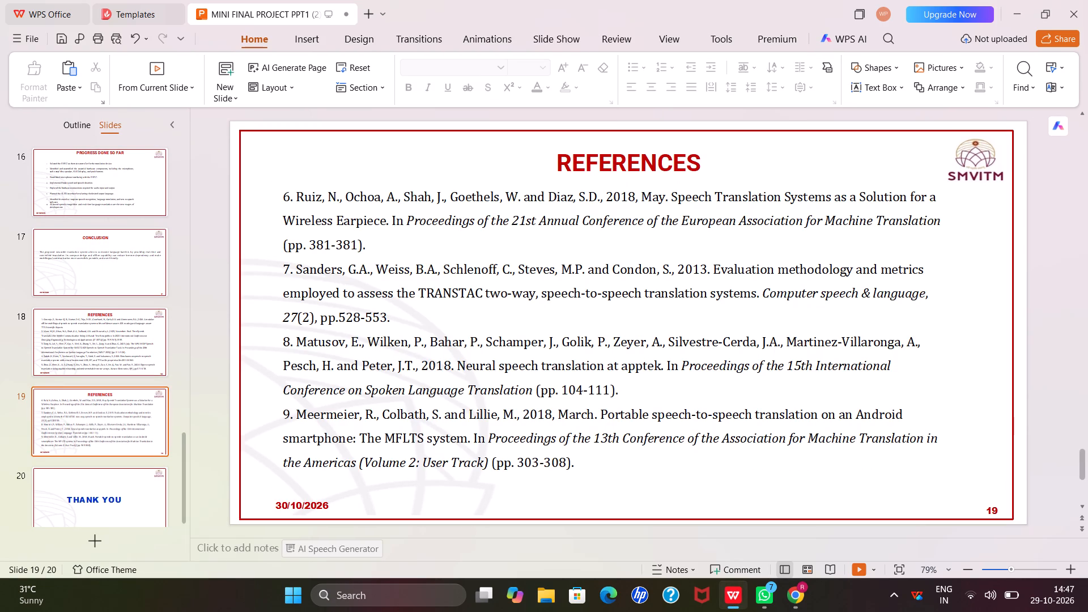
# Set the line spacing of references 6 to 9 on slide 19 to 1.0.
pyautogui.moveTo(296, 192); pyautogui.dragTo(519, 427)
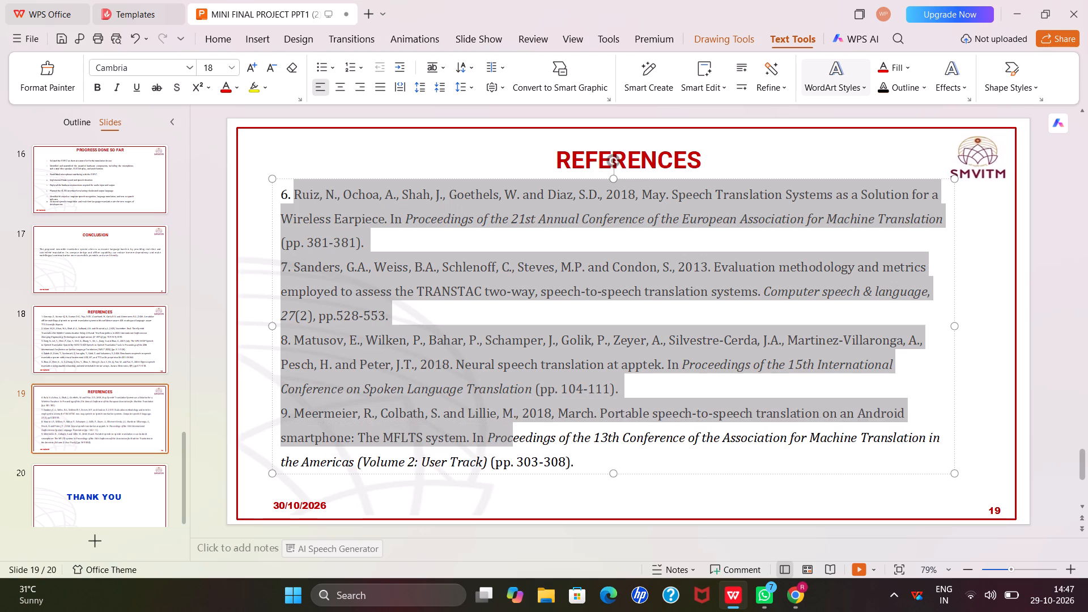
pyautogui.moveTo(519, 427); pyautogui.dragTo(573, 471)
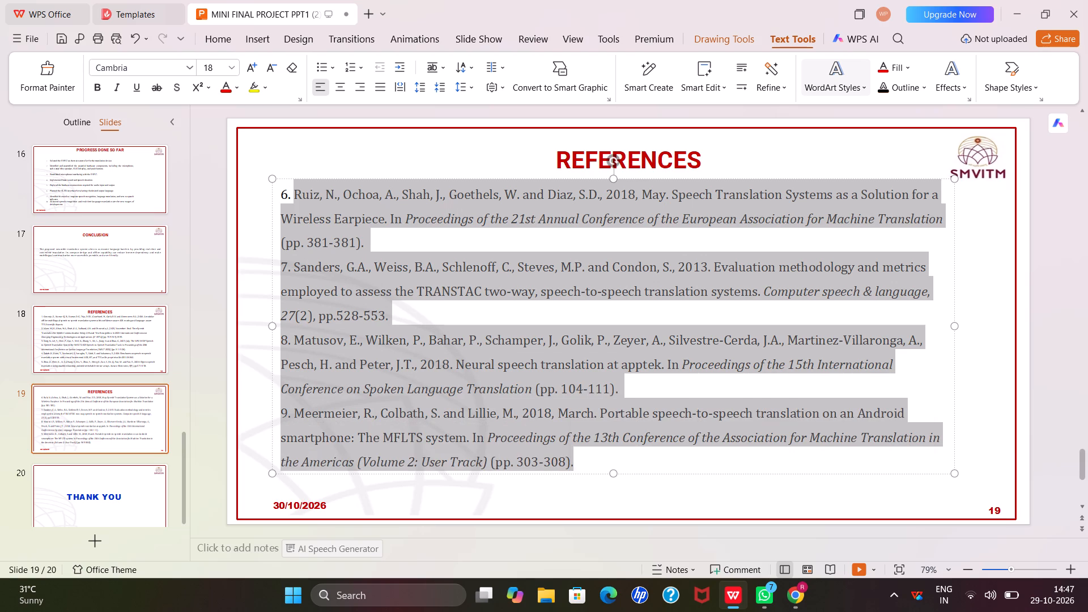
pyautogui.click(460, 87)
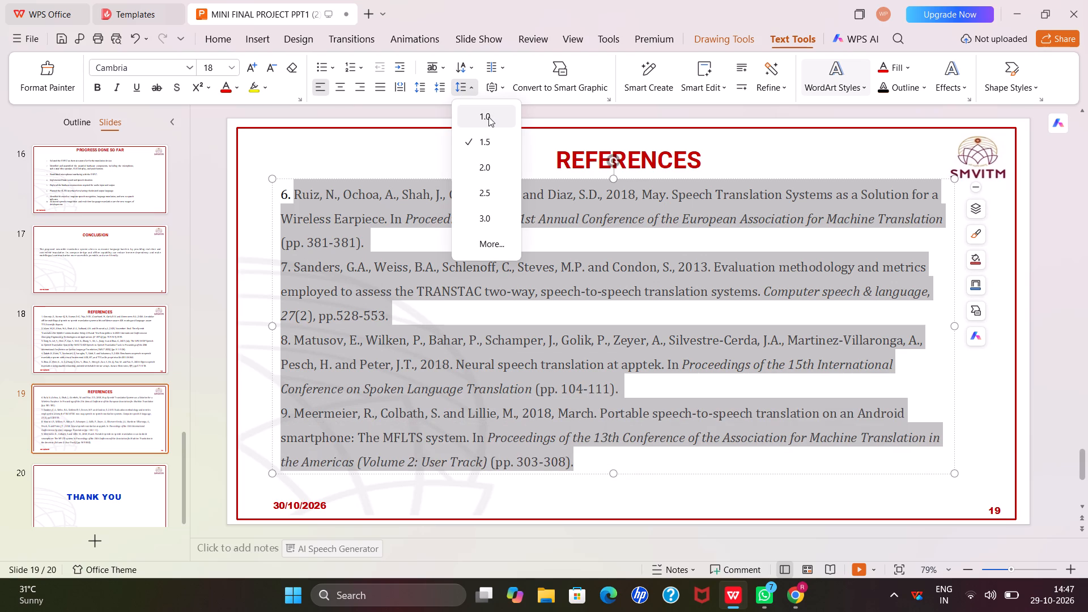
pyautogui.click(488, 117)
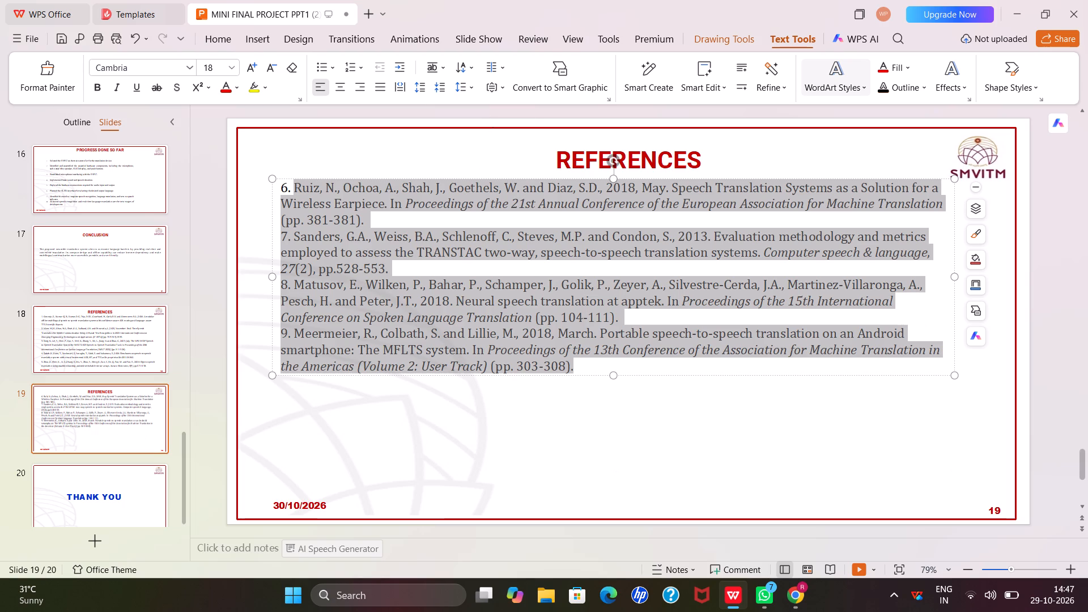
pyautogui.click(365, 152)
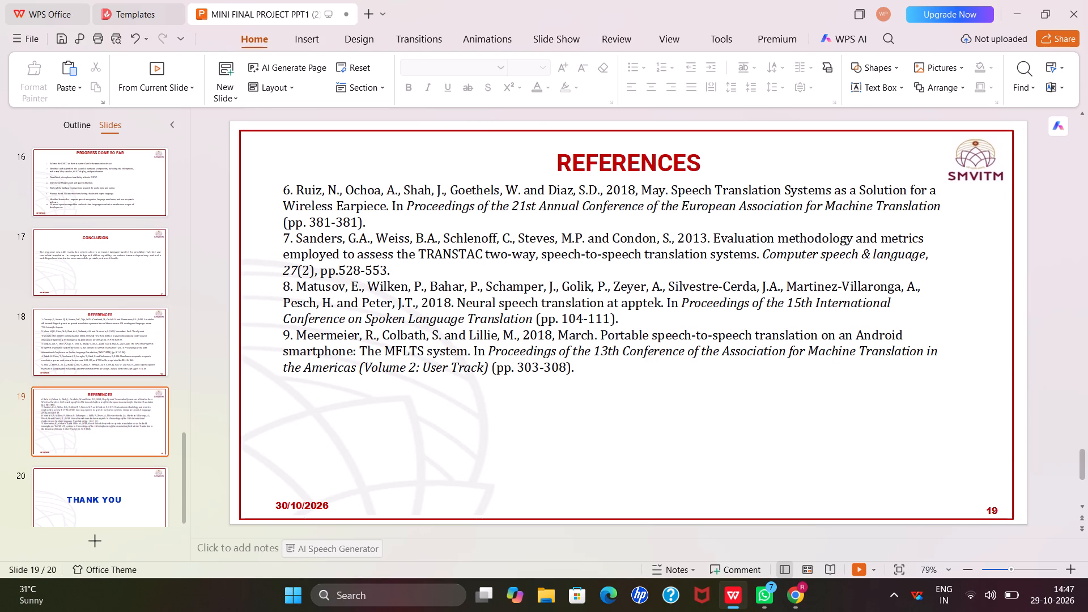
# Insert a blank line after each of references 6, 7 and 8 on slide 19 to separate the entries.
pyautogui.click(376, 226)
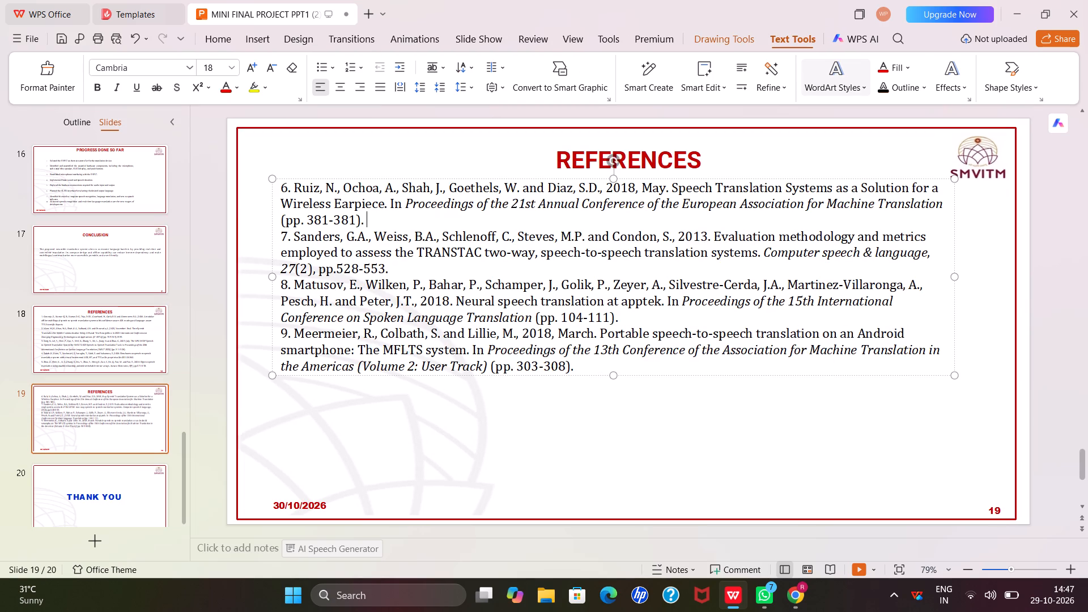
pyautogui.press('Return')
pyautogui.click(396, 288)
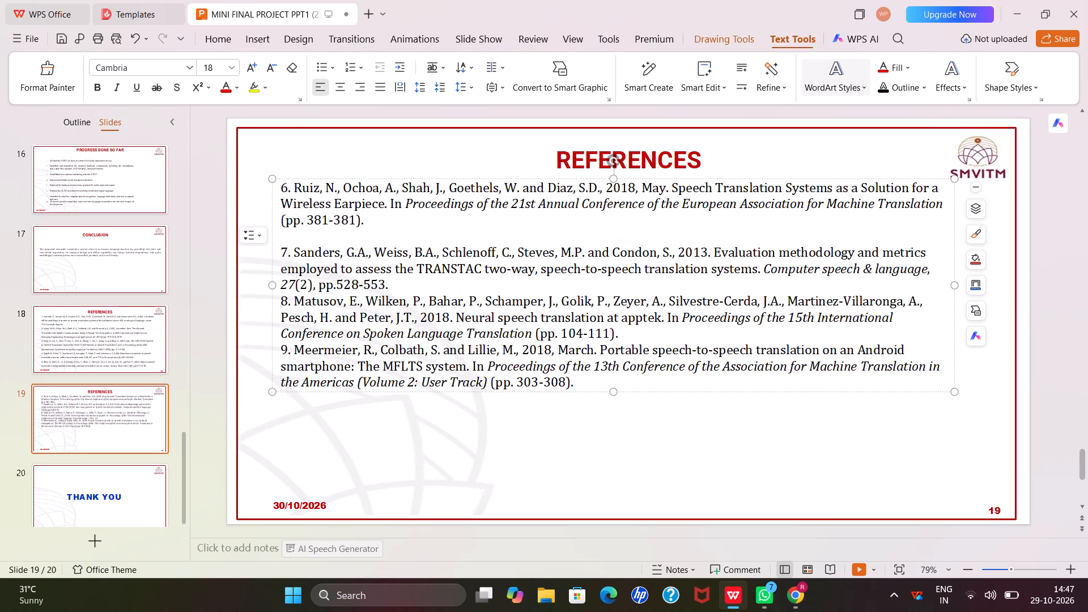
pyautogui.press('Return')
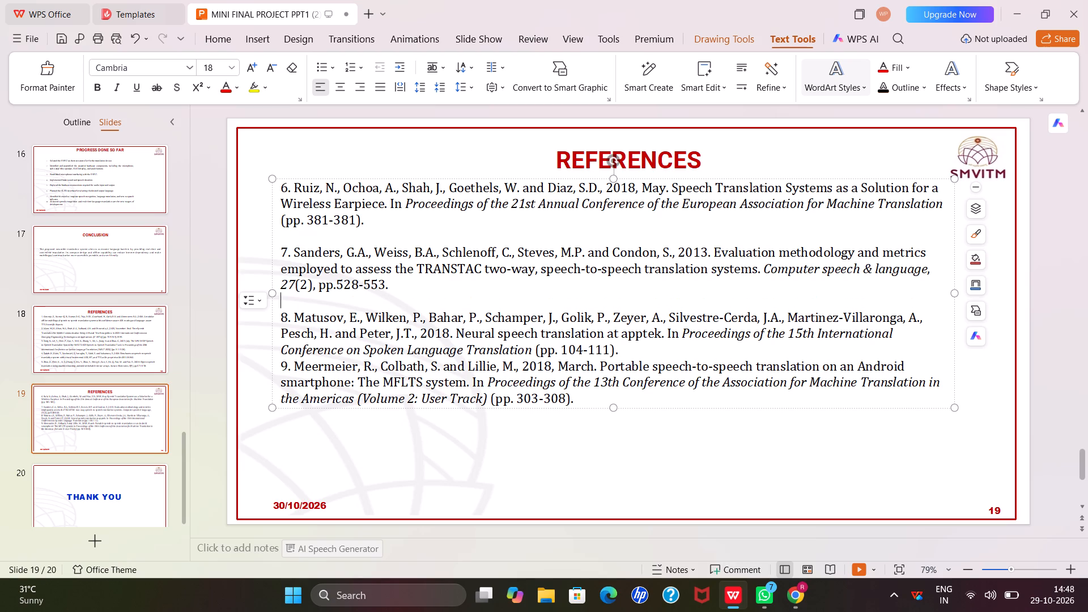
pyautogui.click(626, 351)
pyautogui.press('Return')
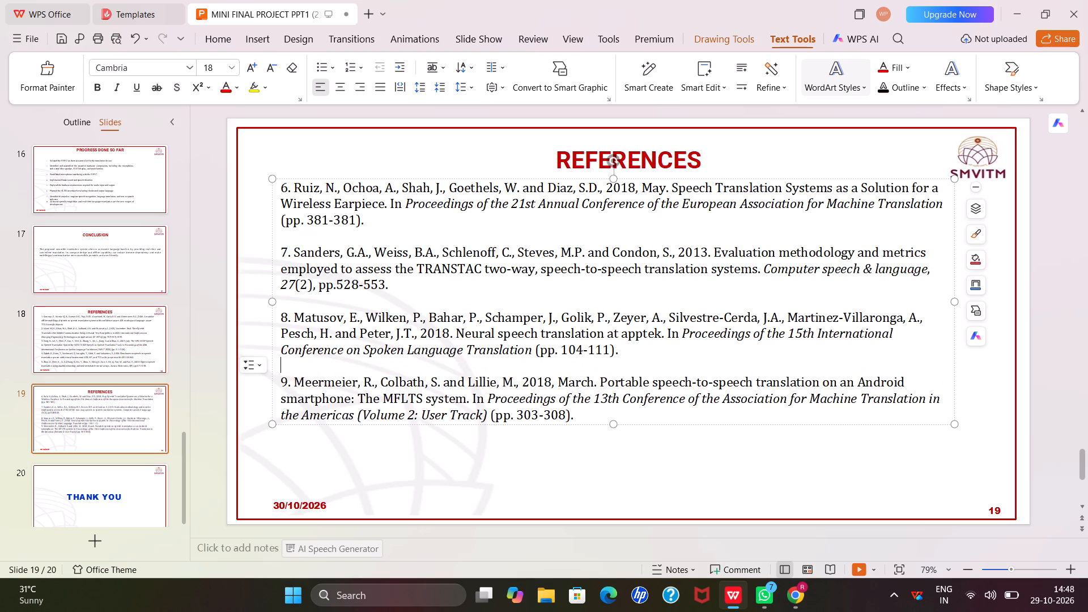
# Set the font size of references 6 to 9 on slide 19 to 20.
pyautogui.moveTo(282, 188); pyautogui.dragTo(299, 212)
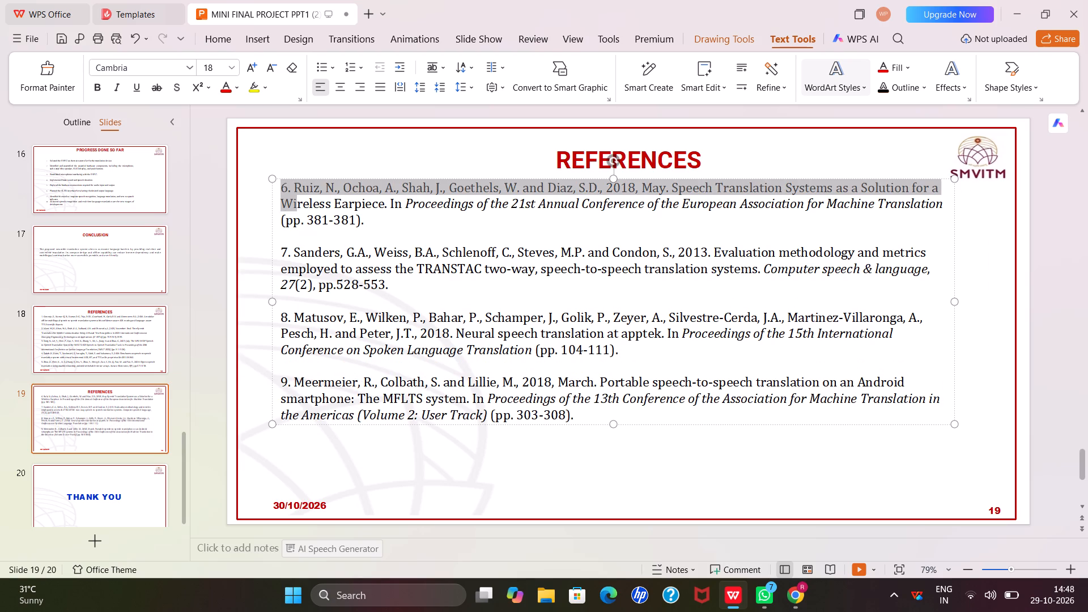
pyautogui.moveTo(299, 212); pyautogui.dragTo(607, 409)
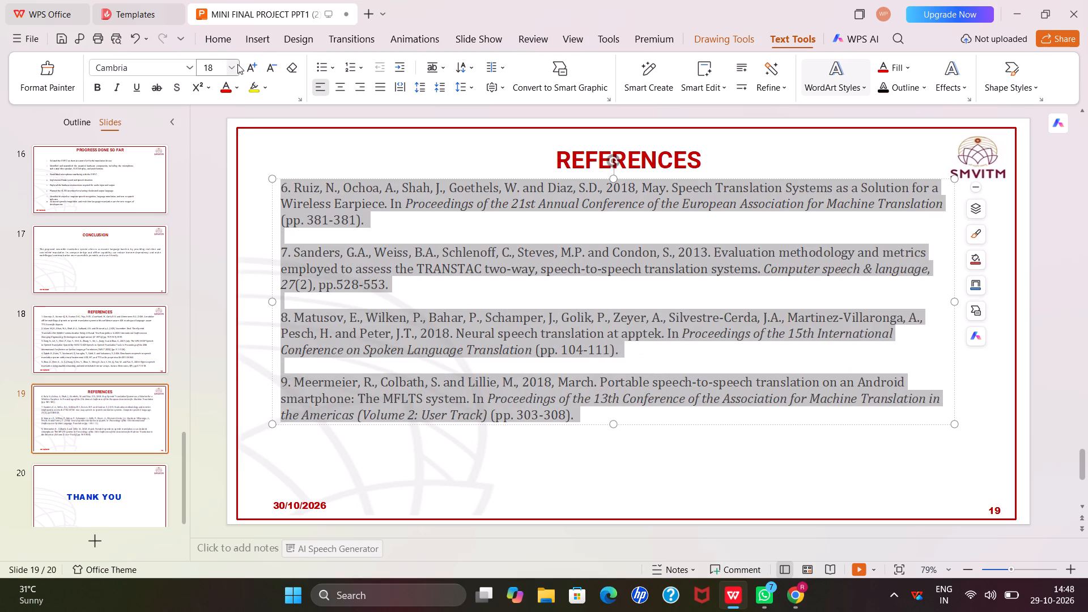
pyautogui.click(237, 64)
pyautogui.click(216, 119)
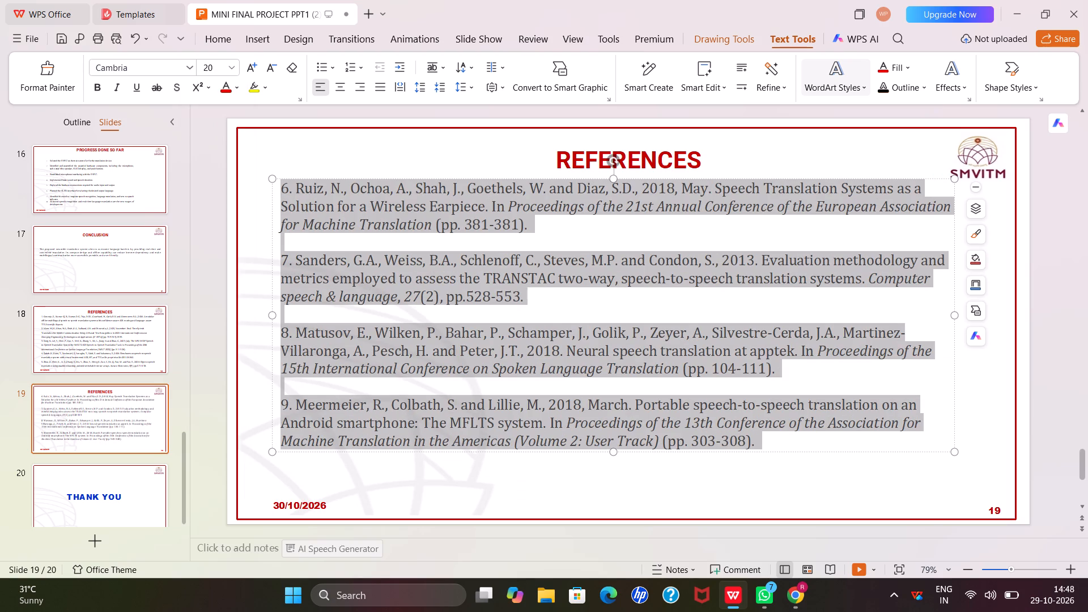
pyautogui.click(440, 148)
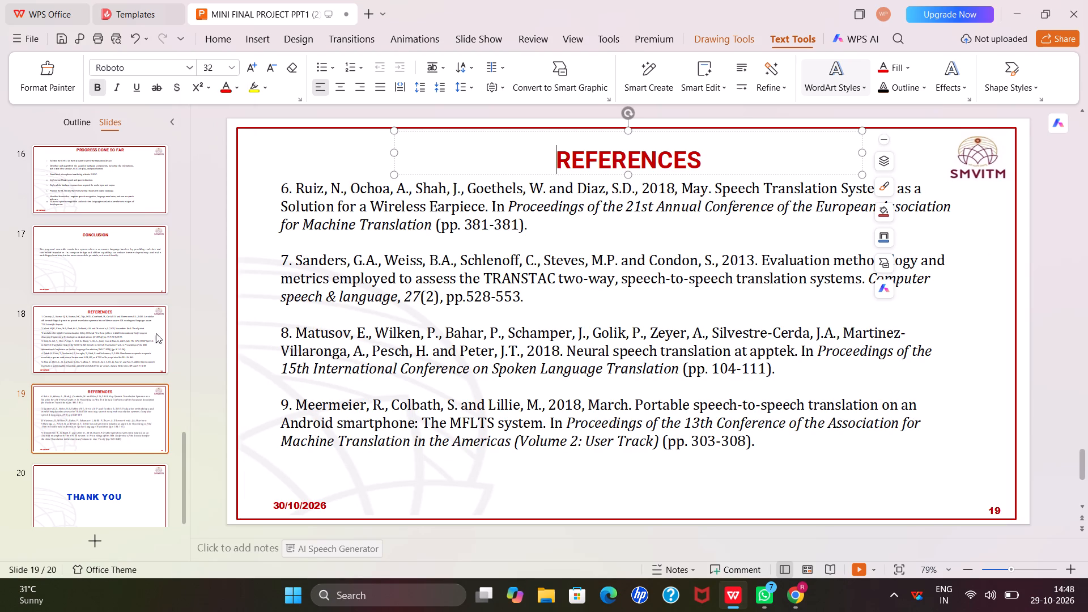
# Set the font size of references 1 to 5 on slide 18 to 20.
pyautogui.click(101, 399)
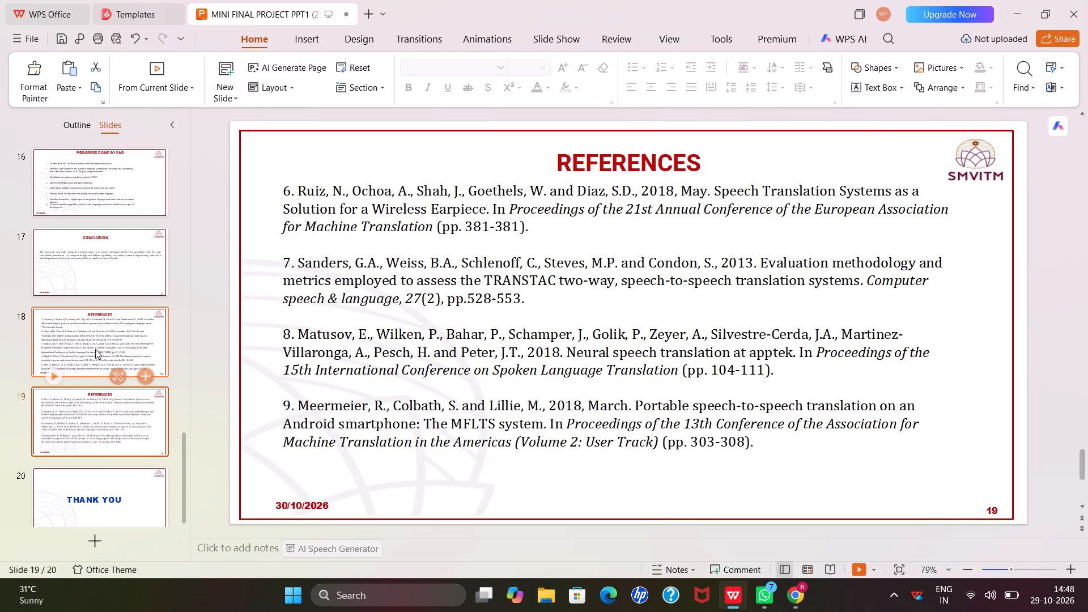
pyautogui.click(103, 337)
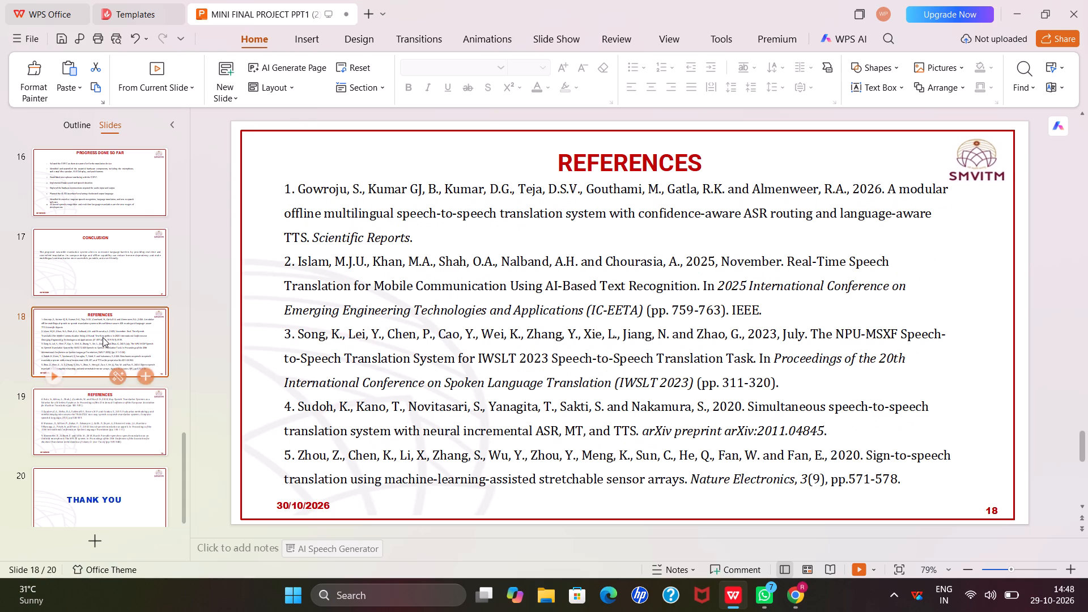
pyautogui.doubleClick(283, 187)
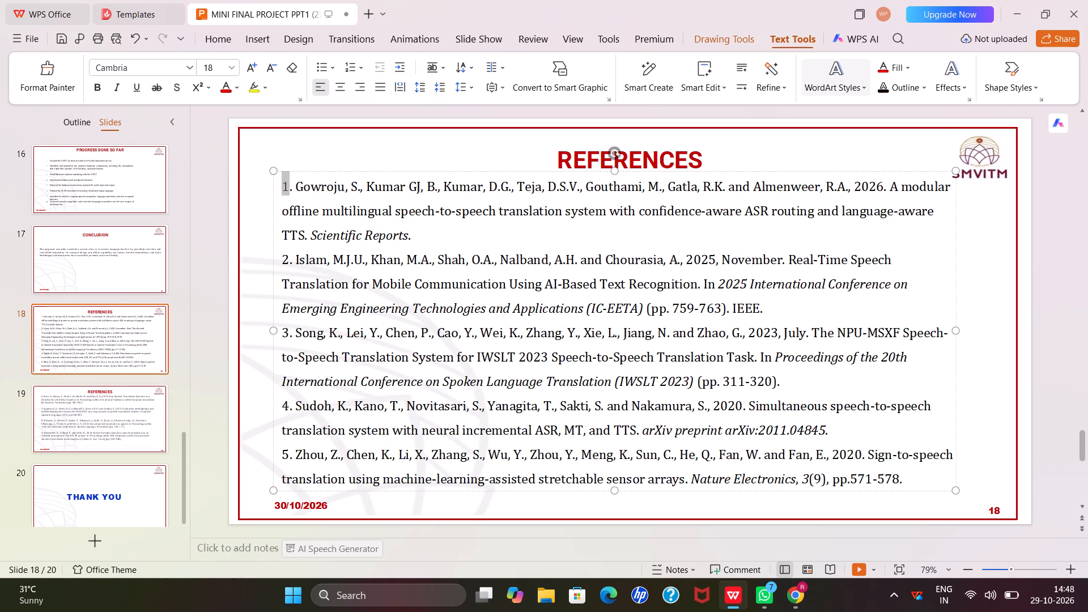
pyautogui.moveTo(282, 185); pyautogui.dragTo(607, 449)
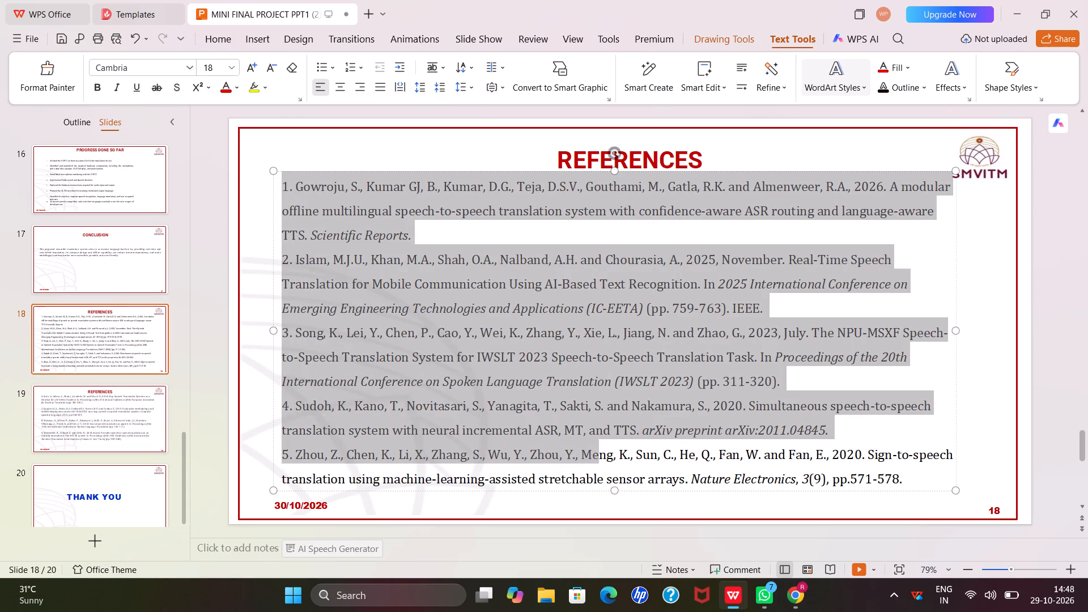
pyautogui.moveTo(607, 449); pyautogui.dragTo(690, 516)
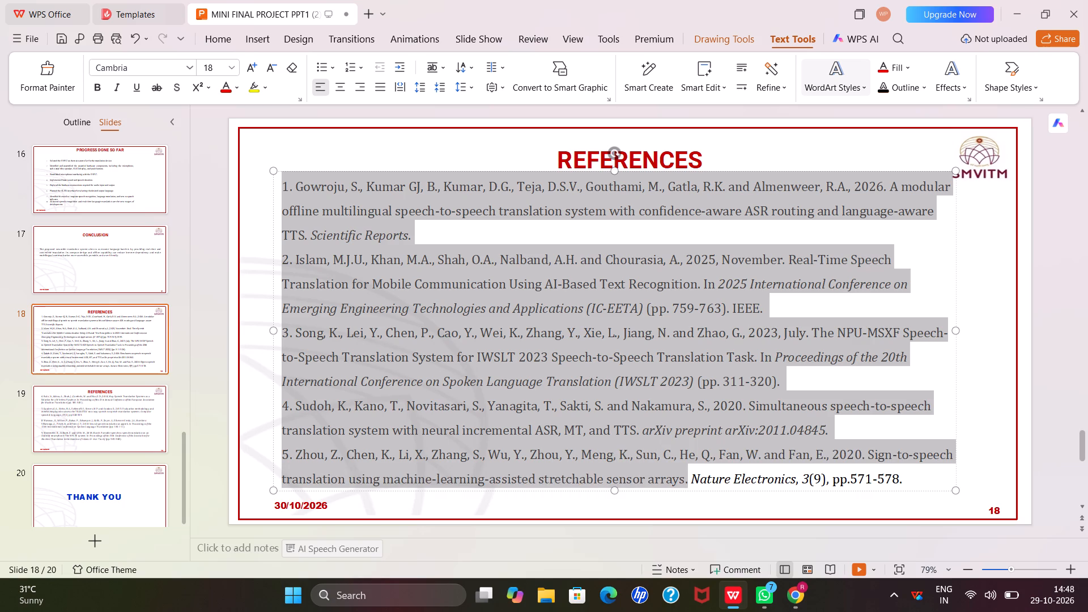
pyautogui.moveTo(690, 516); pyautogui.dragTo(885, 501)
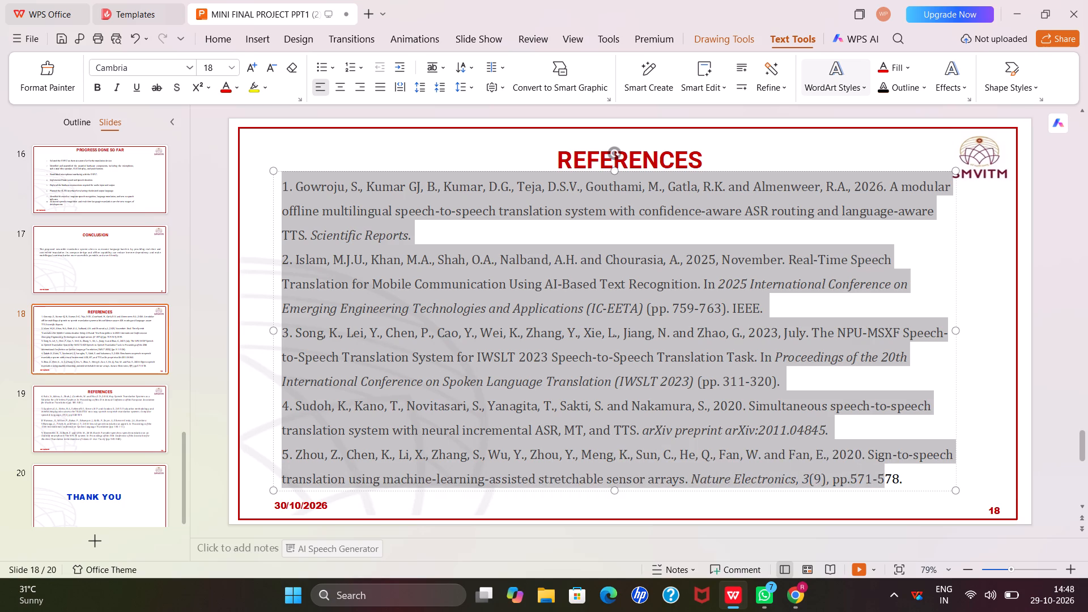
pyautogui.moveTo(885, 501); pyautogui.dragTo(918, 501)
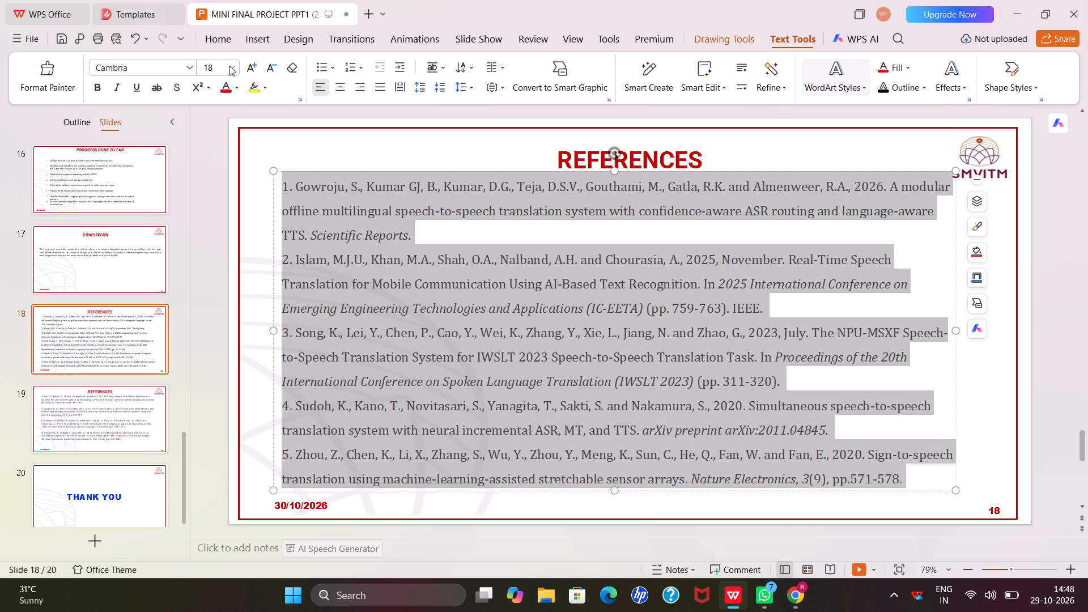
pyautogui.click(230, 73)
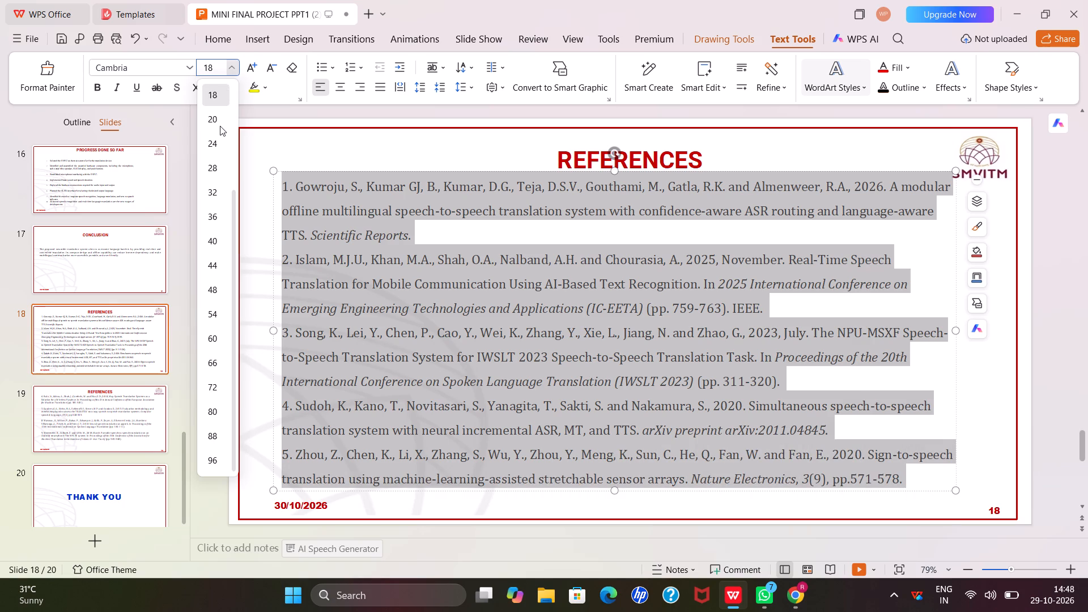
pyautogui.click(220, 126)
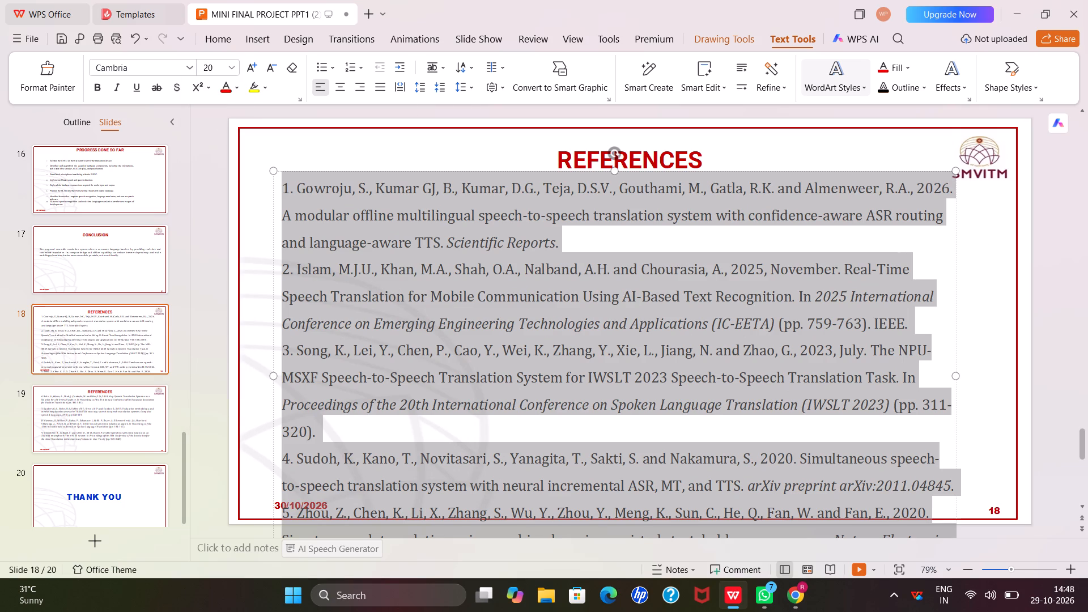
# Set the line spacing of references 1 to 5 on slide 18 to 1.0.
pyautogui.click(458, 90)
pyautogui.click(484, 110)
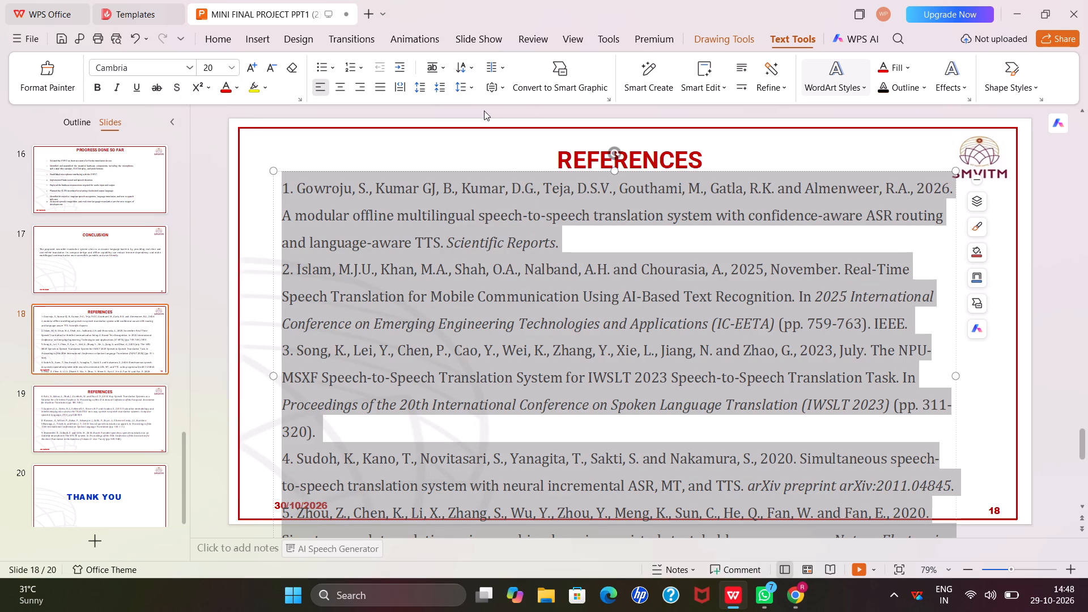
# Insert a blank line after each of references 1, 2, 3 and 4 on slide 18 to separate the entries.
pyautogui.click(590, 210)
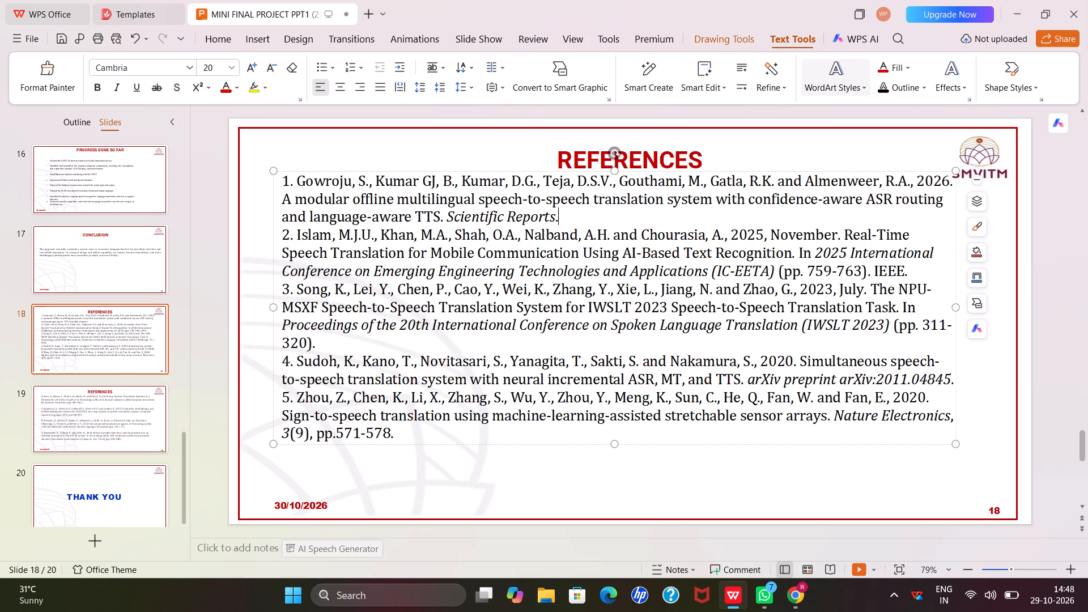
pyautogui.press('Return')
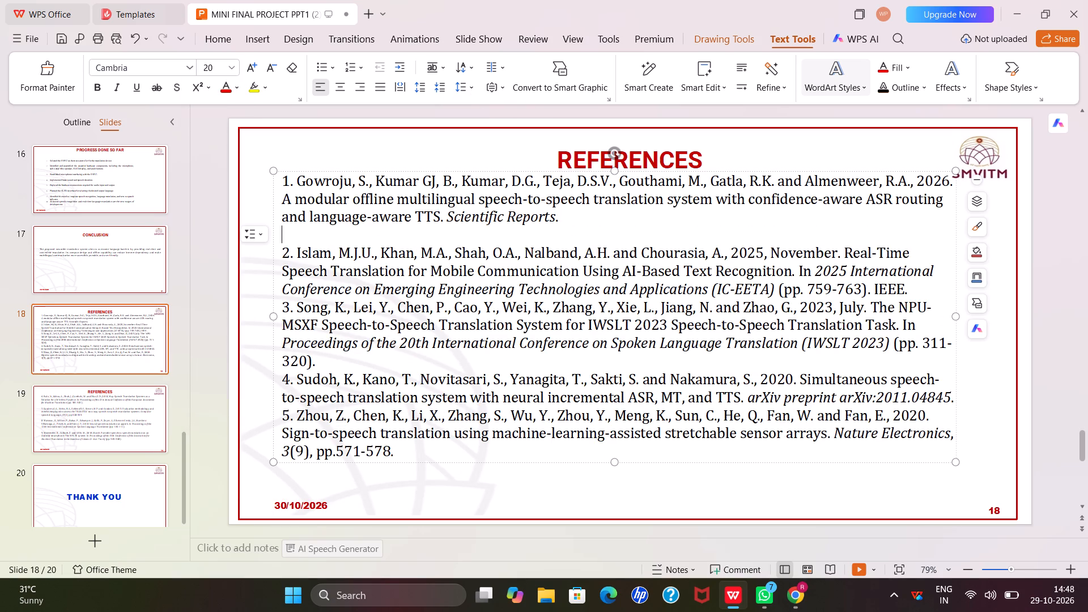
pyautogui.click(909, 292)
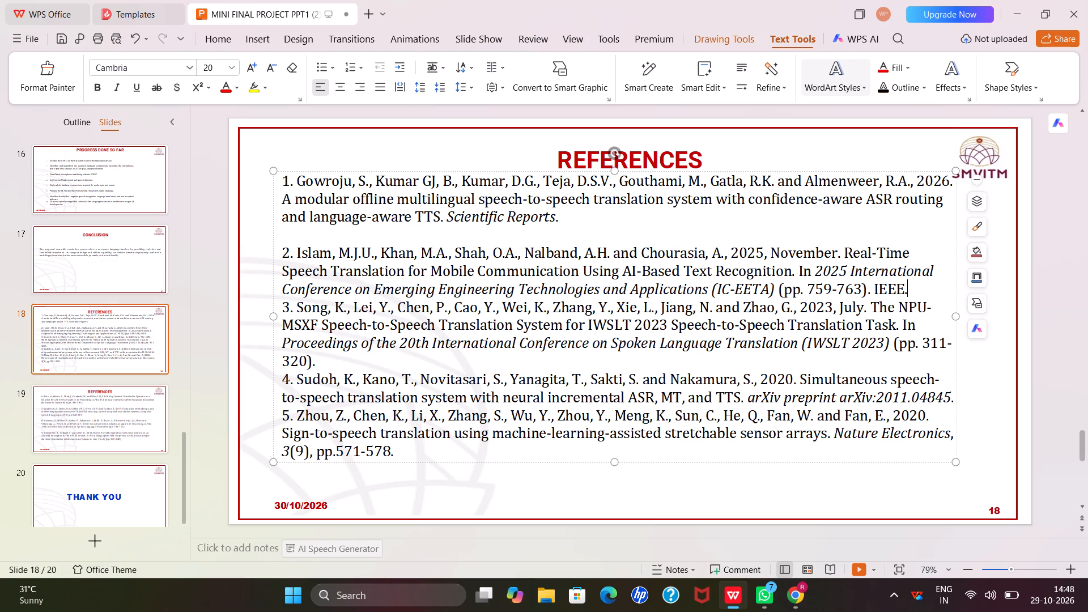
pyautogui.press('Return')
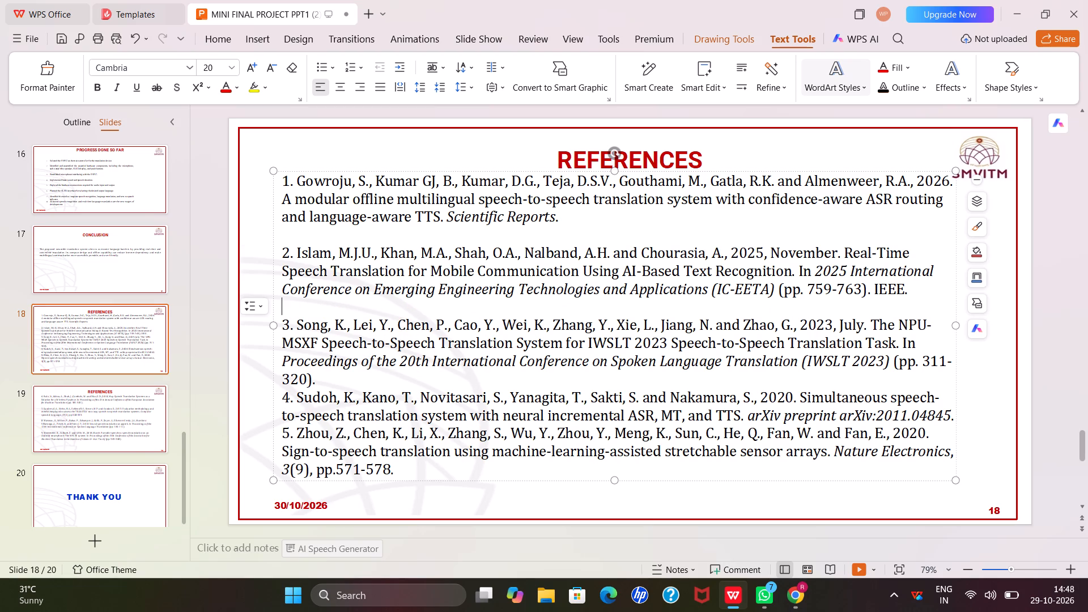
pyautogui.click(364, 380)
pyautogui.press('Return')
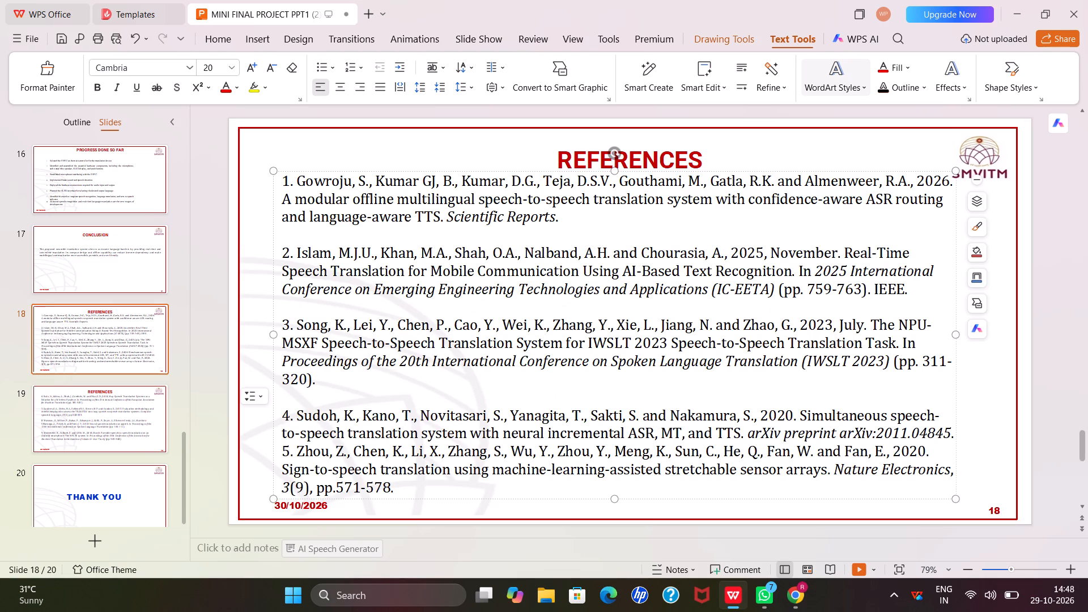
pyautogui.click(952, 433)
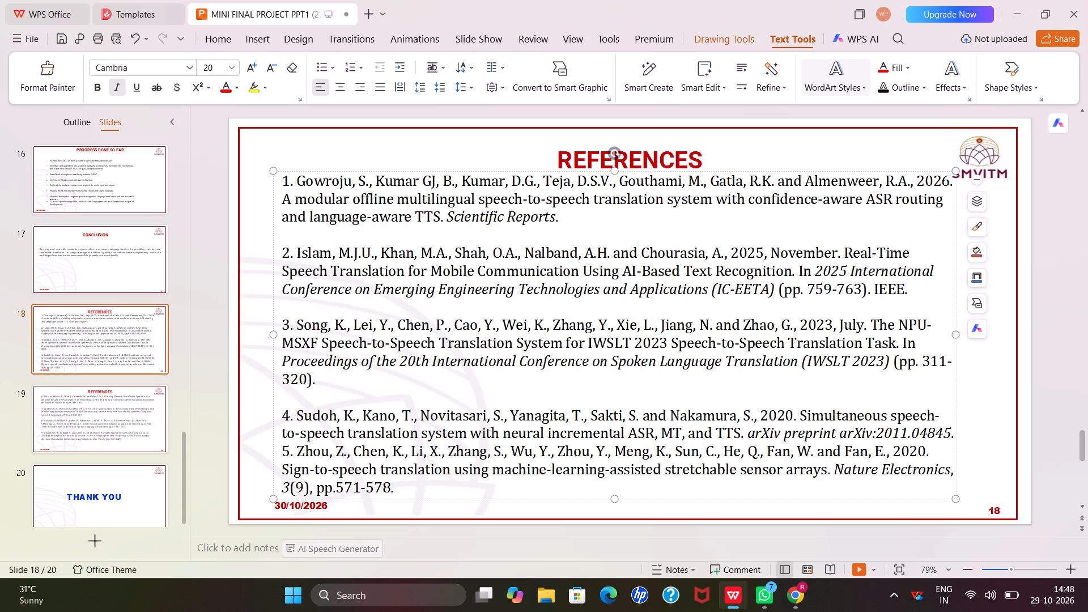
pyautogui.press('Right')
pyautogui.press('Return')
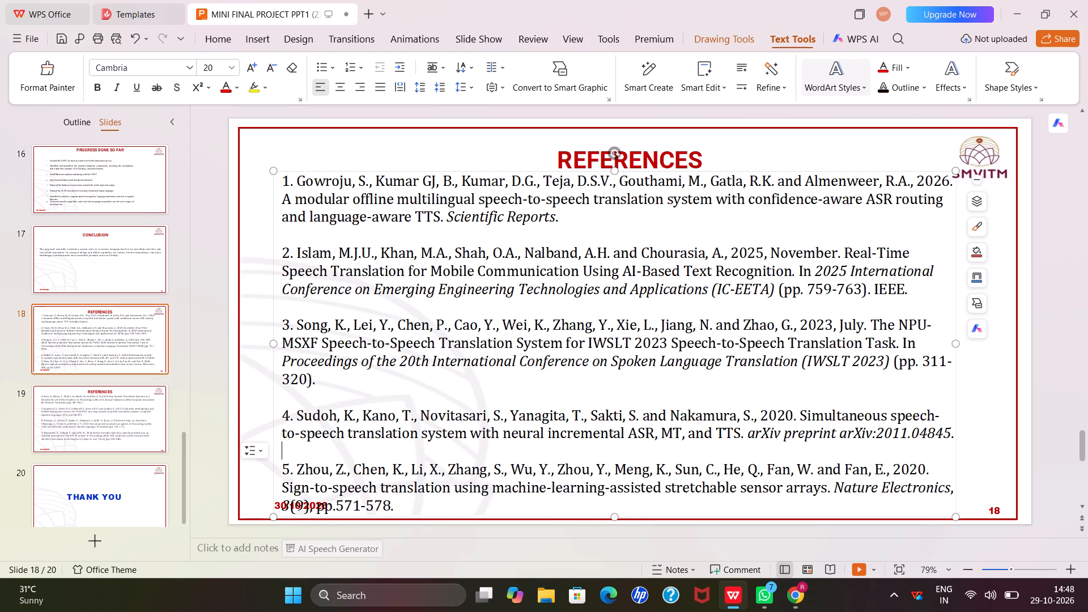
# Move the references text box on slide 18 slightly up so its last line clears the footer date.
pyautogui.click(455, 320)
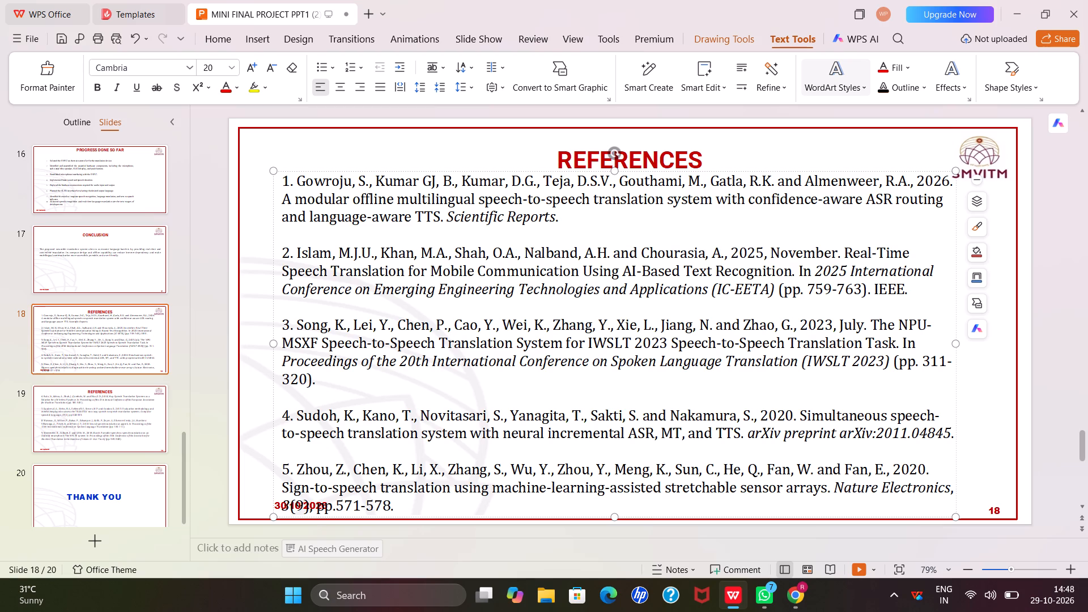
pyautogui.moveTo(604, 516); pyautogui.dragTo(606, 504)
pyautogui.click(456, 144)
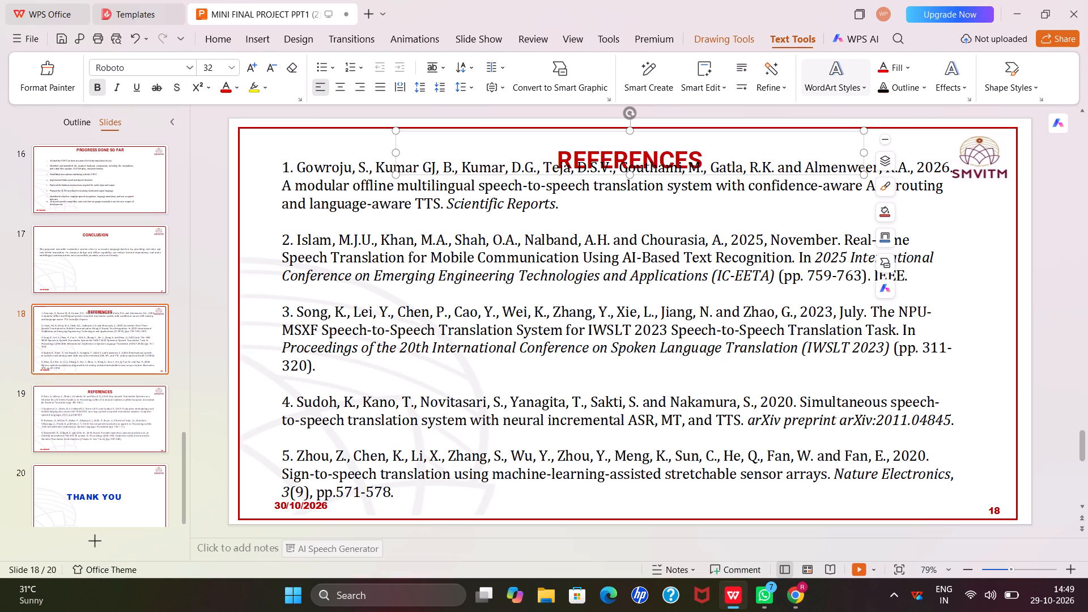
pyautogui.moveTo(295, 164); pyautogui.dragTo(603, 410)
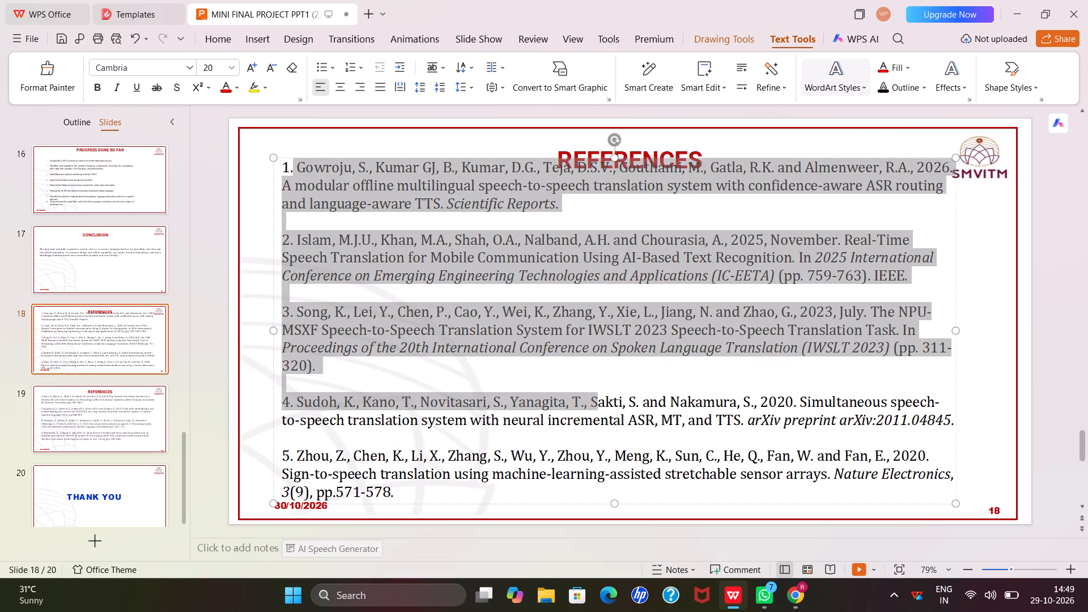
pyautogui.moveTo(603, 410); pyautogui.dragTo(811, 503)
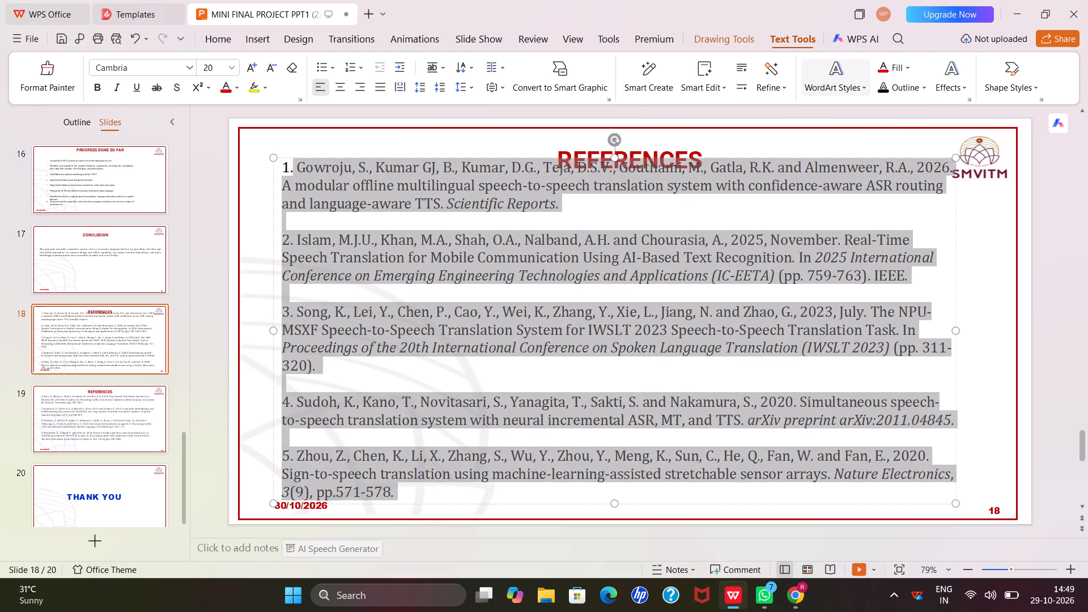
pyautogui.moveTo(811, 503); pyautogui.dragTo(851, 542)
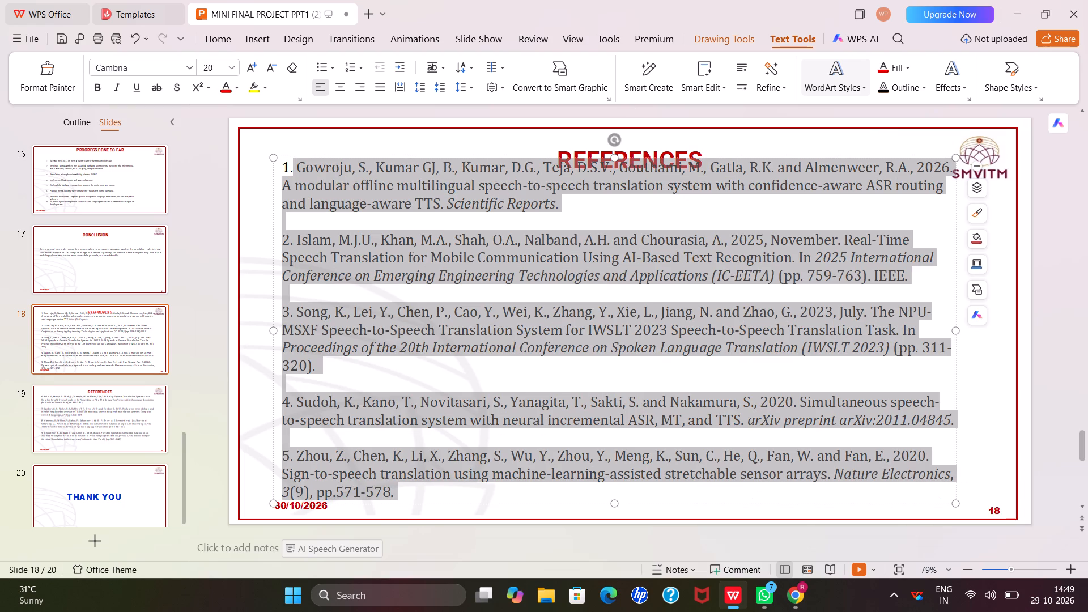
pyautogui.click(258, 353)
# Move the REFERENCES title on slide 18 slightly up so it sits above the first reference.
pyautogui.click(624, 150)
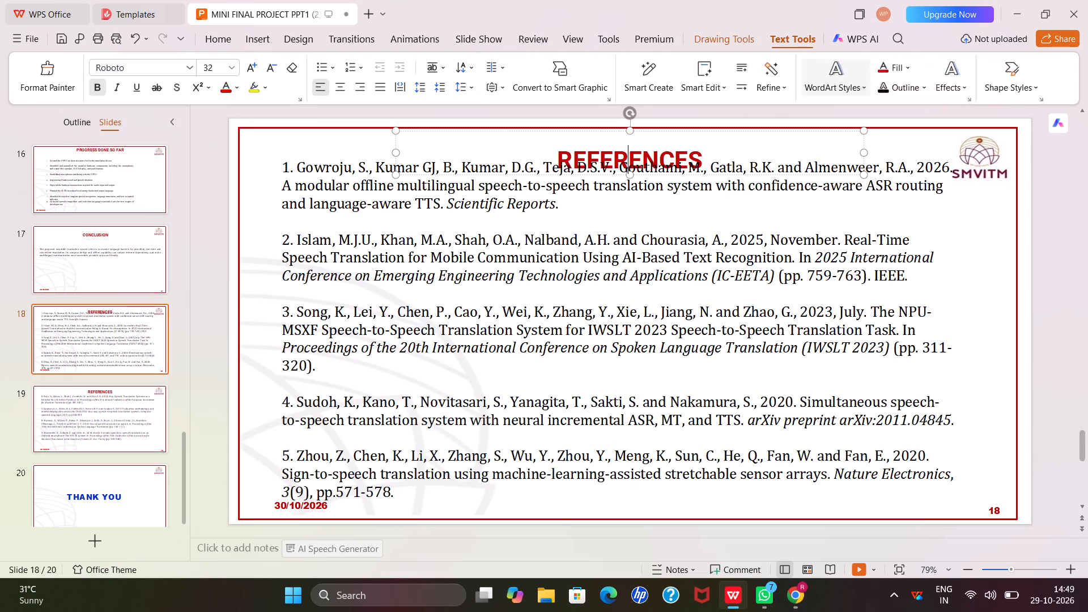
pyautogui.click(596, 149)
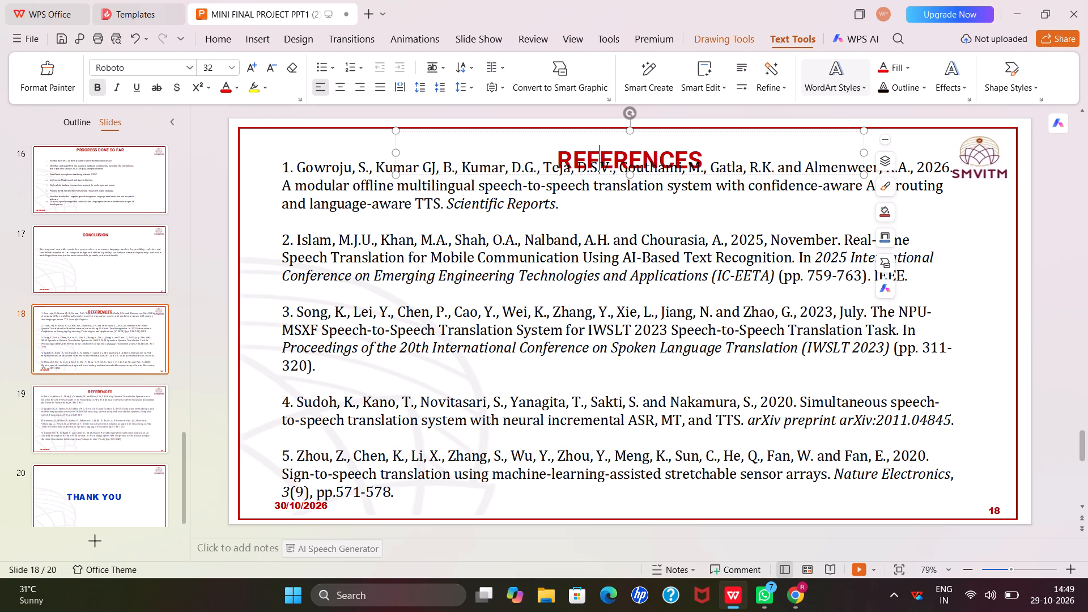
pyautogui.moveTo(581, 130); pyautogui.dragTo(580, 120)
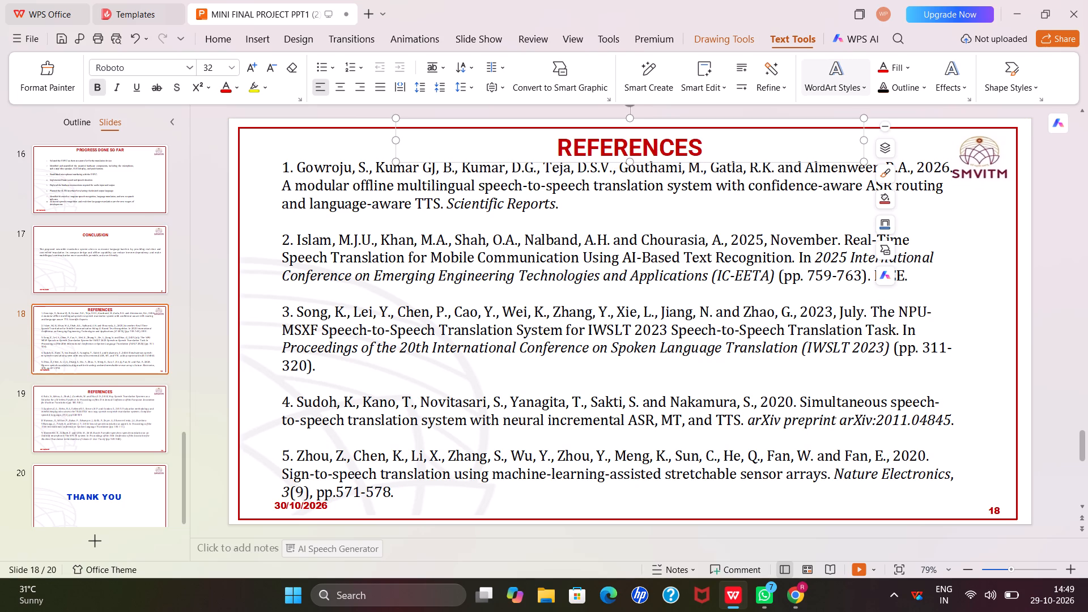
pyautogui.click(339, 133)
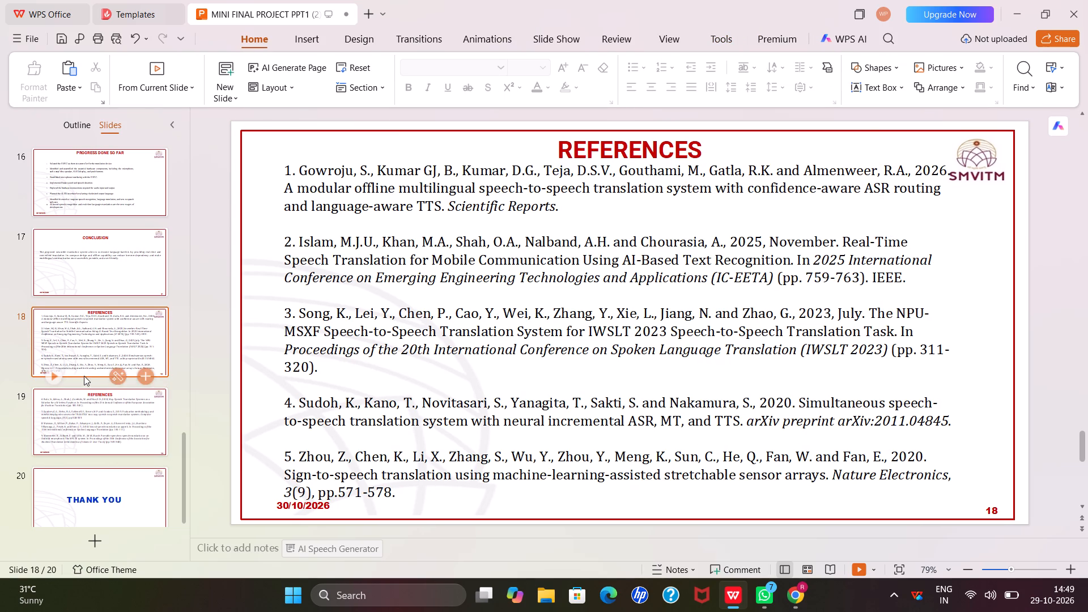
# Compare the layout of the references on slides 18 and 19.
pyautogui.click(81, 353)
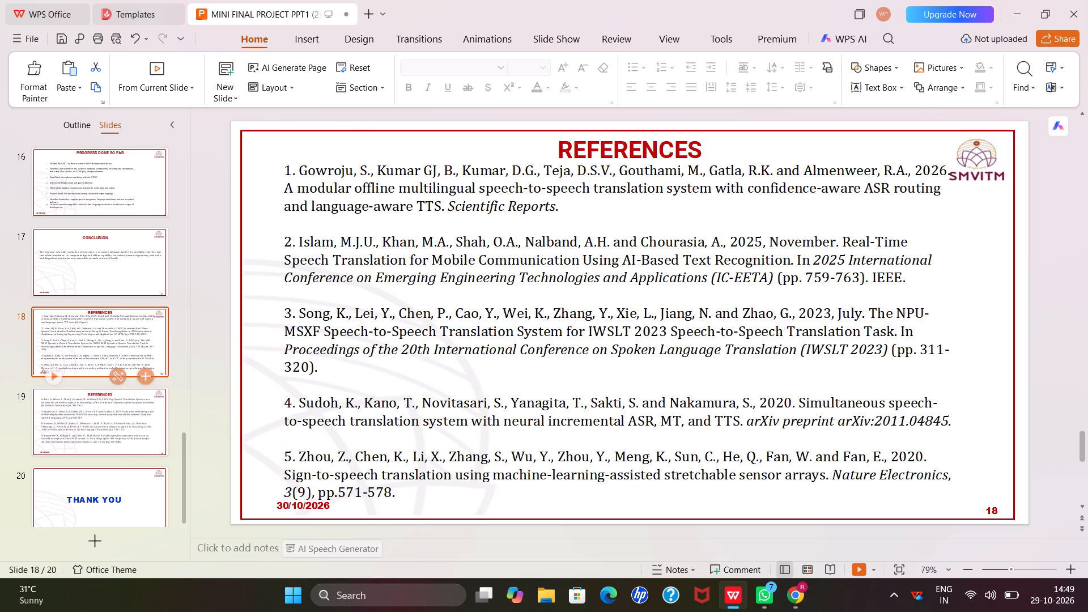
pyautogui.press('Right')
pyautogui.press('Right')
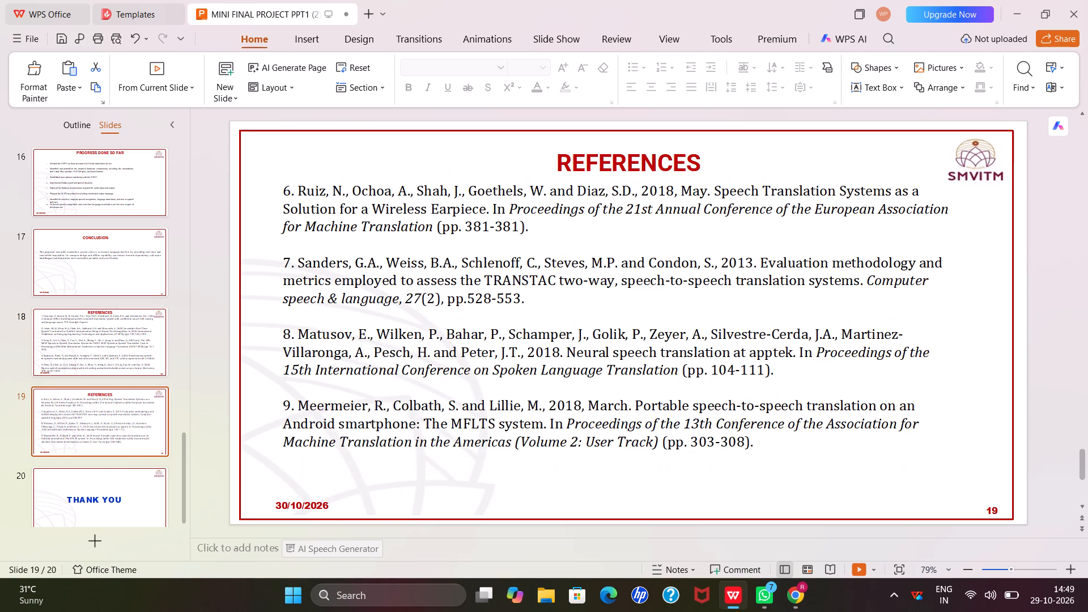
pyautogui.press('Left')
pyautogui.press('Left')
# Check the font and size of the Conclusion paragraph on slide 17.
pyautogui.press('Left')
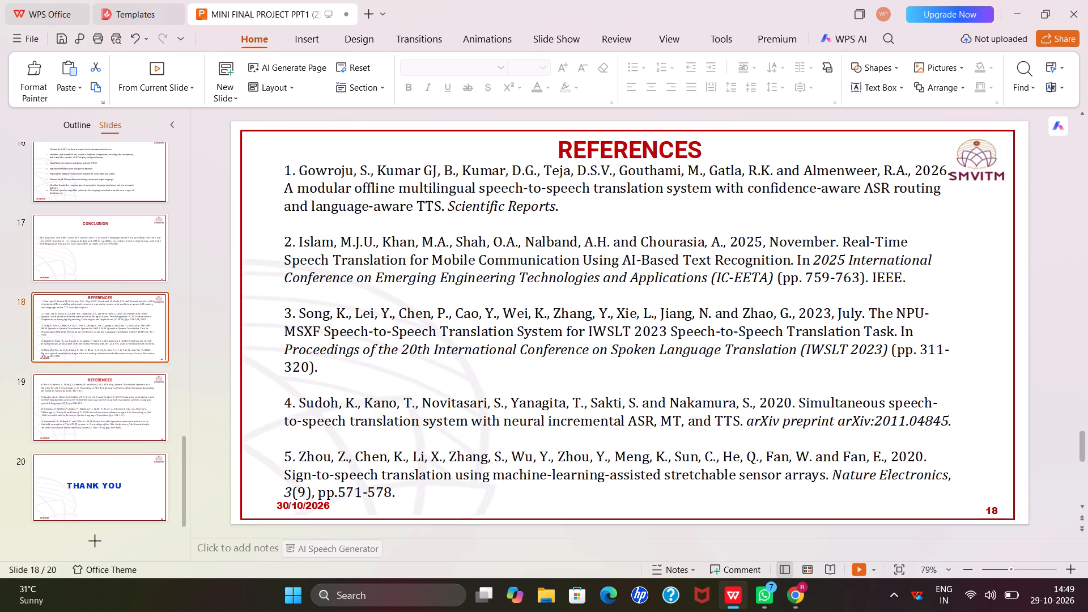
pyautogui.moveTo(274, 260); pyautogui.dragTo(564, 297)
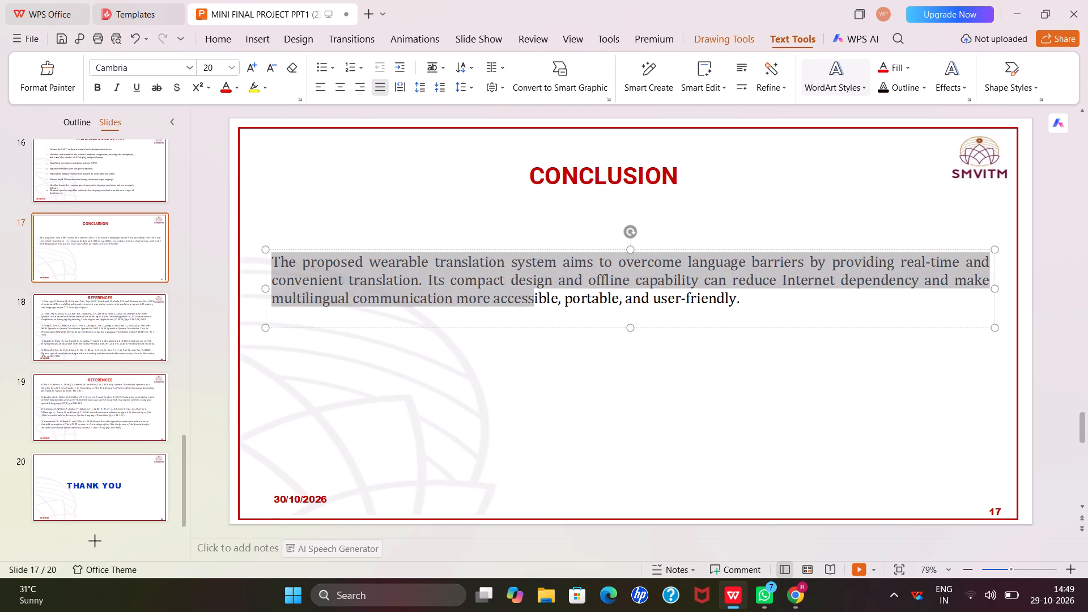
pyautogui.moveTo(564, 297); pyautogui.dragTo(744, 300)
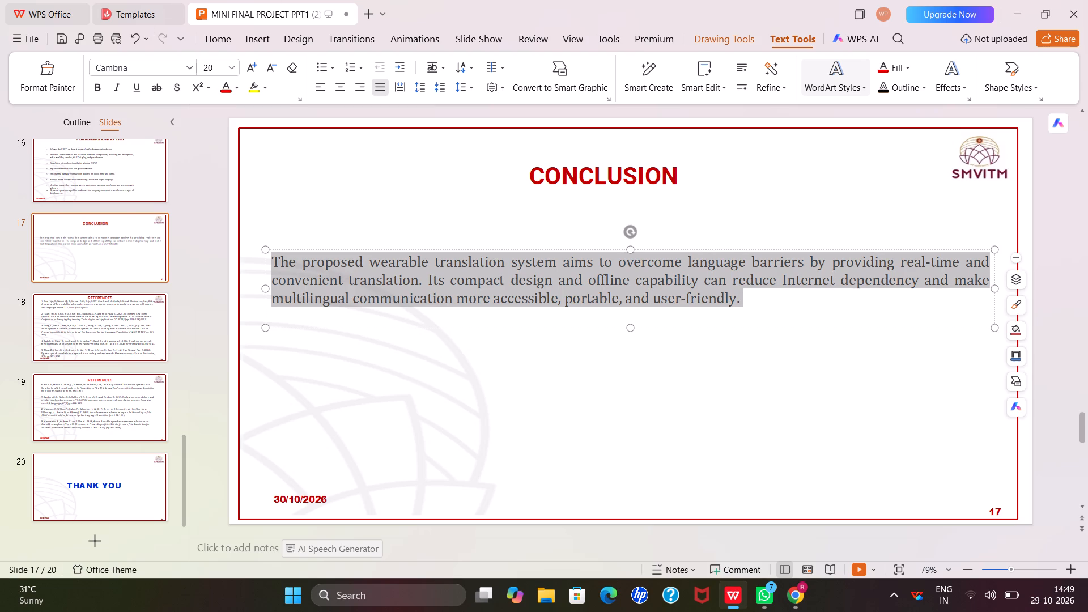
# Format the whole numbered list on slide 16, Progress Done So Far, as Cambria at size 20.
pyautogui.click(71, 186)
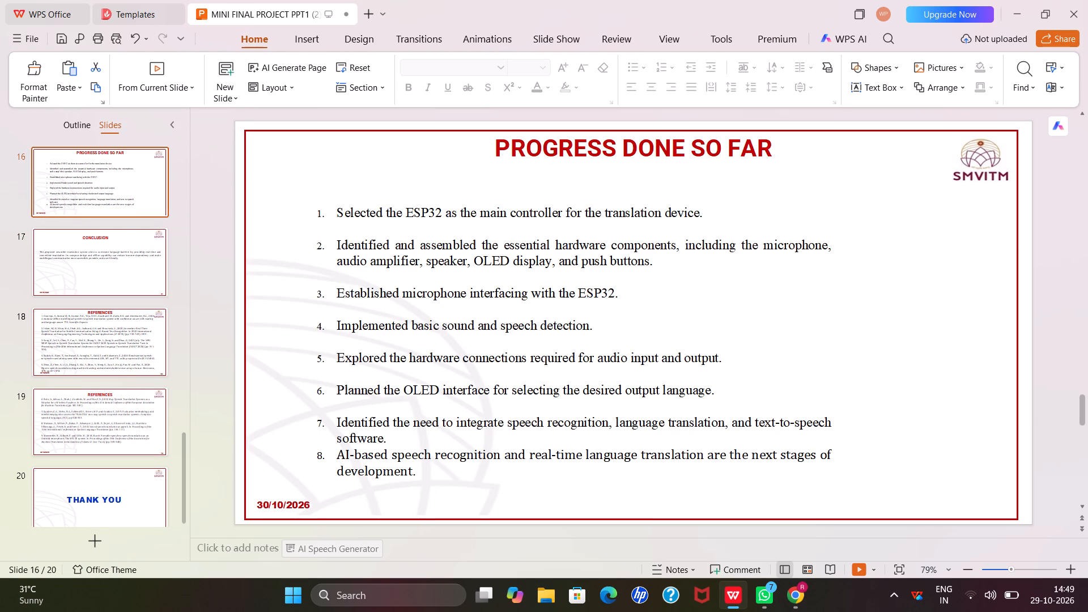
pyautogui.moveTo(334, 208); pyautogui.dragTo(452, 313)
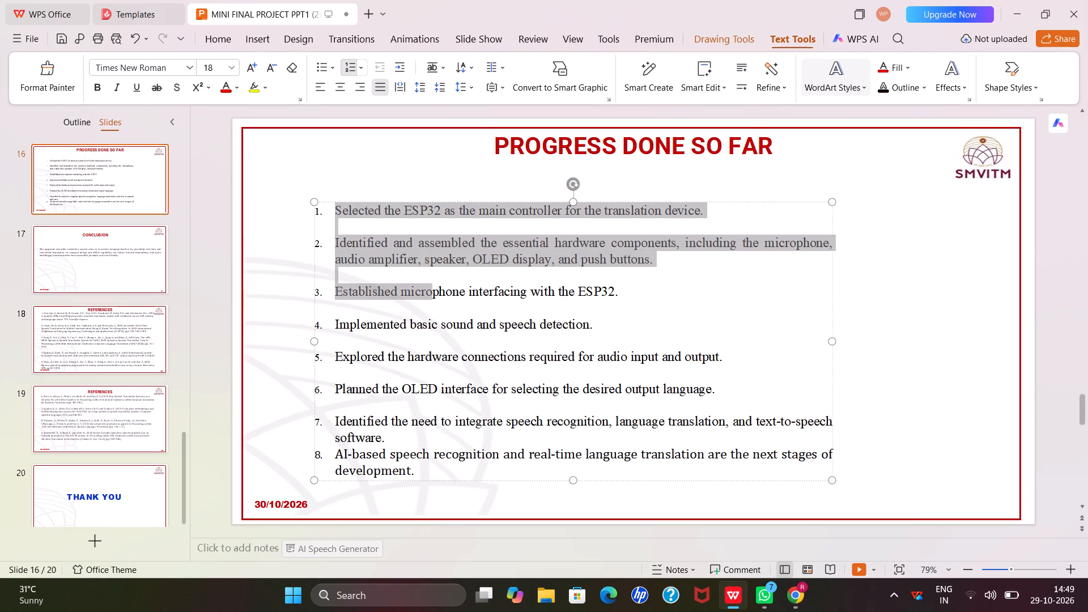
pyautogui.moveTo(452, 313); pyautogui.dragTo(442, 508)
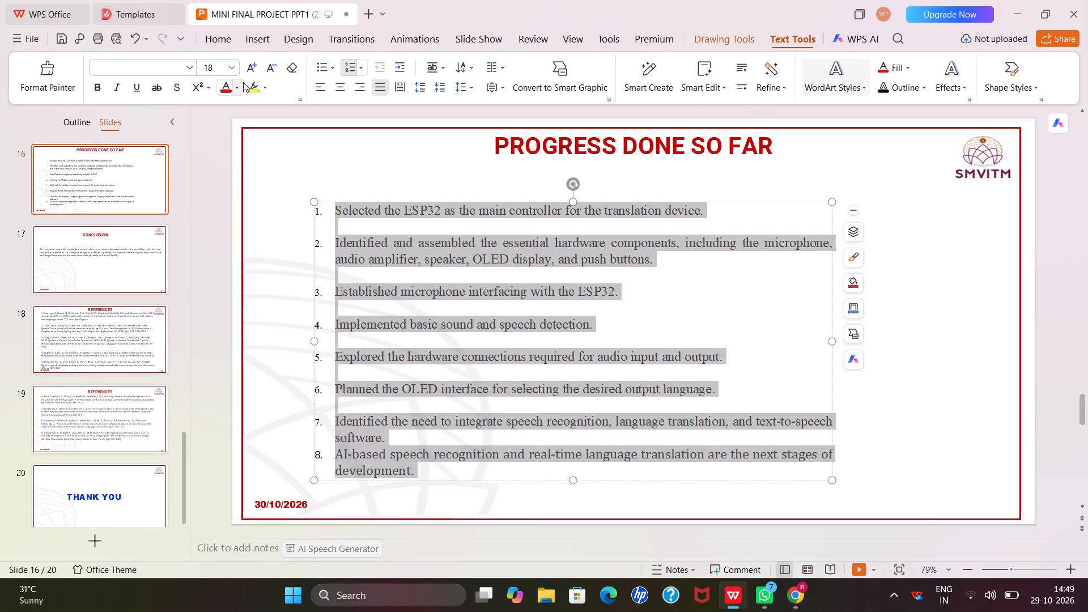
pyautogui.click(231, 67)
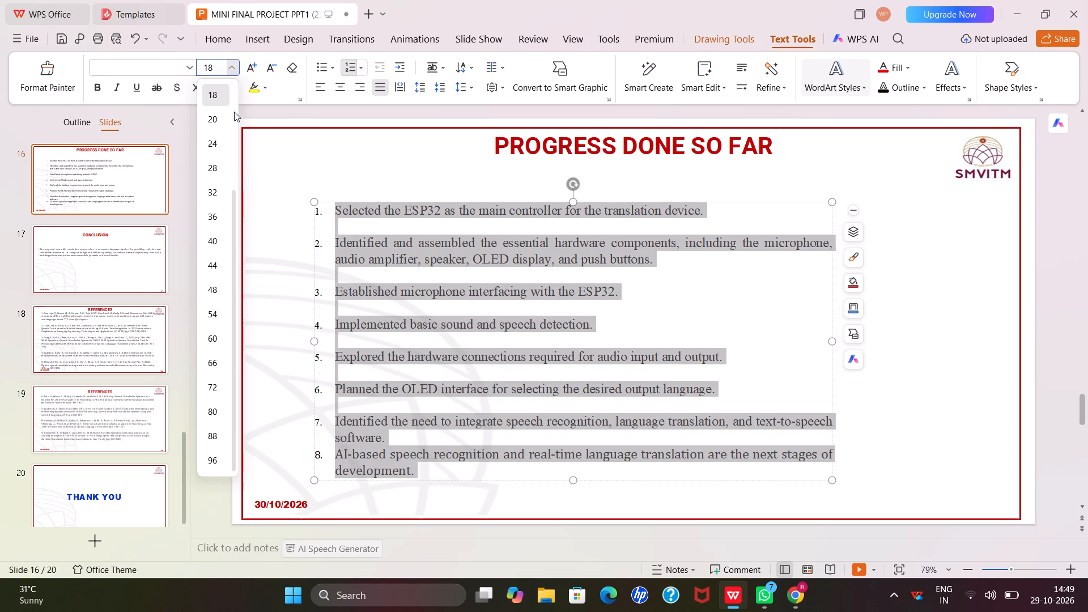
pyautogui.click(226, 122)
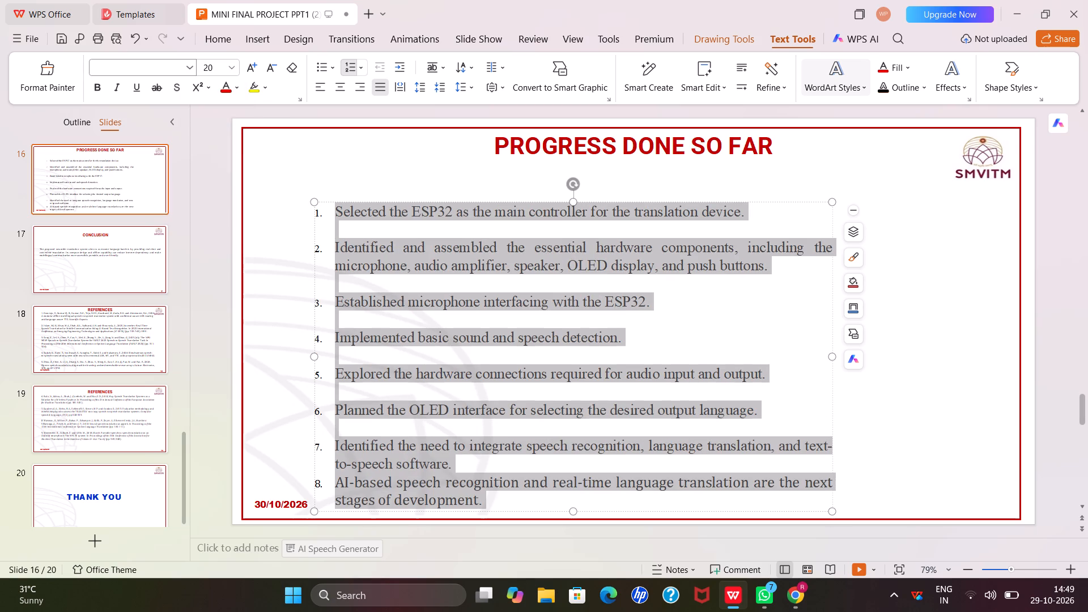
pyautogui.click(150, 62)
pyautogui.click(193, 70)
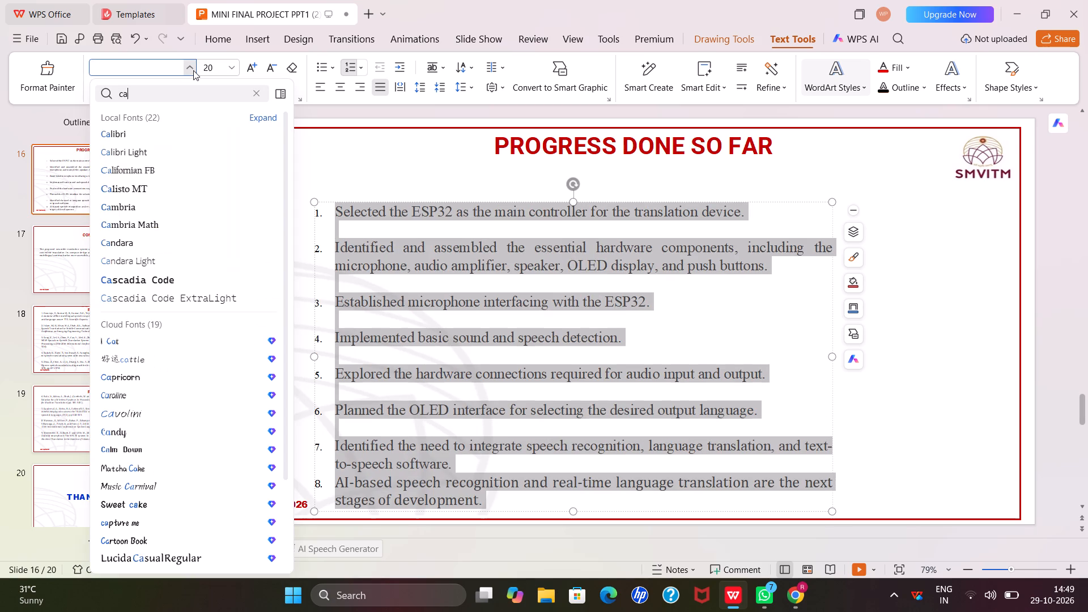
pyautogui.click(137, 206)
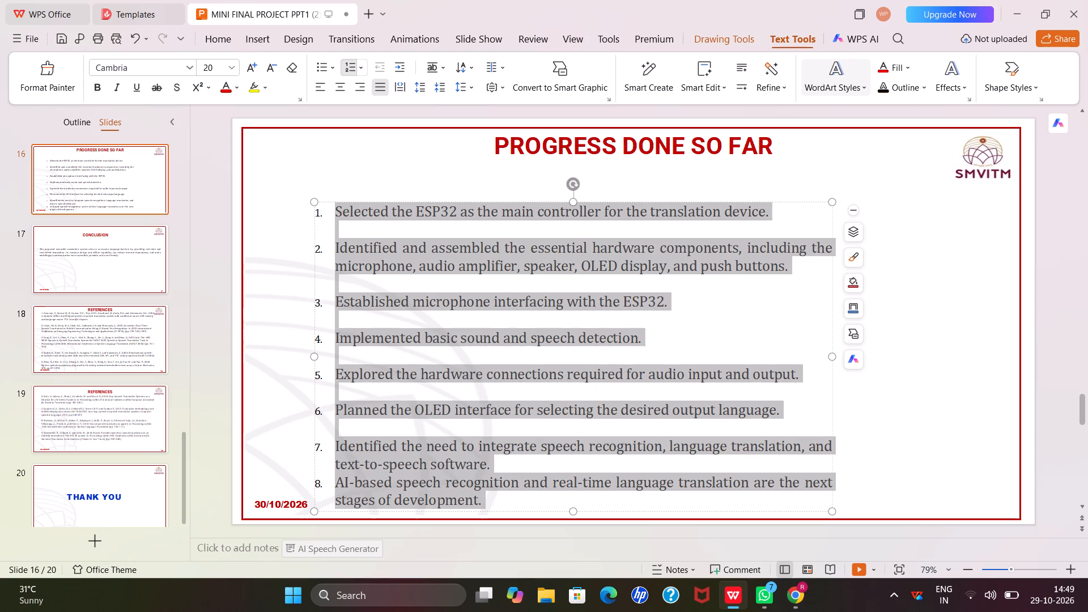
pyautogui.click(268, 265)
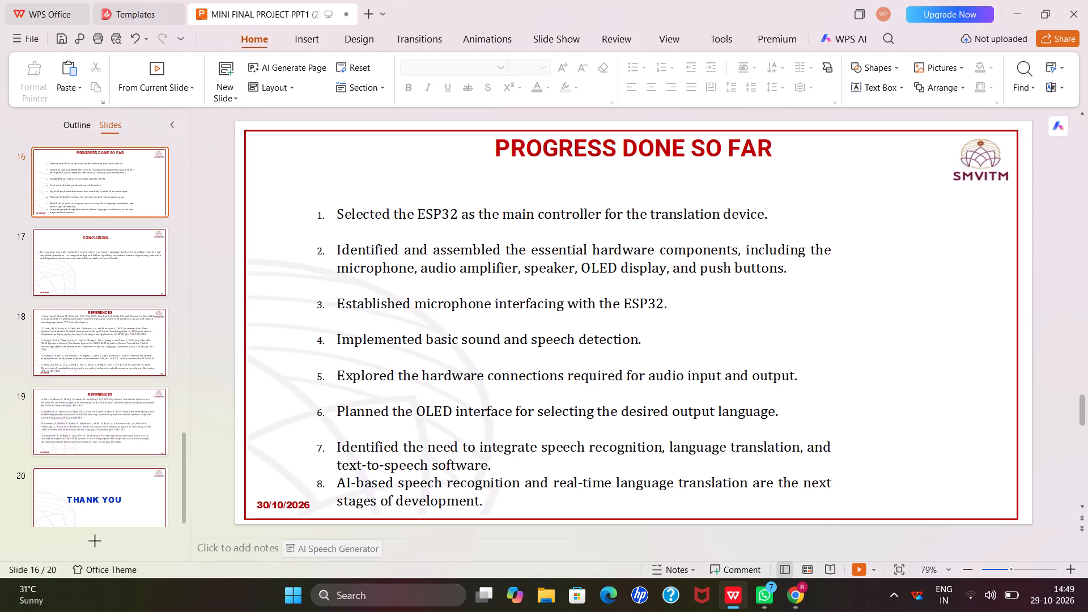
pyautogui.moveTo(335, 215); pyautogui.dragTo(674, 548)
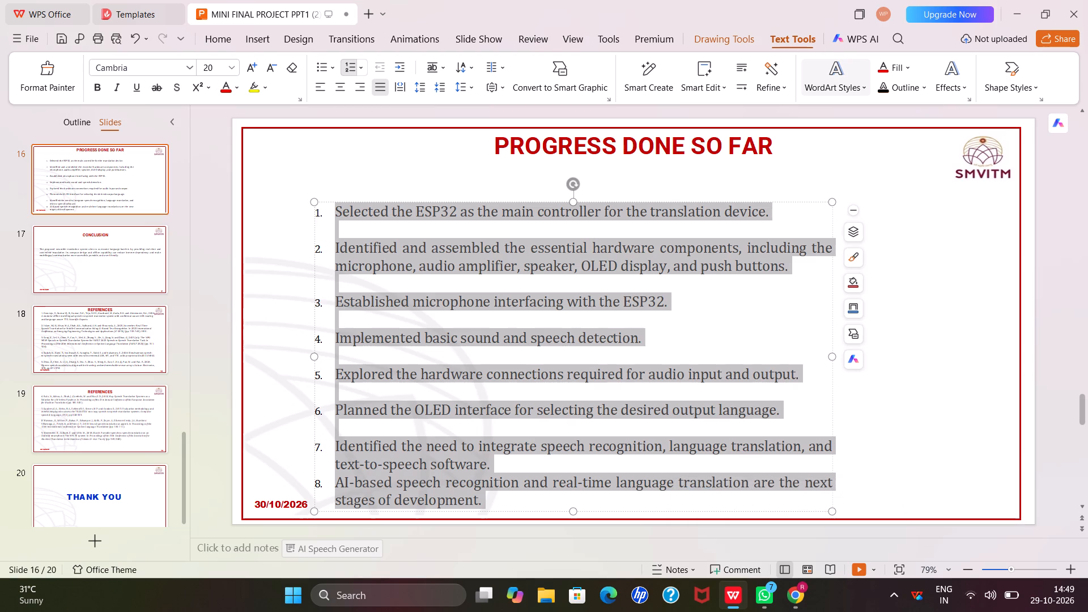
pyautogui.click(372, 166)
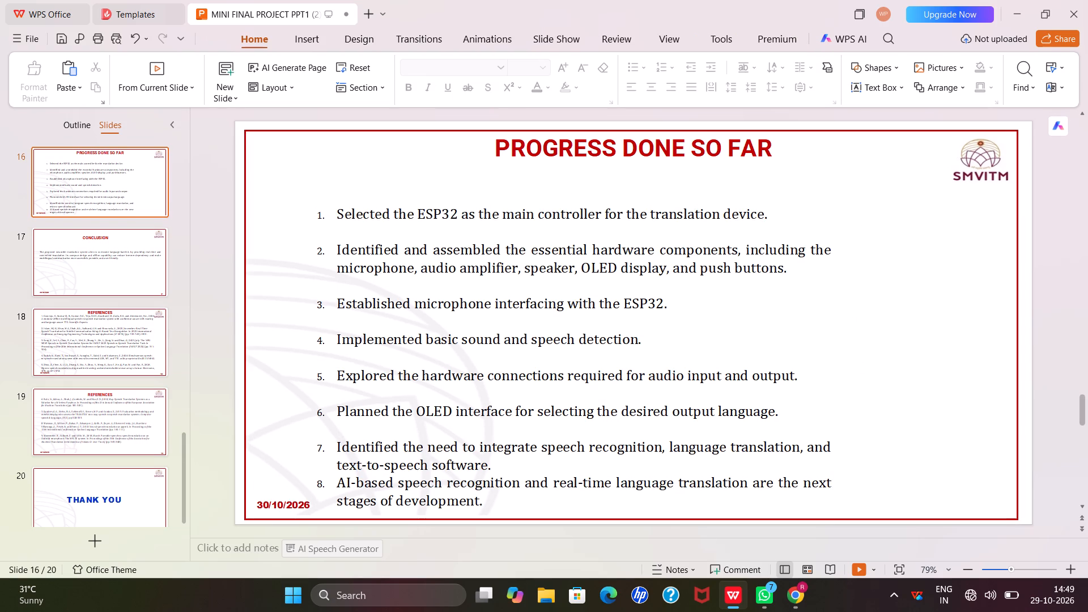
# Move the numbered list's text box on slide 16 slightly up so its last line sits above the footer date.
pyautogui.click(397, 253)
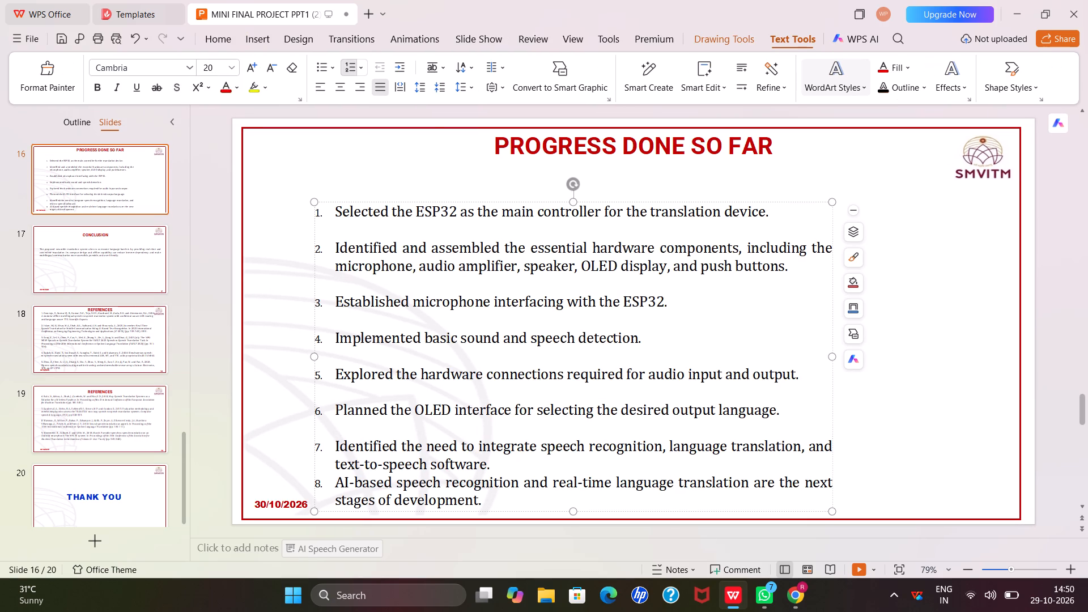
pyautogui.moveTo(412, 202); pyautogui.dragTo(413, 187)
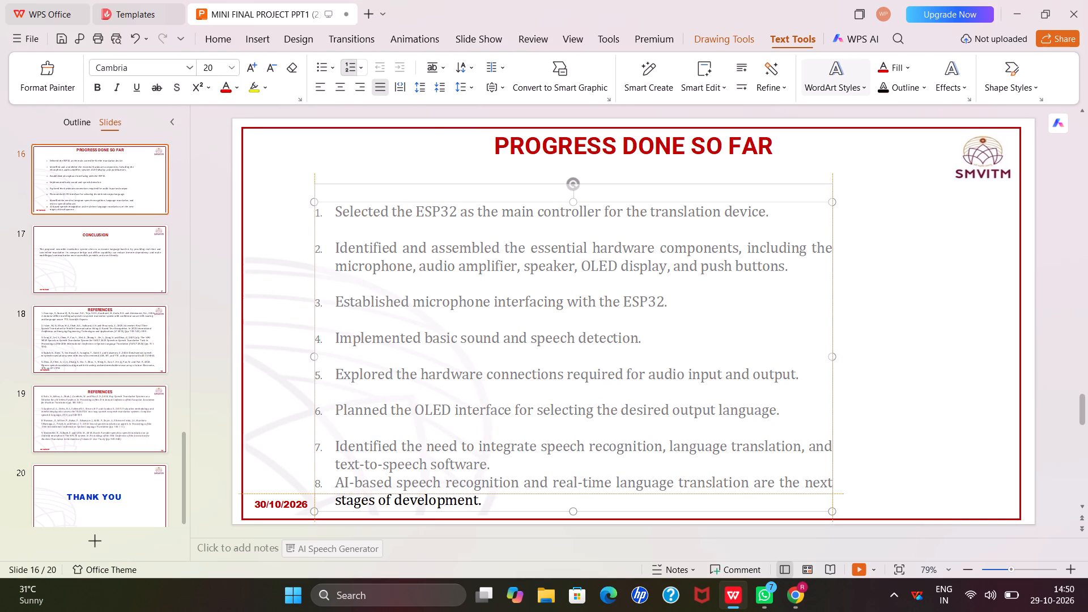
pyautogui.moveTo(413, 187); pyautogui.dragTo(414, 187)
pyautogui.click(286, 205)
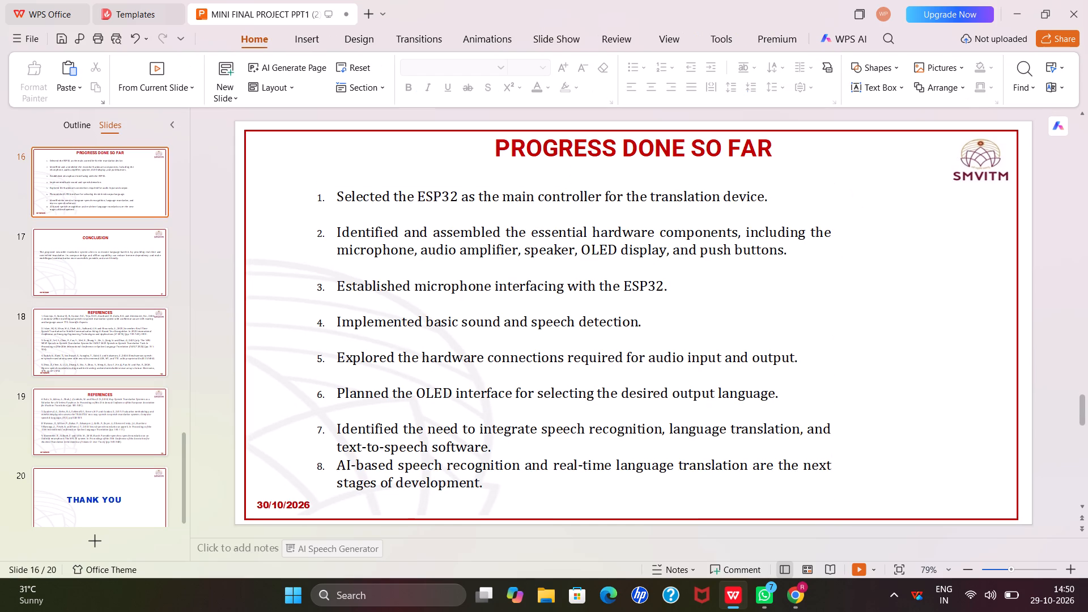
pyautogui.click(127, 192)
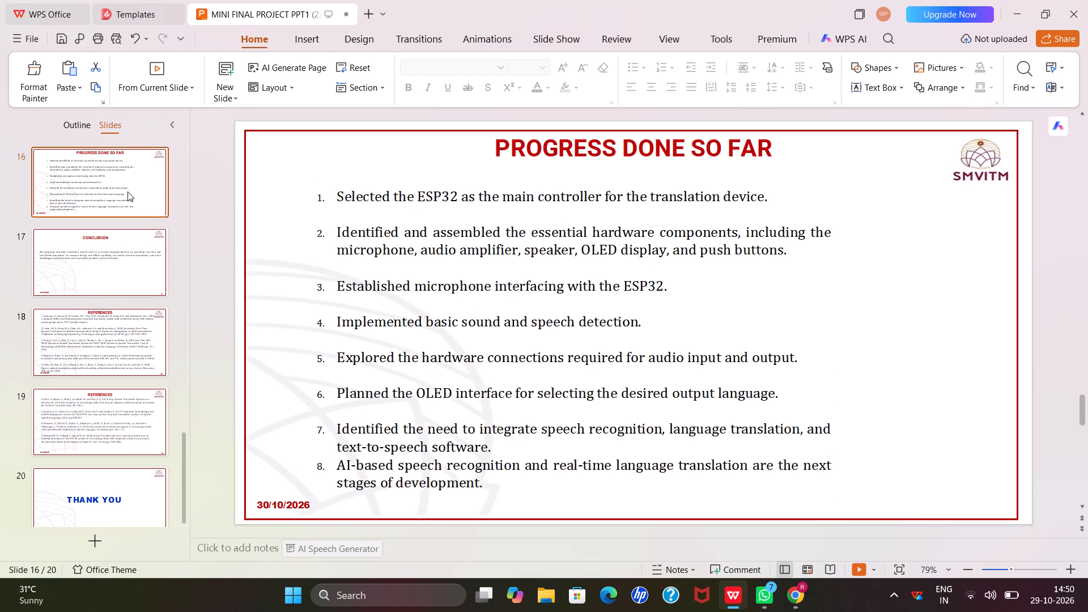
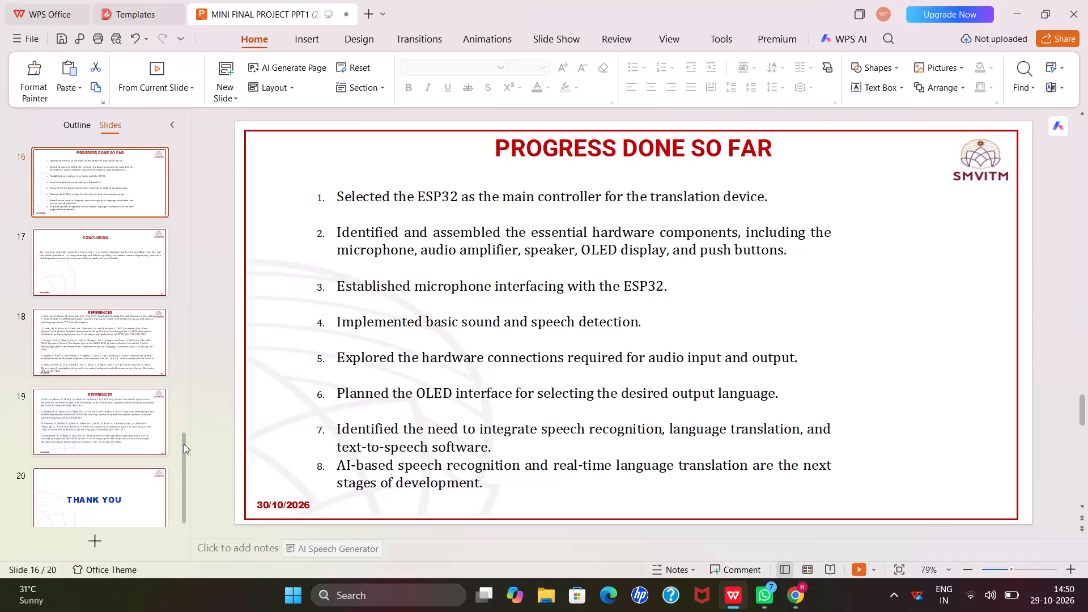
# Check the font and size of the numbered list on slide 15, Results.
pyautogui.moveTo(184, 444); pyautogui.dragTo(182, 401)
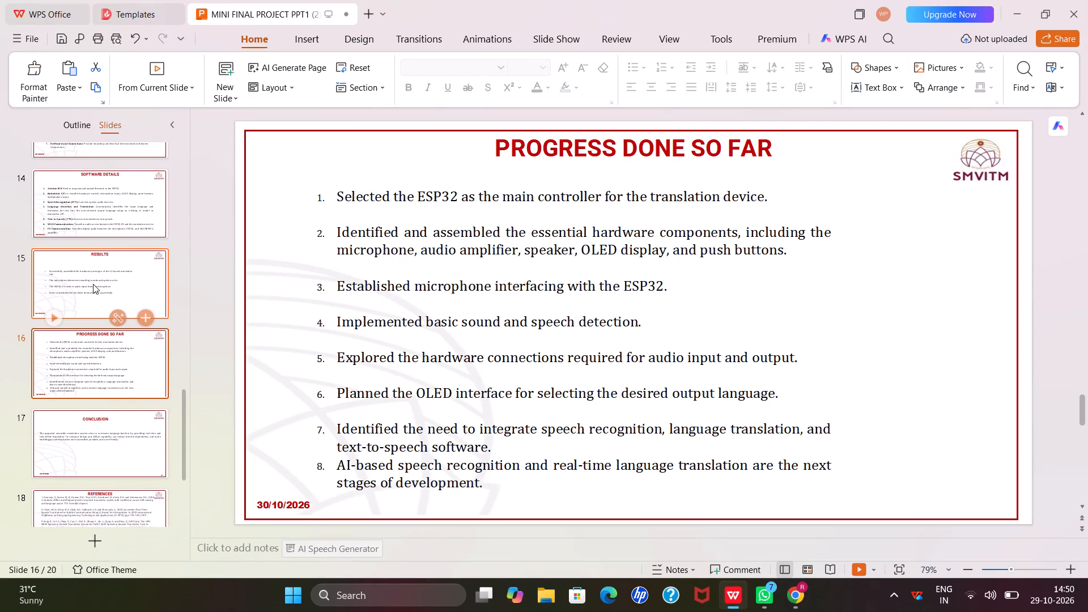
pyautogui.click(93, 284)
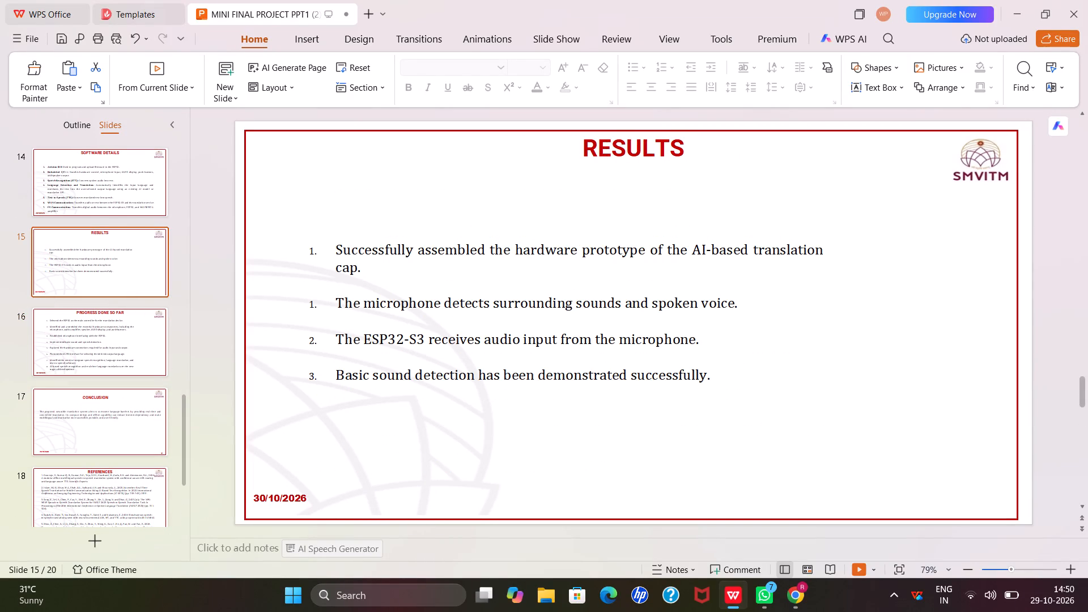
pyautogui.moveTo(338, 252); pyautogui.dragTo(706, 371)
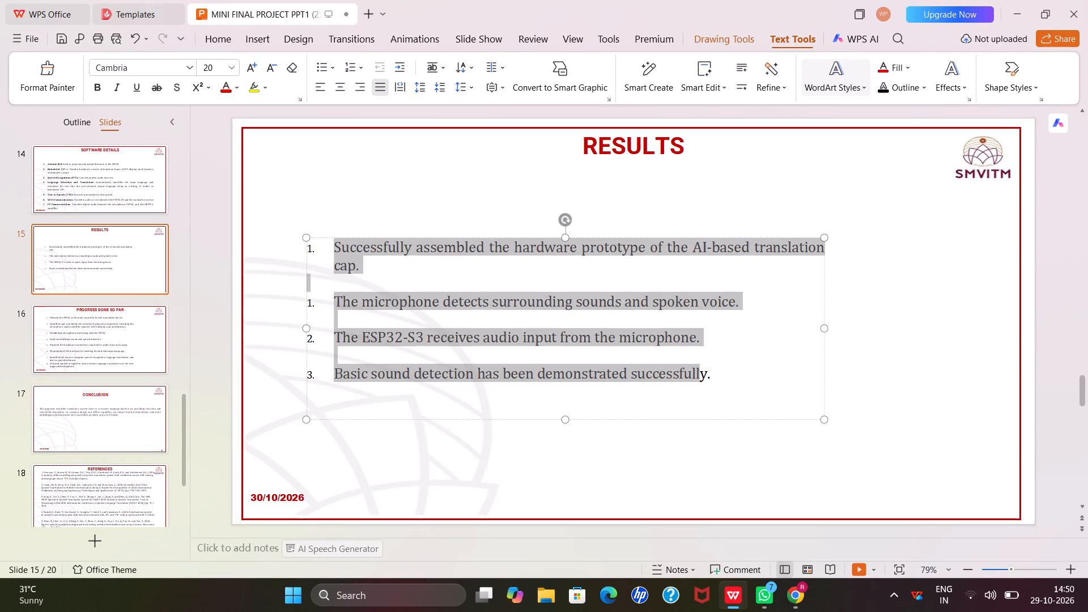
pyautogui.moveTo(706, 371); pyautogui.dragTo(714, 373)
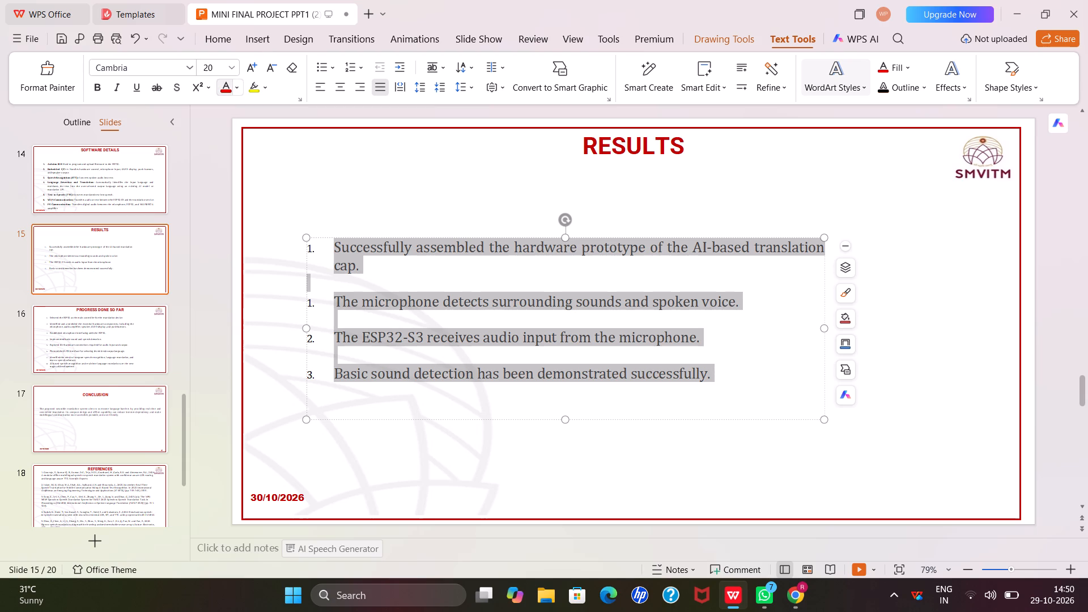
pyautogui.click(295, 184)
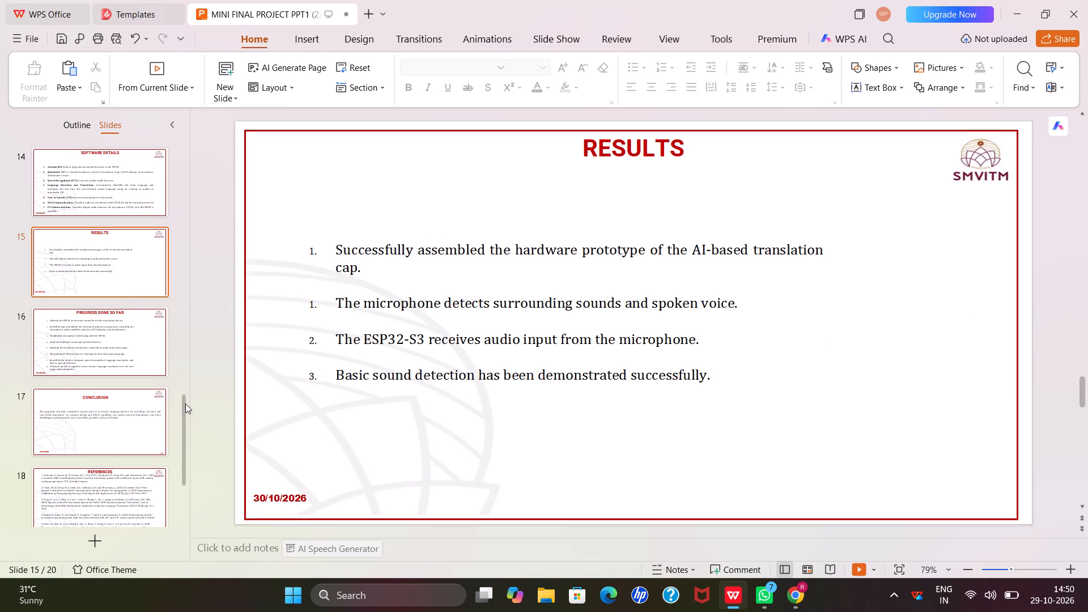
# Review the numbered list on slide 14, Software Details.
pyautogui.moveTo(182, 411); pyautogui.dragTo(184, 380)
pyautogui.click(100, 323)
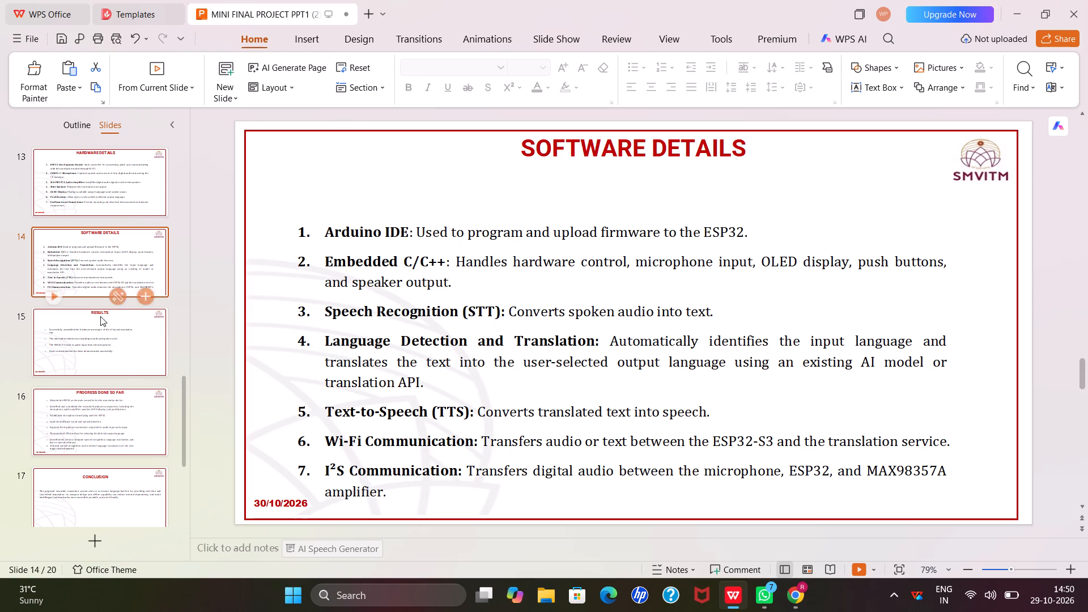
pyautogui.moveTo(182, 392); pyautogui.dragTo(185, 381)
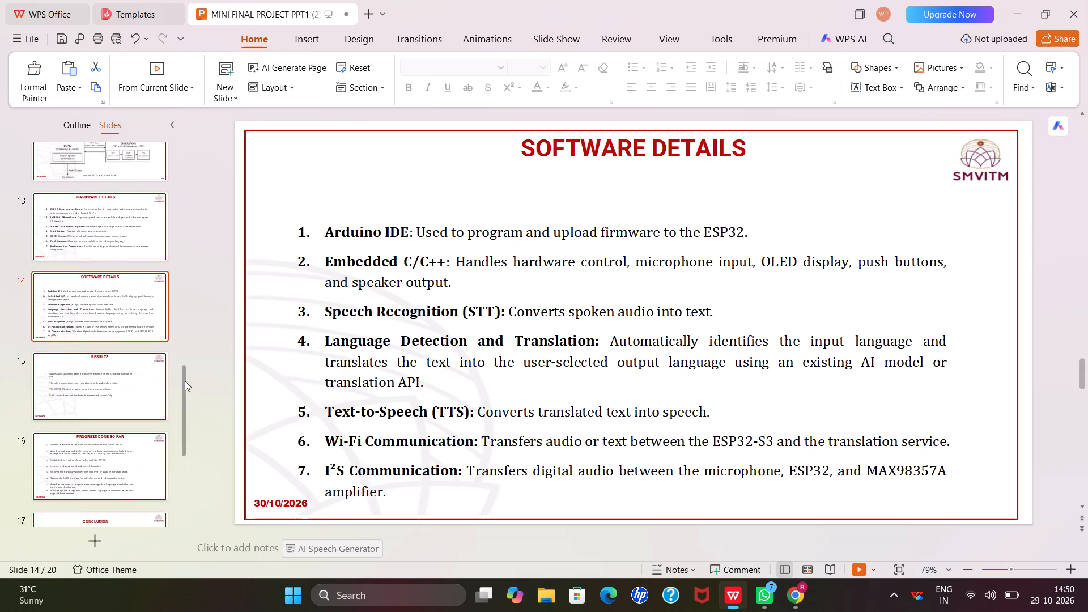
# Set the entire Outline list on slide 2, from Abstract to References, to font size 20.
pyautogui.moveTo(185, 381); pyautogui.dragTo(180, 139)
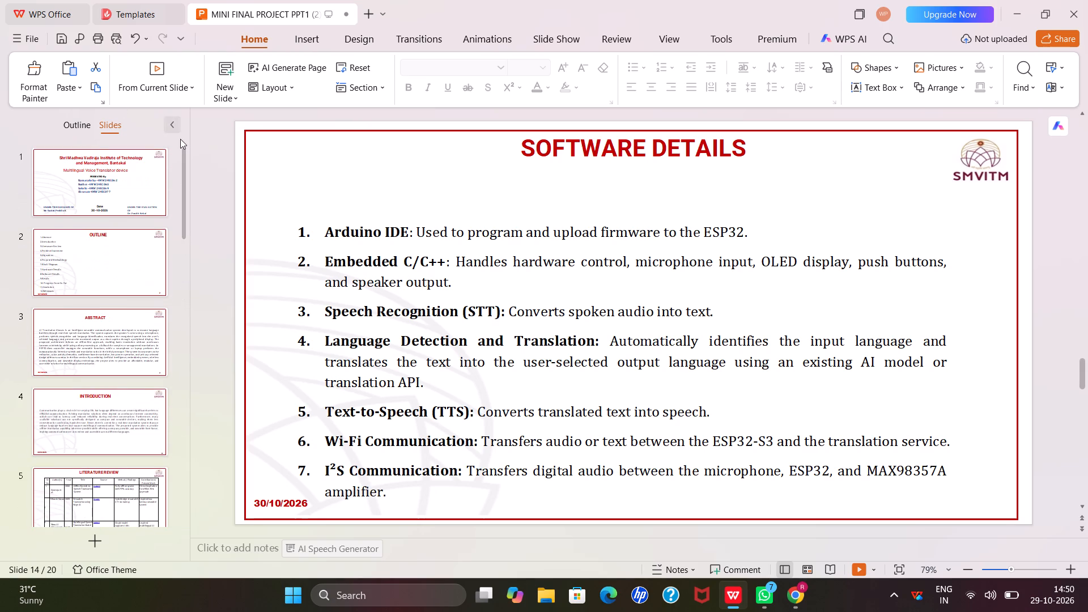
pyautogui.click(91, 244)
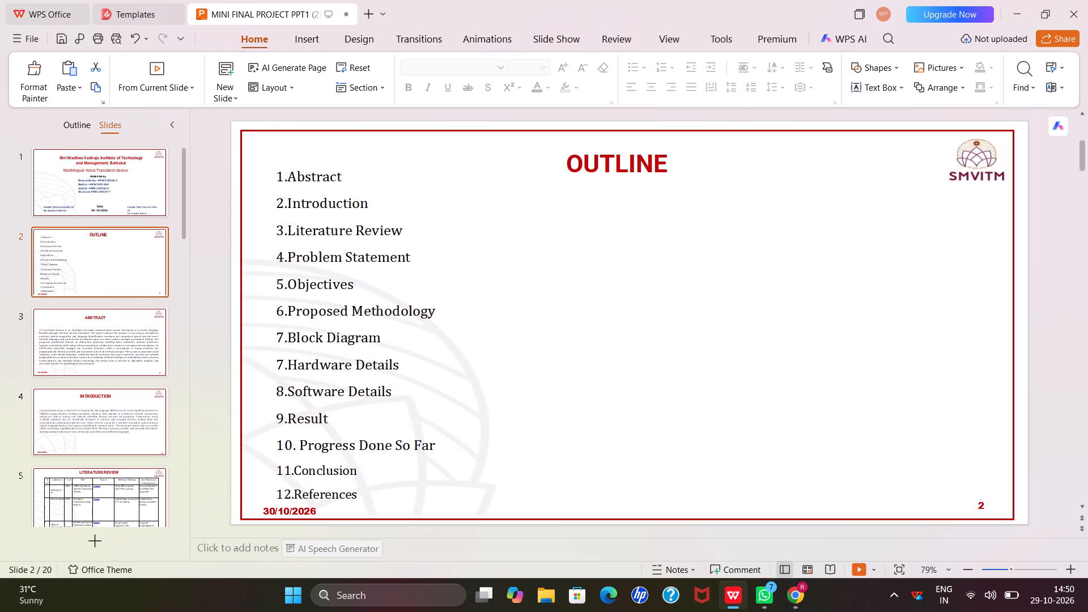
pyautogui.moveTo(278, 173); pyautogui.dragTo(418, 468)
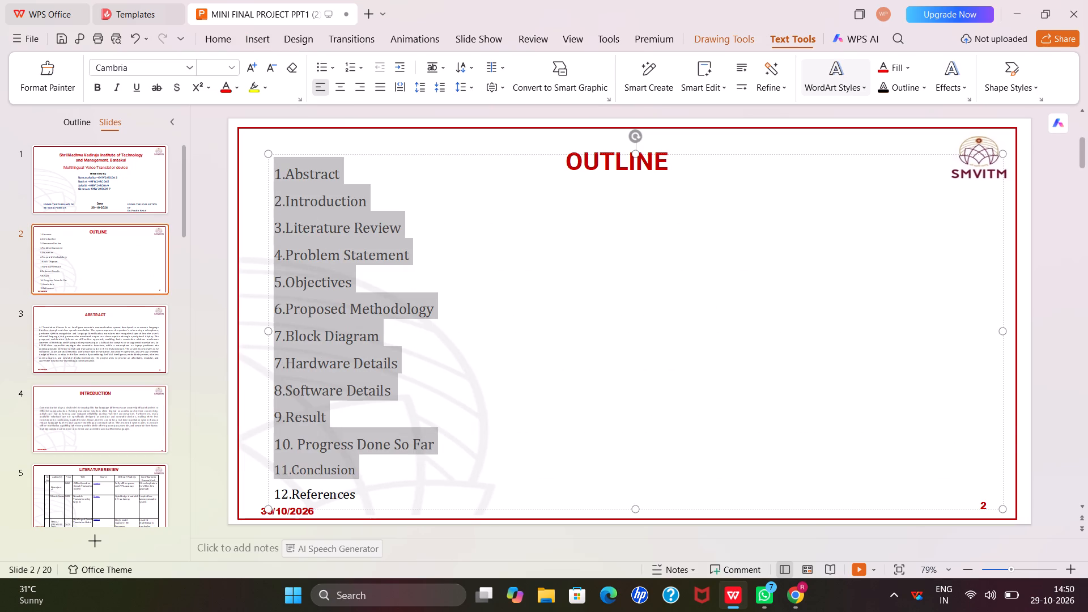
pyautogui.moveTo(418, 468); pyautogui.dragTo(418, 491)
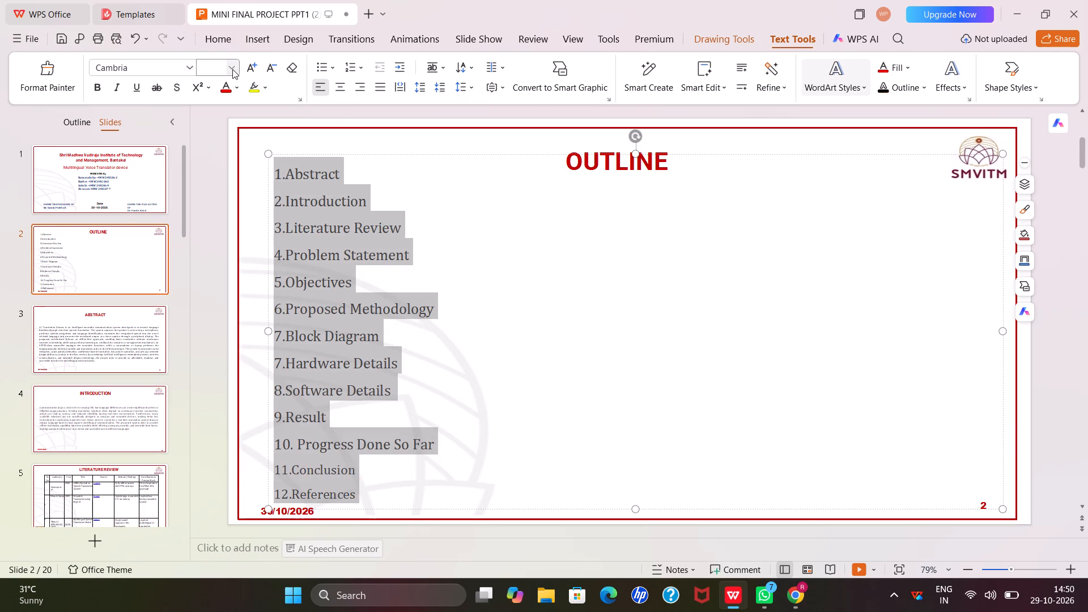
pyautogui.click(232, 69)
pyautogui.click(219, 115)
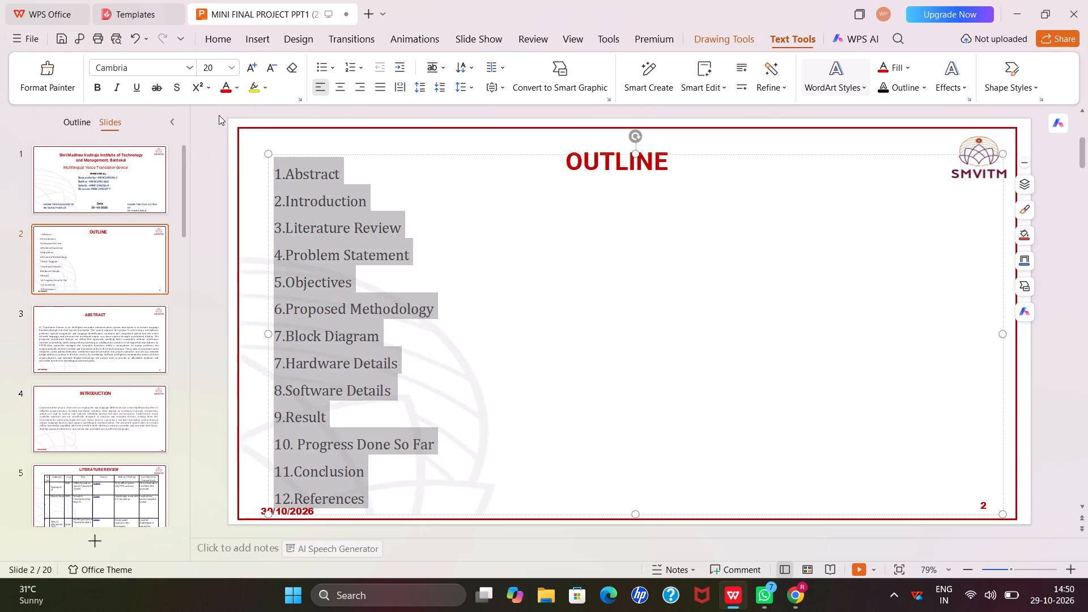
# Set the whole Abstract paragraph on slide 3 to font size 20.
pyautogui.click(118, 328)
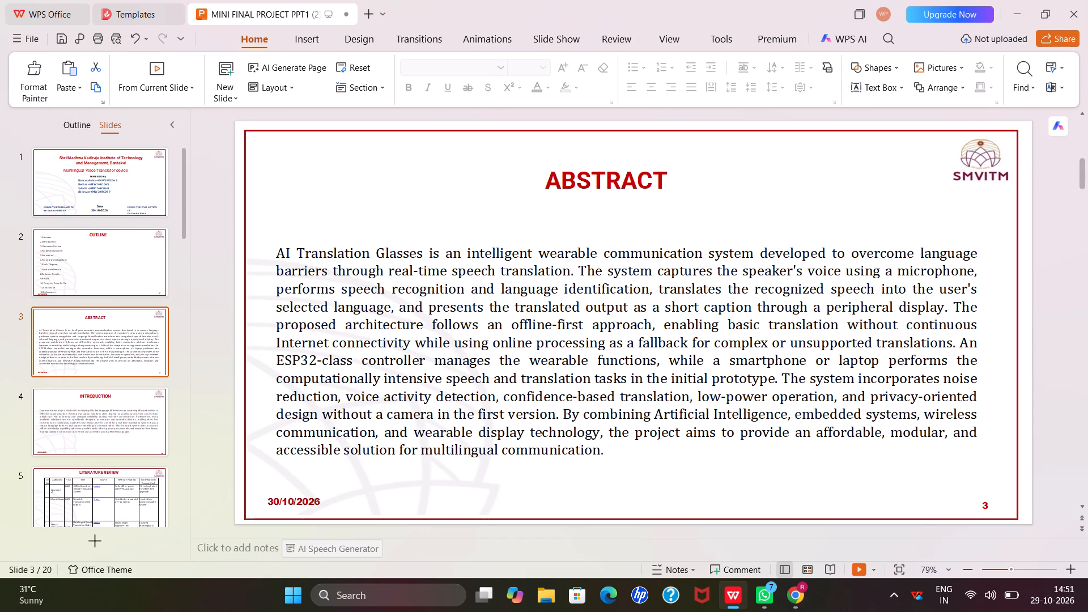
pyautogui.moveTo(278, 250); pyautogui.dragTo(675, 447)
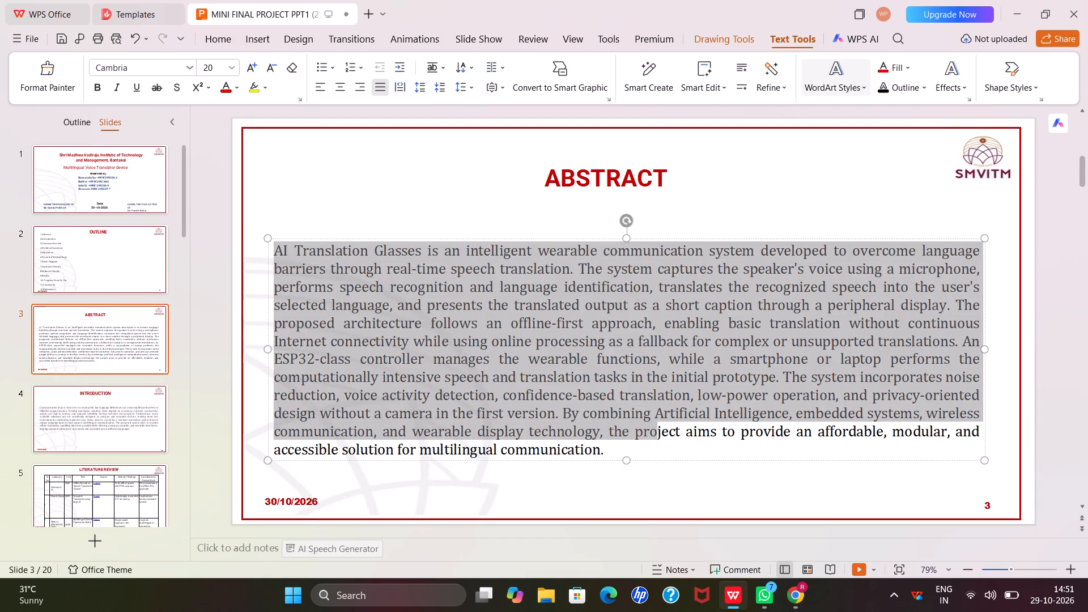
pyautogui.moveTo(675, 447); pyautogui.dragTo(681, 459)
pyautogui.click(231, 73)
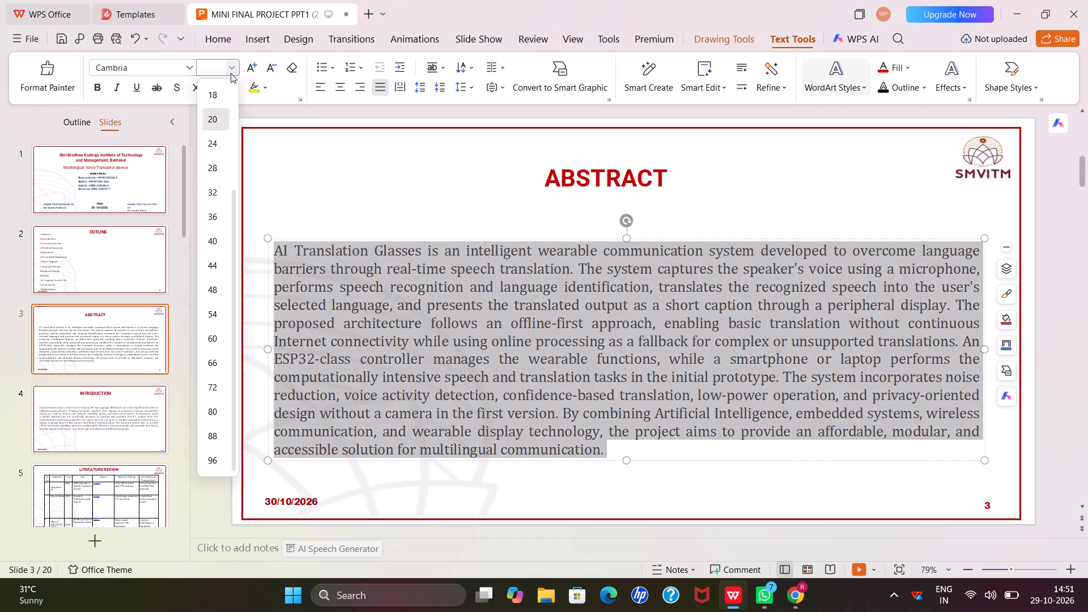
pyautogui.click(216, 128)
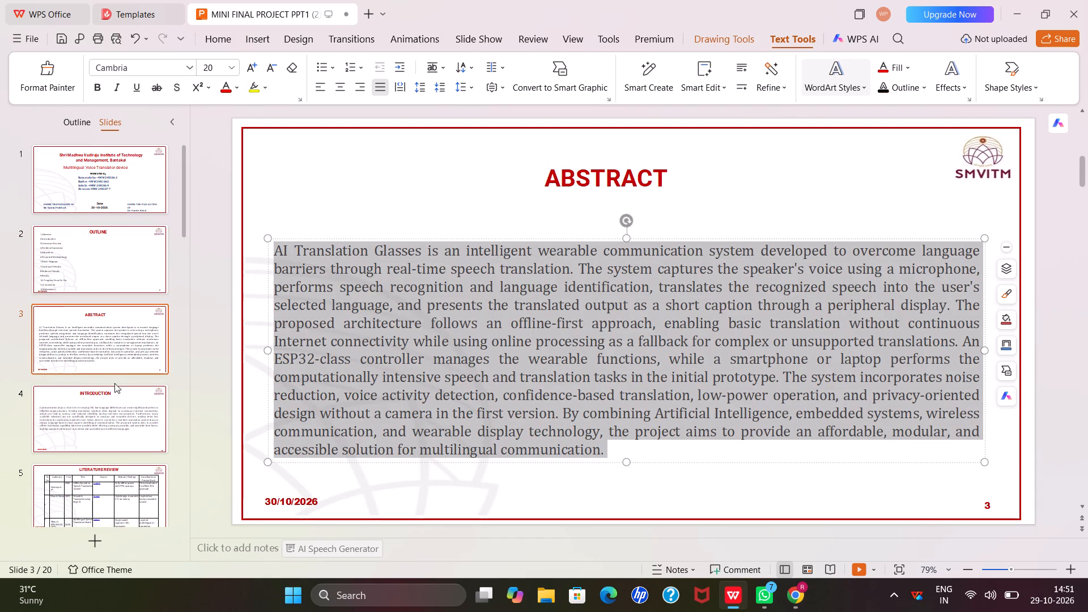
# Check the font and size of the whole Introduction paragraph on slide 4.
pyautogui.click(110, 389)
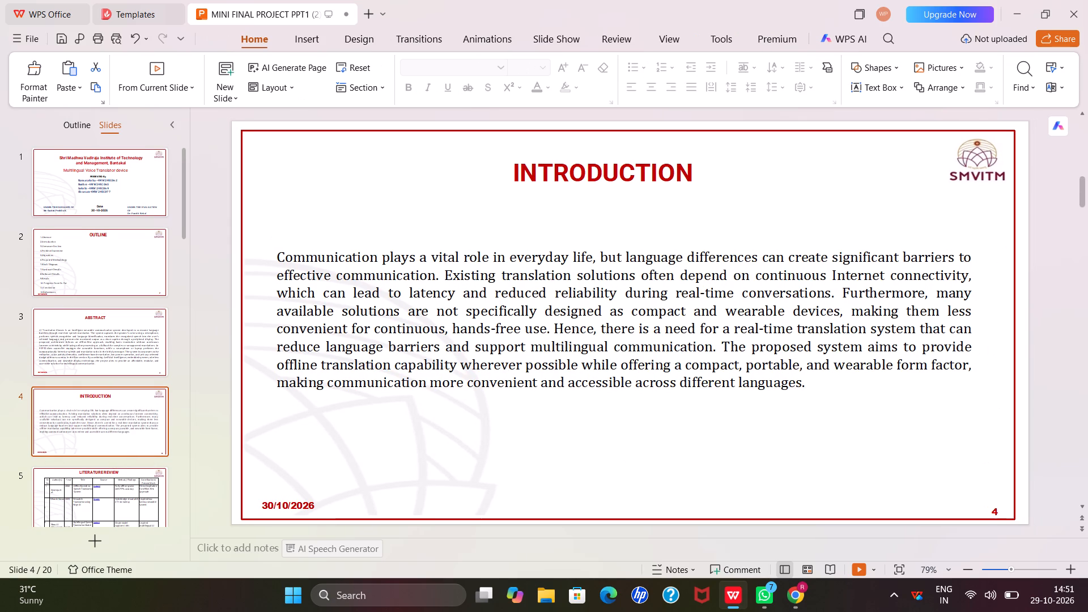
pyautogui.moveTo(277, 255); pyautogui.dragTo(667, 358)
pyautogui.click(529, 296)
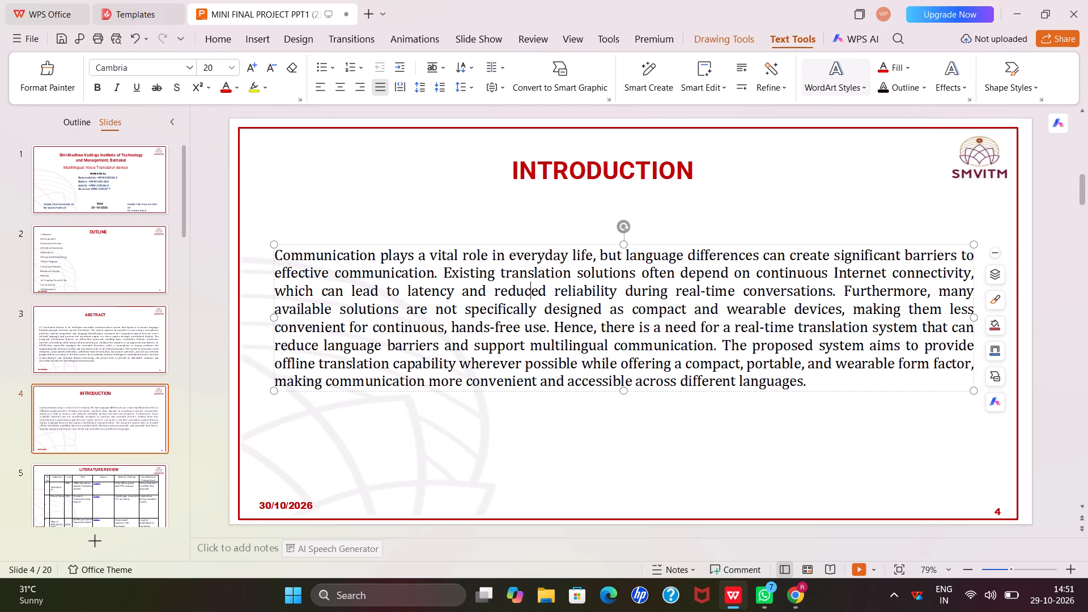
pyautogui.moveTo(277, 255); pyautogui.dragTo(645, 372)
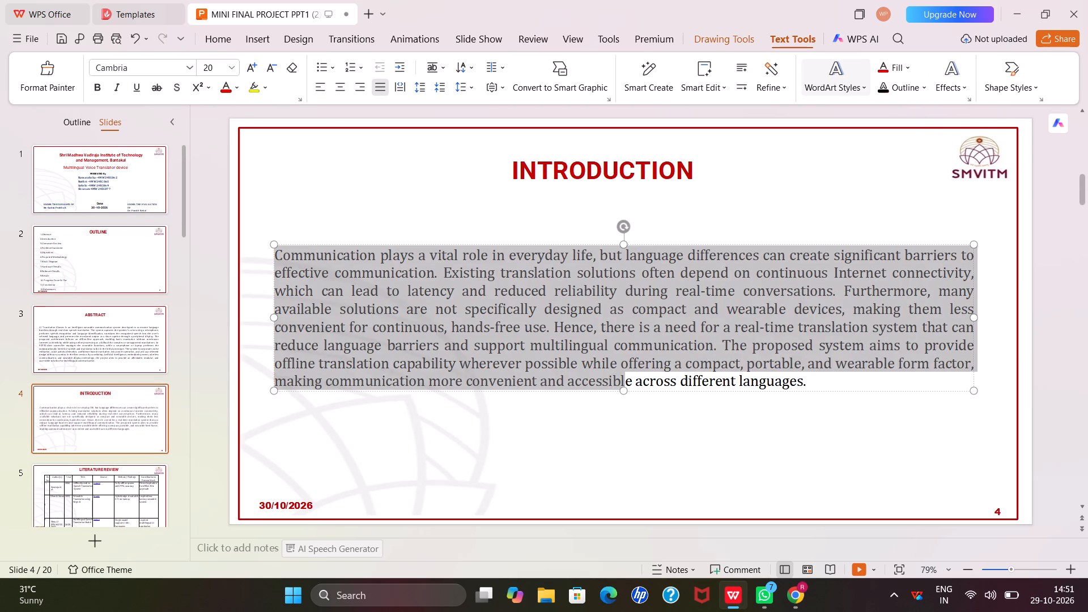
pyautogui.moveTo(645, 372); pyautogui.dragTo(755, 370)
pyautogui.click(552, 292)
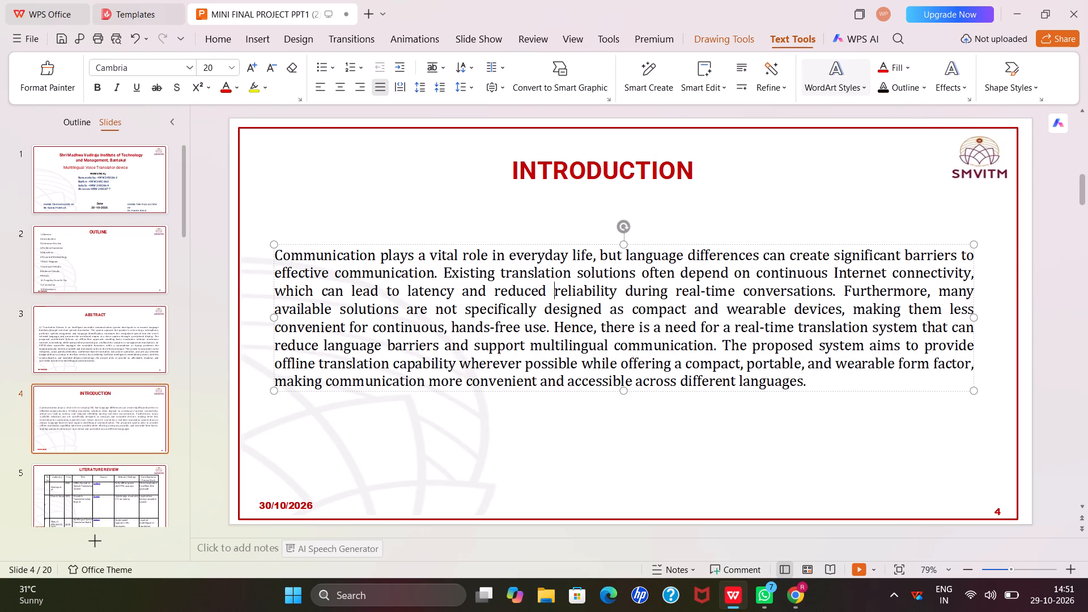
pyautogui.moveTo(277, 256); pyautogui.dragTo(628, 401)
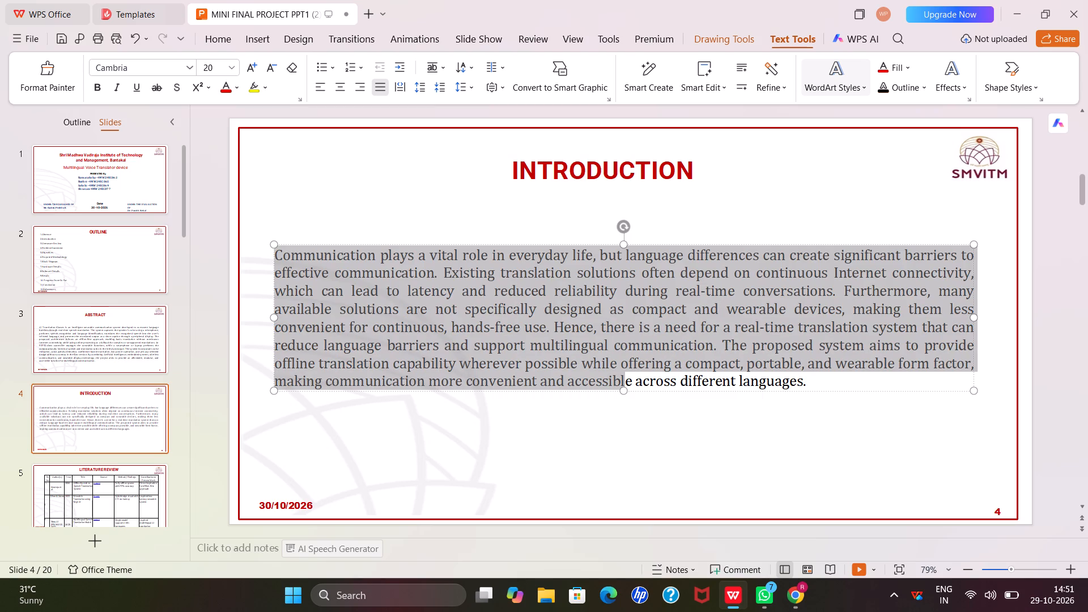
pyautogui.moveTo(628, 401); pyautogui.dragTo(822, 389)
pyautogui.click(263, 146)
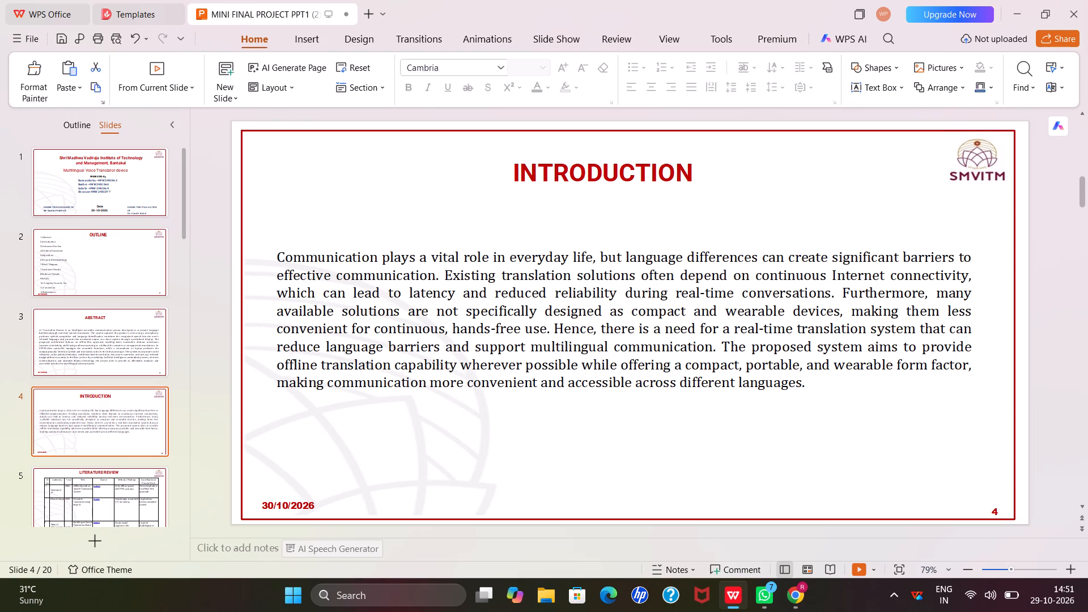
pyautogui.click(231, 257)
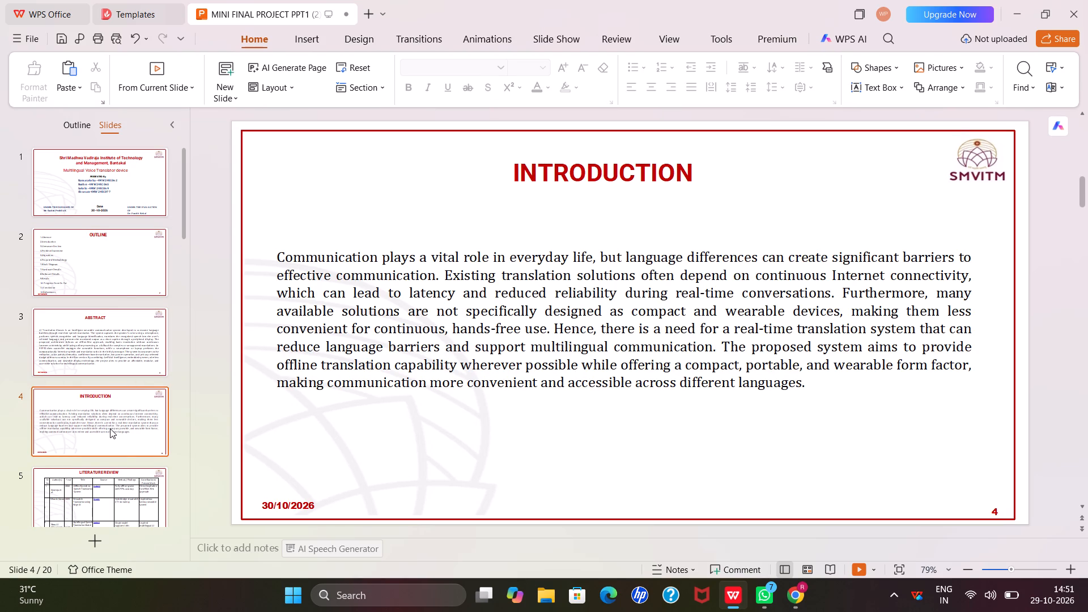
pyautogui.click(110, 428)
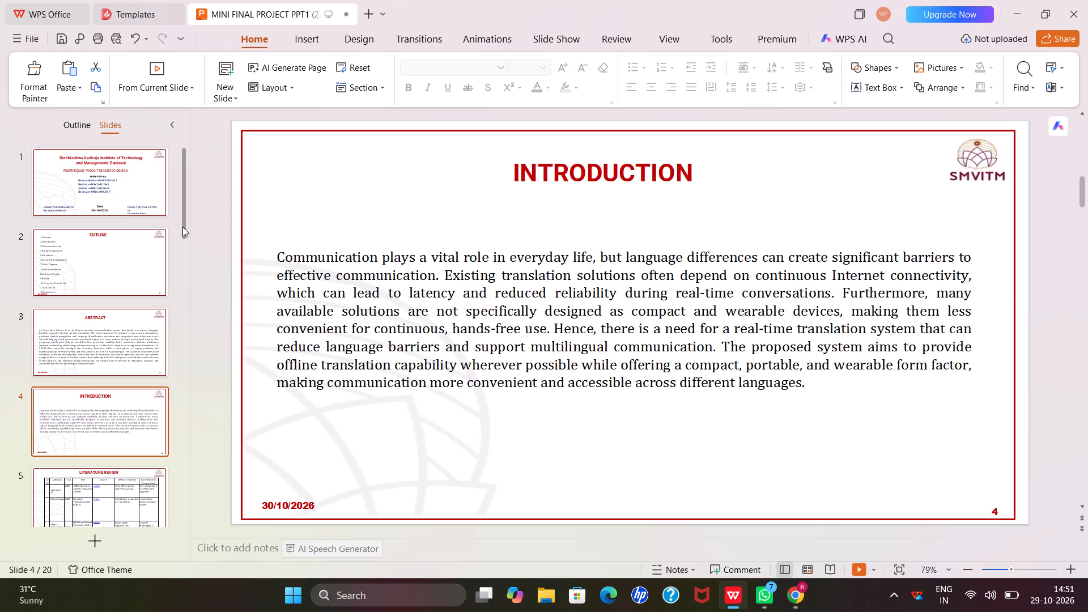
# Check the font and size of the author text in the Literature Review table on slide 5.
pyautogui.moveTo(184, 227); pyautogui.dragTo(190, 268)
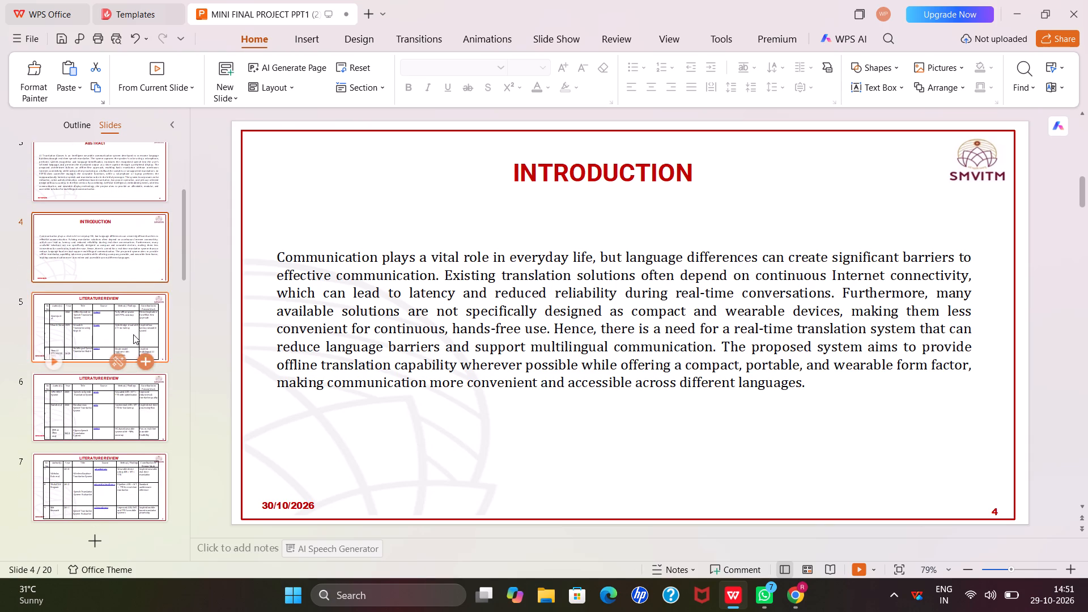
pyautogui.click(133, 334)
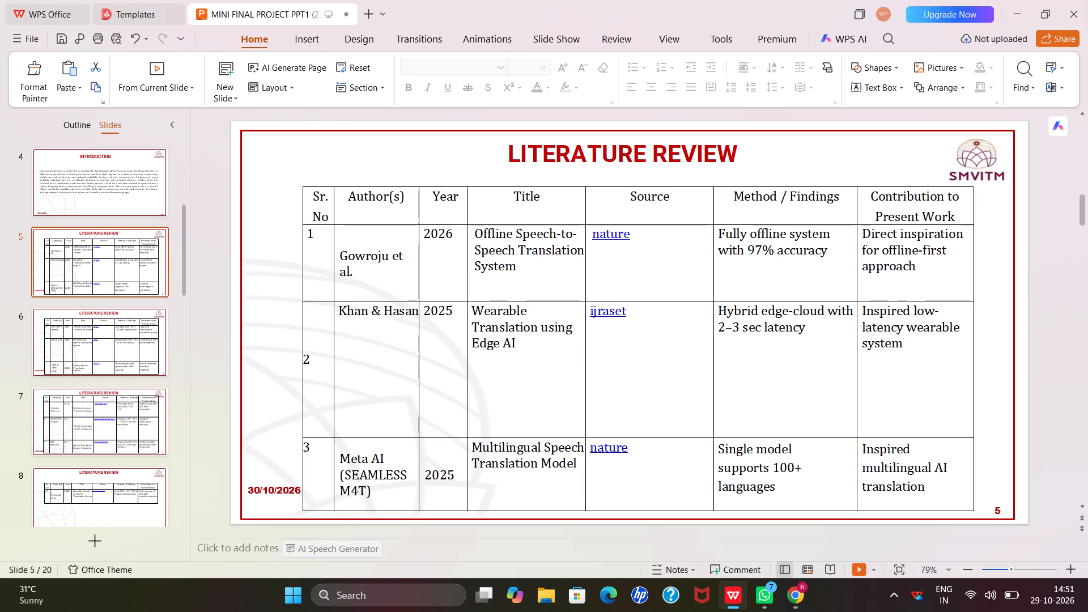
pyautogui.moveTo(339, 256); pyautogui.dragTo(352, 274)
pyautogui.click(356, 273)
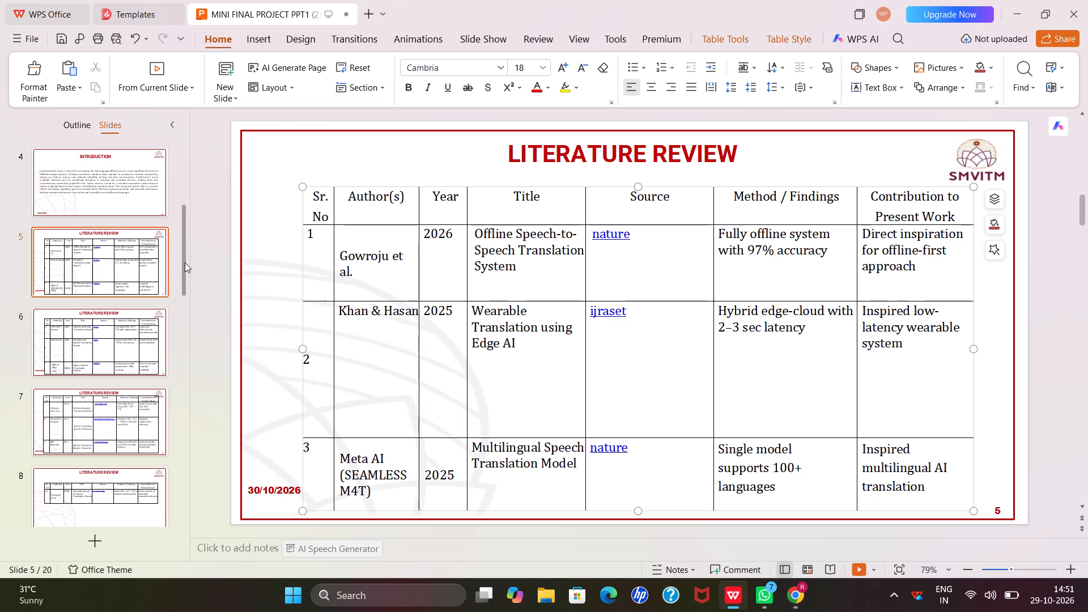
# Set the Problem Statement paragraph on slide 9 to font size 20.
pyautogui.moveTo(185, 262); pyautogui.dragTo(190, 311)
pyautogui.click(109, 374)
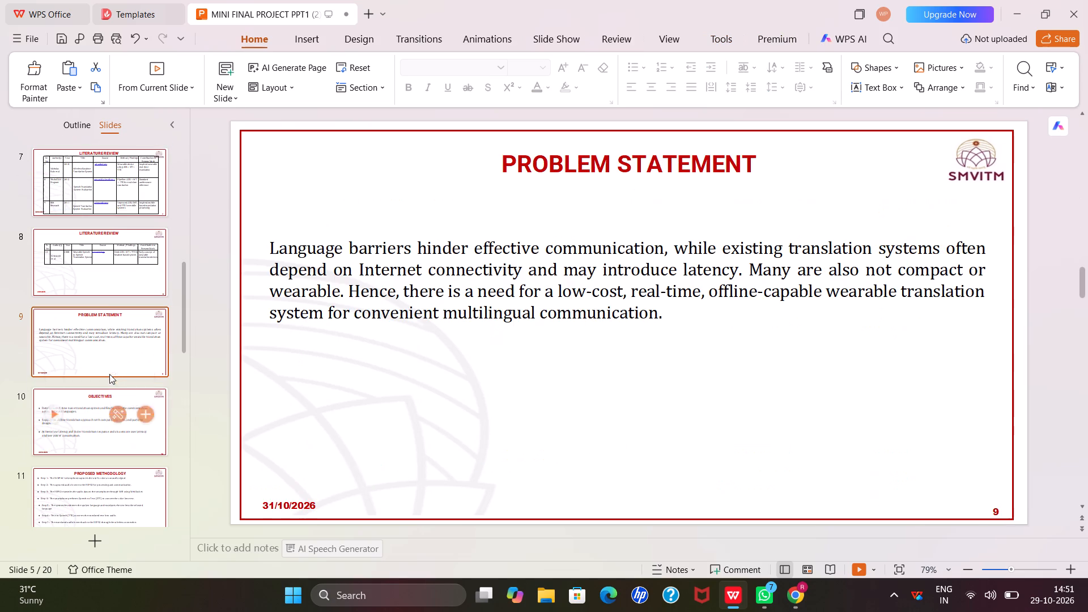
pyautogui.moveTo(270, 247); pyautogui.dragTo(707, 308)
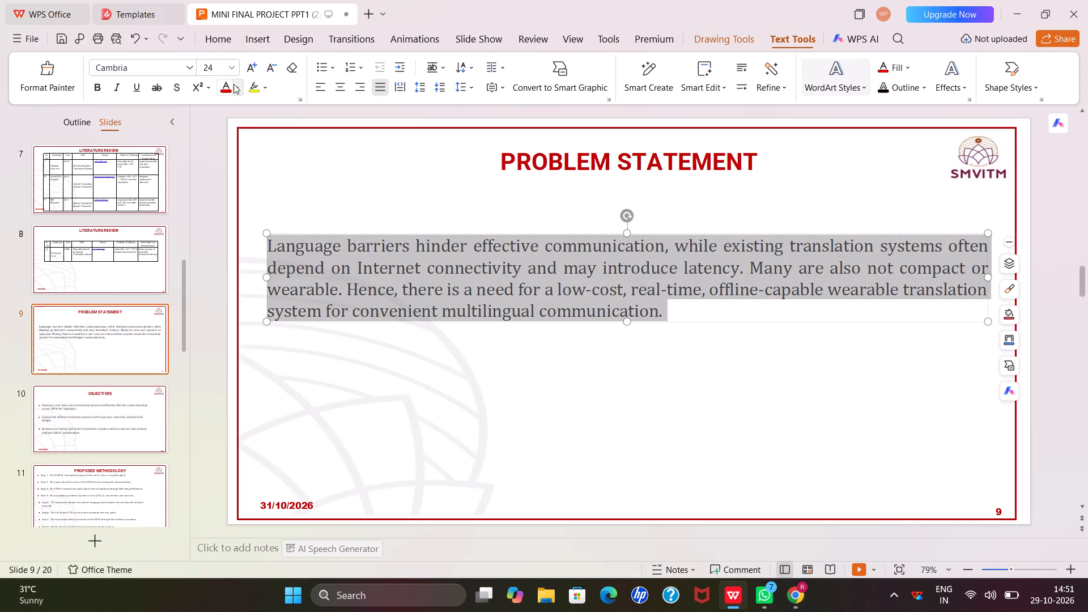
pyautogui.click(235, 73)
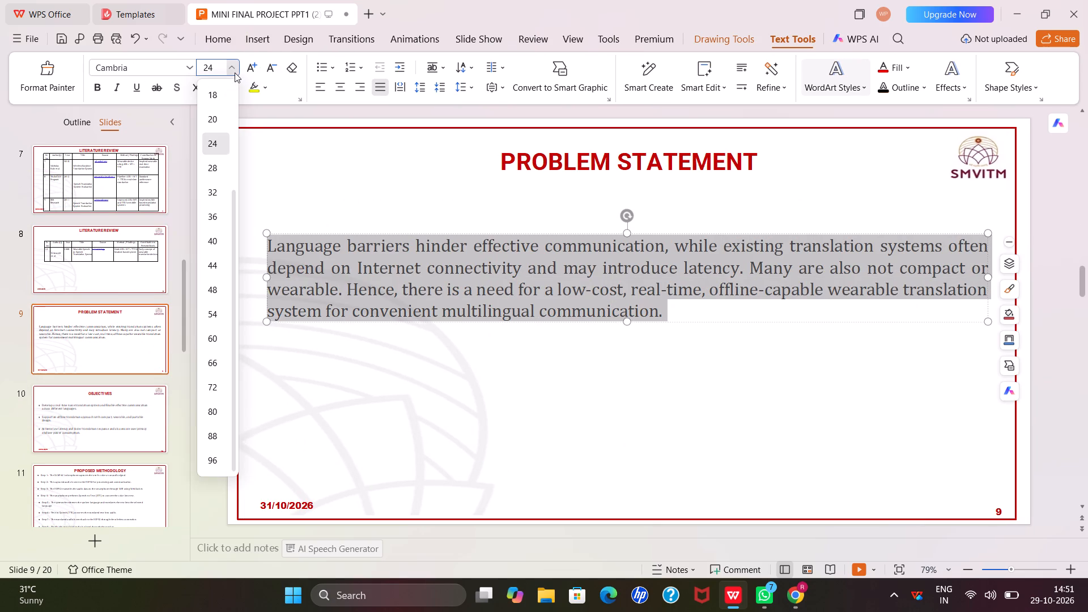
pyautogui.click(219, 120)
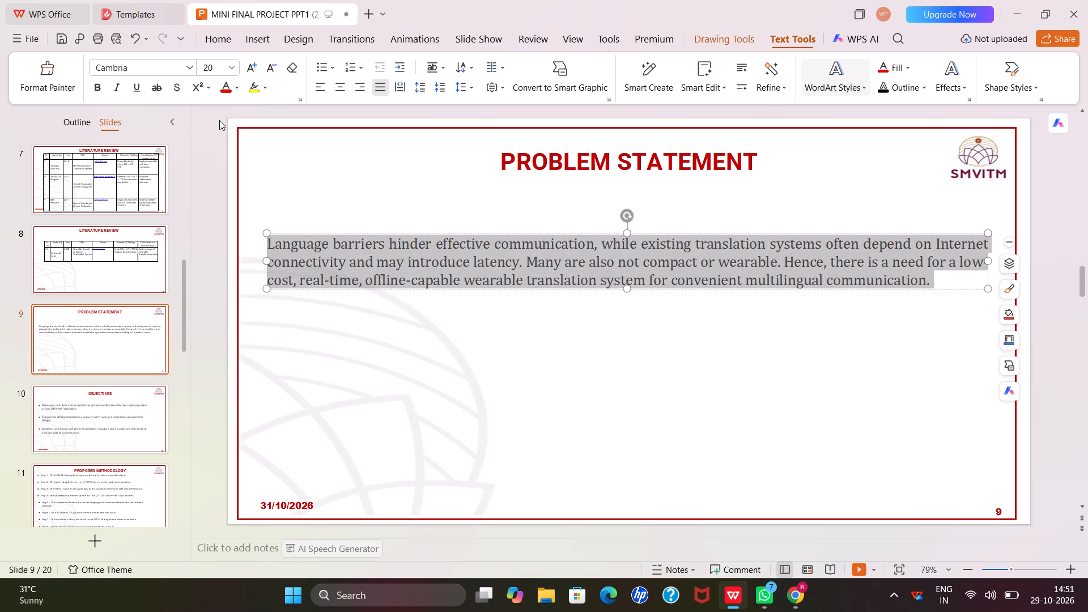
pyautogui.click(341, 301)
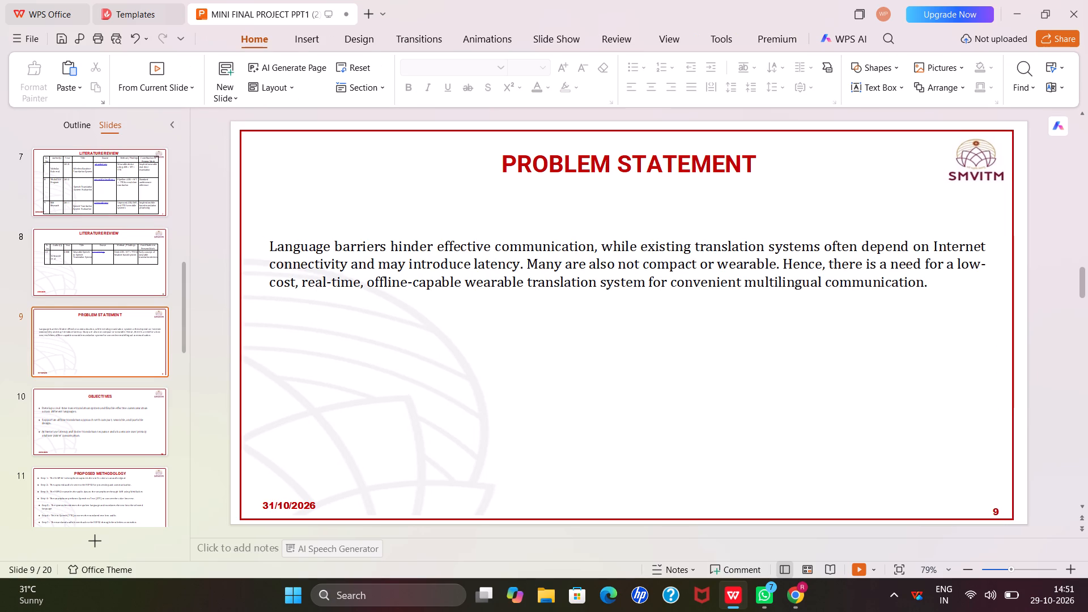
# Set all the bullet points on slide 10, Objectives, to font size 20.
pyautogui.moveTo(185, 271); pyautogui.dragTo(192, 297)
pyautogui.click(98, 318)
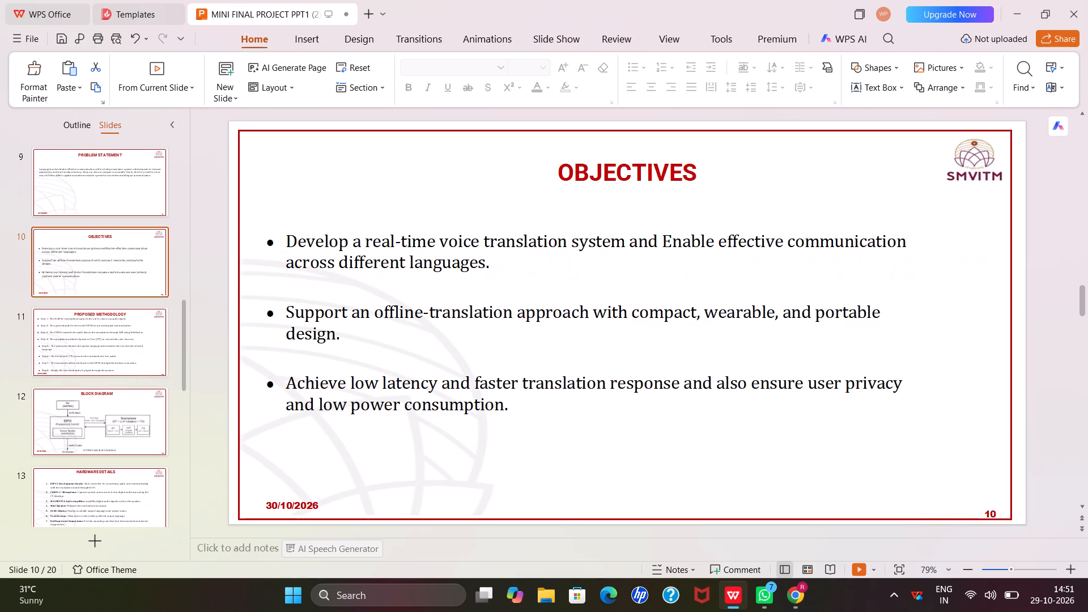
pyautogui.moveTo(287, 235); pyautogui.dragTo(510, 410)
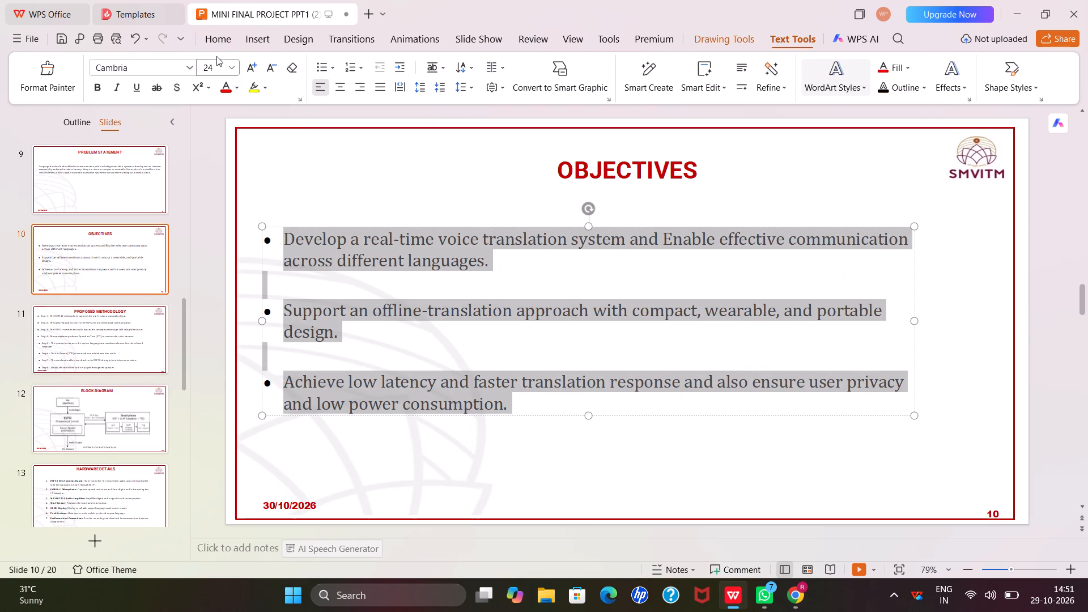
pyautogui.click(234, 69)
pyautogui.click(227, 111)
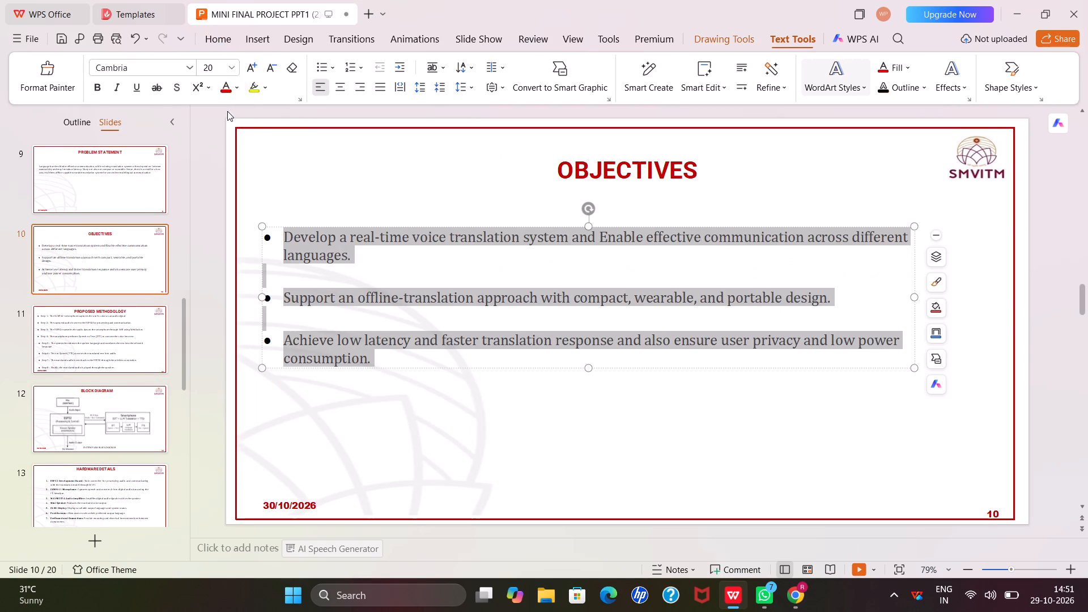
pyautogui.click(330, 192)
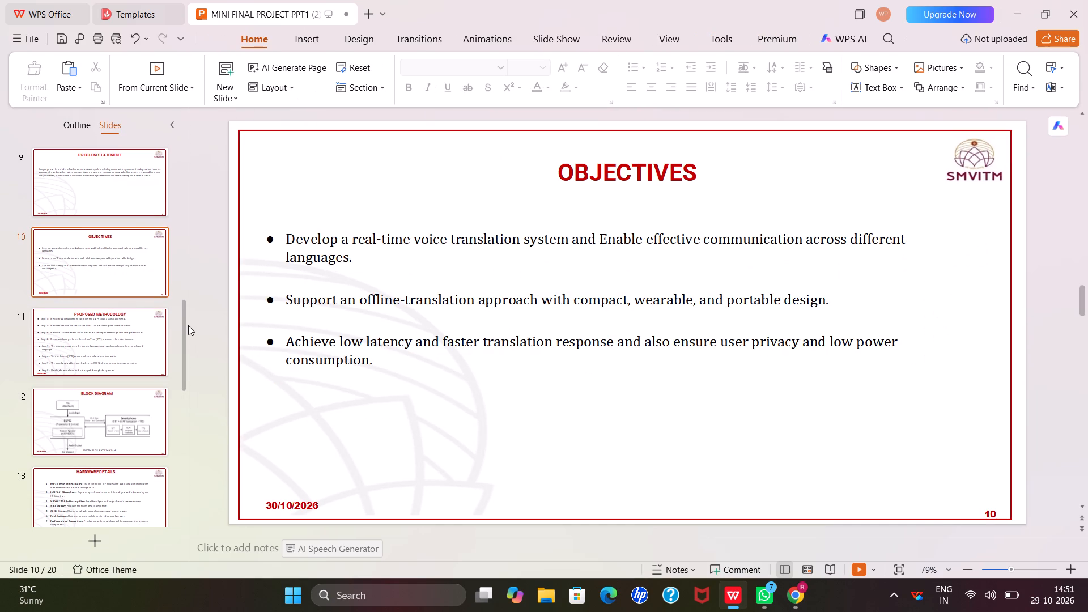
# Check the font and size of the eight steps on slide 11, Proposed Methodology.
pyautogui.moveTo(182, 325); pyautogui.dragTo(181, 337)
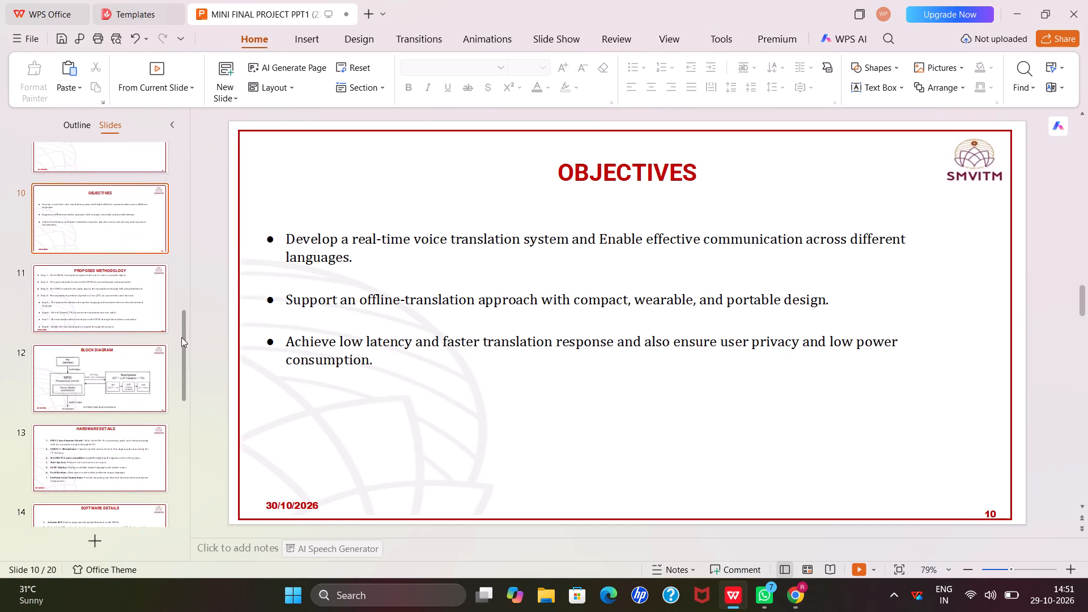
pyautogui.moveTo(181, 337); pyautogui.dragTo(183, 338)
pyautogui.click(57, 267)
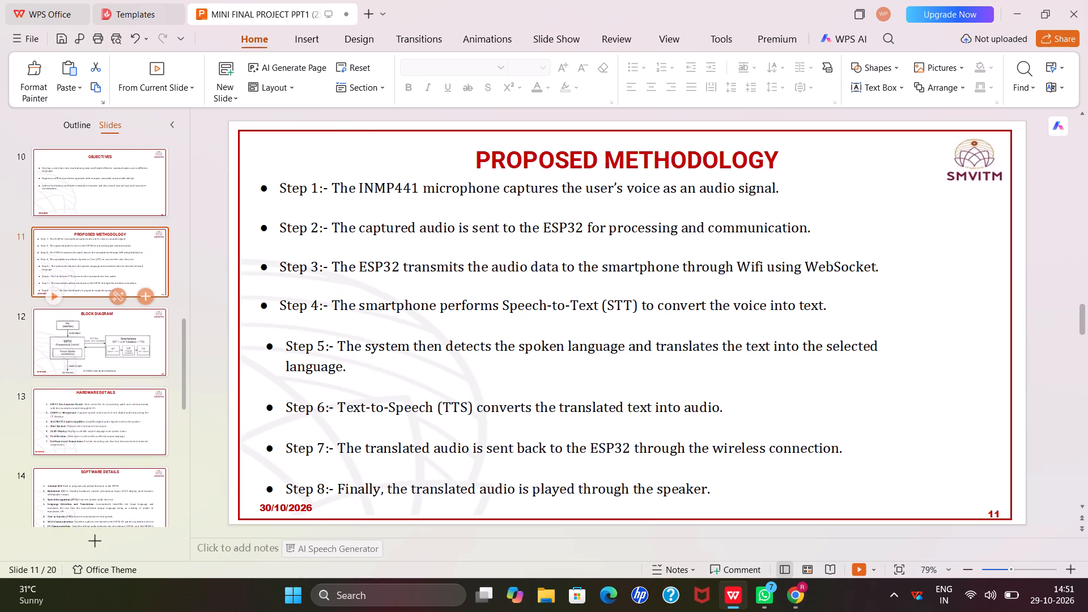
pyautogui.moveTo(279, 188); pyautogui.dragTo(631, 481)
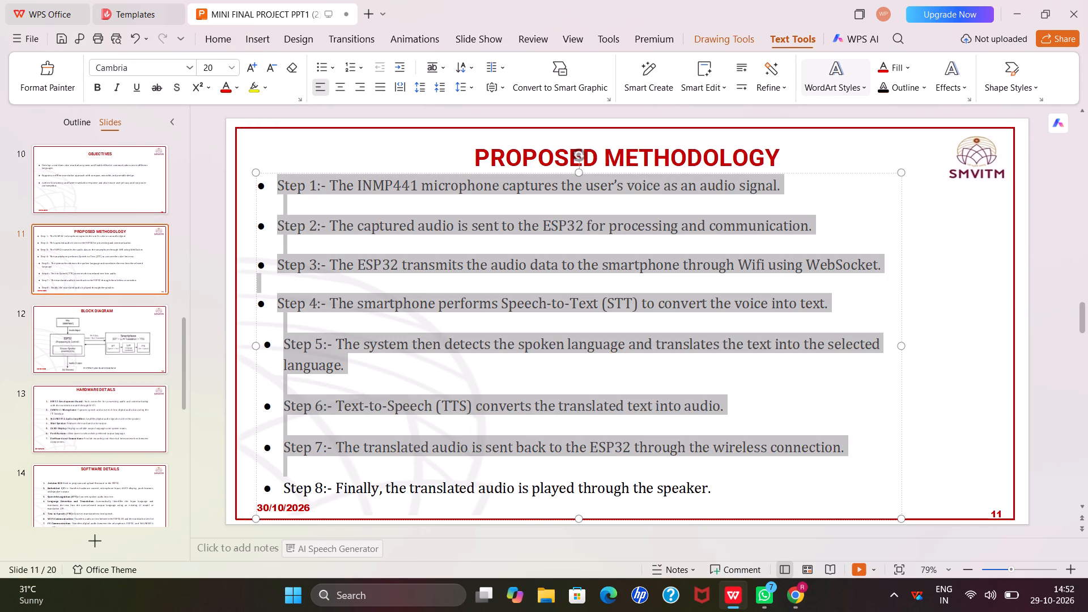
pyautogui.moveTo(631, 481); pyautogui.dragTo(736, 564)
pyautogui.click(224, 285)
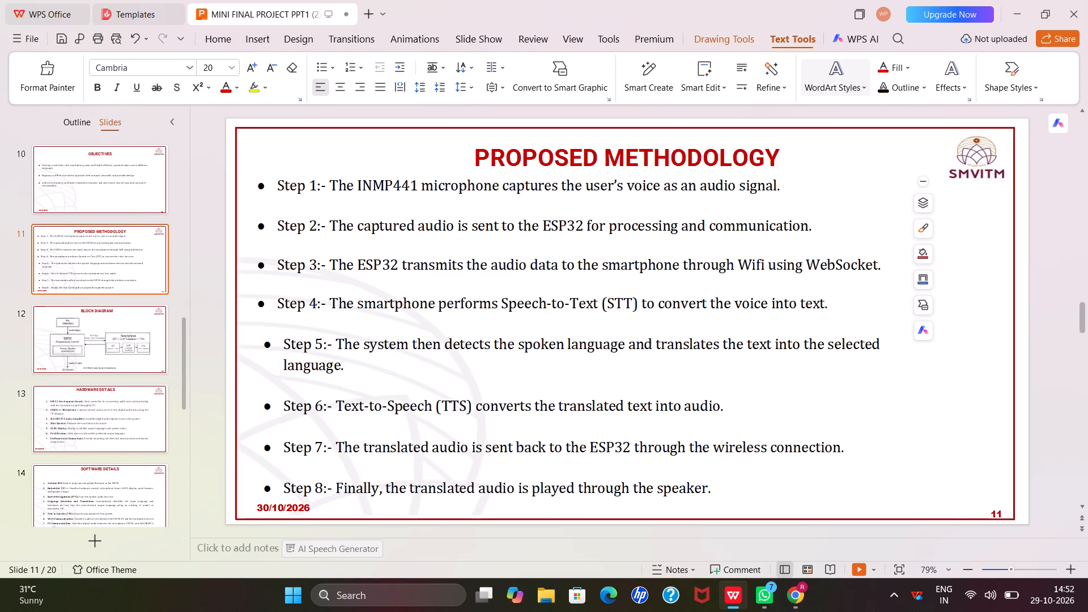
# Go through the Hardware and Software Details slides and shorten the heading of slide 15 to RESULT.
pyautogui.moveTo(182, 333); pyautogui.dragTo(186, 349)
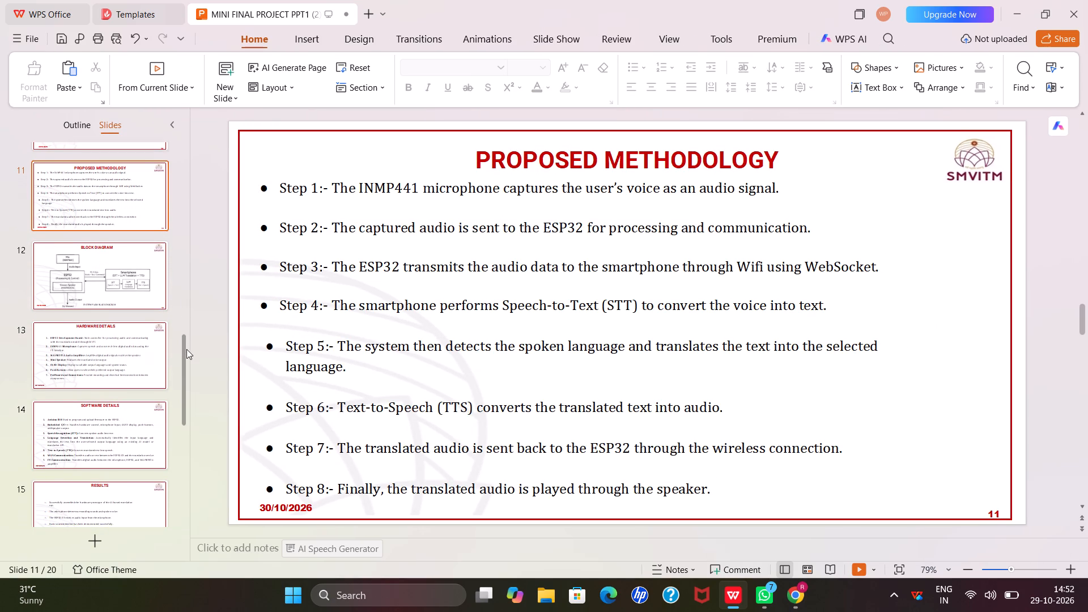
pyautogui.click(117, 341)
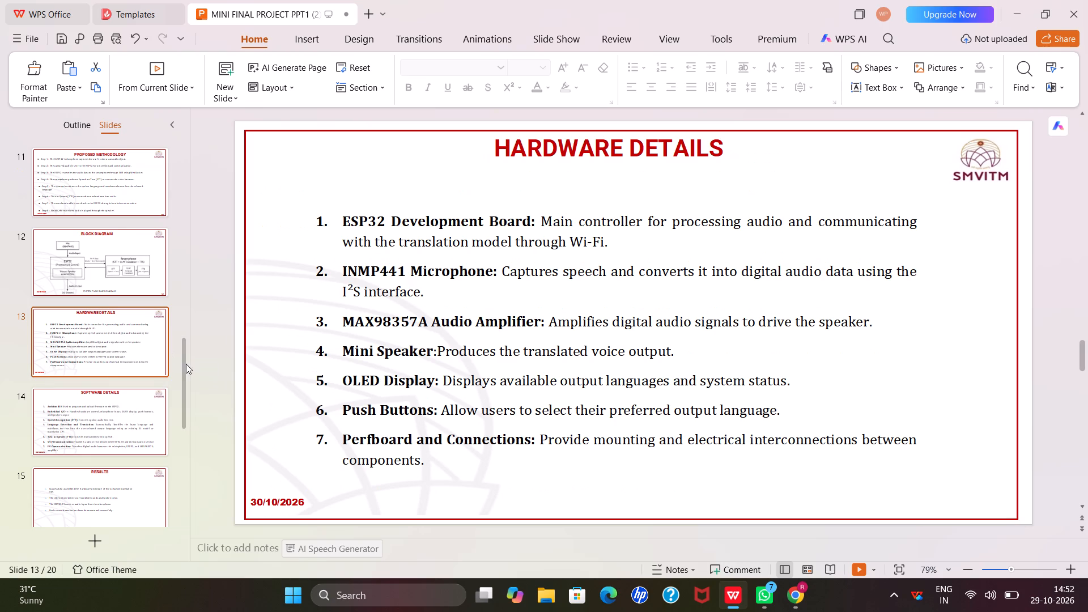
pyautogui.moveTo(184, 359); pyautogui.dragTo(192, 377)
pyautogui.click(98, 338)
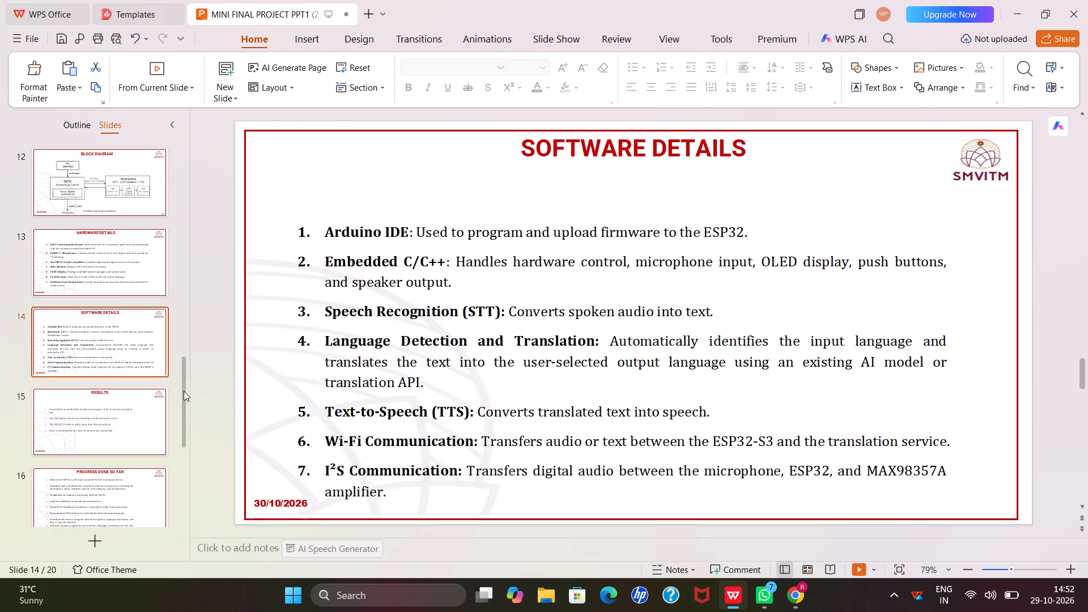
pyautogui.moveTo(183, 391); pyautogui.dragTo(188, 399)
pyautogui.click(103, 393)
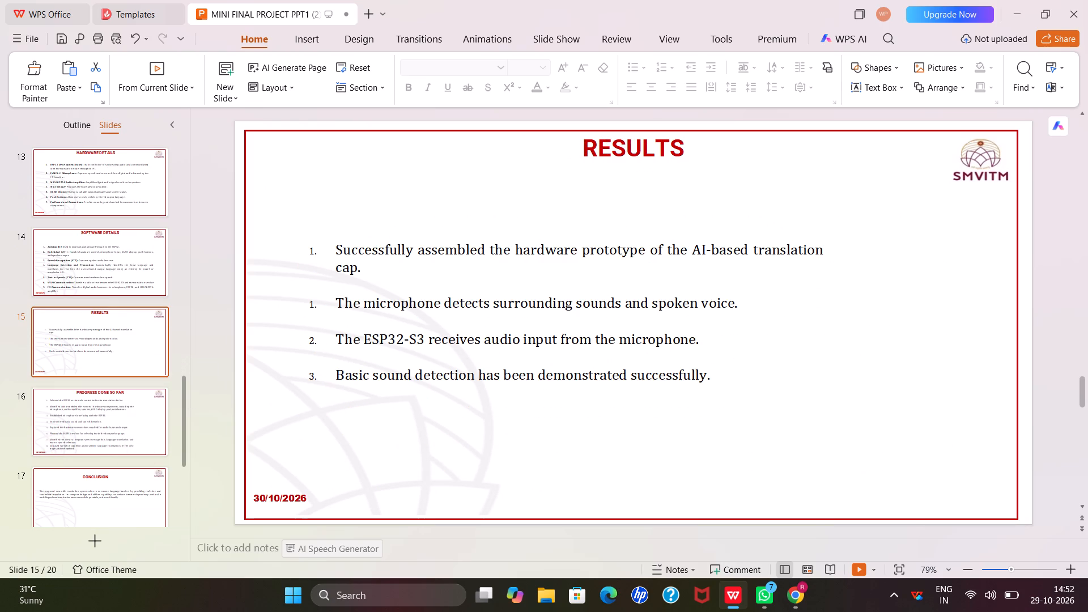
pyautogui.click(687, 145)
pyautogui.click(682, 143)
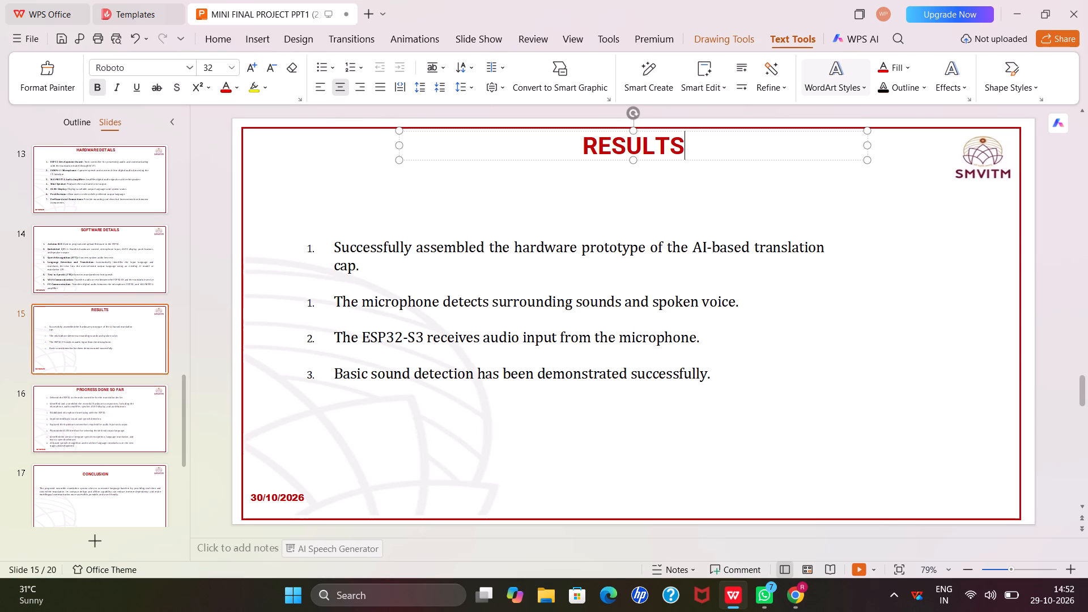
pyautogui.press('BackSpace')
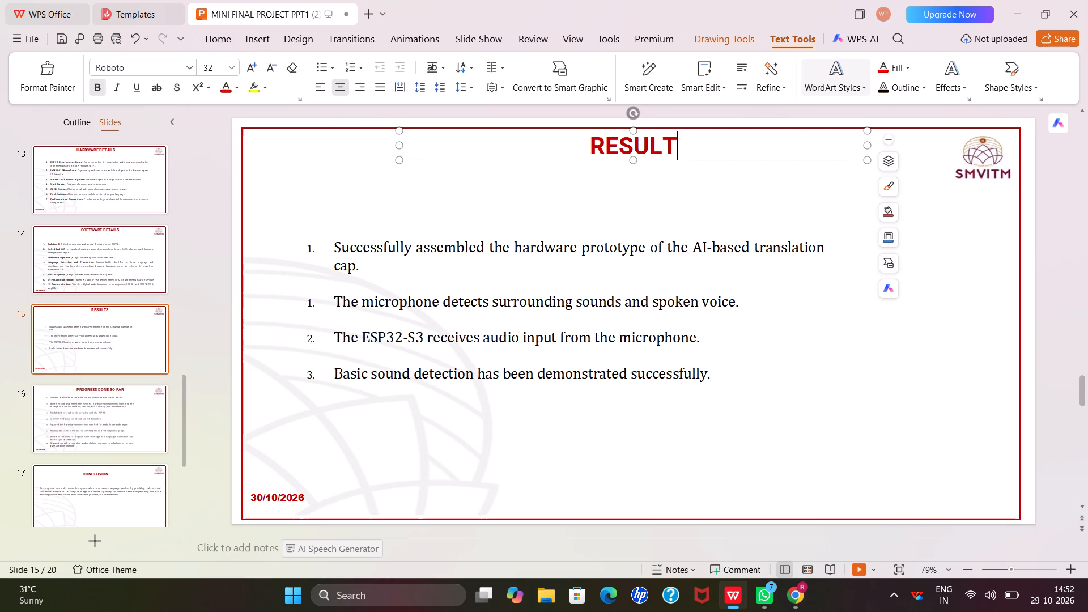
pyautogui.click(560, 167)
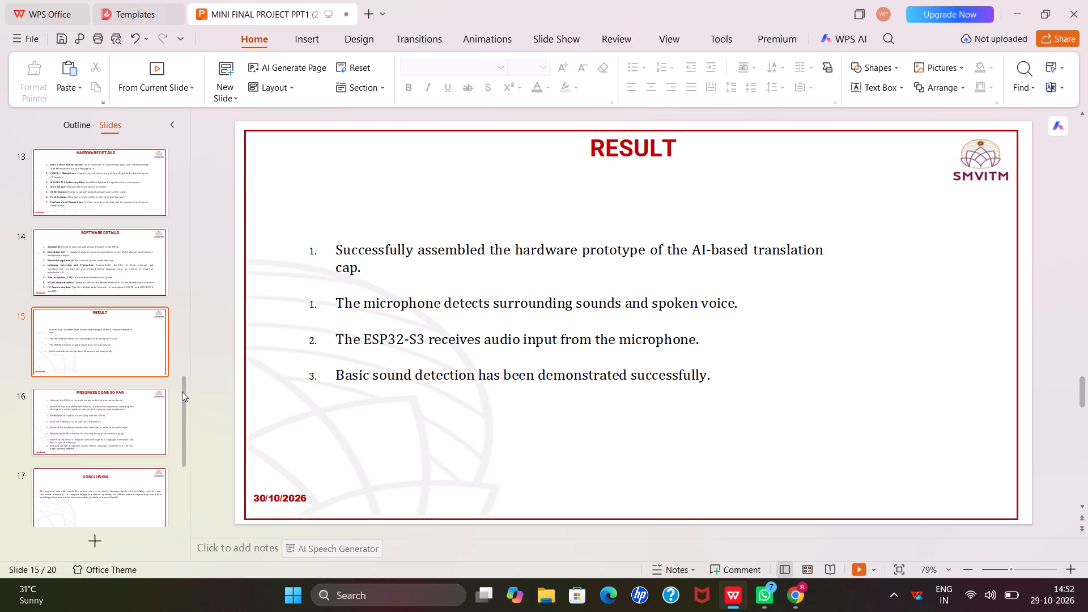
# Look over the Progress Done So Far, Conclusion and Thank You slides.
pyautogui.moveTo(182, 392); pyautogui.dragTo(186, 403)
pyautogui.click(113, 371)
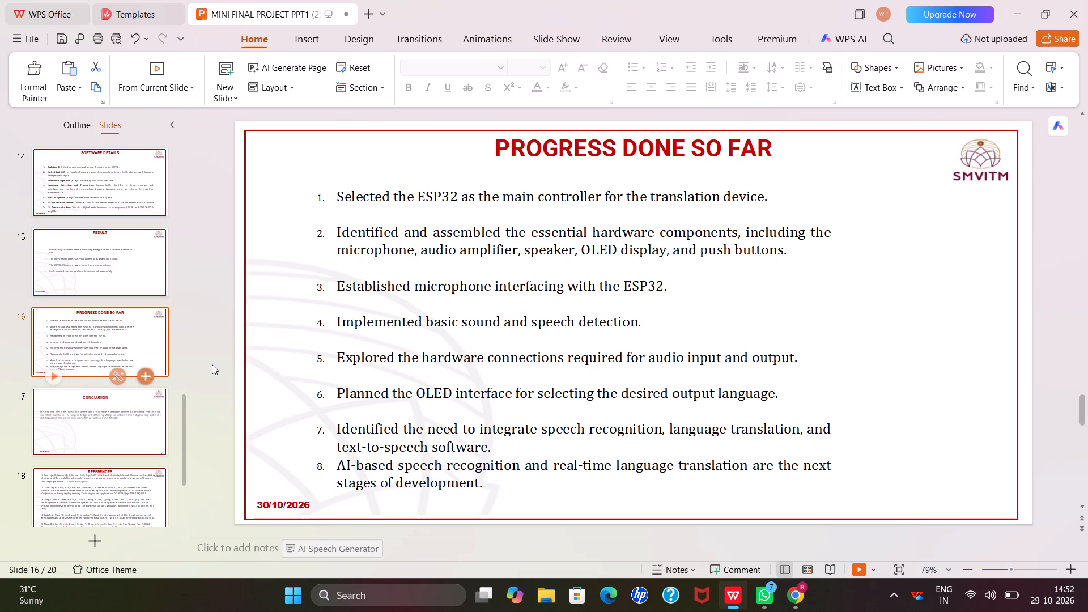
pyautogui.click(94, 413)
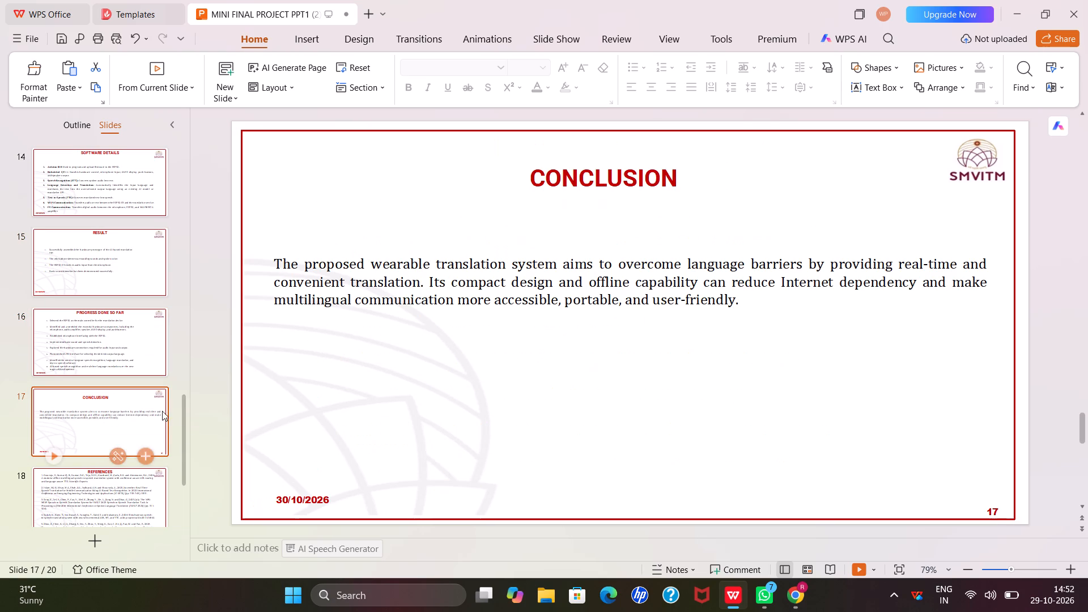
pyautogui.moveTo(186, 427); pyautogui.dragTo(203, 495)
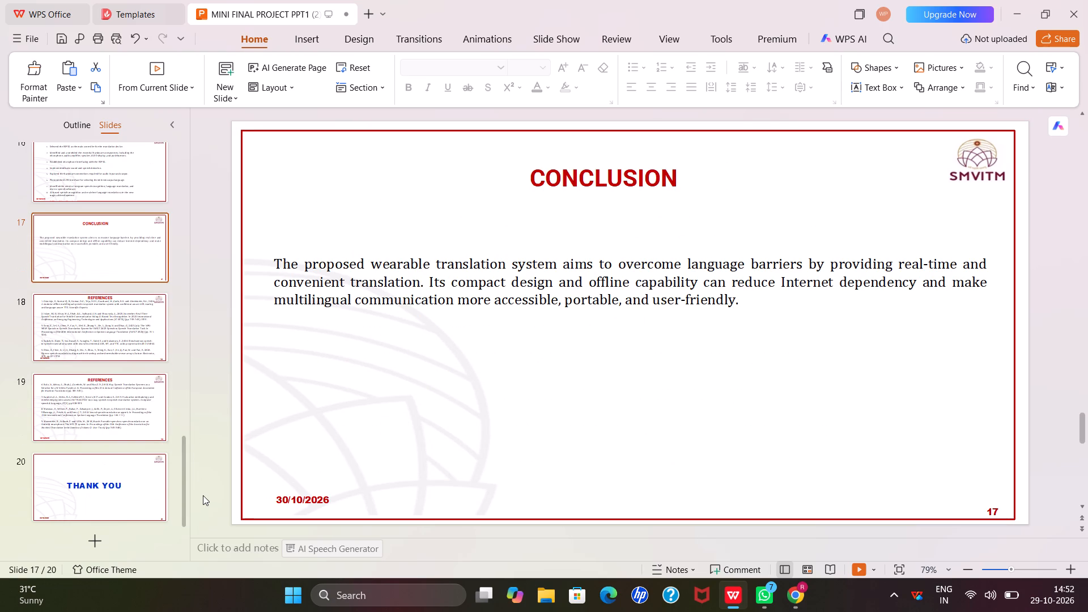
pyautogui.click(106, 494)
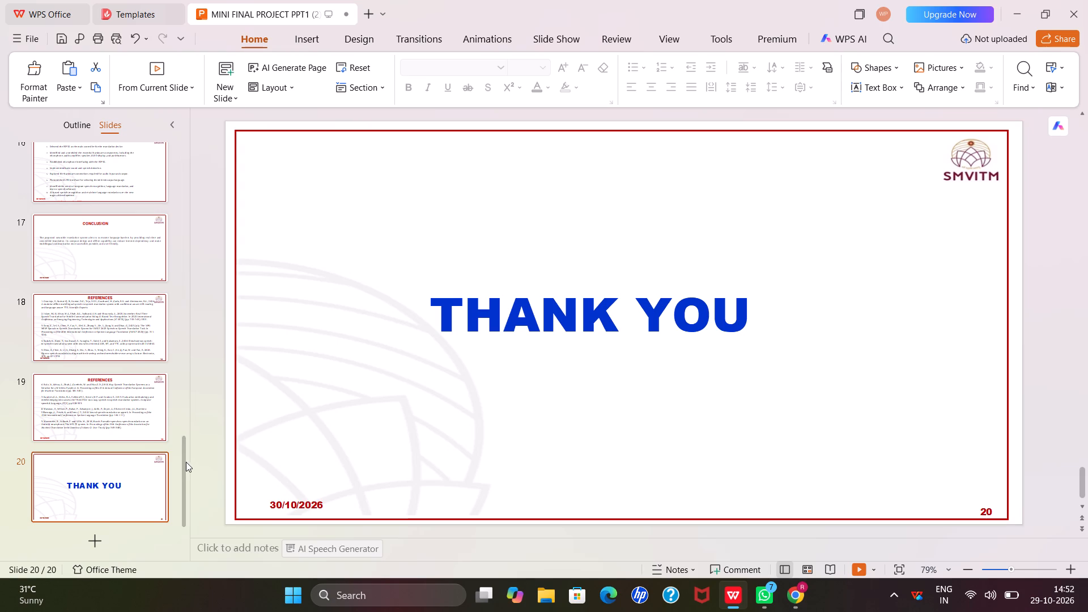
# Go back to slide 1 and preview the title slide in a full-screen slide show.
pyautogui.moveTo(184, 461); pyautogui.dragTo(195, 136)
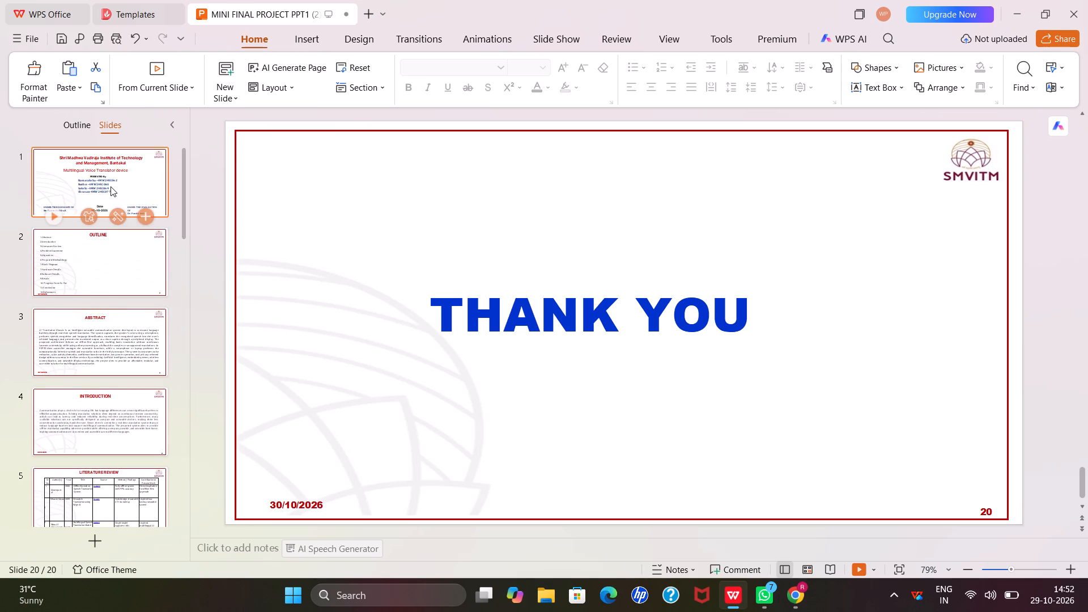
pyautogui.click(110, 186)
pyautogui.click(153, 64)
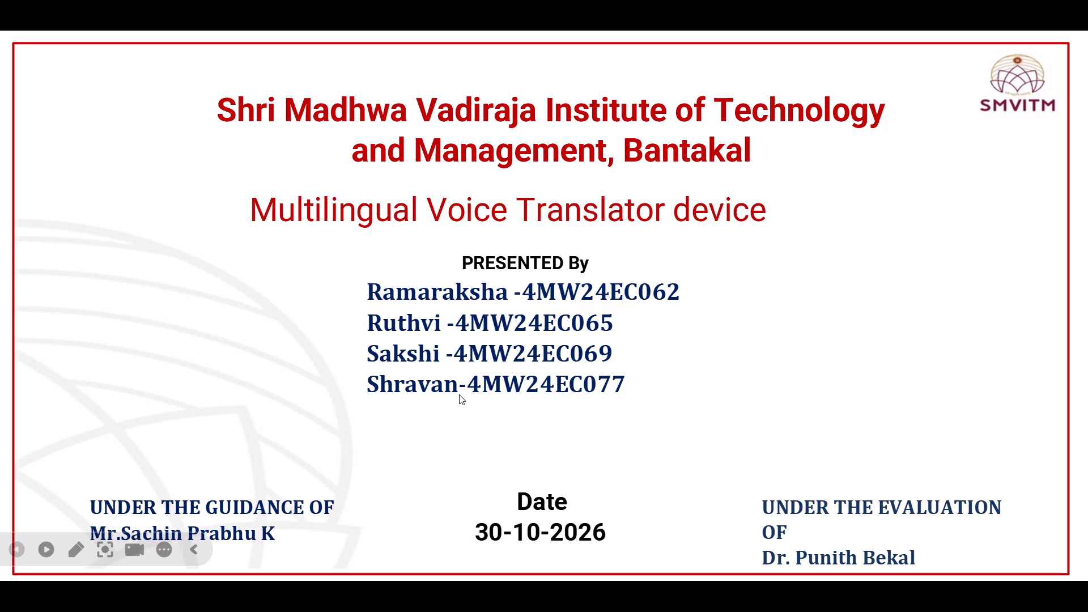
pyautogui.press('Escape')
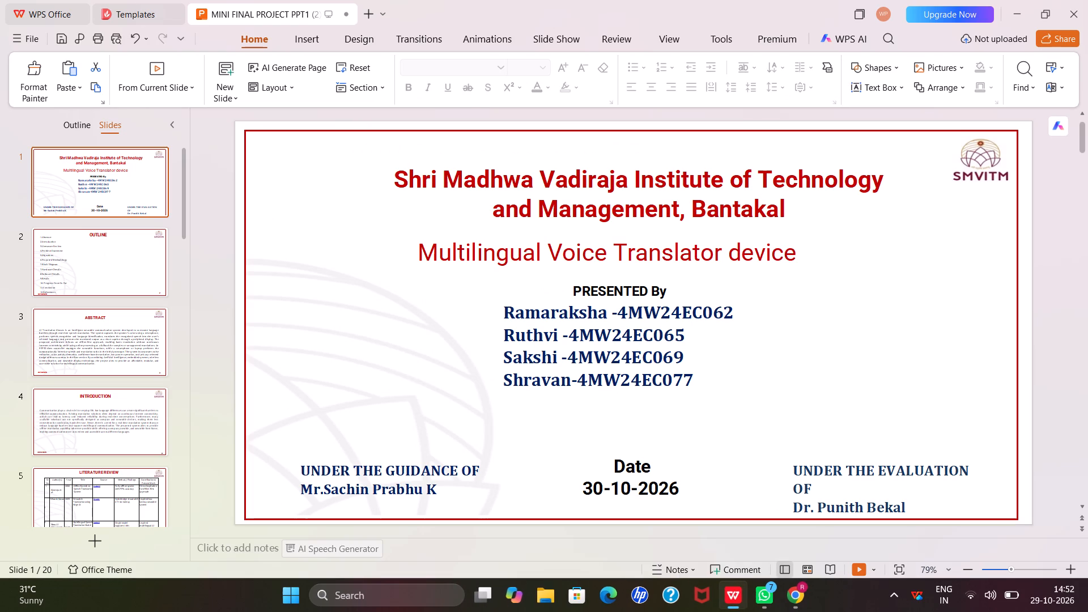
# Extend the evaluator text box on the title slide slightly leftward so that UNDER THE EVALUATION OF fits on one line.
pyautogui.click(826, 482)
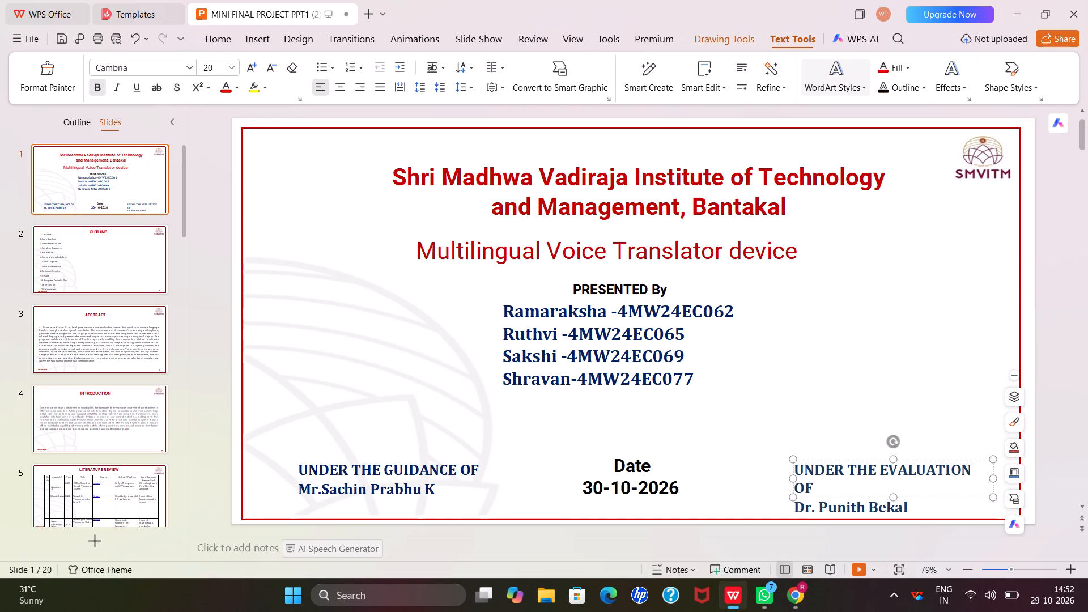
pyautogui.moveTo(794, 481); pyautogui.dragTo(787, 481)
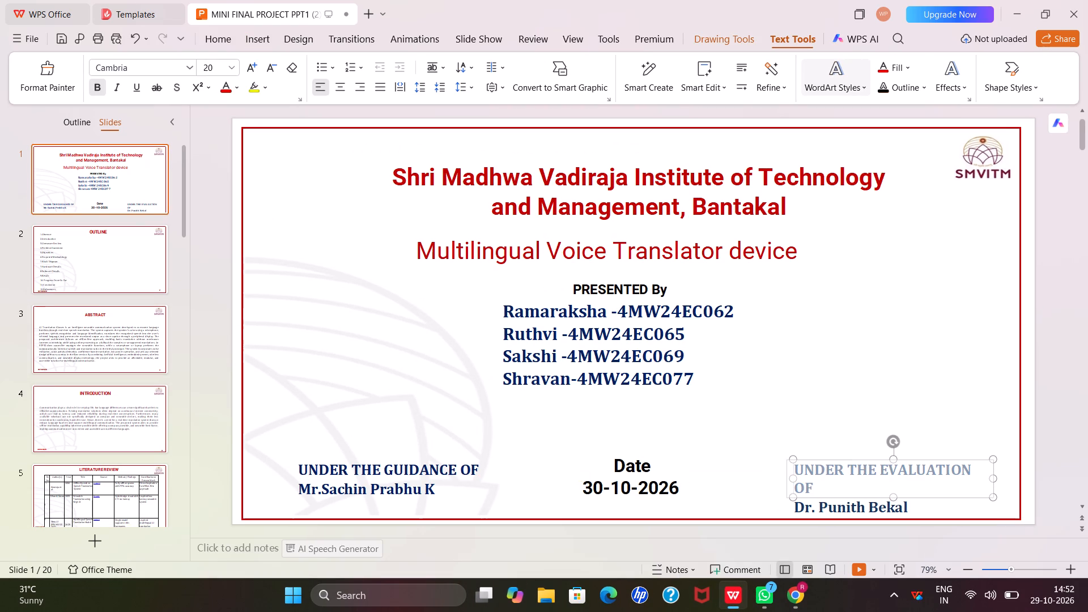
pyautogui.moveTo(787, 481); pyautogui.dragTo(785, 480)
pyautogui.click(766, 417)
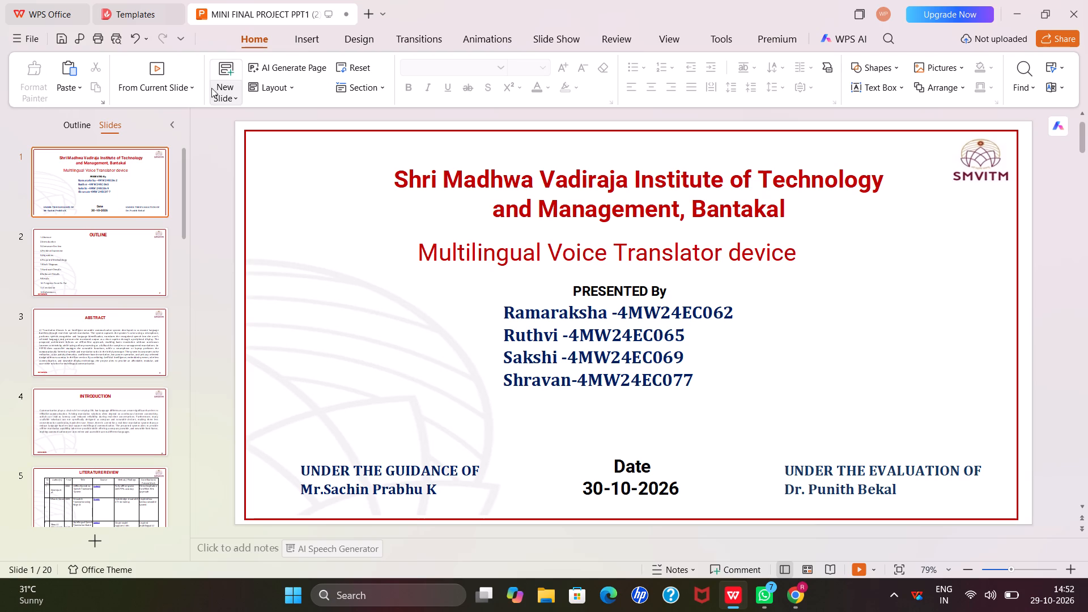
# Run the slide show from the title slide and review the layout of every slide through to the Thank You slide.
pyautogui.click(151, 66)
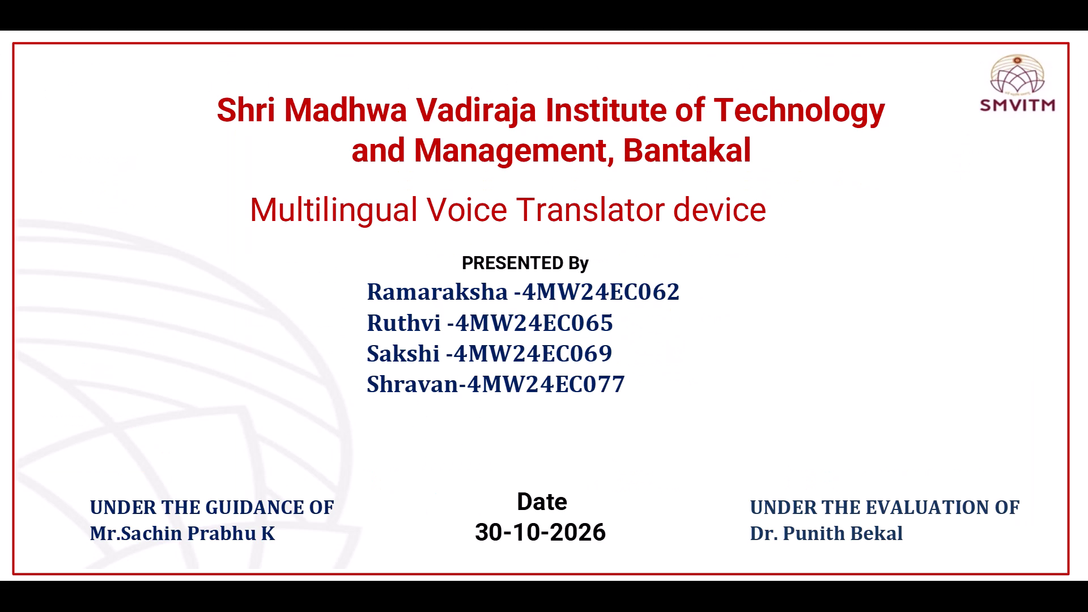
pyautogui.press('Right')
pyautogui.press('Left')
pyautogui.press('Right')
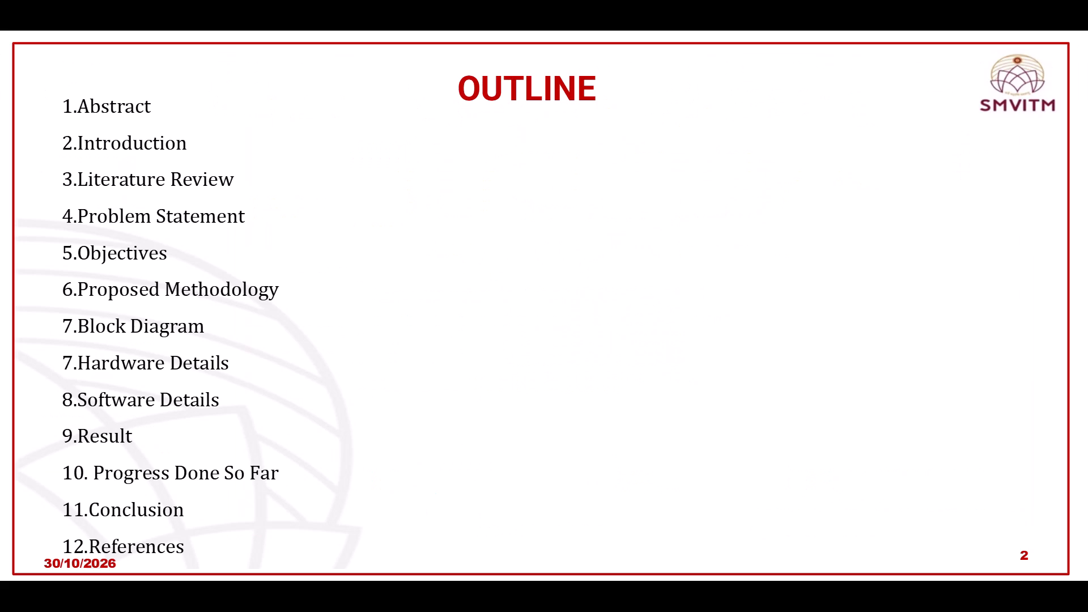
pyautogui.press('Right')
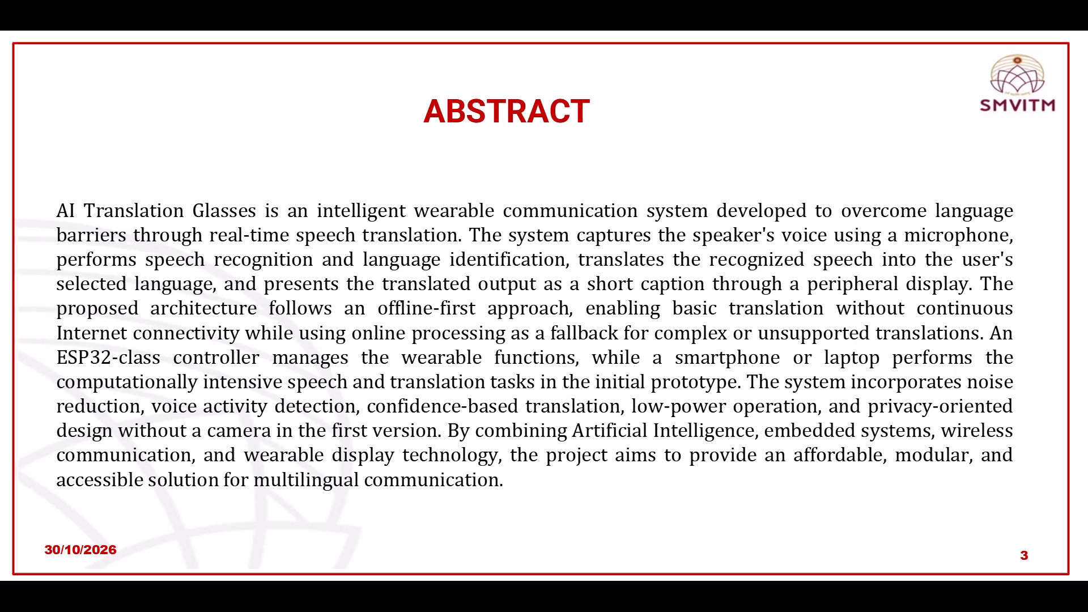
pyautogui.press('Right')
pyautogui.press('Right')
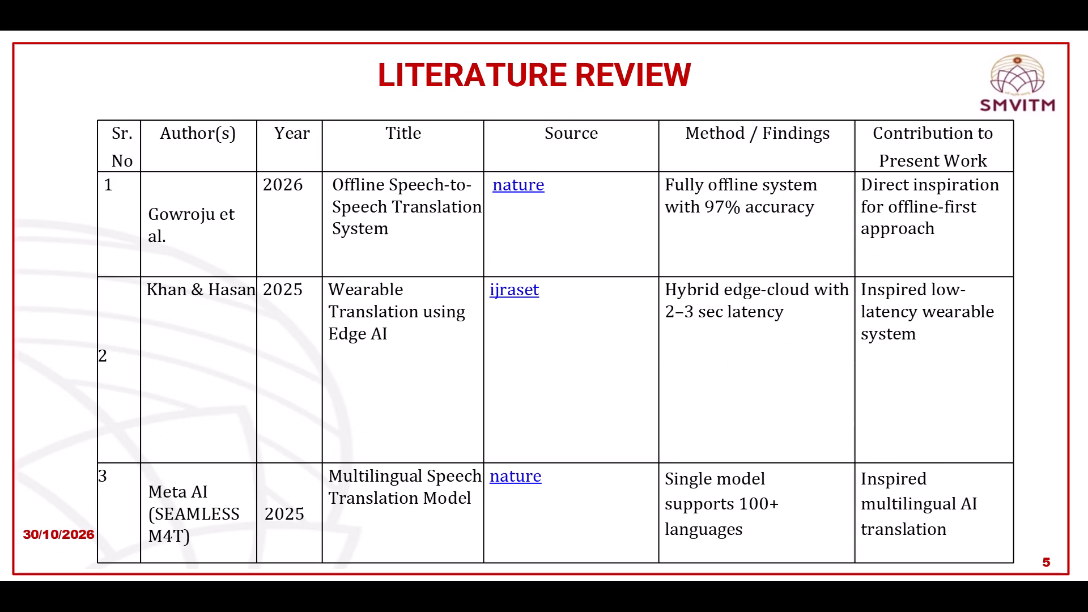
pyautogui.press('Right')
pyautogui.press('Right')
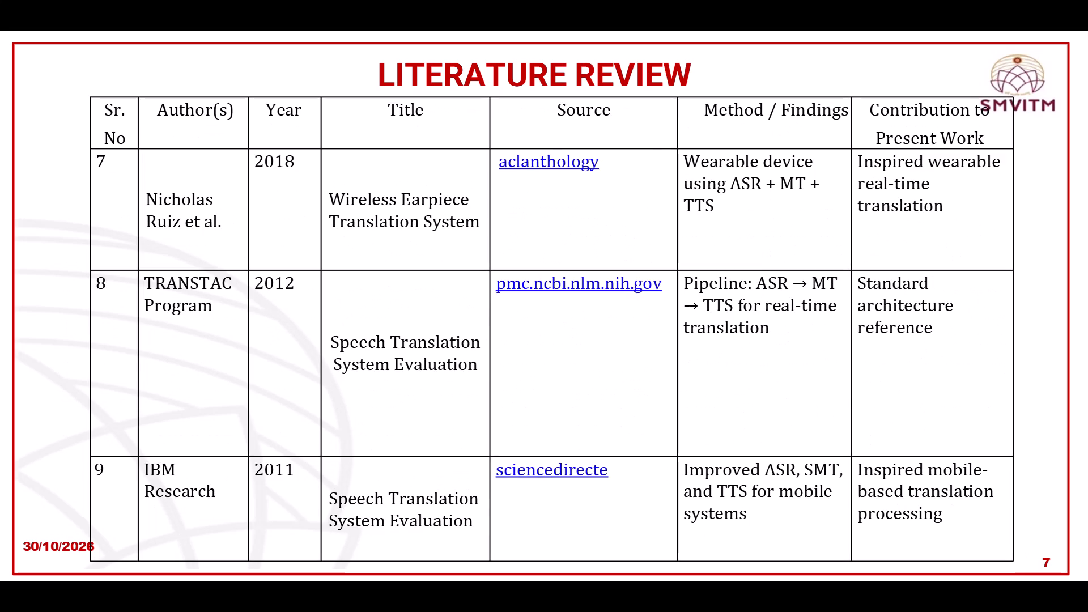
pyautogui.press('Right')
pyautogui.press('Right')
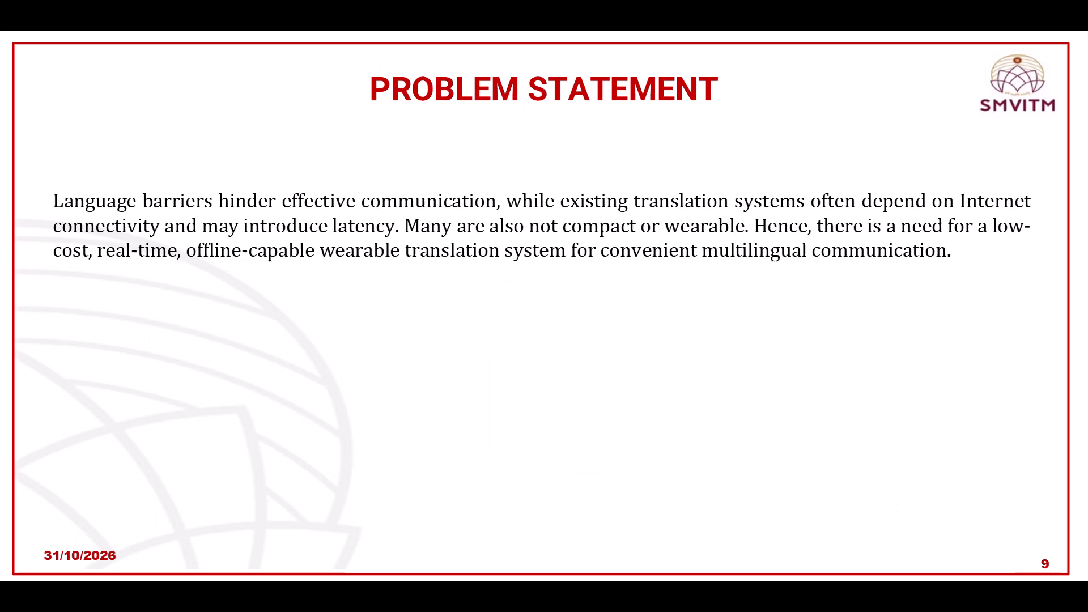
pyautogui.press('Left')
pyautogui.press('Right')
pyautogui.press('Right')
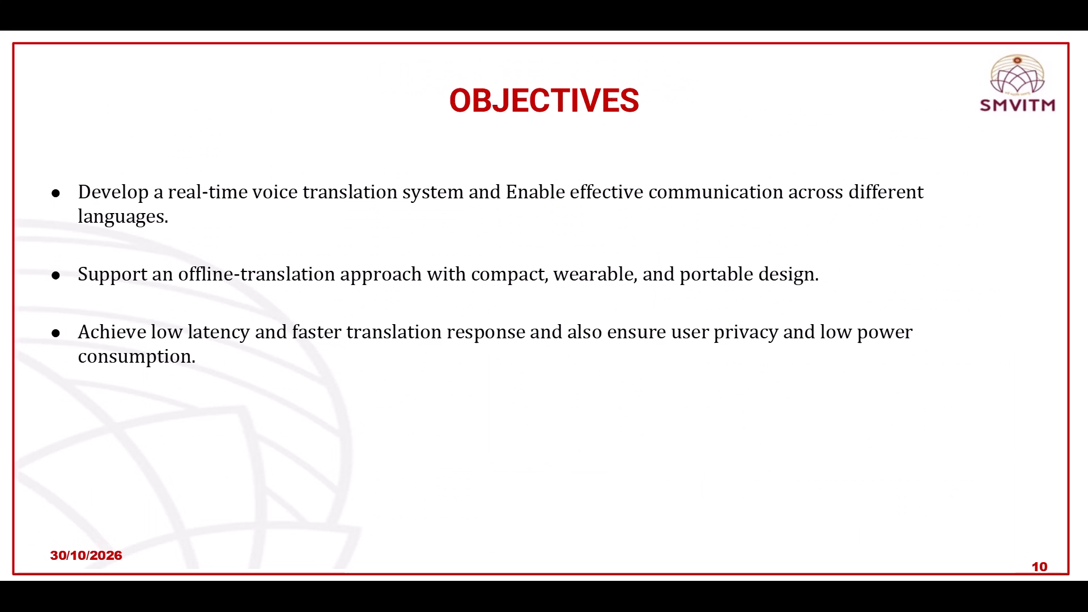
pyautogui.press('Right')
pyautogui.press('Right')
pyautogui.press('Right')
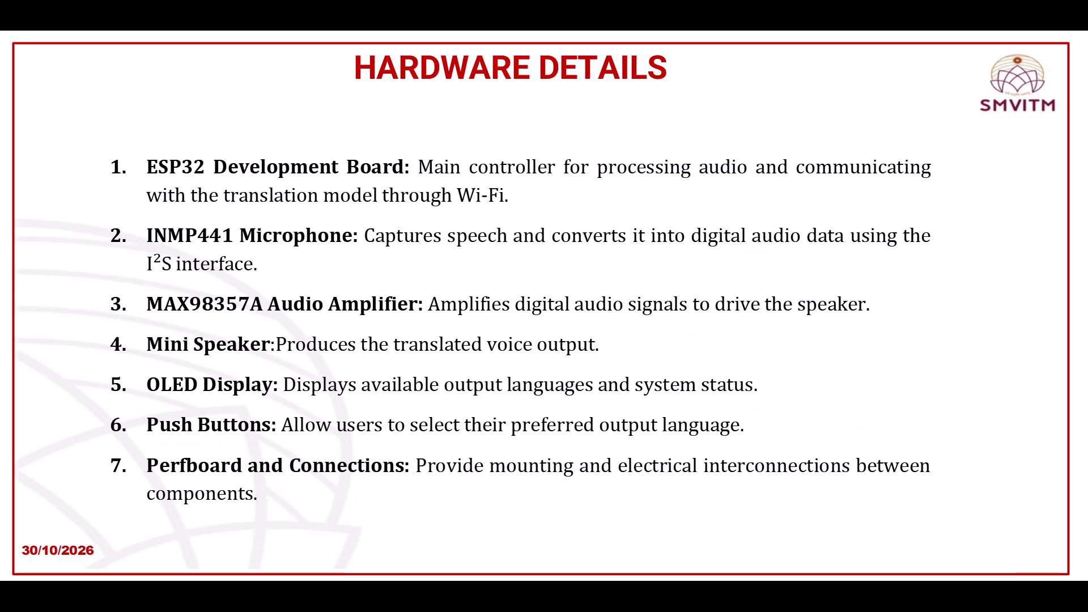
pyautogui.press('Right')
pyautogui.press('Right')
pyautogui.press('Right')
pyautogui.press('Right')
pyautogui.press('Right')
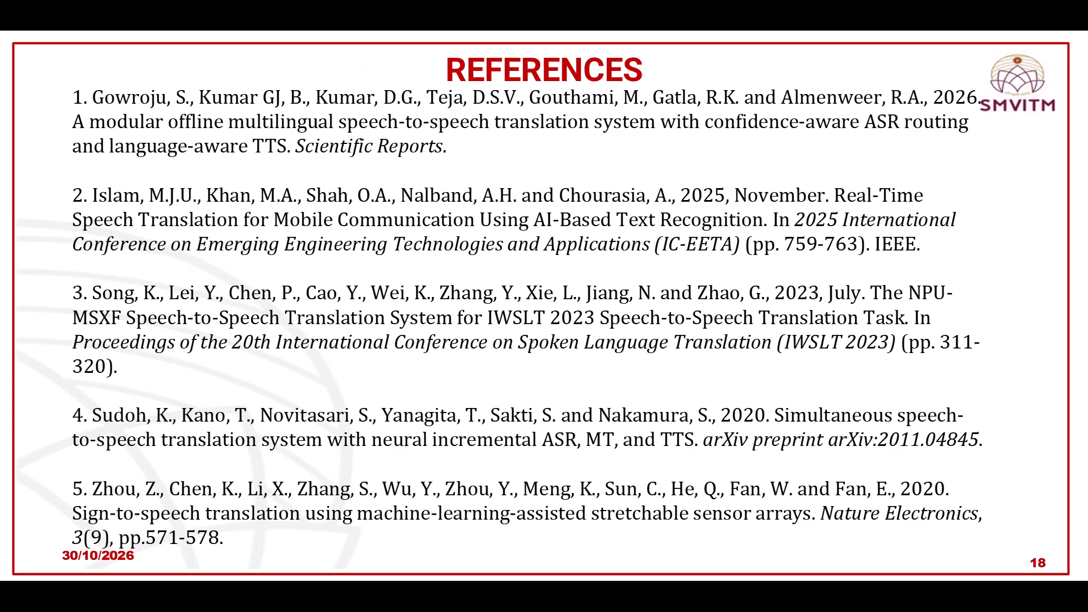
pyautogui.press('Right')
pyautogui.press('Right')
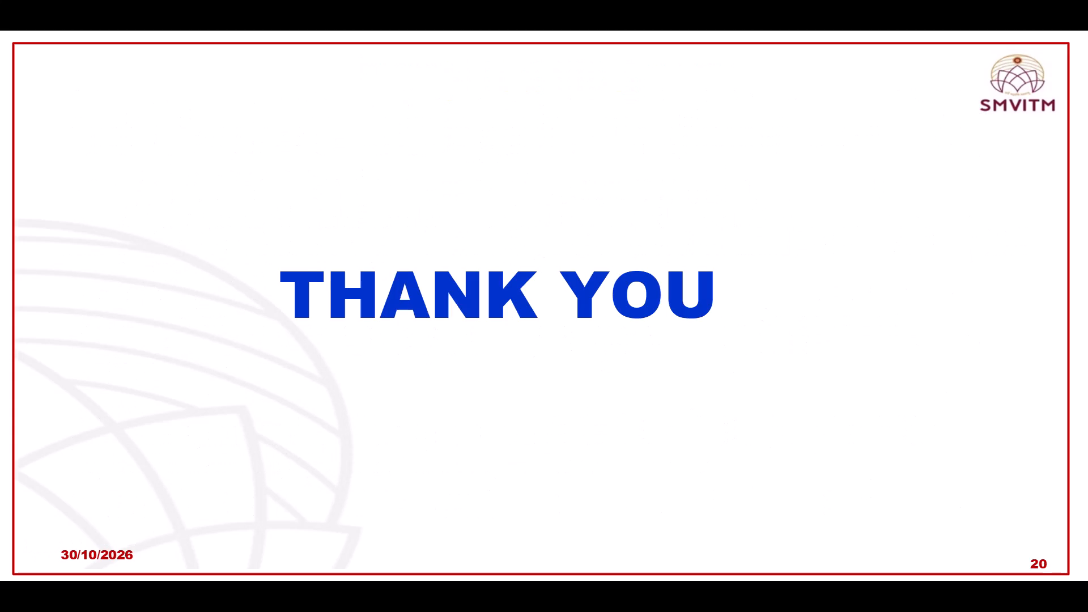
# Recheck the two References slides in the slide show, then play to the end and exit.
pyautogui.press('Left')
pyautogui.press('Left')
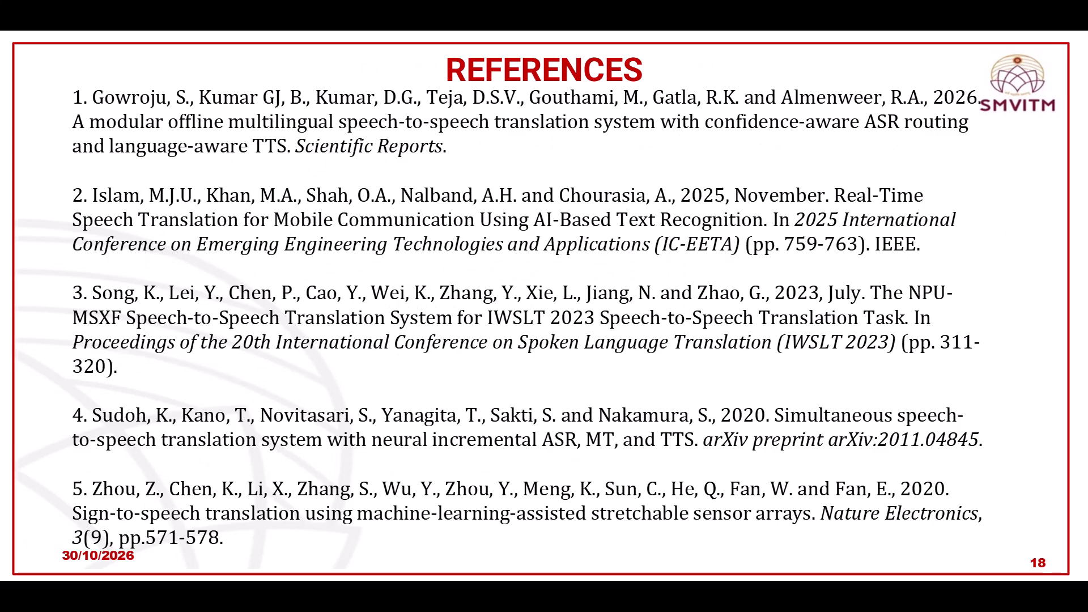
pyautogui.press('Right')
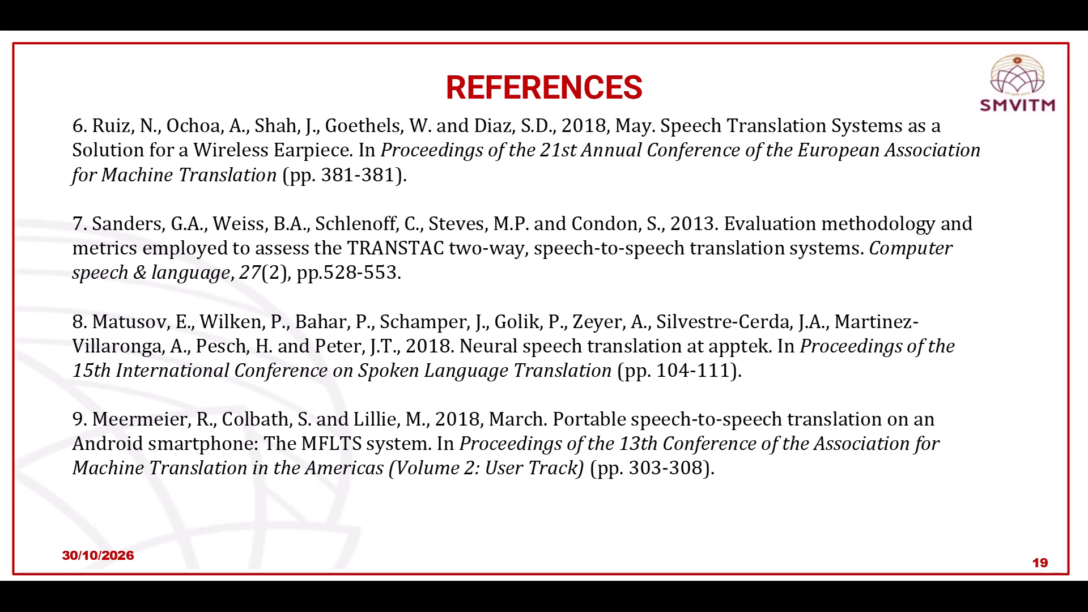
pyautogui.press('Right')
pyautogui.press('Right')
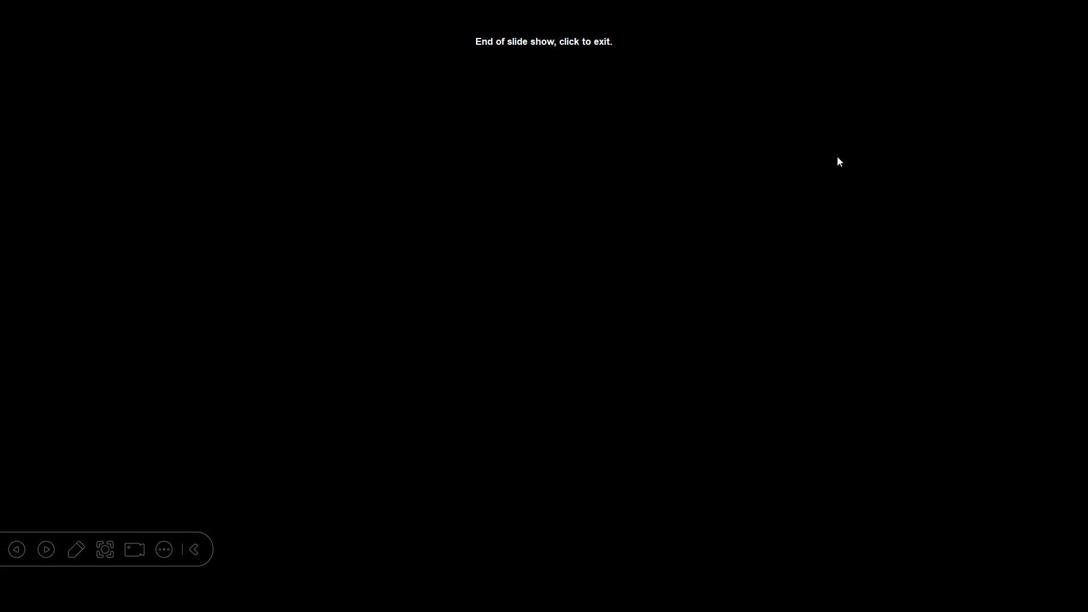
pyautogui.press('Escape')
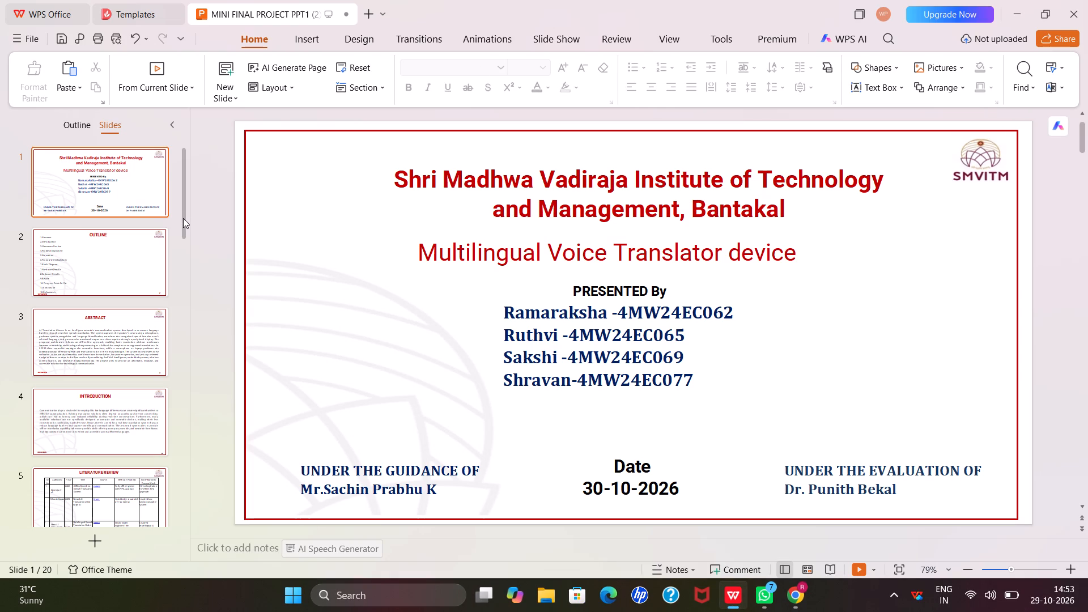
pyautogui.moveTo(183, 218); pyautogui.dragTo(185, 231)
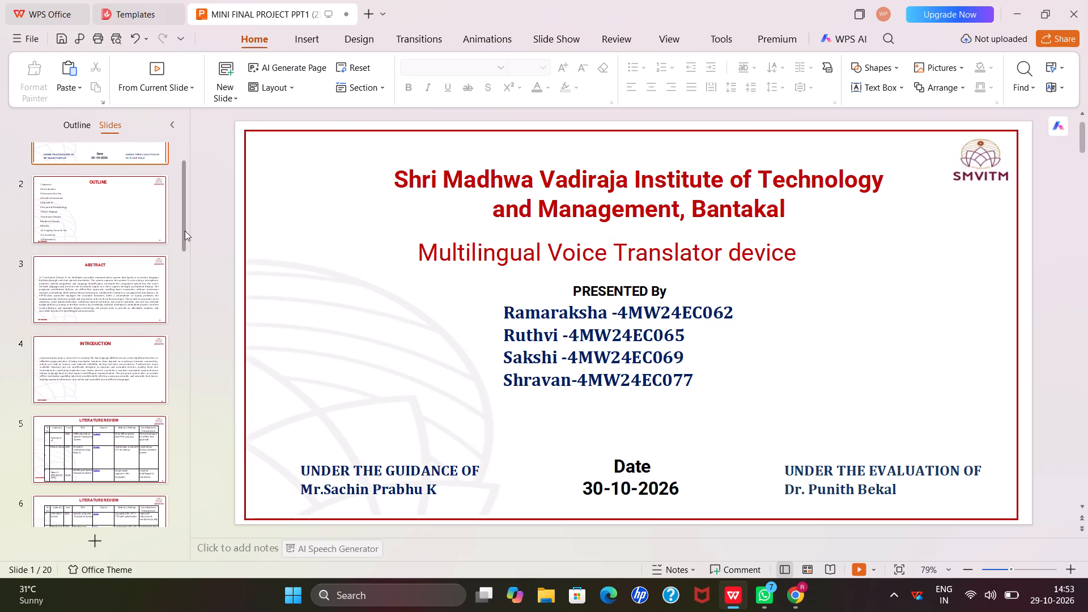
pyautogui.moveTo(185, 211); pyautogui.dragTo(198, 273)
pyautogui.click(104, 425)
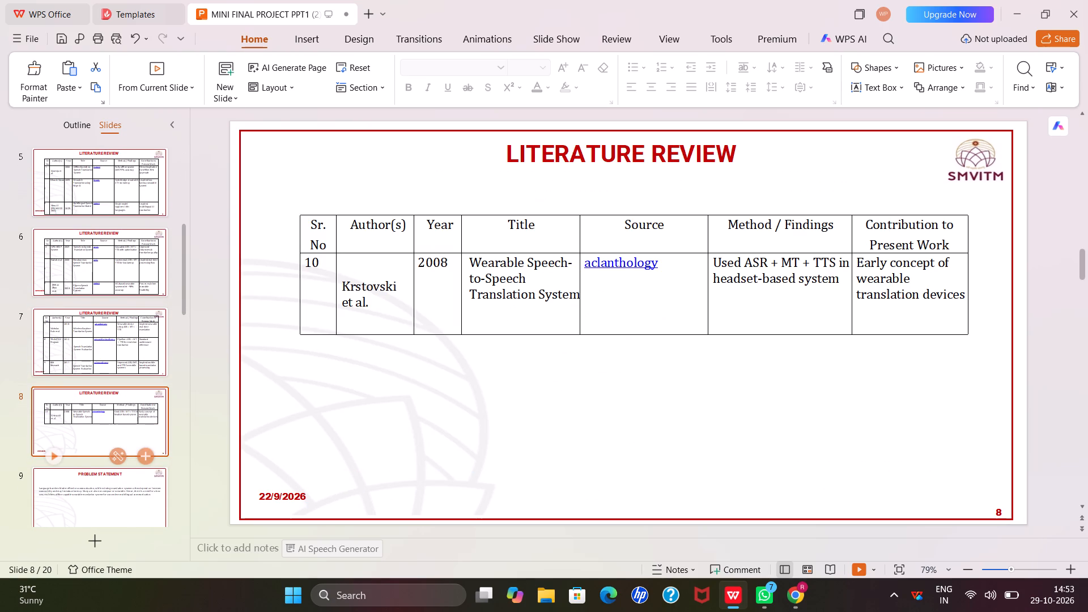
pyautogui.click(270, 495)
pyautogui.press('BackSpace')
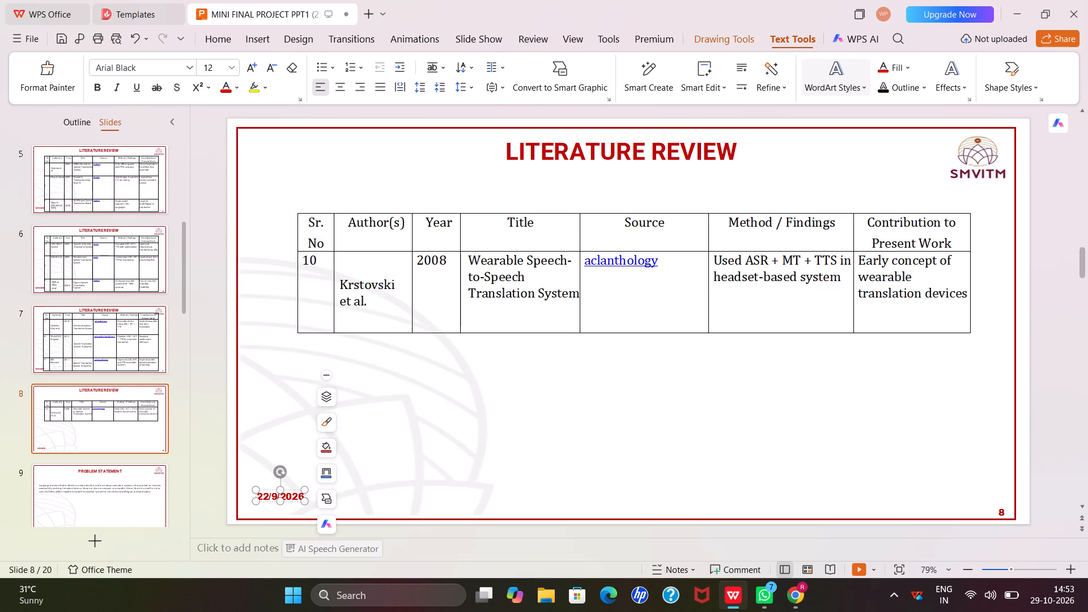
pyautogui.press('BackSpace')
pyautogui.write('30')
pyautogui.press('Right')
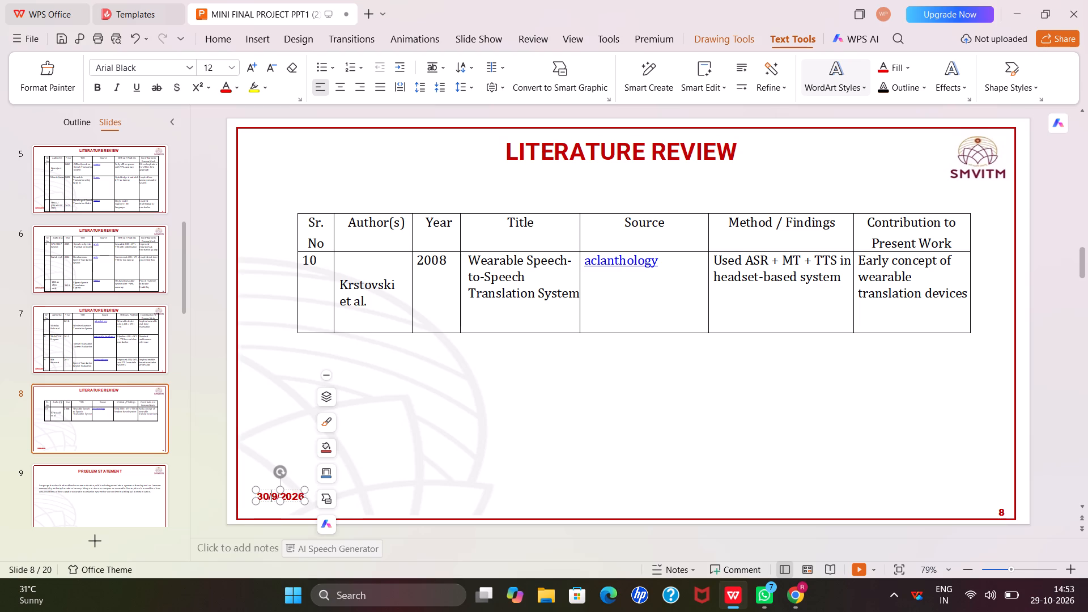
pyautogui.press('Right')
pyautogui.press('BackSpace')
pyautogui.press('1')
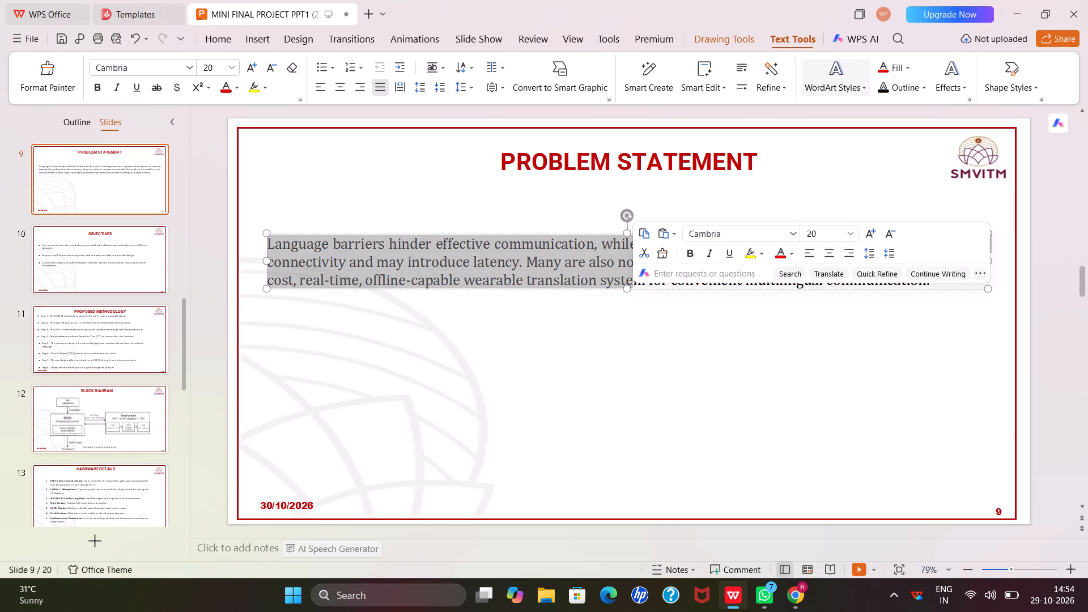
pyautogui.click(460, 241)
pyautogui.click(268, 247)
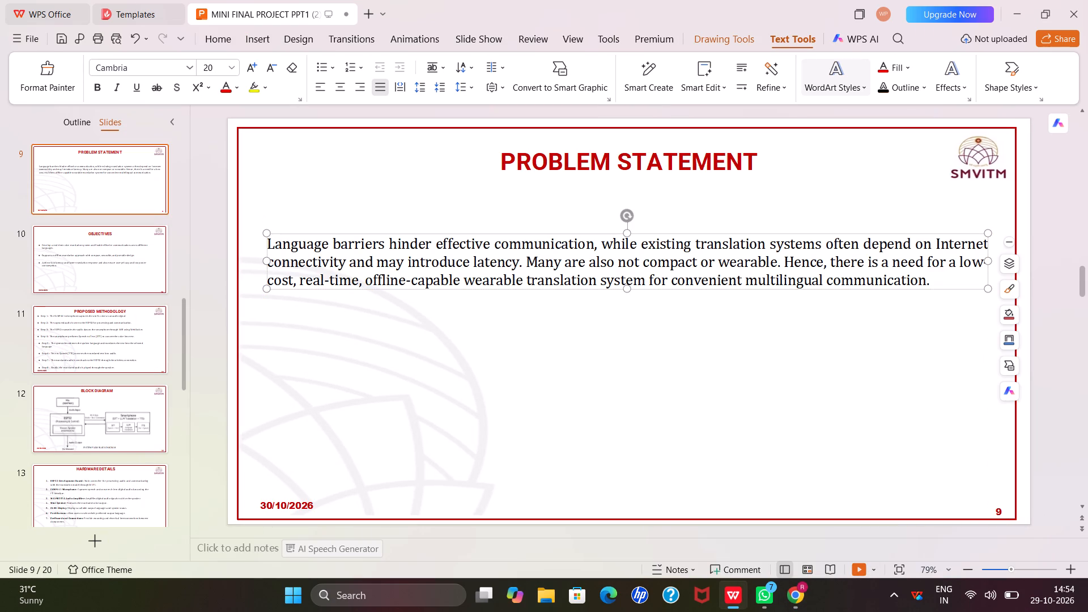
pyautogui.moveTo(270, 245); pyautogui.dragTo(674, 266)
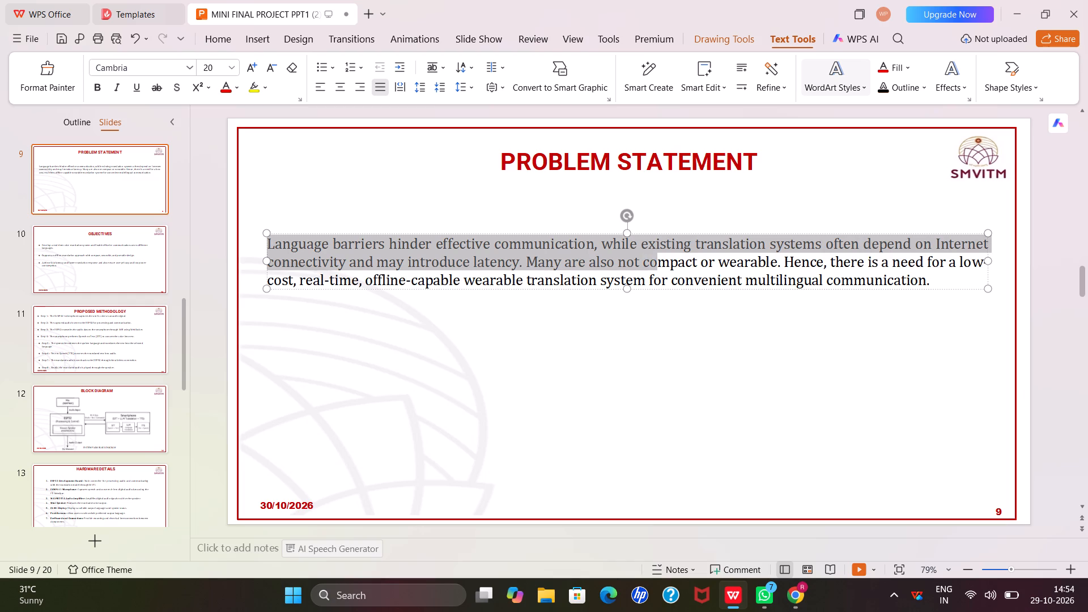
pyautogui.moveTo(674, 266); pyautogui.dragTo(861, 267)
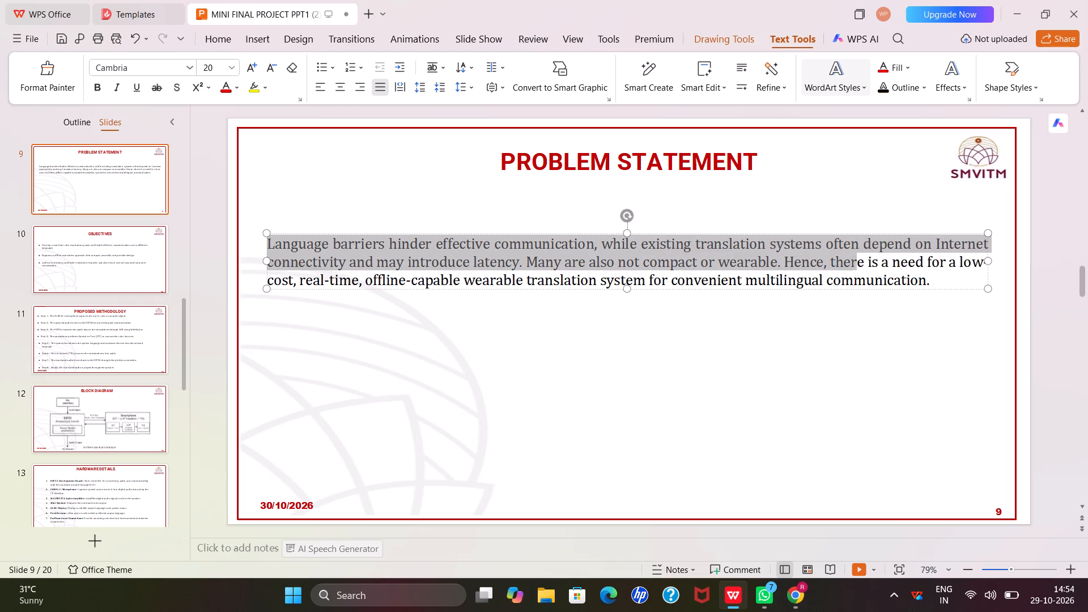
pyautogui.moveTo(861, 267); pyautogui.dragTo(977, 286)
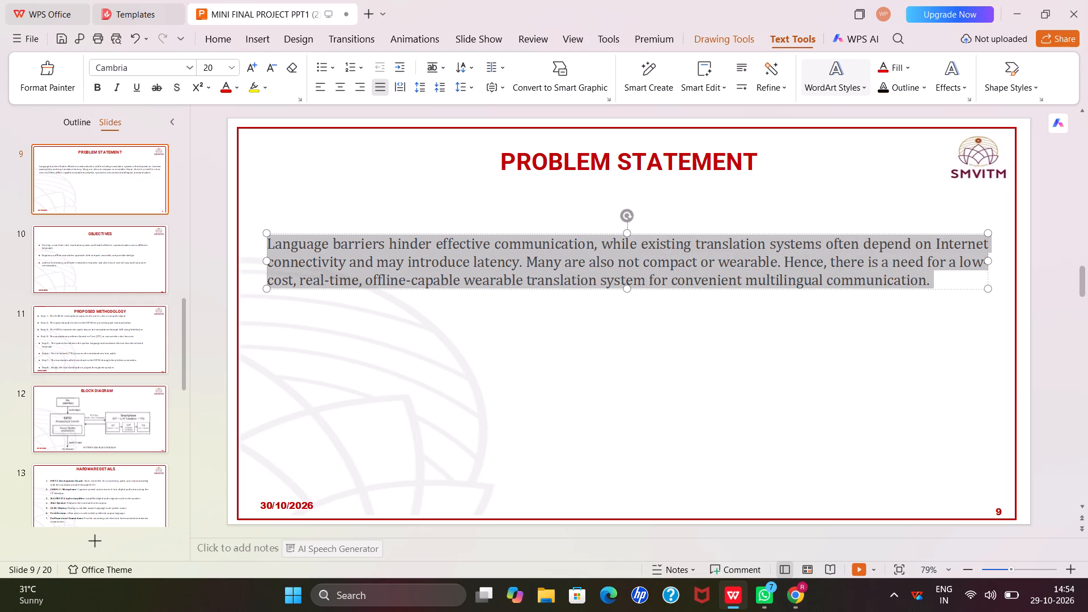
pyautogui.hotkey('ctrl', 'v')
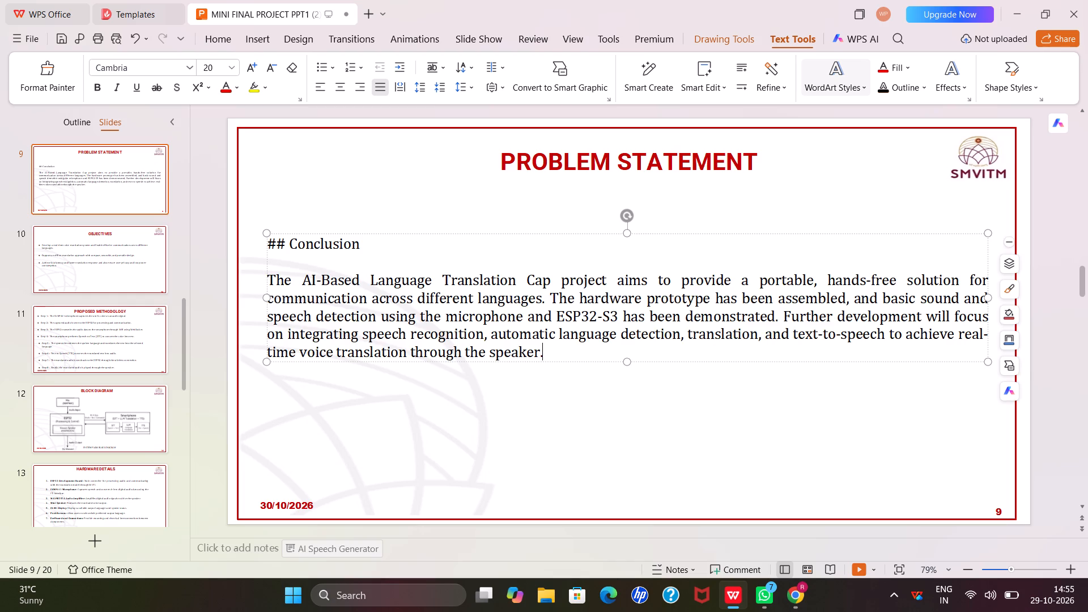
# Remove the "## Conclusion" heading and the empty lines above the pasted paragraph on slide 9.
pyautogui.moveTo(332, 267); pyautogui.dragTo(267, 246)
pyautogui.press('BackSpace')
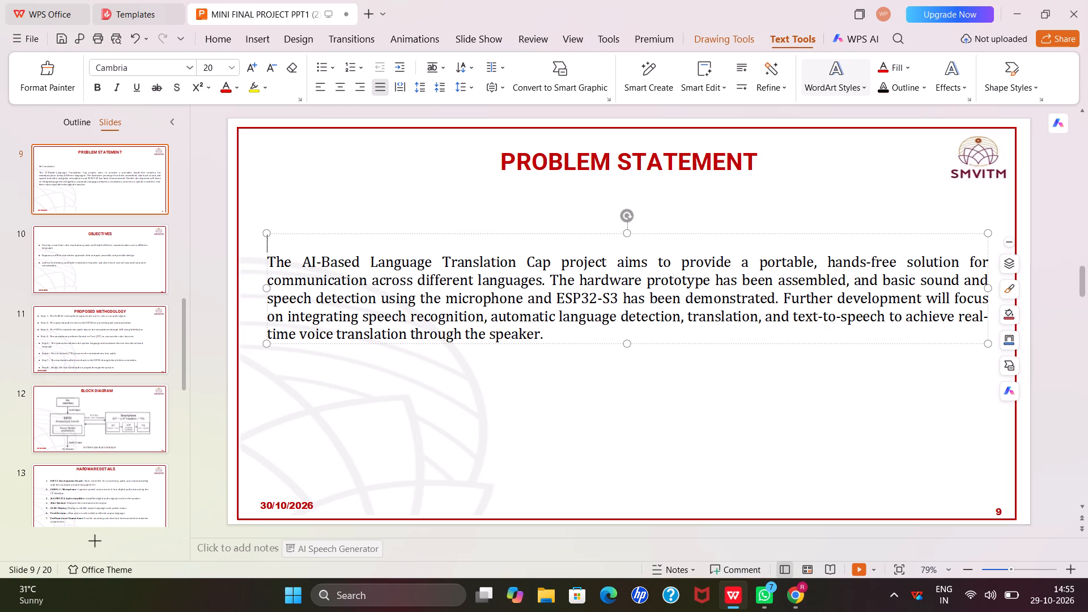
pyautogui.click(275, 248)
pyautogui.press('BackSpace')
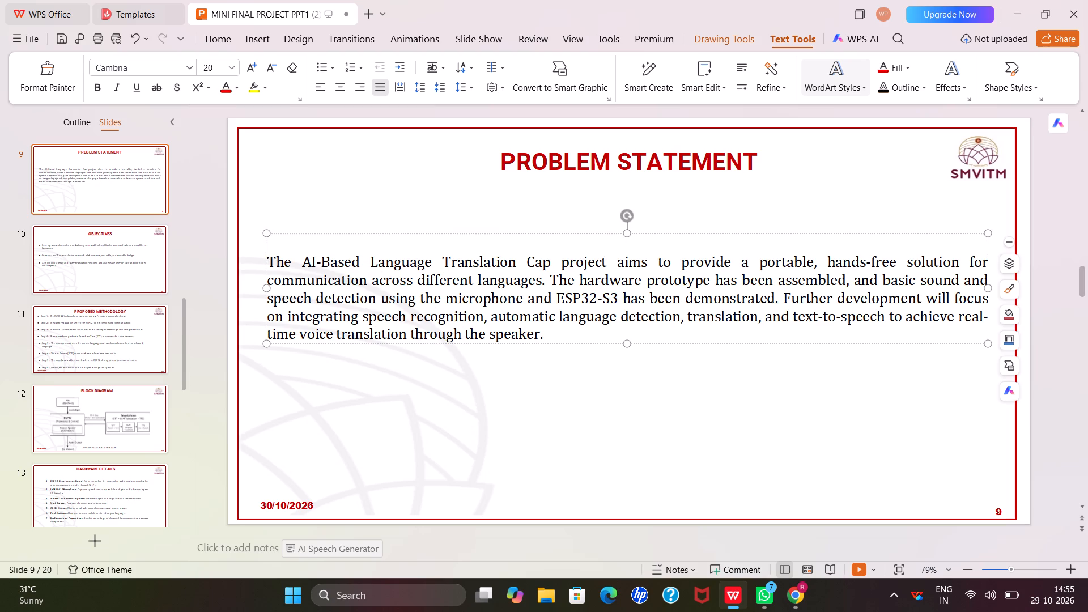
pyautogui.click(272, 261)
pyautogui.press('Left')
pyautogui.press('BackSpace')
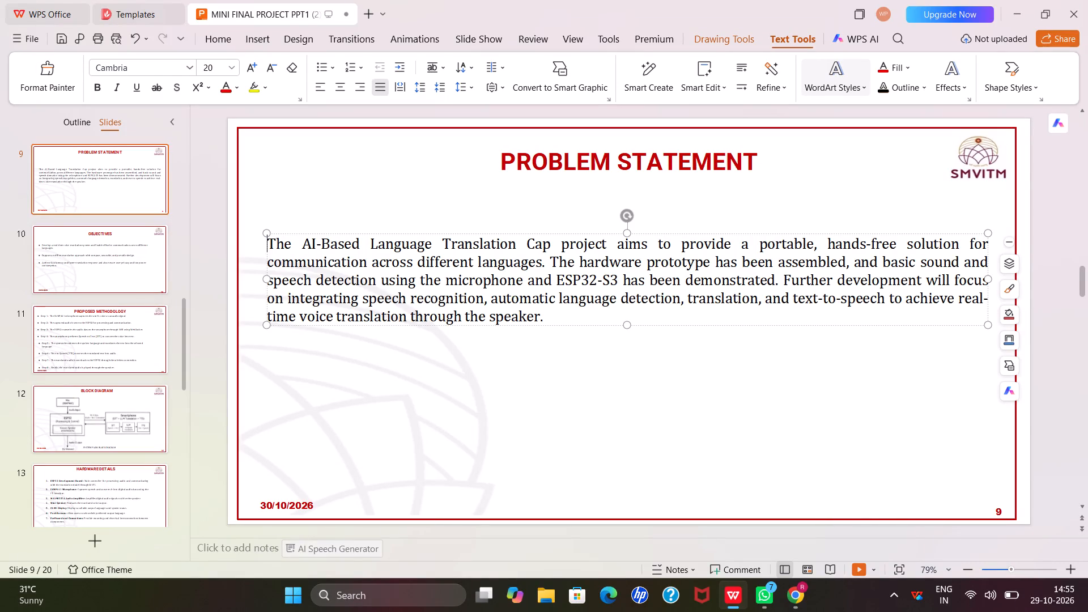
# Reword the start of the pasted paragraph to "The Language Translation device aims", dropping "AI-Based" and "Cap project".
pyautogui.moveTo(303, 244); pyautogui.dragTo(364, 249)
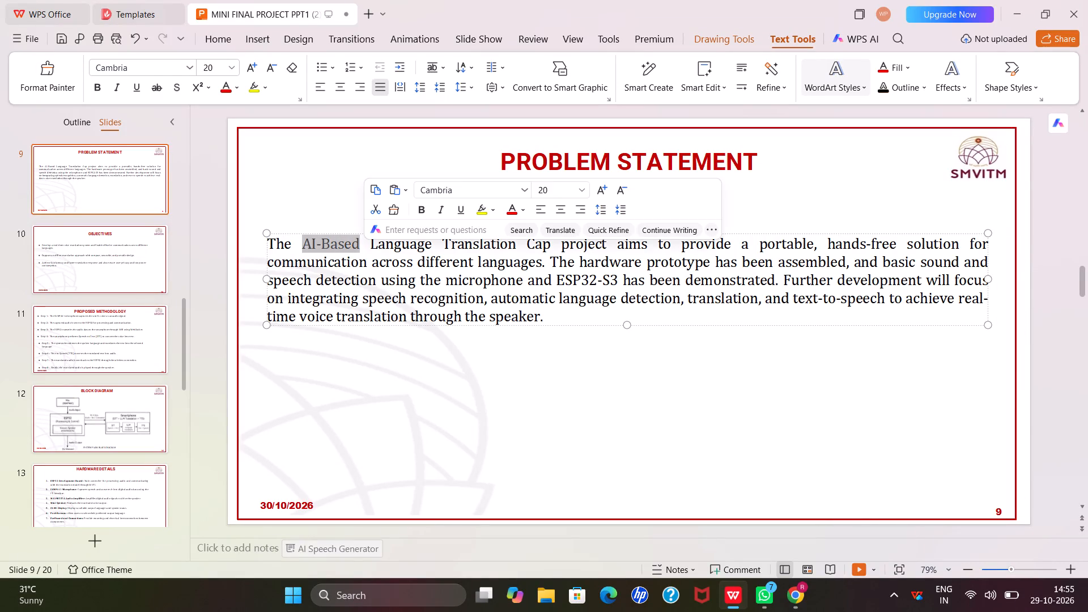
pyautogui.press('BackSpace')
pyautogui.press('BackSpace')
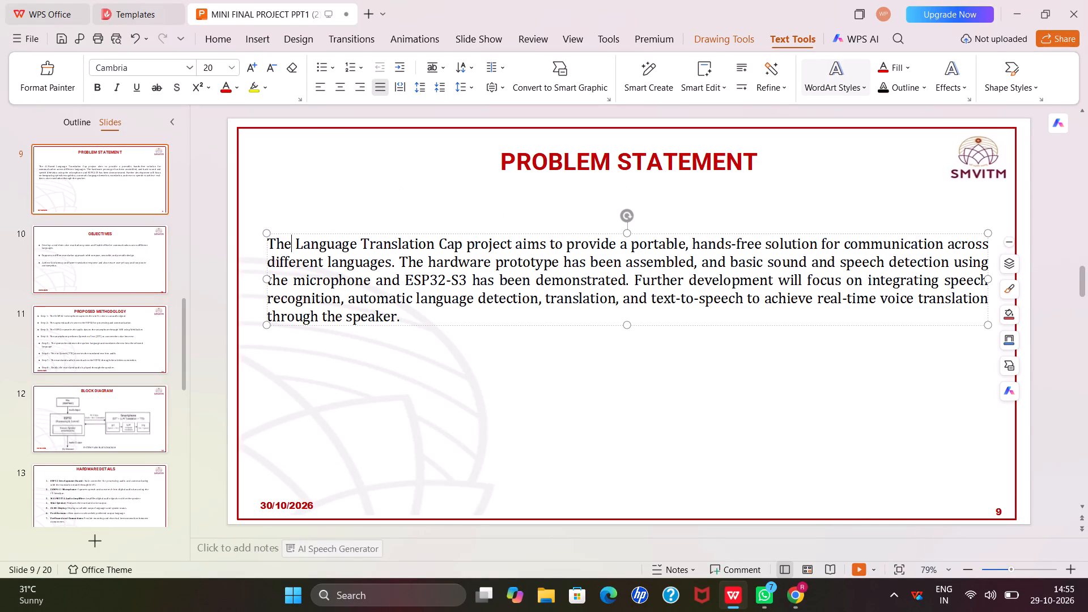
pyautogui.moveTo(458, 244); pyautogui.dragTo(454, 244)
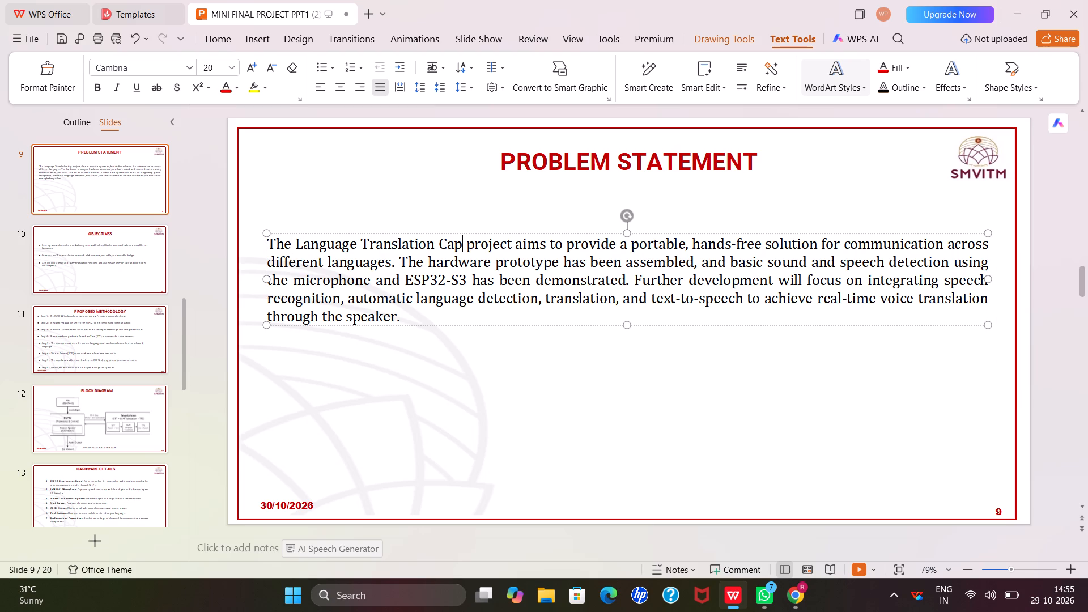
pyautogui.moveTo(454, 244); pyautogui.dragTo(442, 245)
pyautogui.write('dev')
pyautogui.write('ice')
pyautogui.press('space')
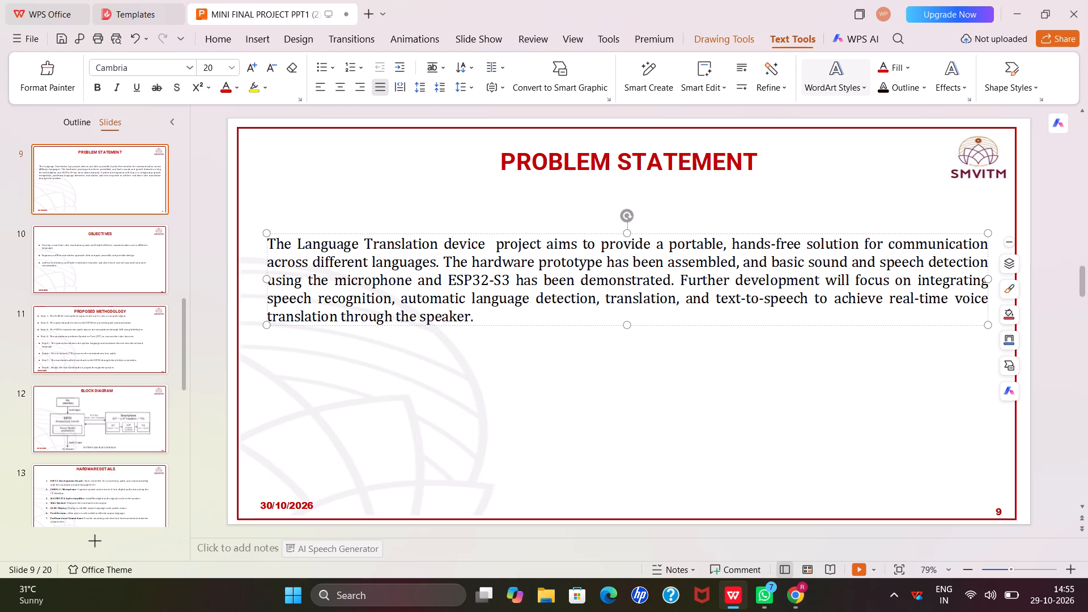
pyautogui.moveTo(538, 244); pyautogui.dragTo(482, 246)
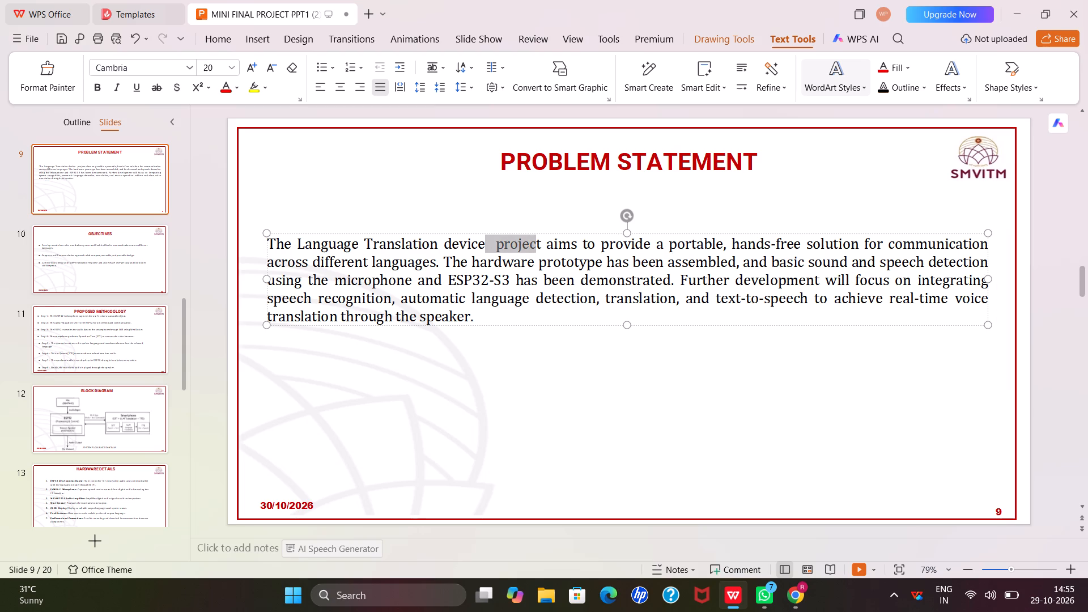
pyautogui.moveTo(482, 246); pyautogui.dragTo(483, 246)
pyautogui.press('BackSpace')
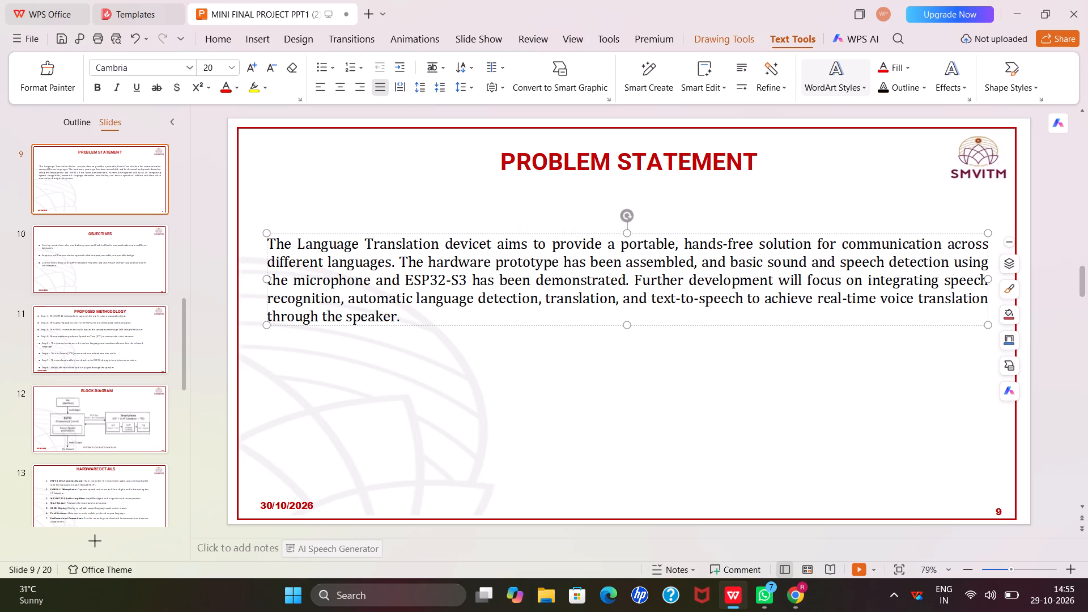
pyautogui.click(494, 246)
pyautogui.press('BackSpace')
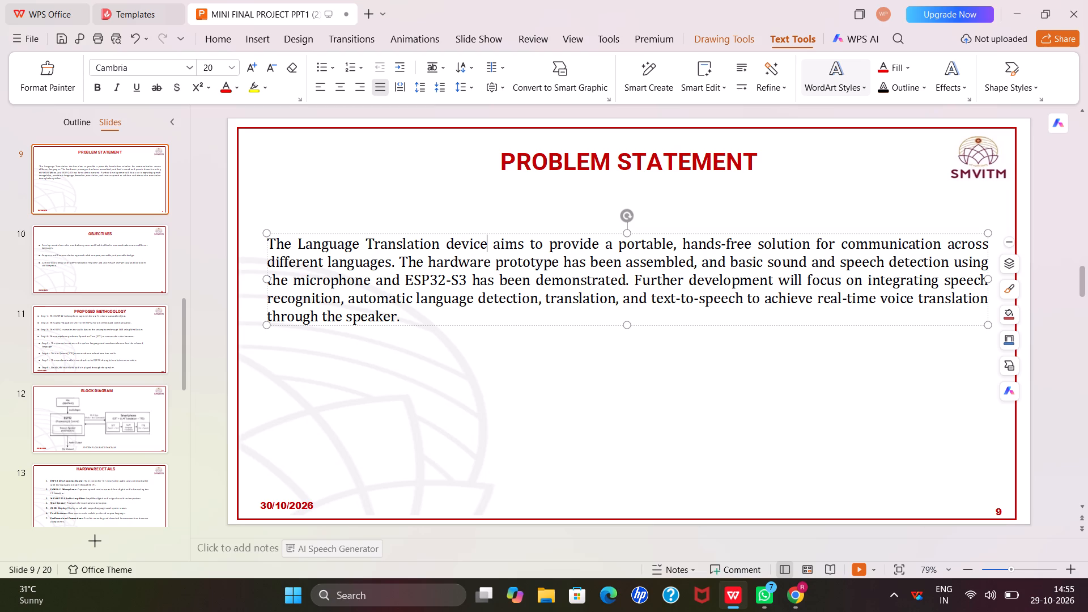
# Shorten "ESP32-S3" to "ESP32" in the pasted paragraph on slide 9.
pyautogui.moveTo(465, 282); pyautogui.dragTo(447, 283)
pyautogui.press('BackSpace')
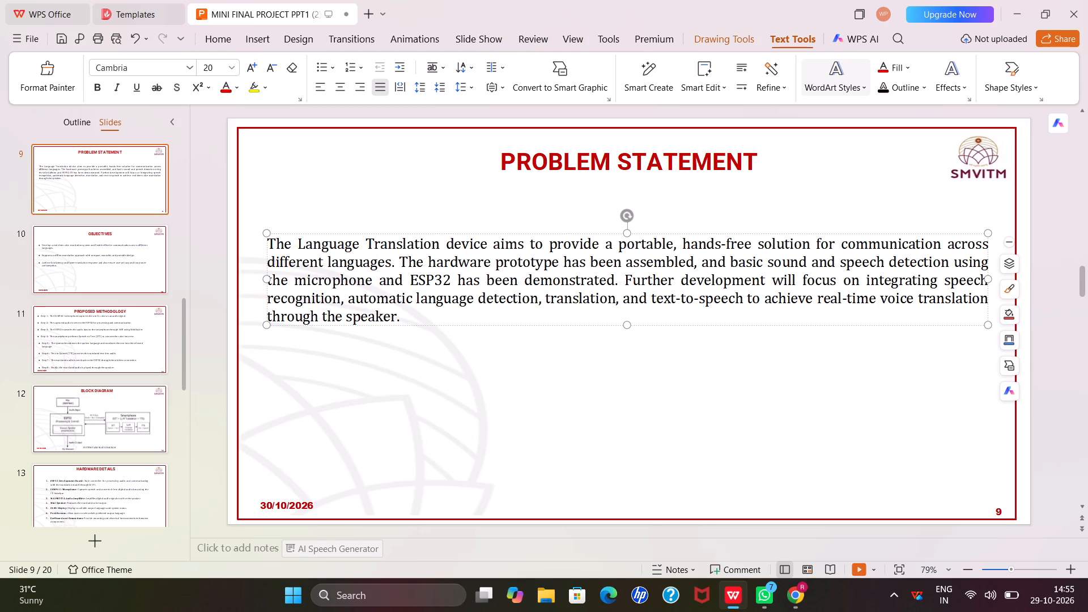
# Save the presentation without backing it up to WPS Cloud.
pyautogui.hotkey('ctrl', 's')
pyautogui.hotkey('ctrl', 'z')
pyautogui.hotkey('ctrl', 'z')
pyautogui.hotkey('ctrl', 'z')
pyautogui.hotkey('ctrl', 'z')
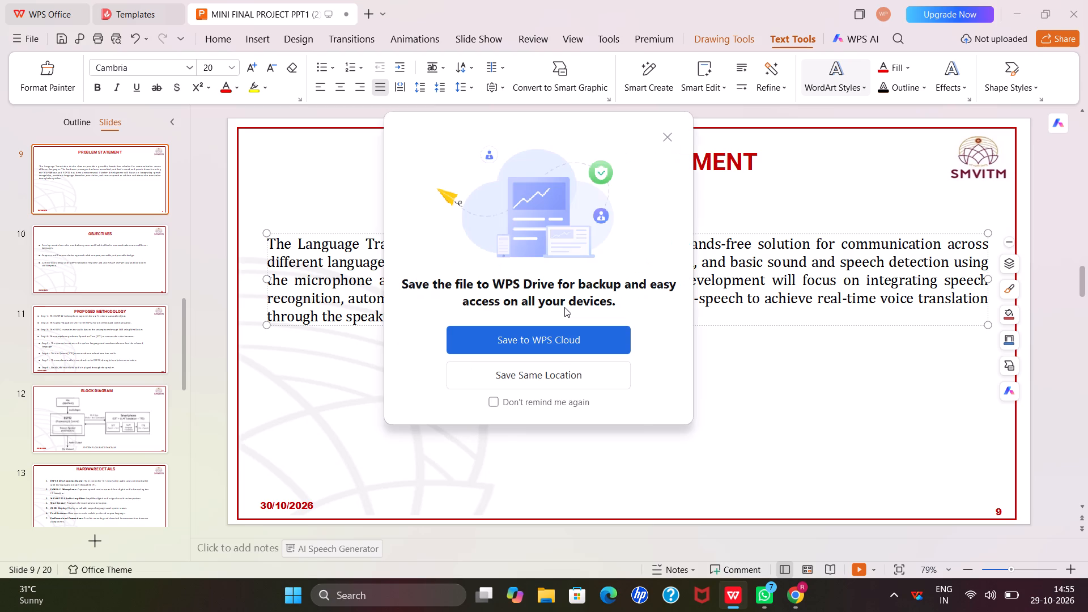
pyautogui.click(670, 143)
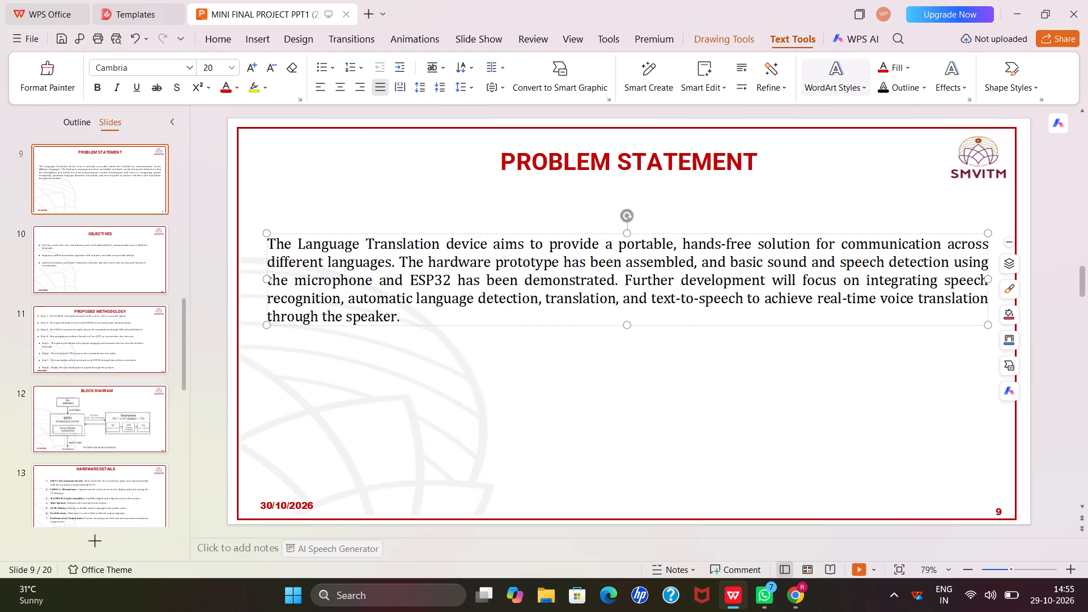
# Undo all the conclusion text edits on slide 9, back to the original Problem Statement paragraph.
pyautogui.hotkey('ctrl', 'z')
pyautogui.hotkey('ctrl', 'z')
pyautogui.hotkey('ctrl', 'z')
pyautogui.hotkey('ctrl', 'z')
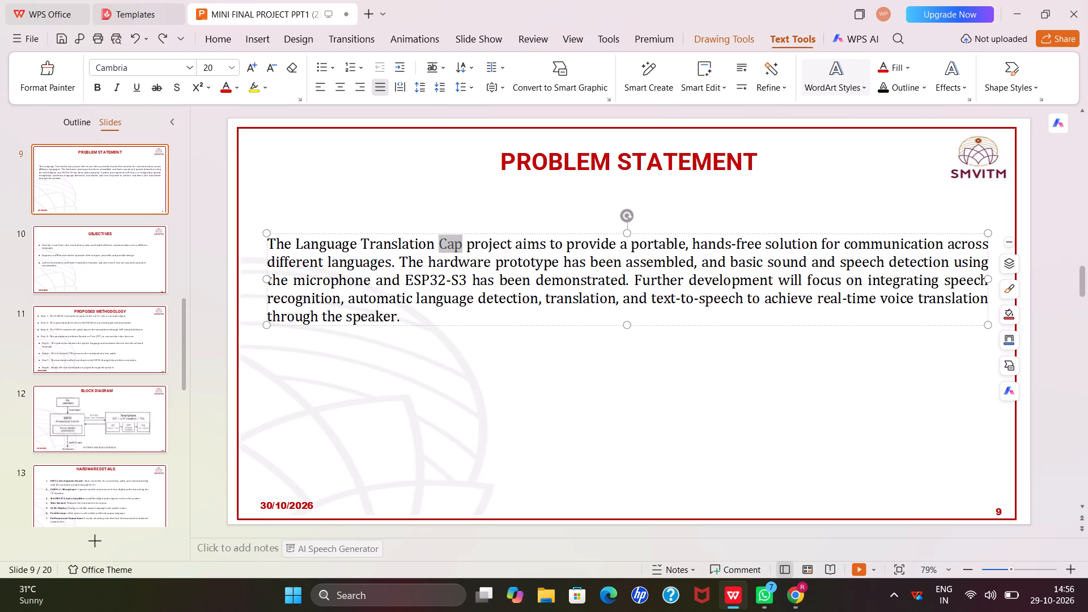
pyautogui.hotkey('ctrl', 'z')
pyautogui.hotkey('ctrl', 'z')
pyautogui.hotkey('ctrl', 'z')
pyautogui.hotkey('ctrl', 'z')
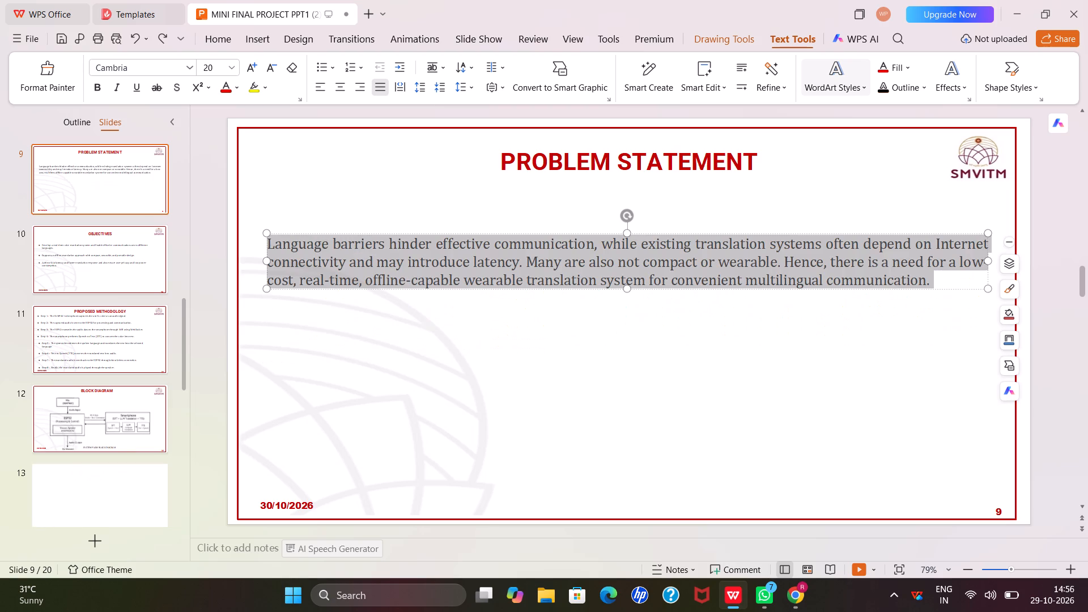
# Replace the Conclusion paragraph on slide 17 with the copied ChatGPT conclusion text.
pyautogui.click(399, 410)
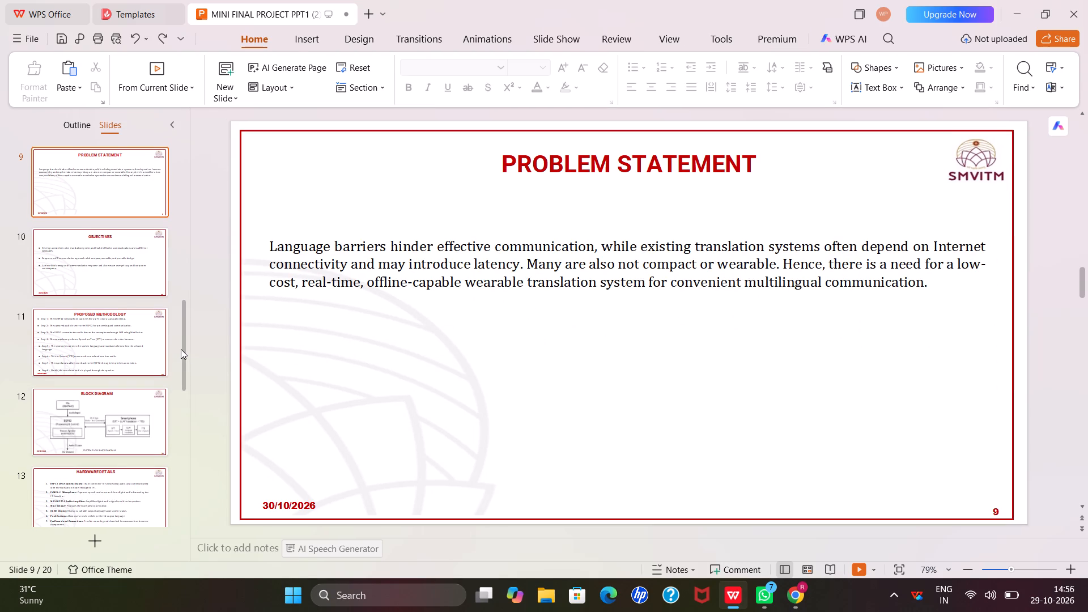
pyautogui.moveTo(181, 349); pyautogui.dragTo(180, 427)
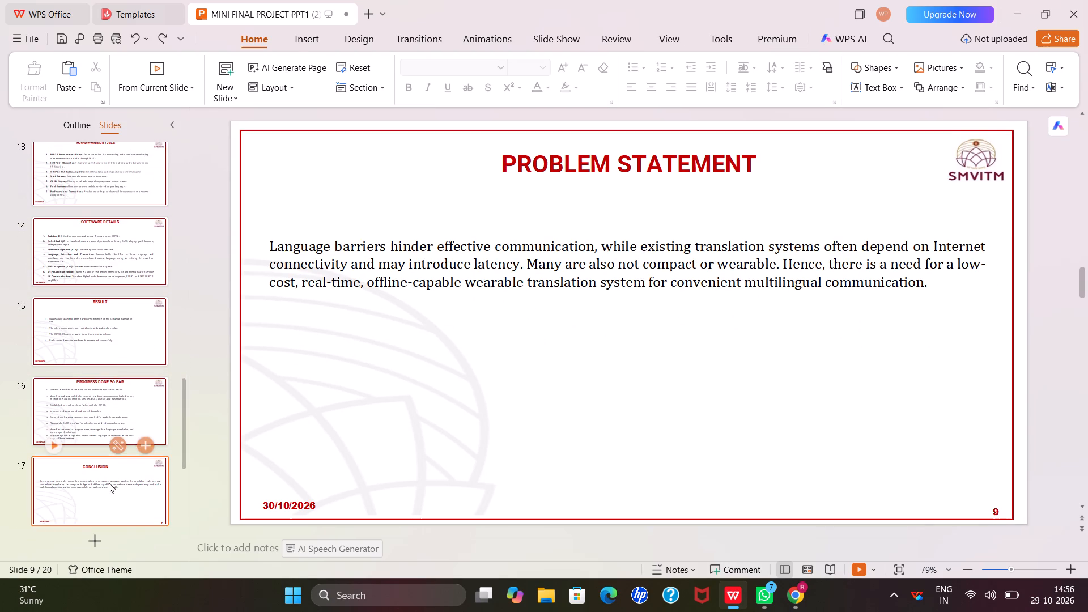
pyautogui.click(109, 483)
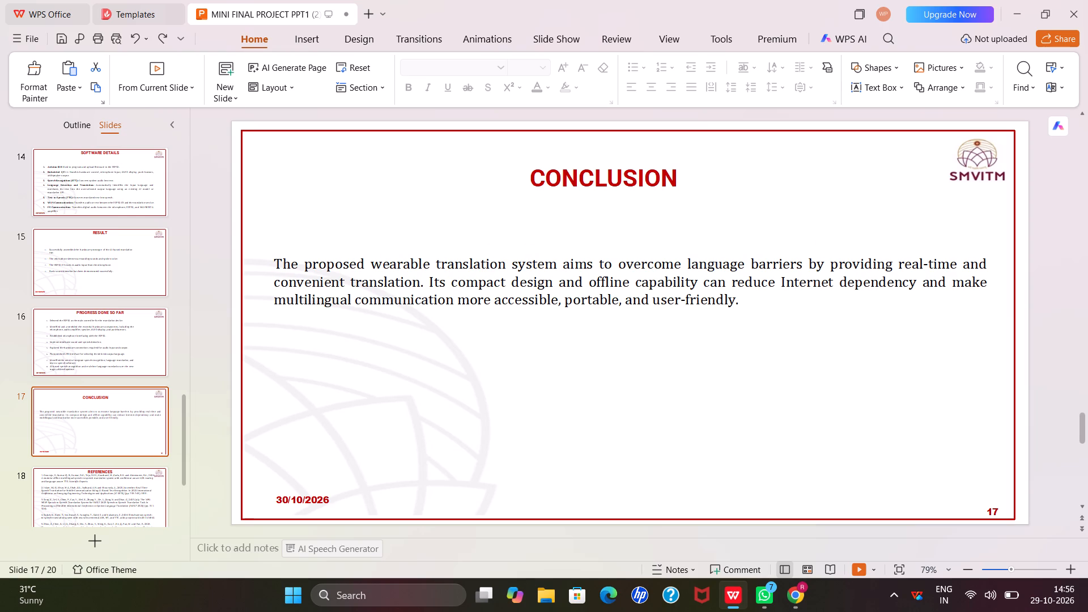
pyautogui.moveTo(275, 260); pyautogui.dragTo(668, 292)
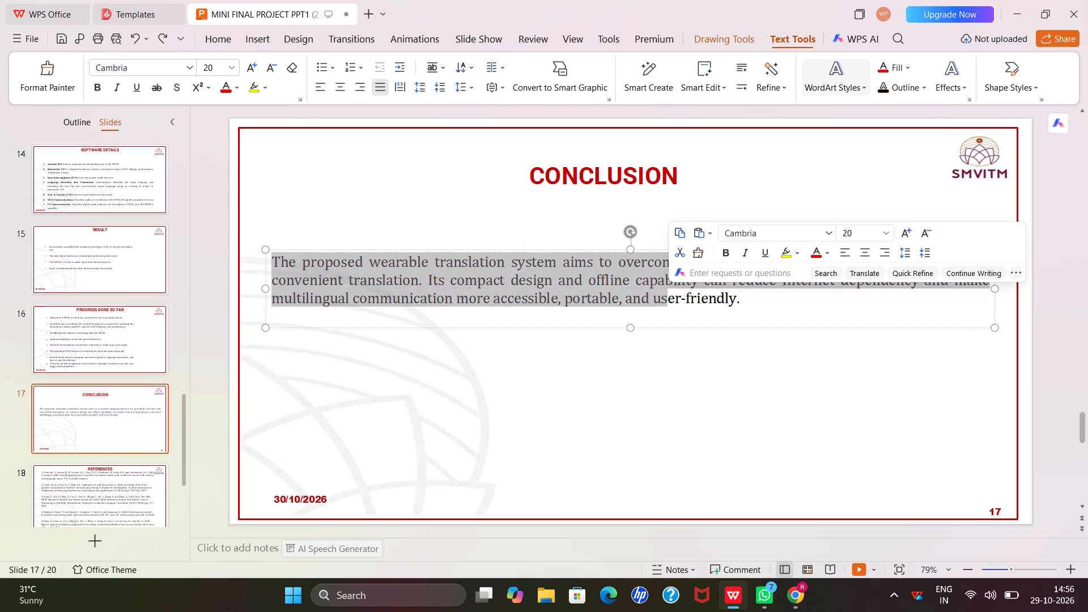
pyautogui.moveTo(744, 305); pyautogui.dragTo(305, 306)
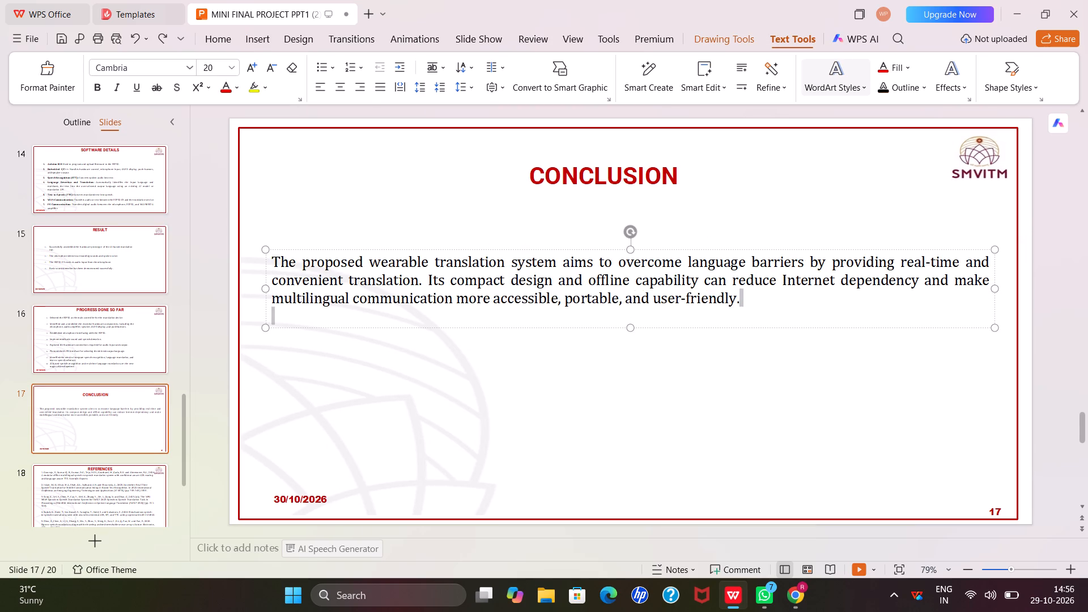
pyautogui.moveTo(305, 306); pyautogui.dragTo(274, 263)
pyautogui.hotkey('ctrl', 'v')
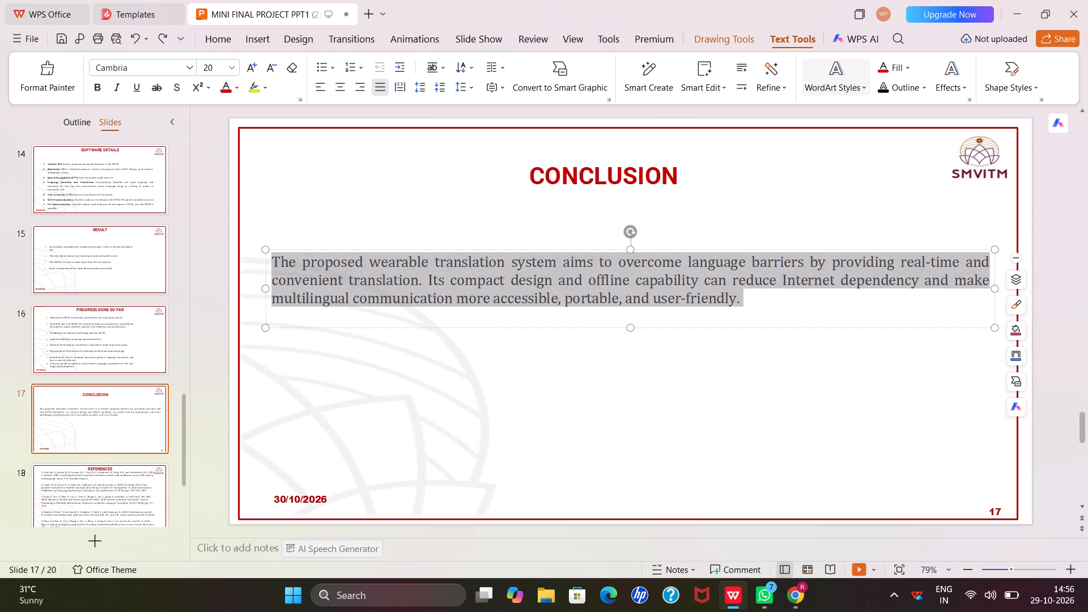
# Delete the pasted "## Conclusion" heading and the blank line above the paragraph on slide 17.
pyautogui.moveTo(307, 283); pyautogui.dragTo(270, 260)
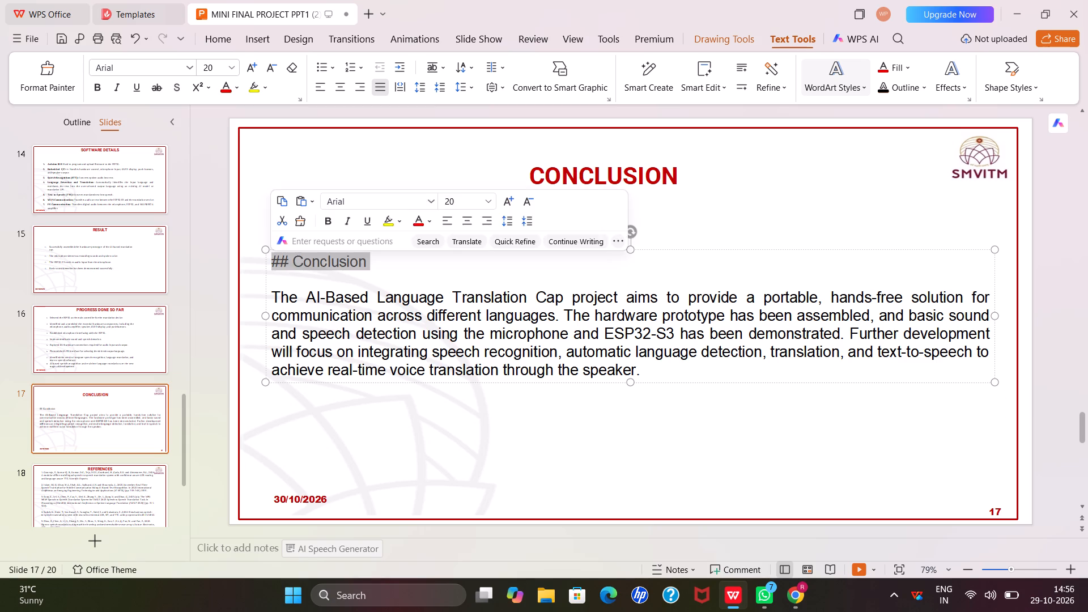
pyautogui.press('BackSpace')
pyautogui.press('BackSpace')
pyautogui.click(274, 274)
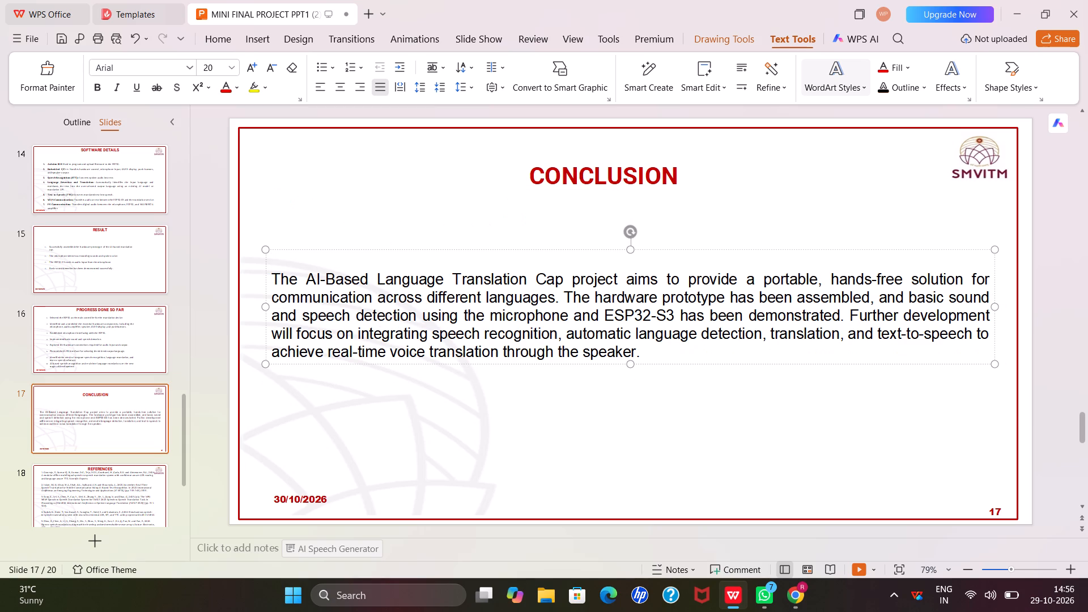
pyautogui.press('BackSpace')
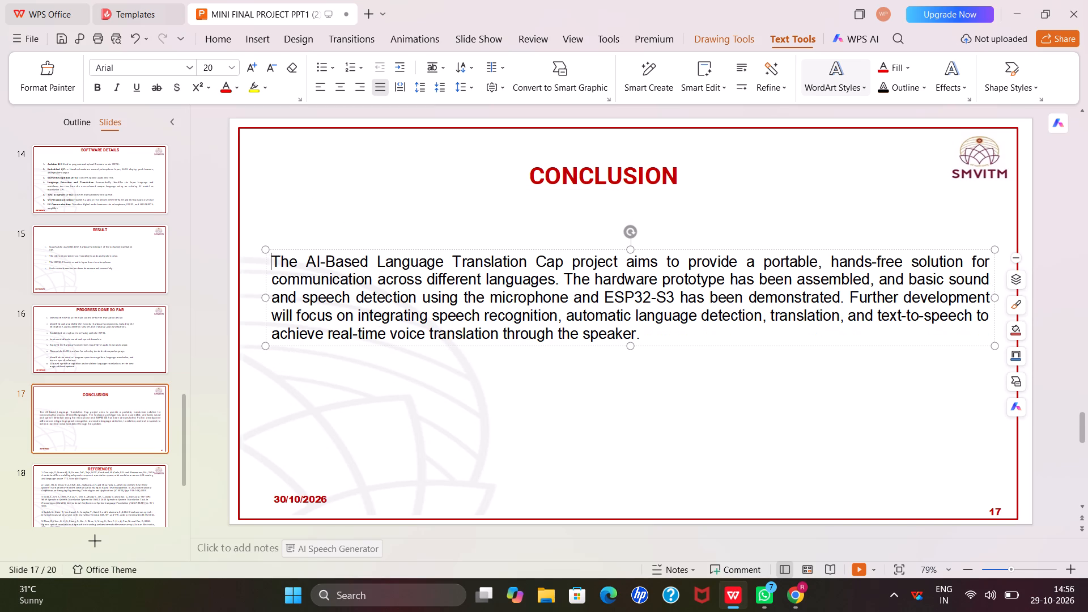
pyautogui.click(271, 260)
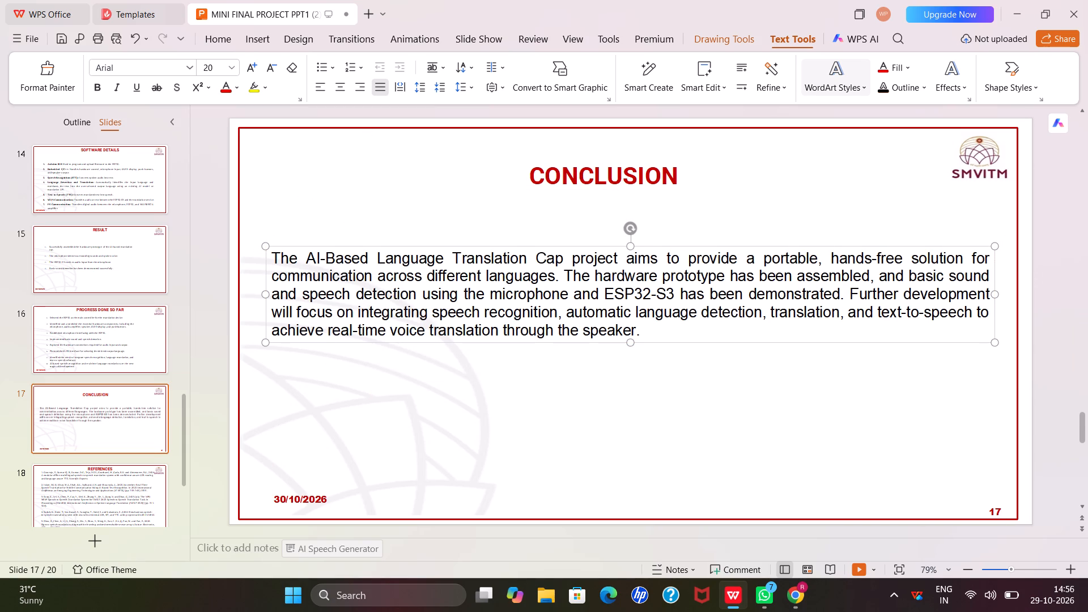
# Set the whole conclusion paragraph on slide 17 to the Cambria font.
pyautogui.moveTo(274, 255); pyautogui.dragTo(588, 321)
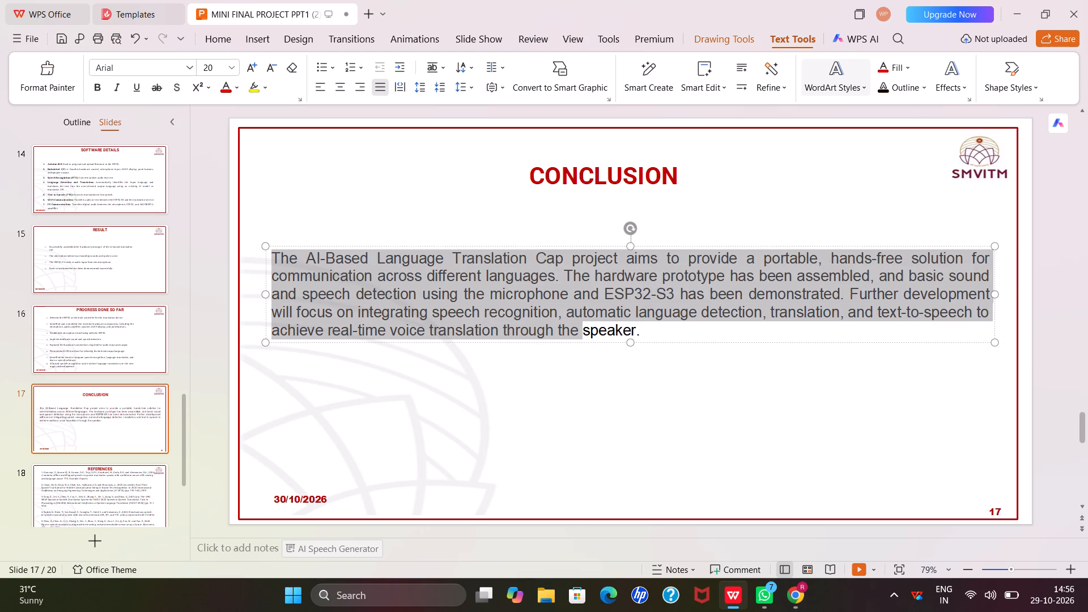
pyautogui.moveTo(588, 321); pyautogui.dragTo(648, 321)
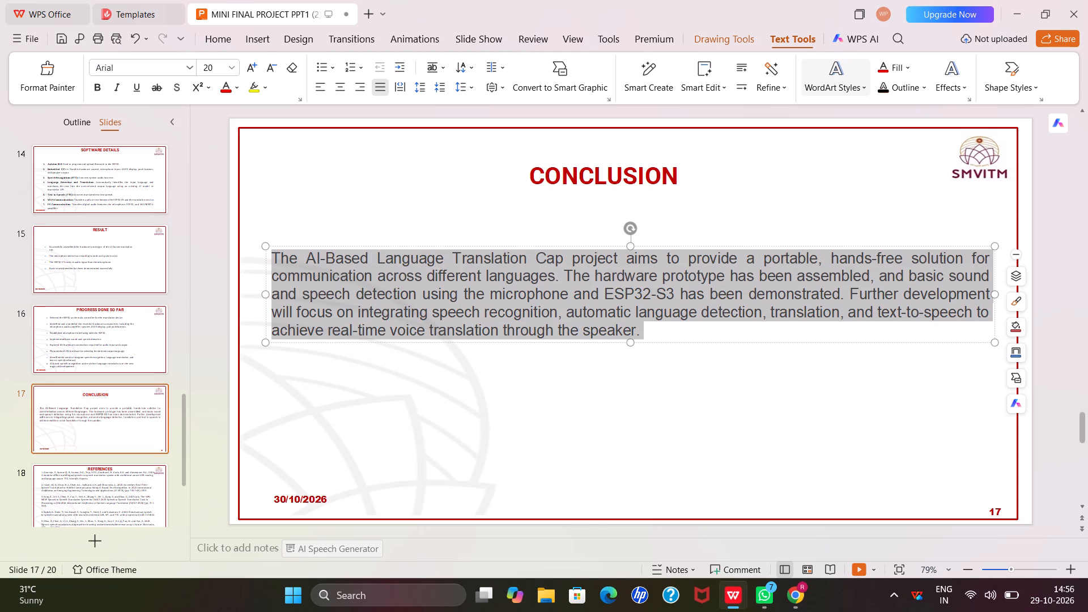
pyautogui.click(188, 69)
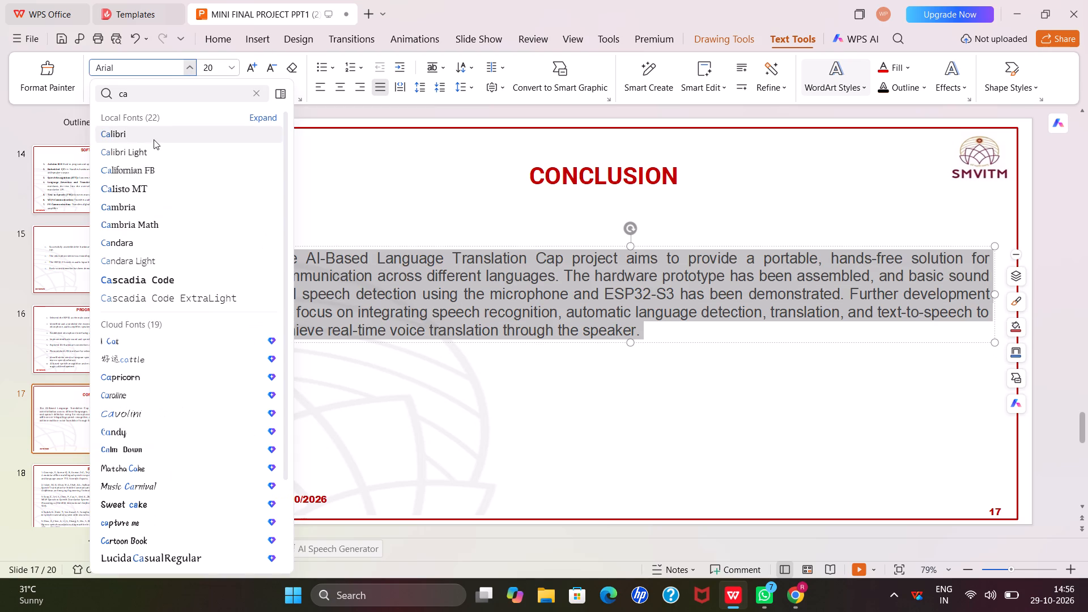
pyautogui.click(146, 202)
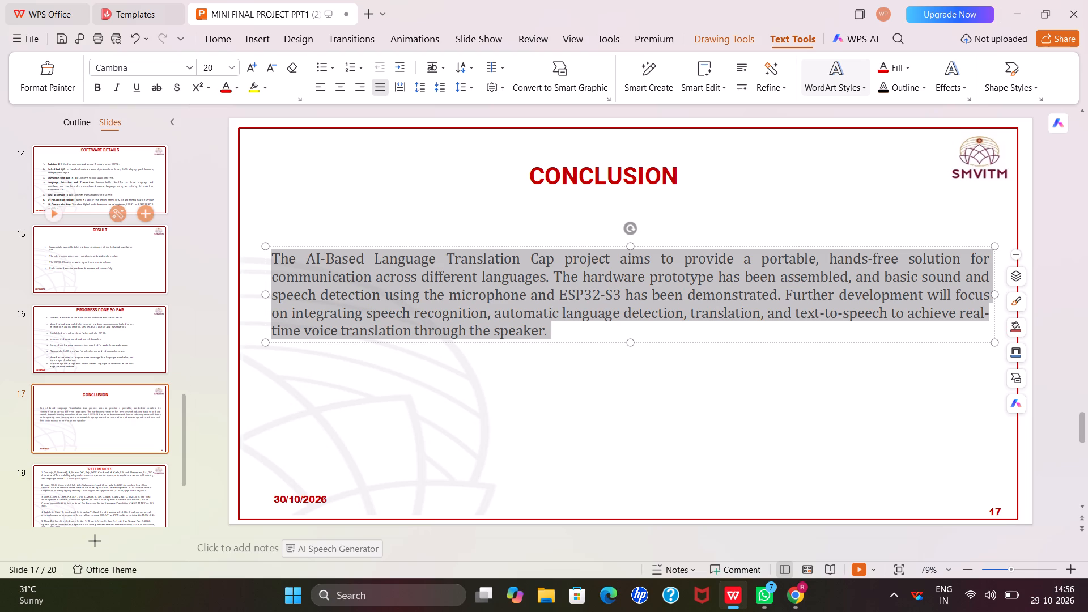
pyautogui.click(552, 391)
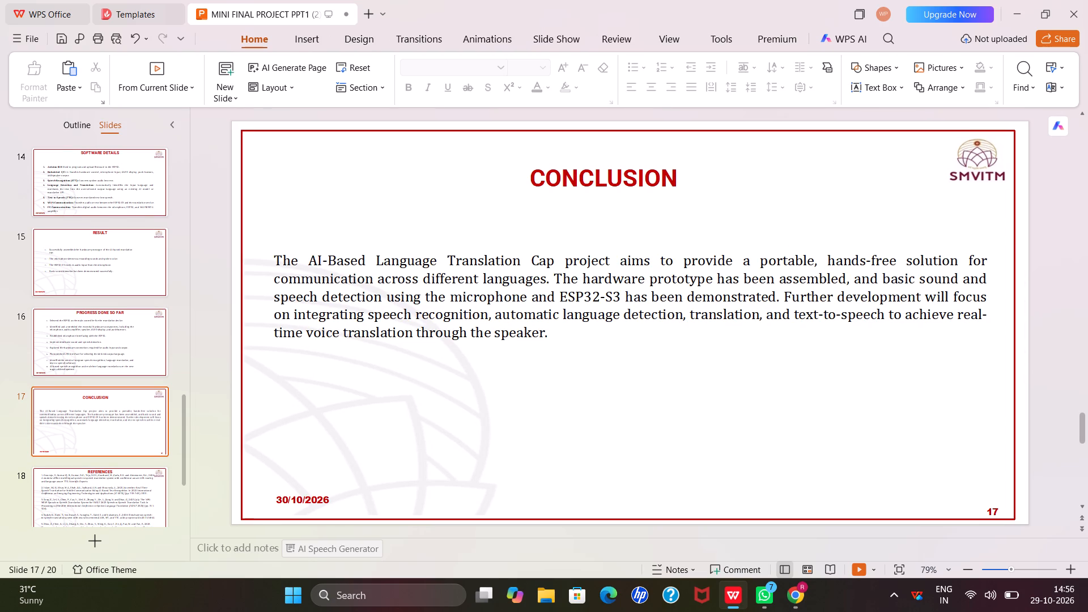
# Replace "Cap project" with "device" in the conclusion's first sentence, making it read "The AI-Based Language Translation device aims".
pyautogui.moveTo(559, 259); pyautogui.dragTo(521, 258)
pyautogui.press('BackSpace')
pyautogui.press('space')
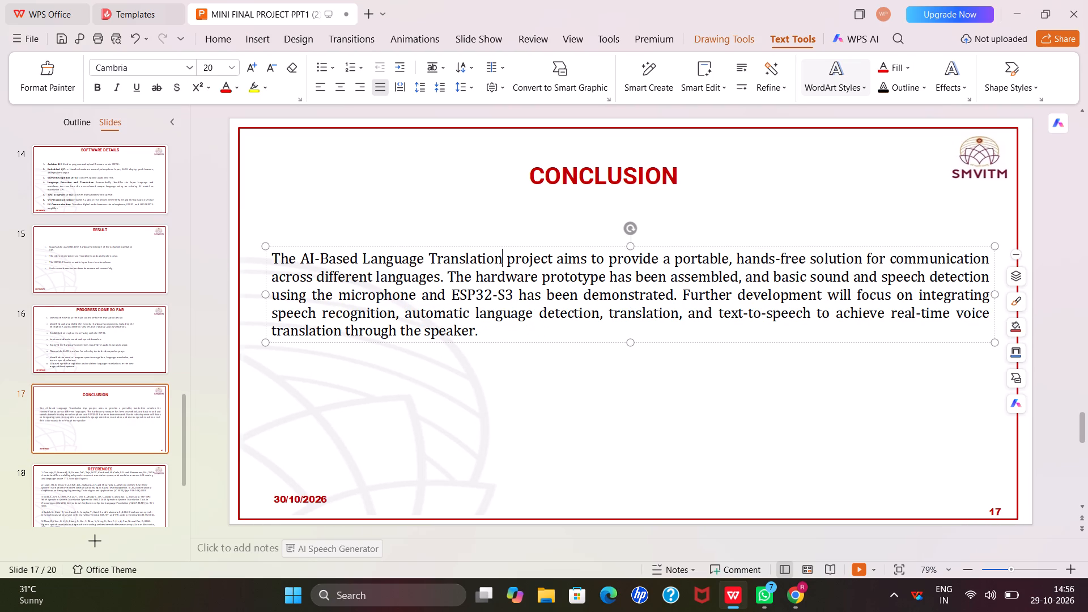
pyautogui.write('device')
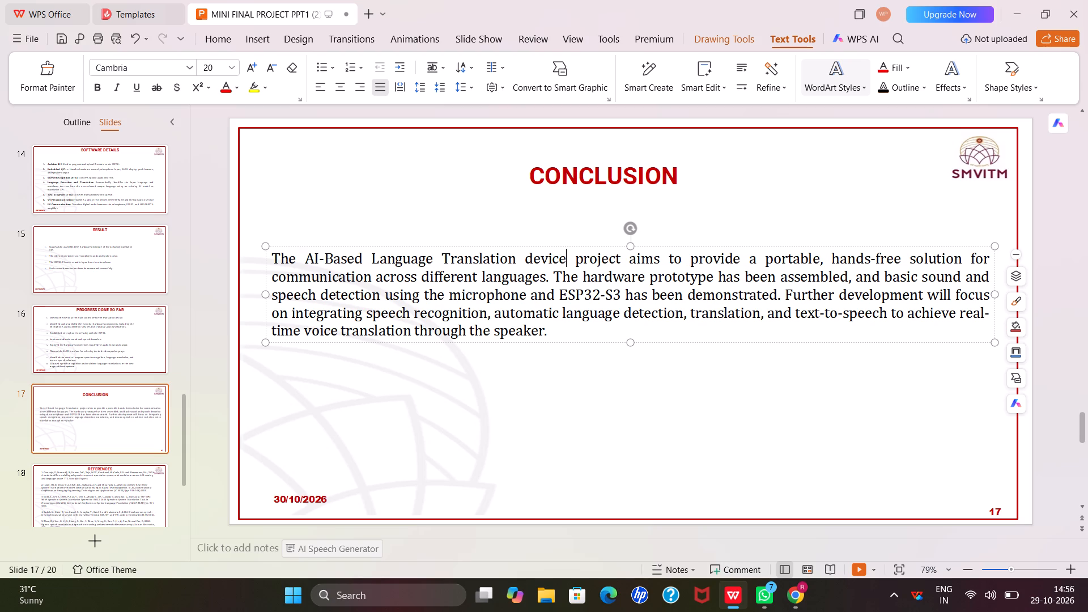
pyautogui.moveTo(627, 258); pyautogui.dragTo(571, 255)
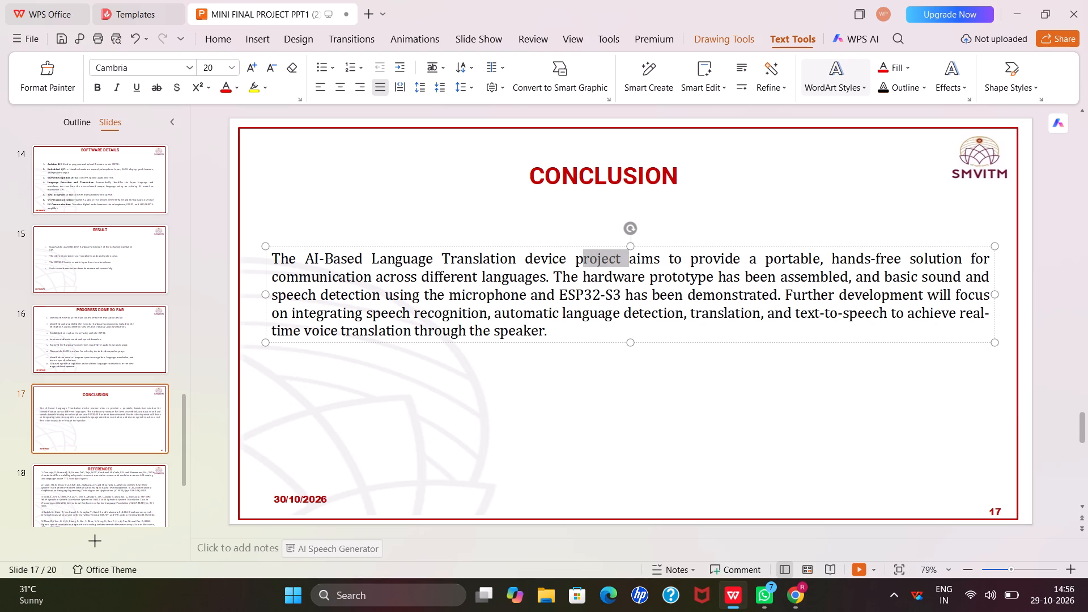
pyautogui.moveTo(571, 255); pyautogui.dragTo(577, 257)
pyautogui.press('BackSpace')
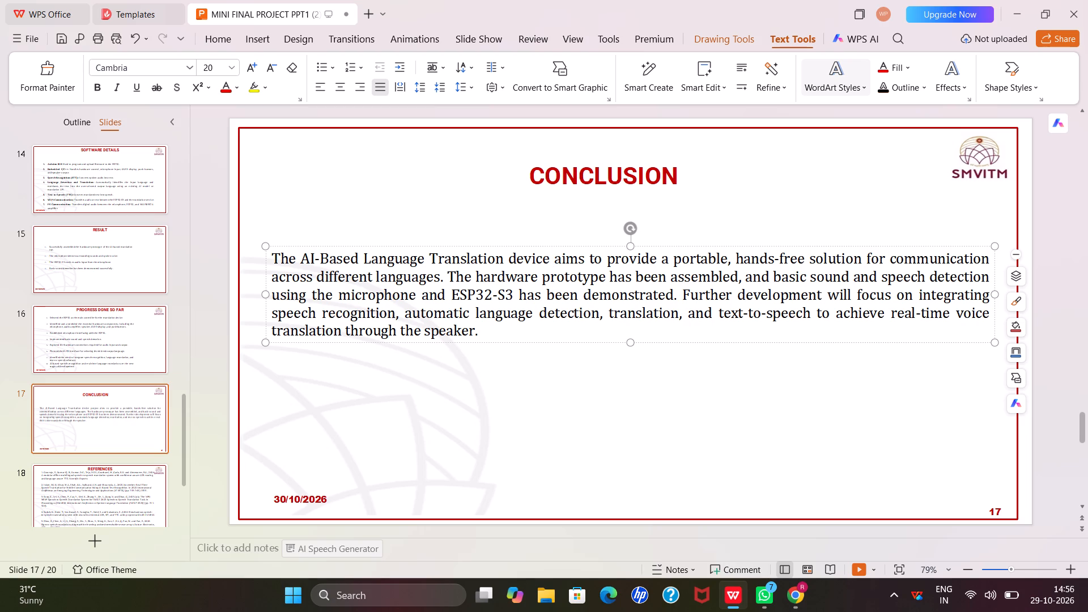
# Shorten "ESP32-S3" to "ESP32" in the conclusion paragraph on slide 17.
pyautogui.moveTo(512, 295); pyautogui.dragTo(493, 296)
pyautogui.press('\\')
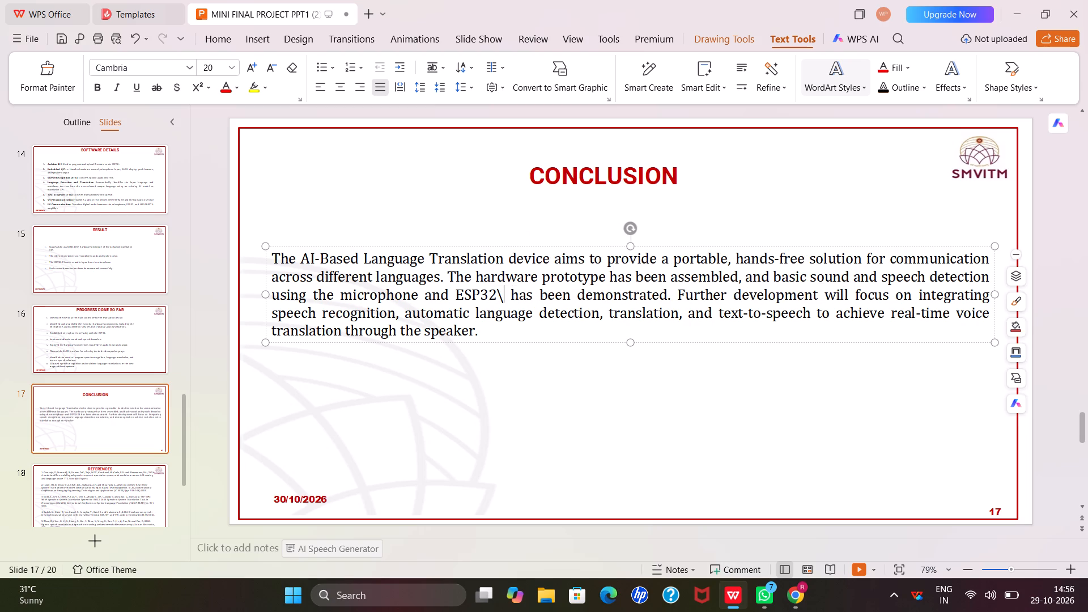
pyautogui.press('BackSpace')
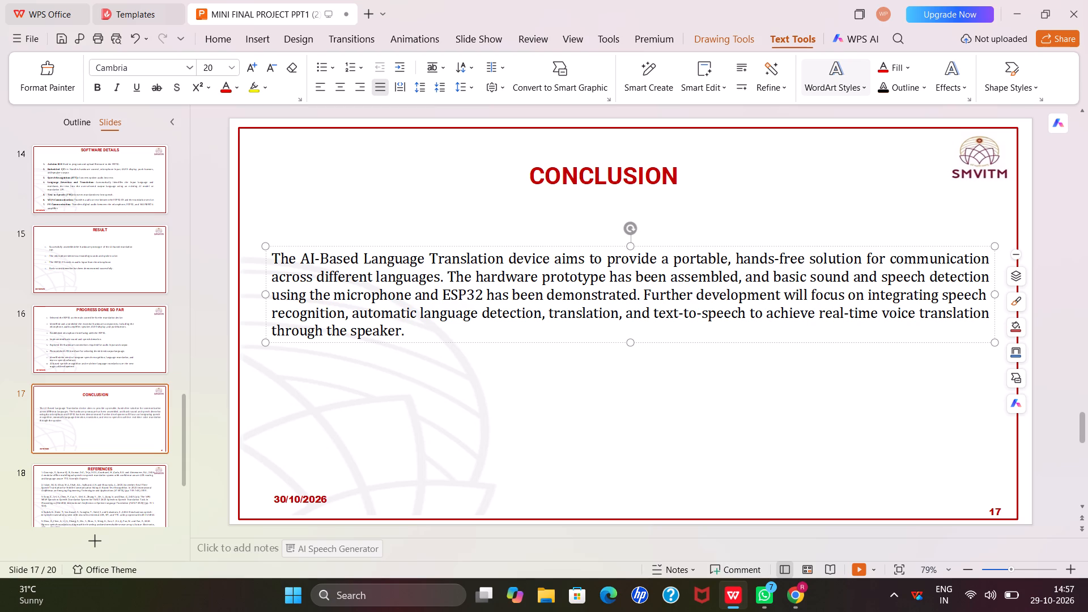
# Save the presentation.
pyautogui.click(24, 36)
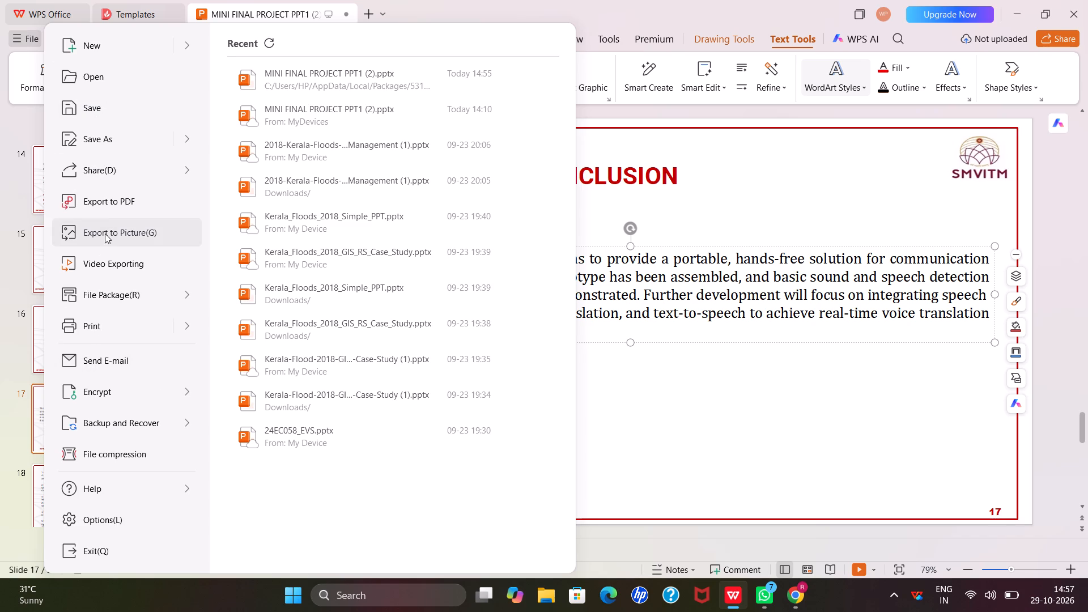
pyautogui.click(99, 112)
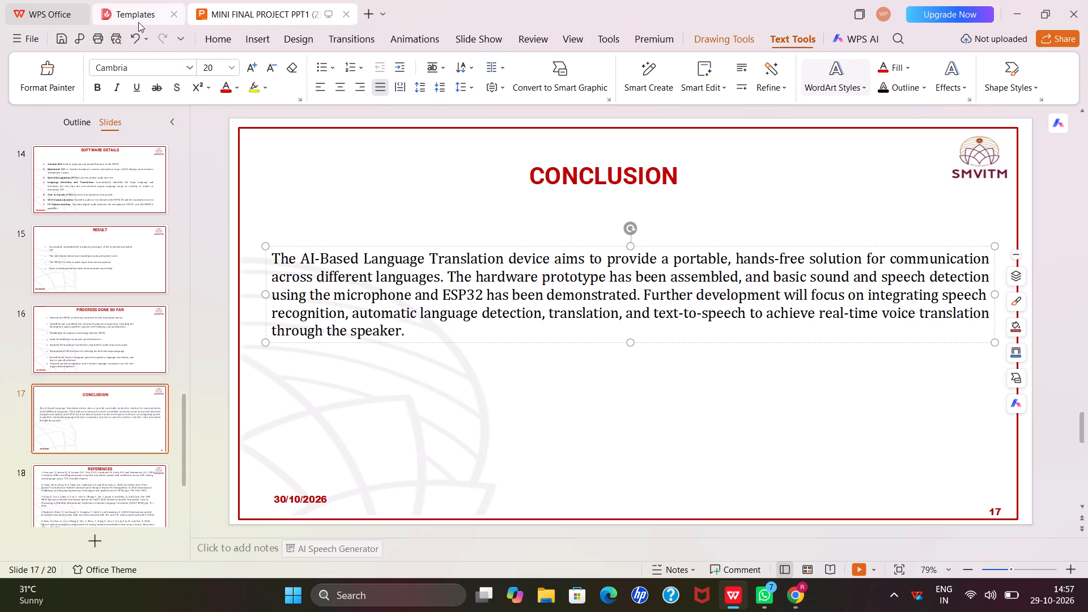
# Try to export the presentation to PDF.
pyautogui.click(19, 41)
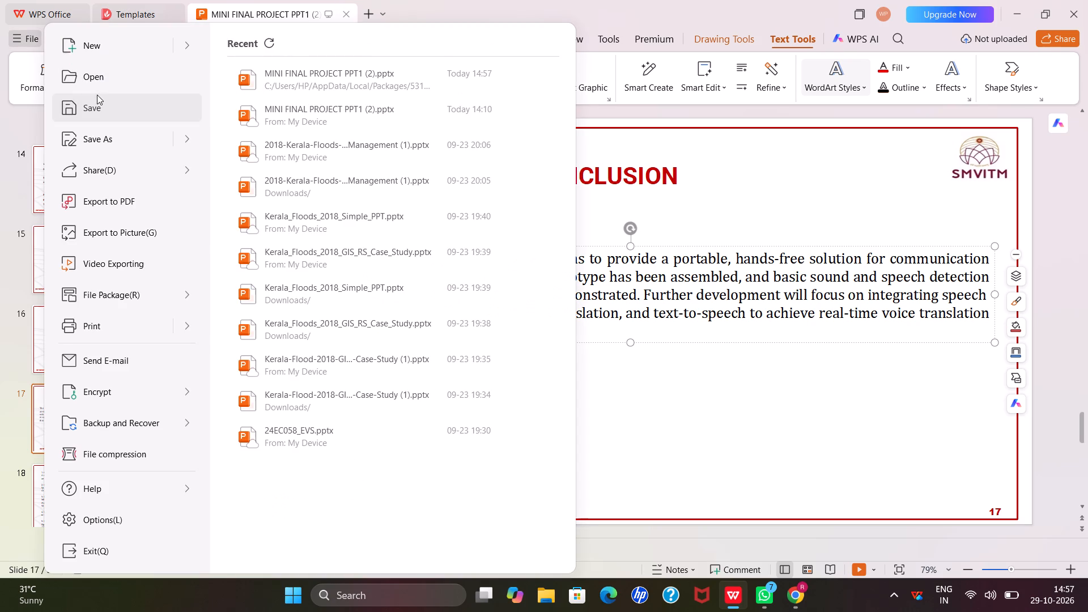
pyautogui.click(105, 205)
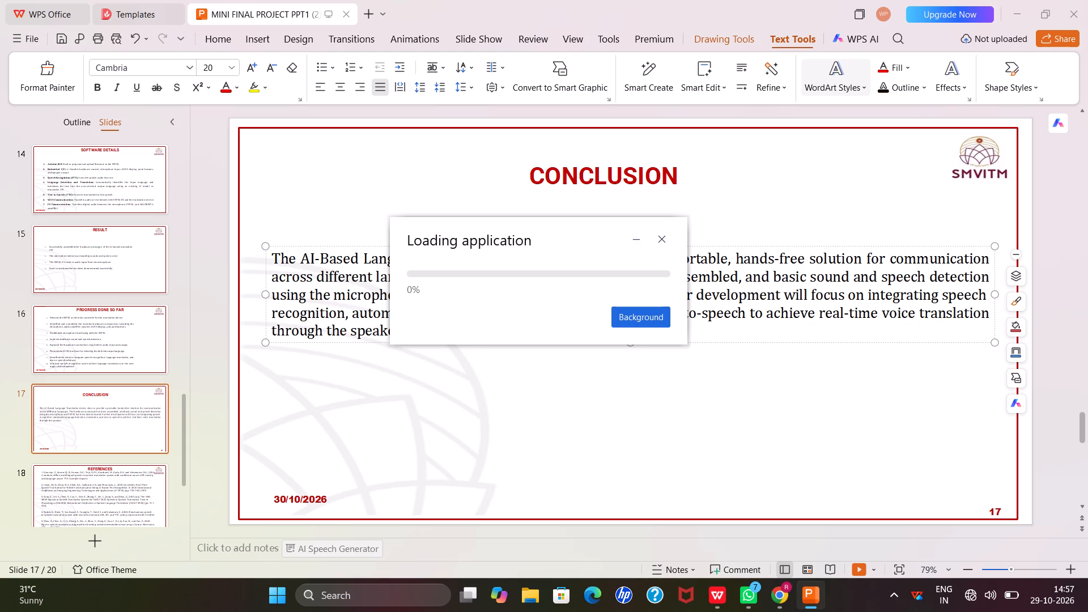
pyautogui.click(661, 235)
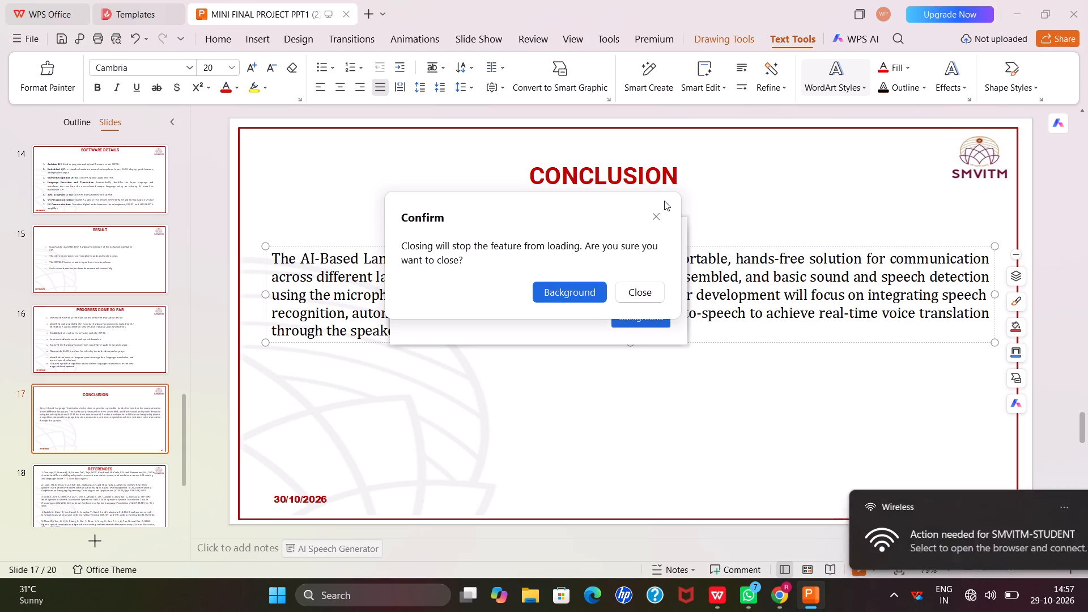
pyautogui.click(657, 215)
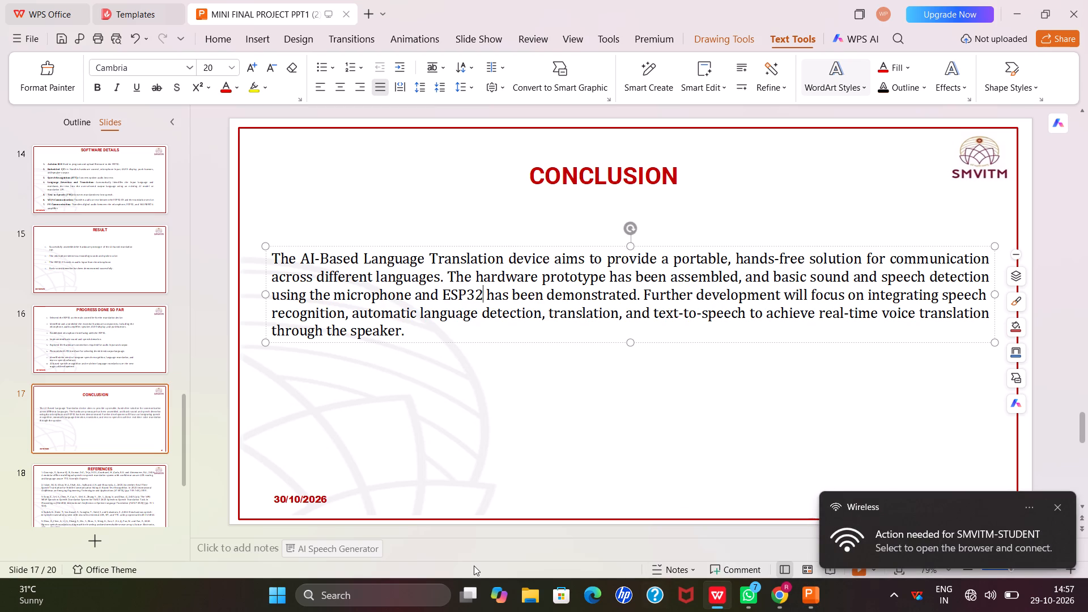
# Put the computer to sleep.
pyautogui.click(288, 588)
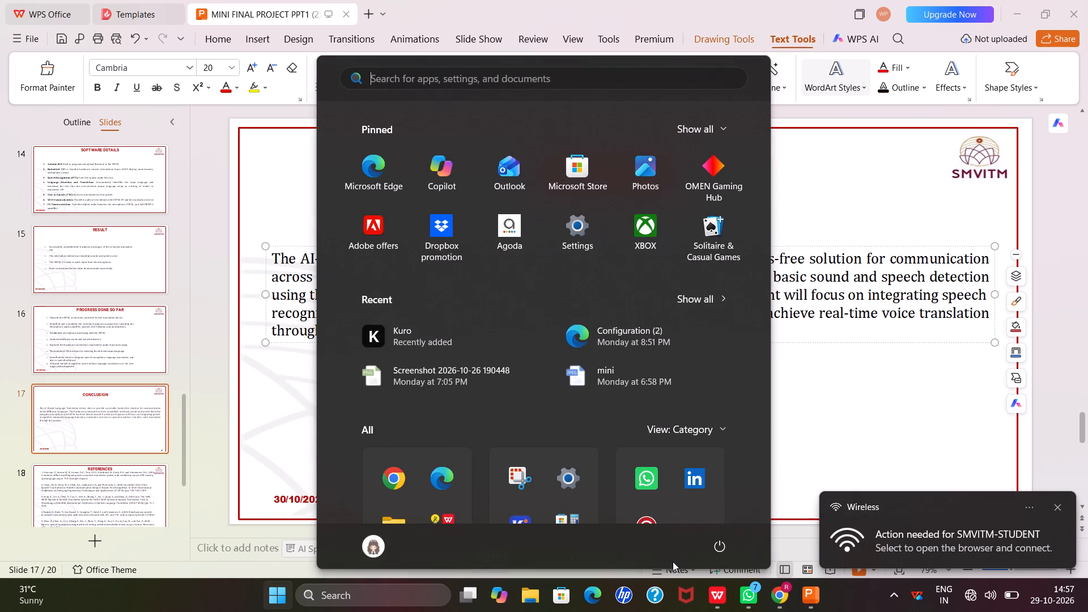
pyautogui.click(732, 548)
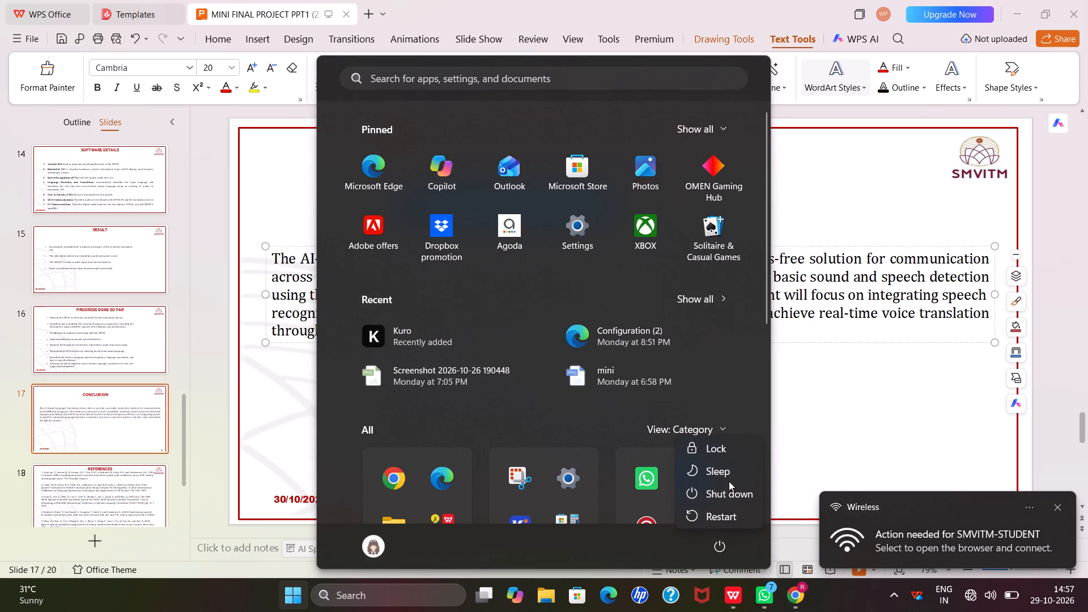
pyautogui.click(722, 464)
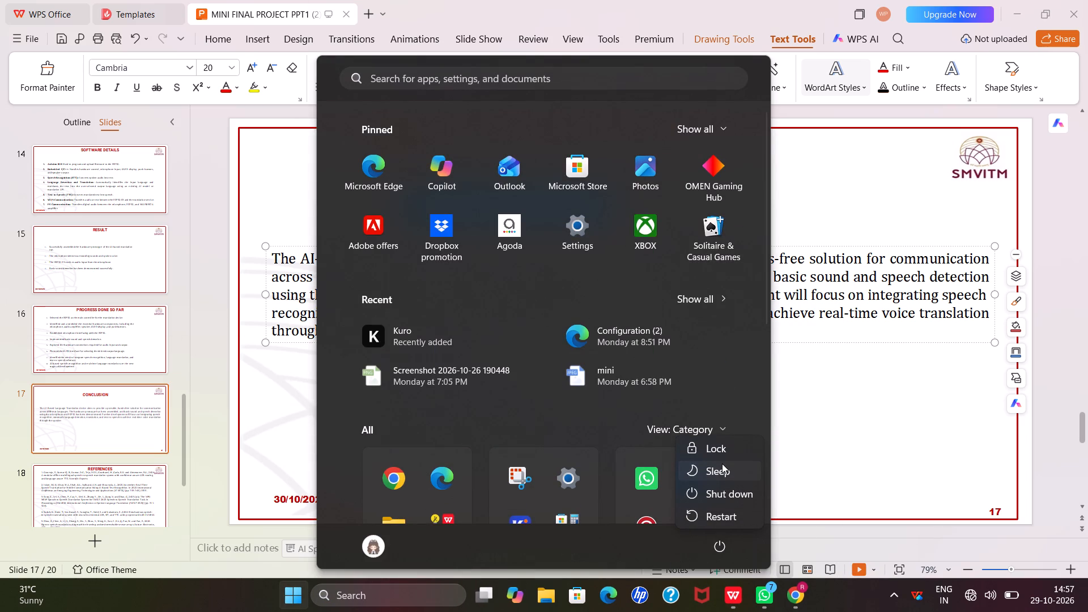